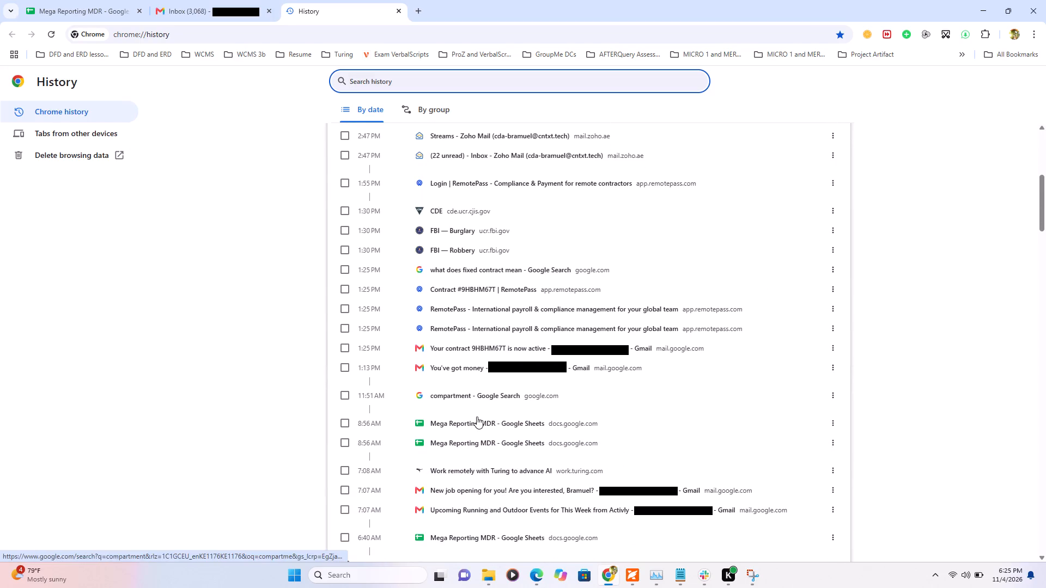
# Open the FBI — Robbery and FBI — Burglary pages from the browsing history in new tabs.
pyautogui.scroll(1, 477, 416)
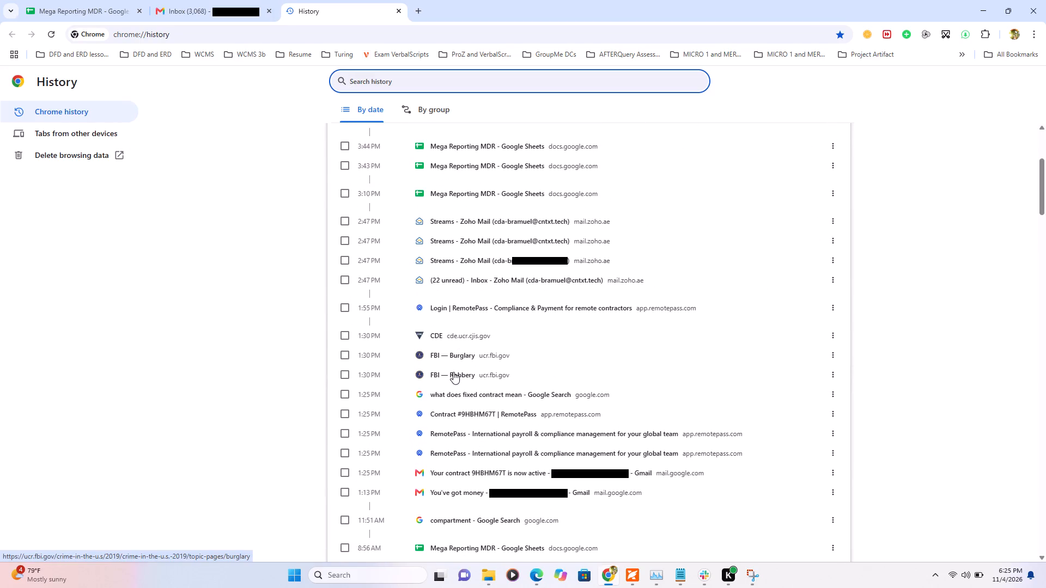
pyautogui.rightClick(445, 374)
pyautogui.click(475, 381)
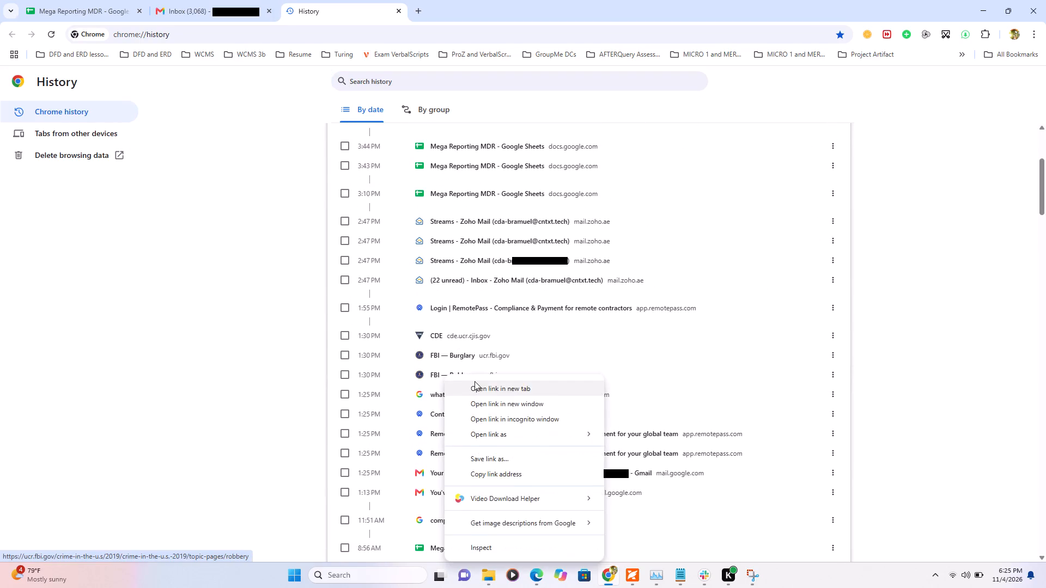
pyautogui.rightClick(460, 357)
pyautogui.click(491, 365)
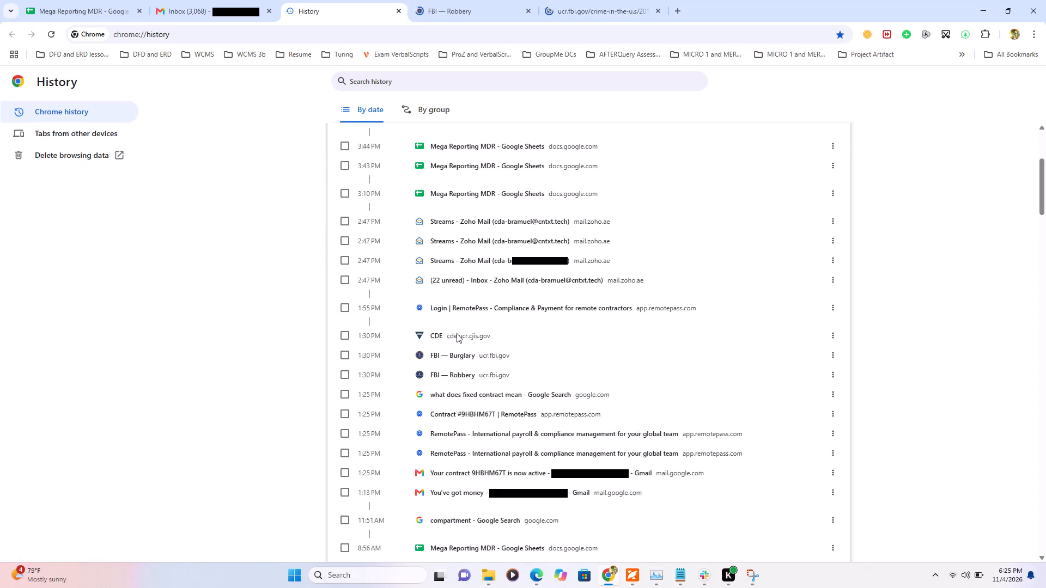
# Open the CDE entry (cde.ucr.cjis.gov) from the browsing history in a new tab.
pyautogui.rightClick(457, 333)
pyautogui.rightClick(426, 336)
pyautogui.click(483, 351)
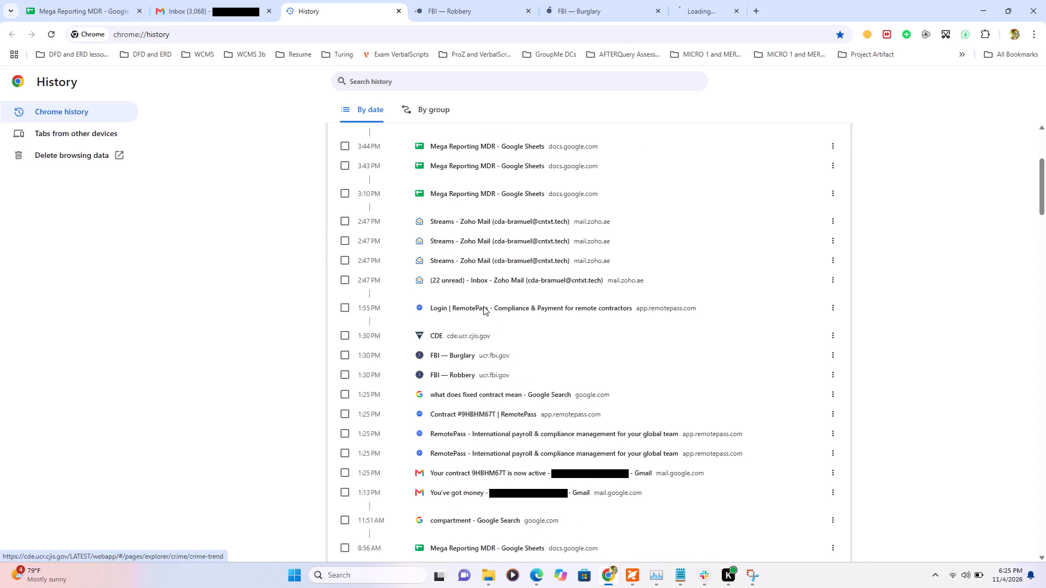
# Switch to the FBI — Robbery page and look through its 2019 definition, overview and data table links.
pyautogui.click(486, 0)
pyautogui.scroll(-1, 715, 255)
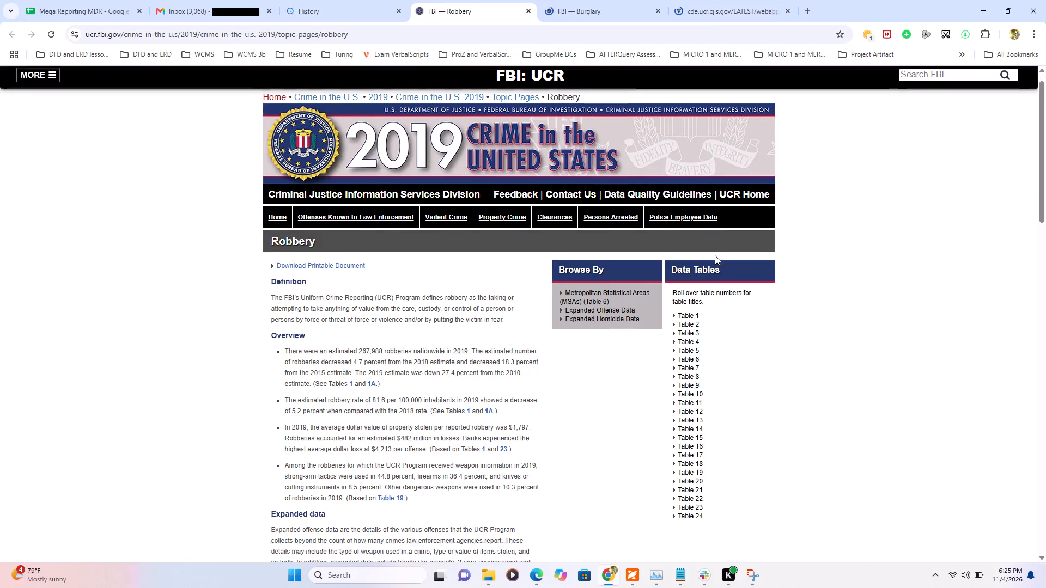
pyautogui.scroll(-2, 715, 255)
pyautogui.scroll(2, 715, 255)
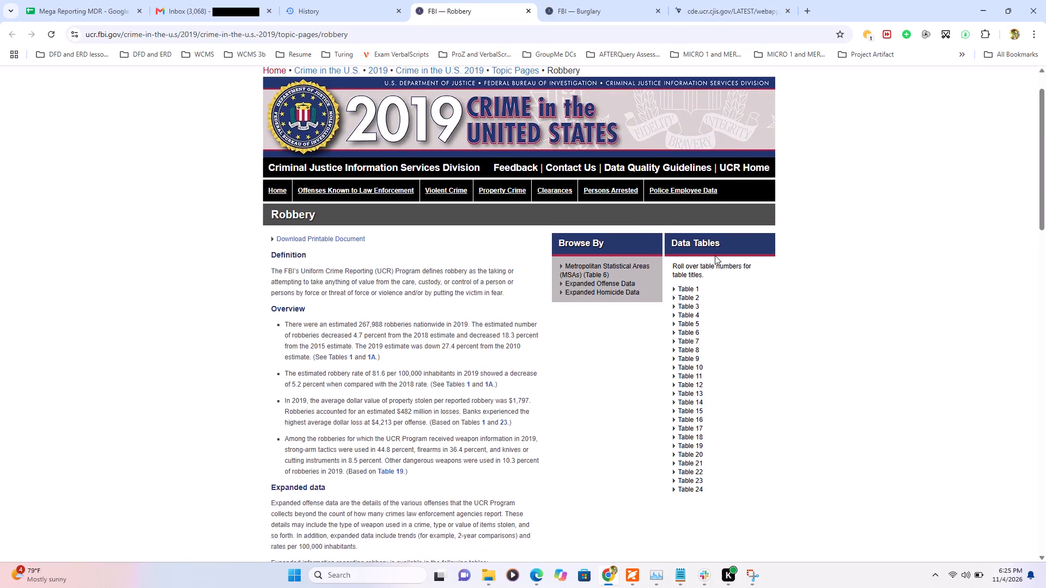
pyautogui.scroll(1, 715, 255)
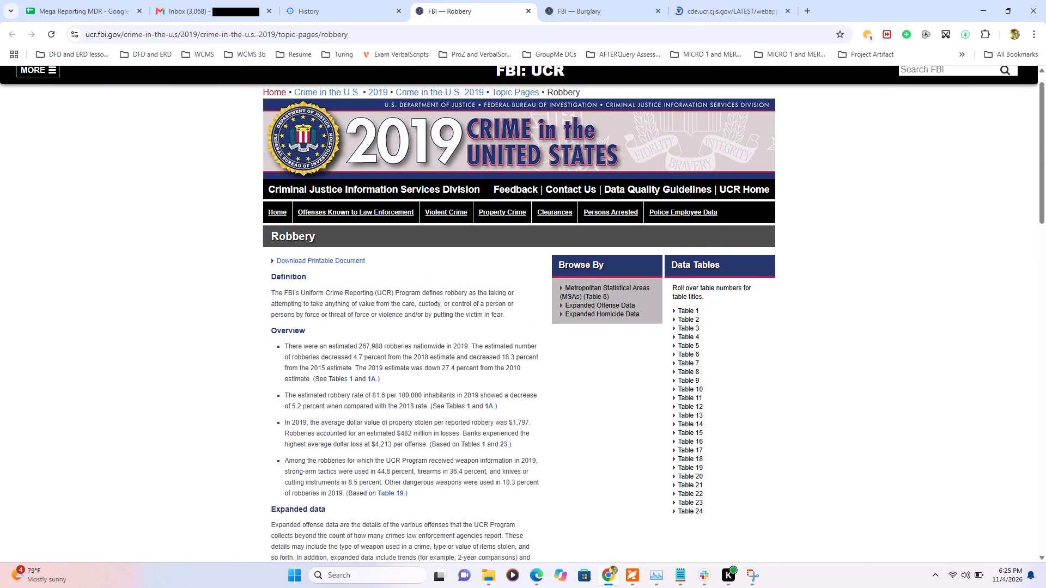
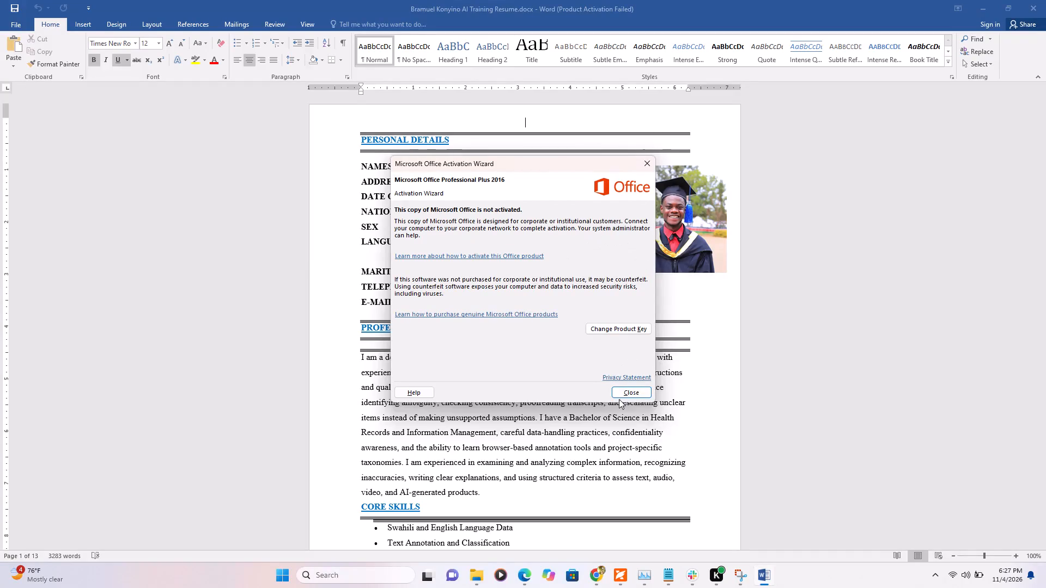
# Dismiss the Office activation dialog and open the recent document Writing Assignment 2.docx in Word.
pyautogui.click(619, 389)
pyautogui.scroll(-1, 598, 403)
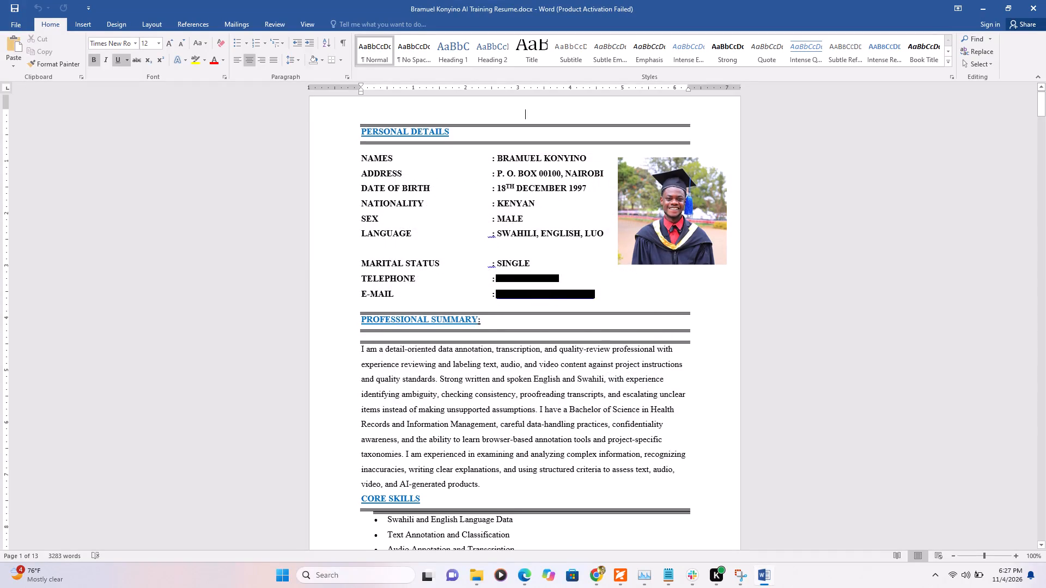
pyautogui.scroll(-3, 598, 403)
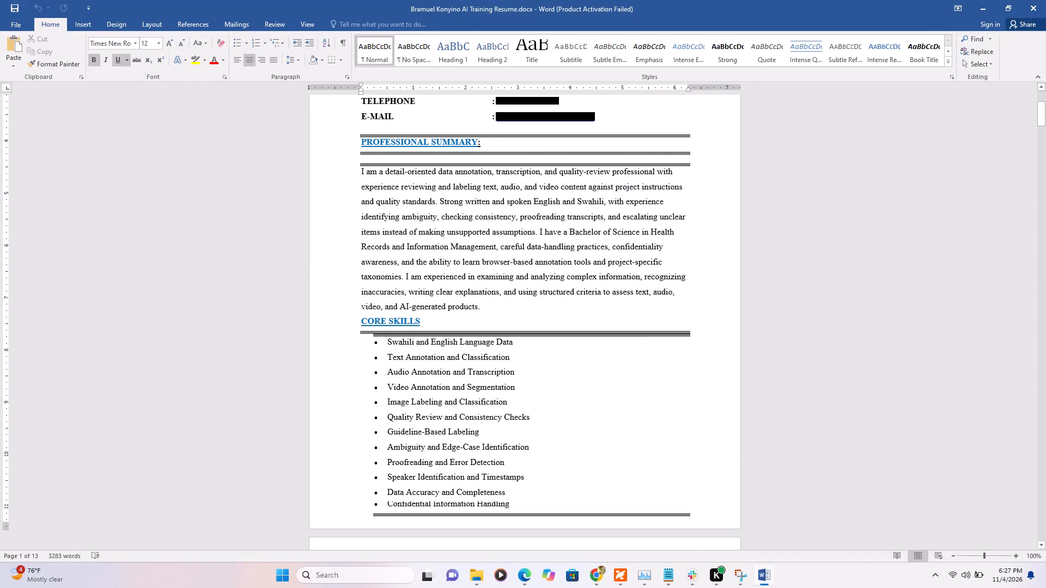
pyautogui.click(21, 23)
pyautogui.click(37, 81)
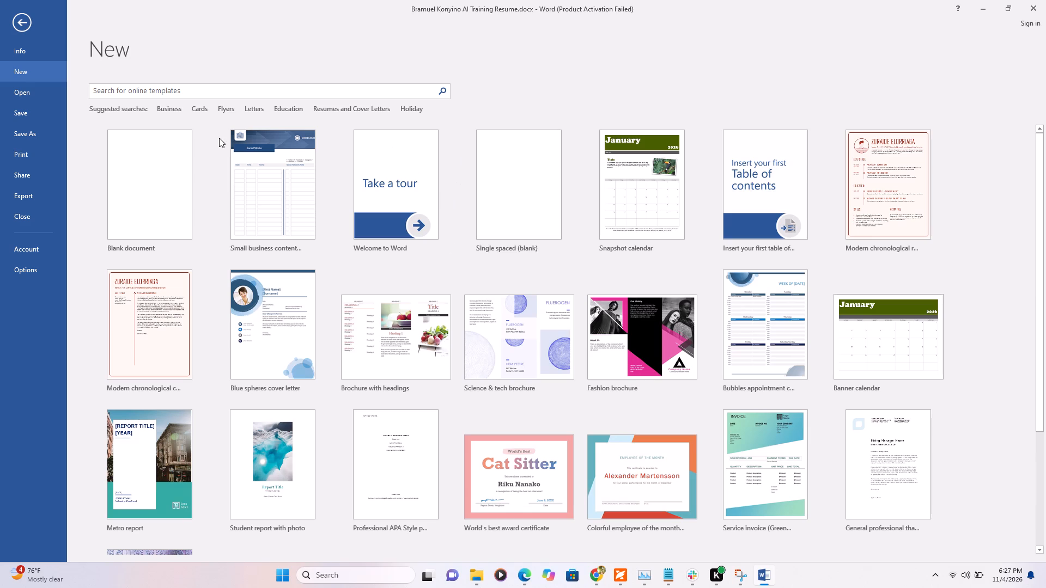
pyautogui.click(34, 88)
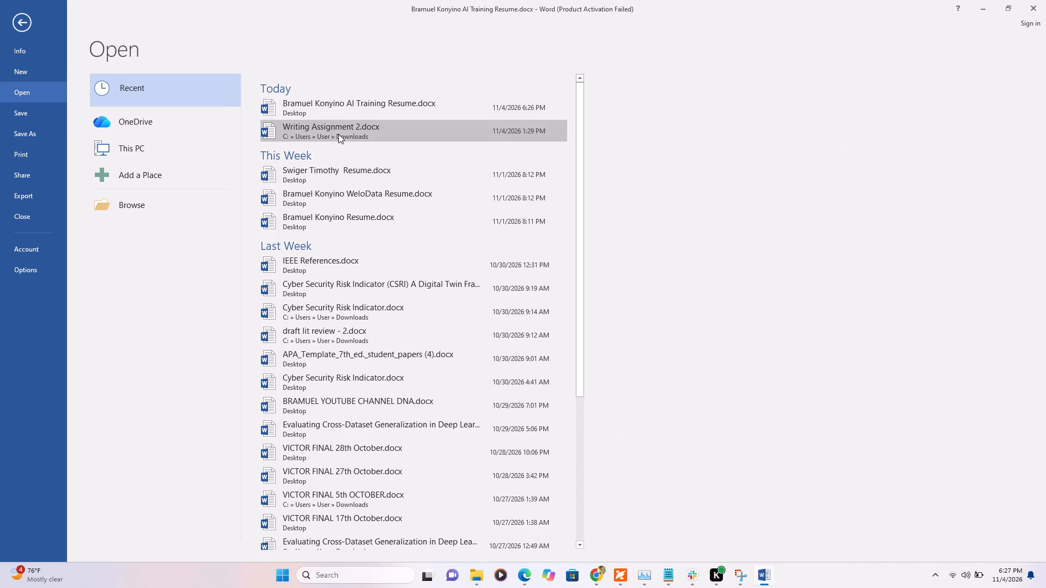
pyautogui.click(337, 133)
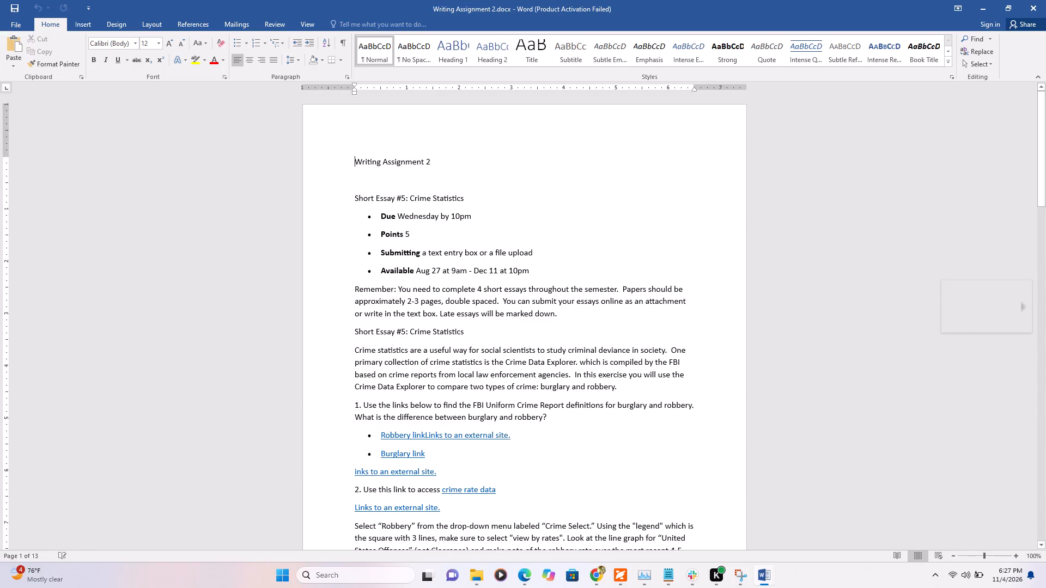
# Read the Short Essay #5: Crime Statistics instructions, including the definition links and the Robbery rate tasks.
pyautogui.scroll(-1, 522, 327)
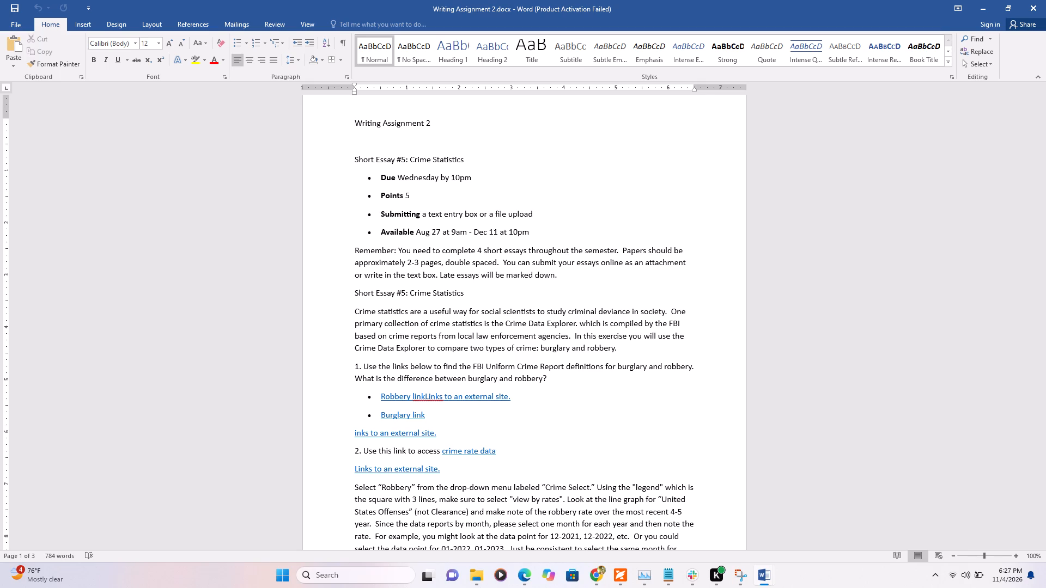
pyautogui.scroll(-2, 568, 388)
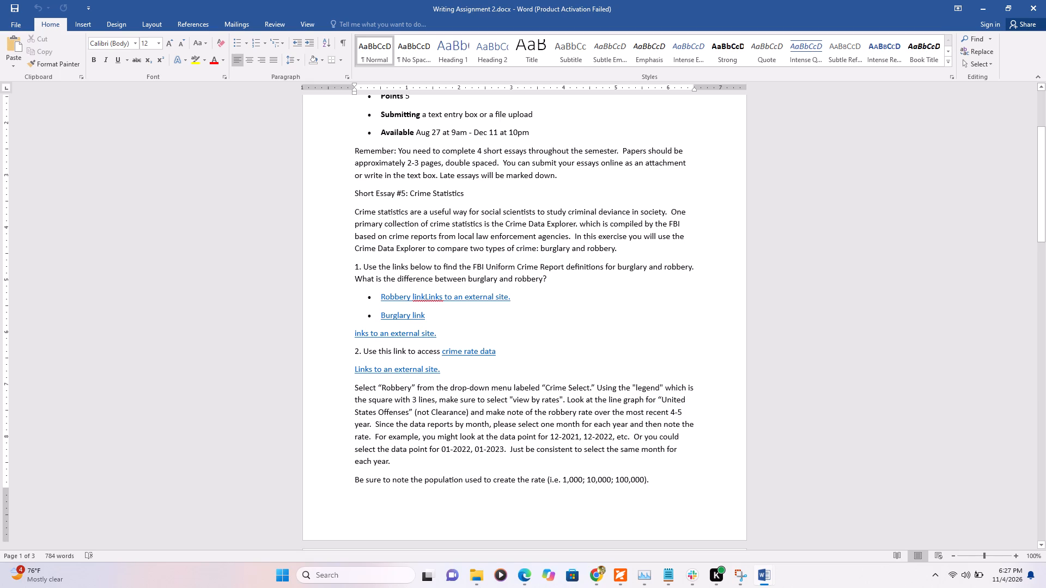
pyautogui.scroll(-1, 499, 339)
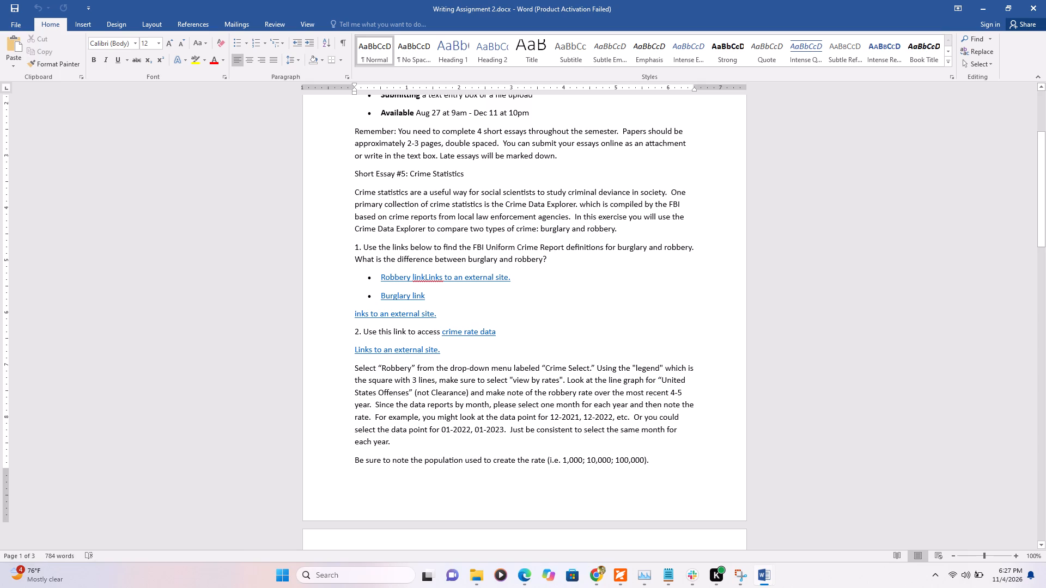
pyautogui.scroll(-1, 490, 364)
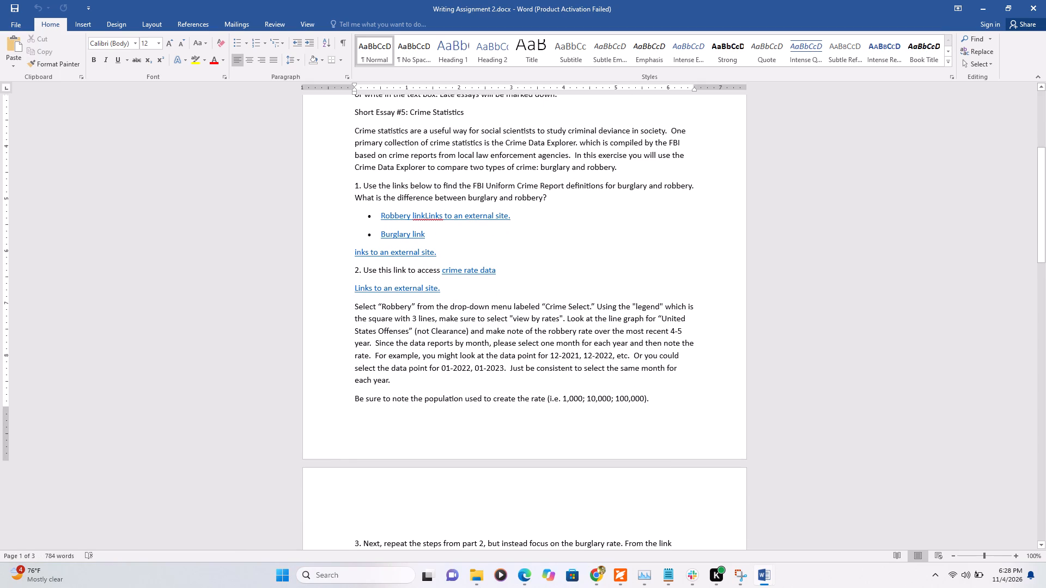
pyautogui.scroll(-1, 553, 327)
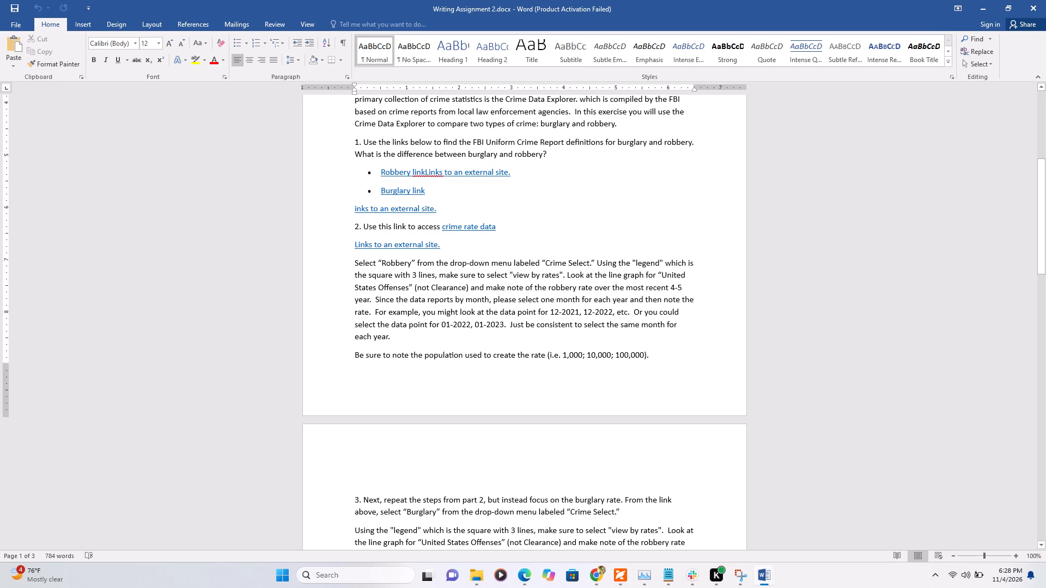
# Switch to Chrome and review the FBI — Robbery page's definition, overview, expanded data and location figure.
pyautogui.click(597, 585)
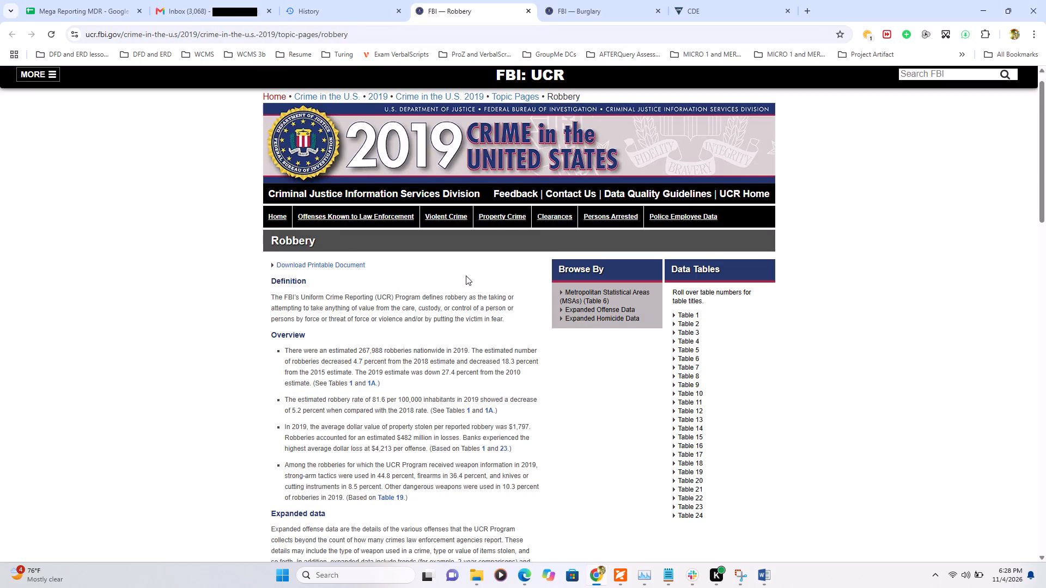
pyautogui.scroll(-10, 466, 275)
pyautogui.scroll(4, 466, 275)
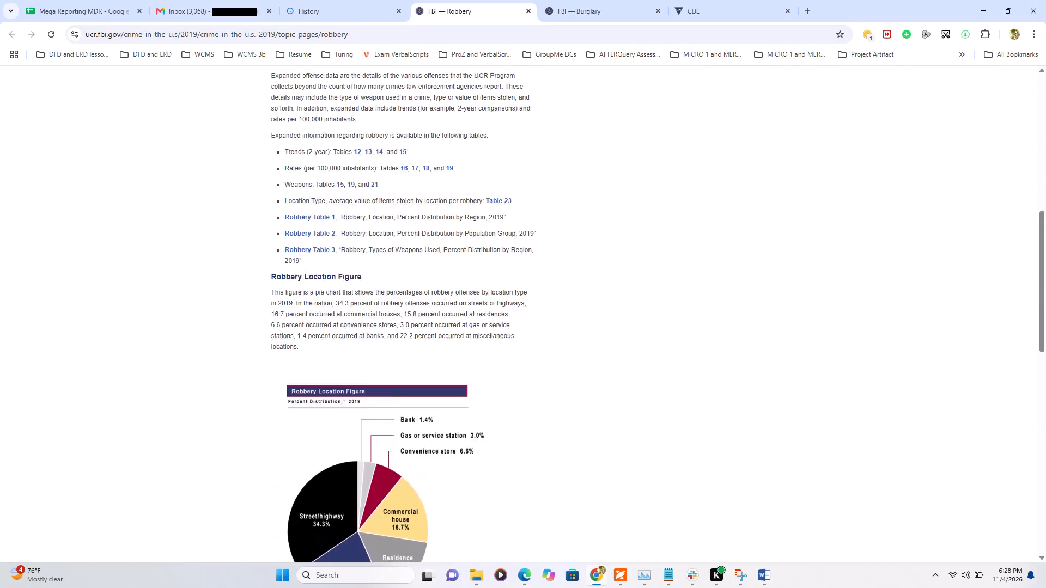
pyautogui.scroll(3, 466, 275)
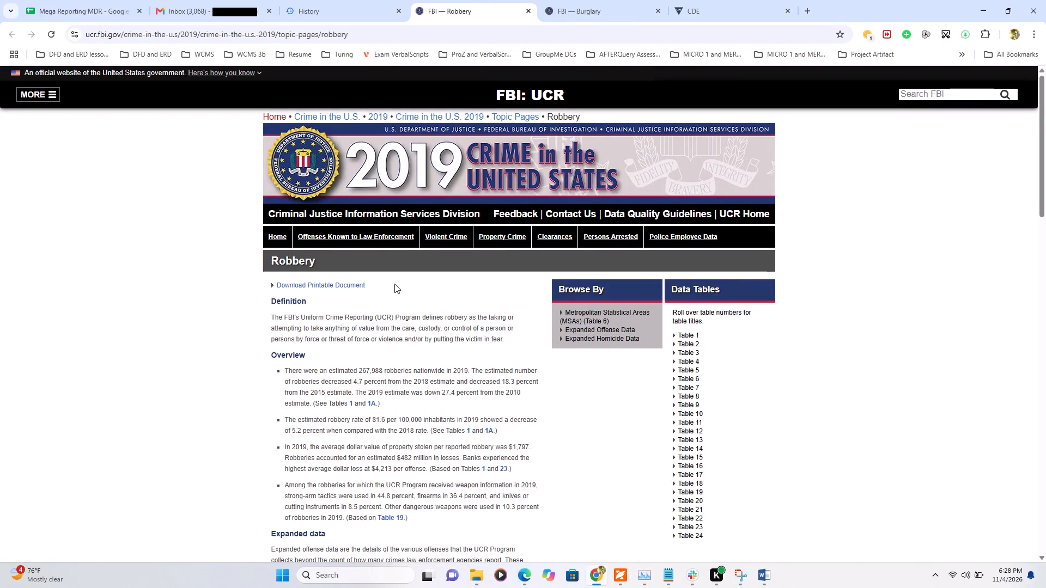
pyautogui.scroll(-2, 457, 328)
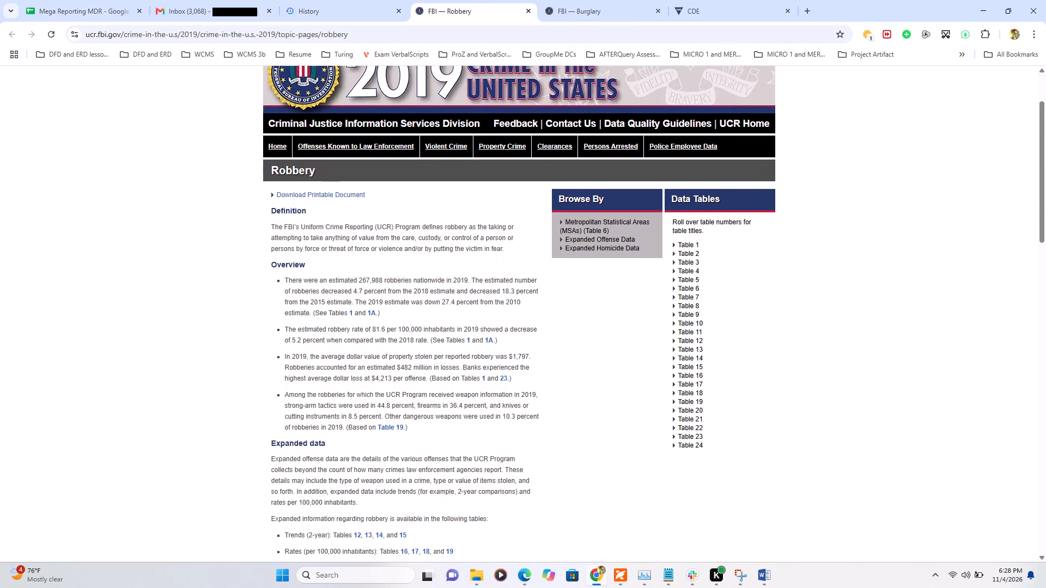
pyautogui.scroll(-2, 528, 356)
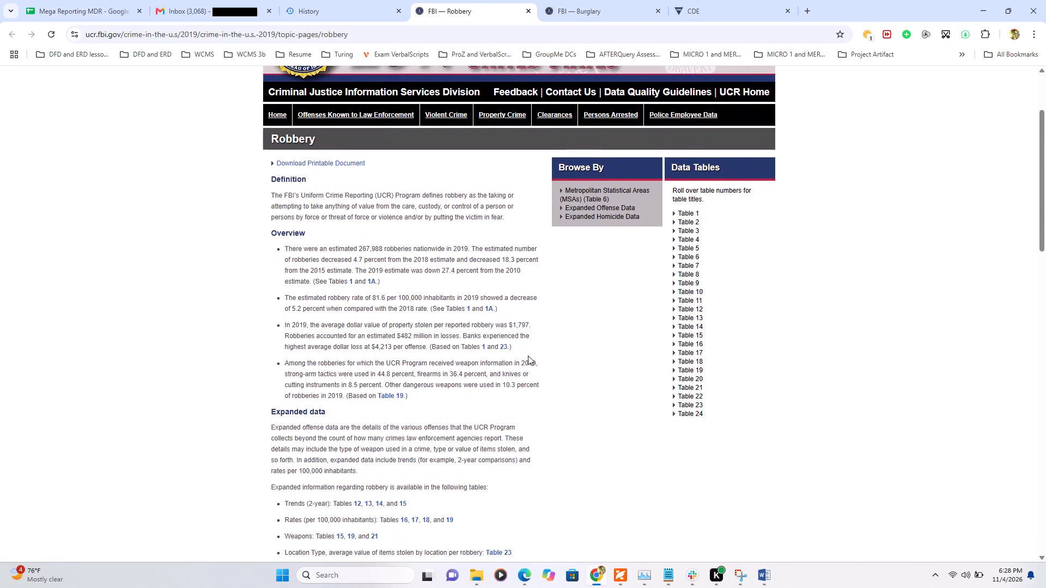
pyautogui.scroll(-1, 528, 356)
pyautogui.rightClick(528, 356)
pyautogui.click(289, 276)
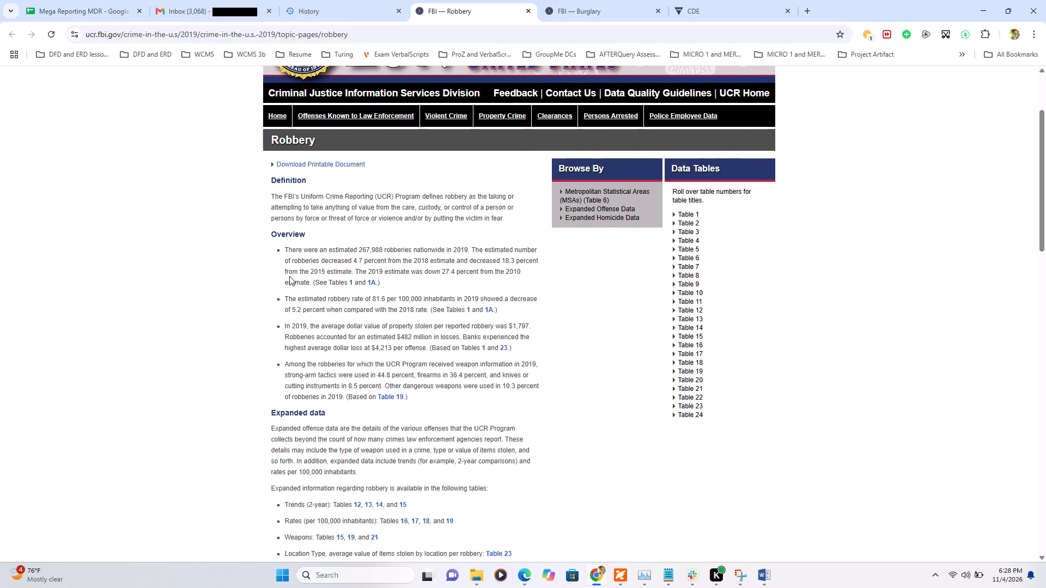
pyautogui.scroll(2, 439, 256)
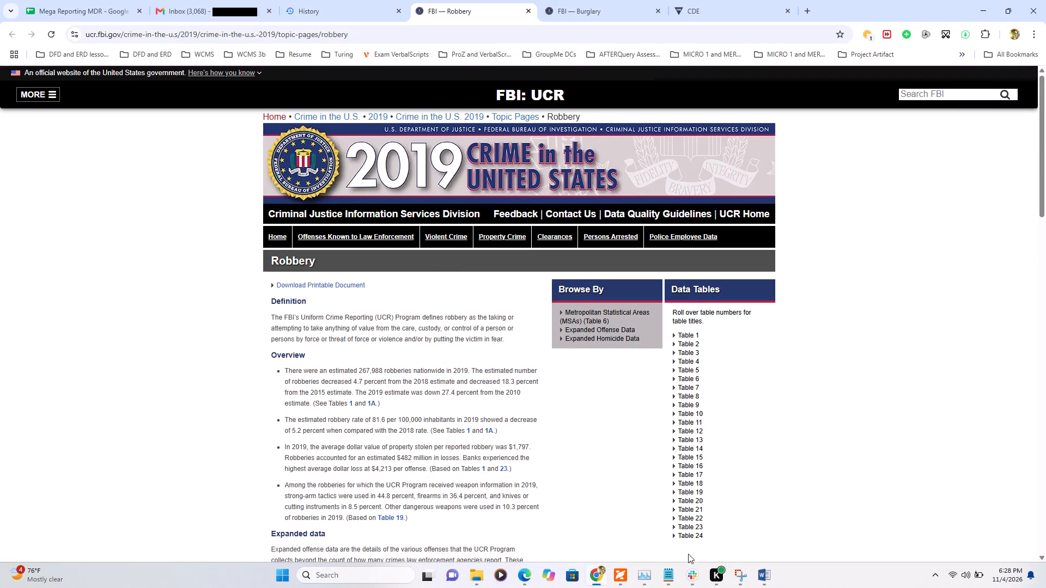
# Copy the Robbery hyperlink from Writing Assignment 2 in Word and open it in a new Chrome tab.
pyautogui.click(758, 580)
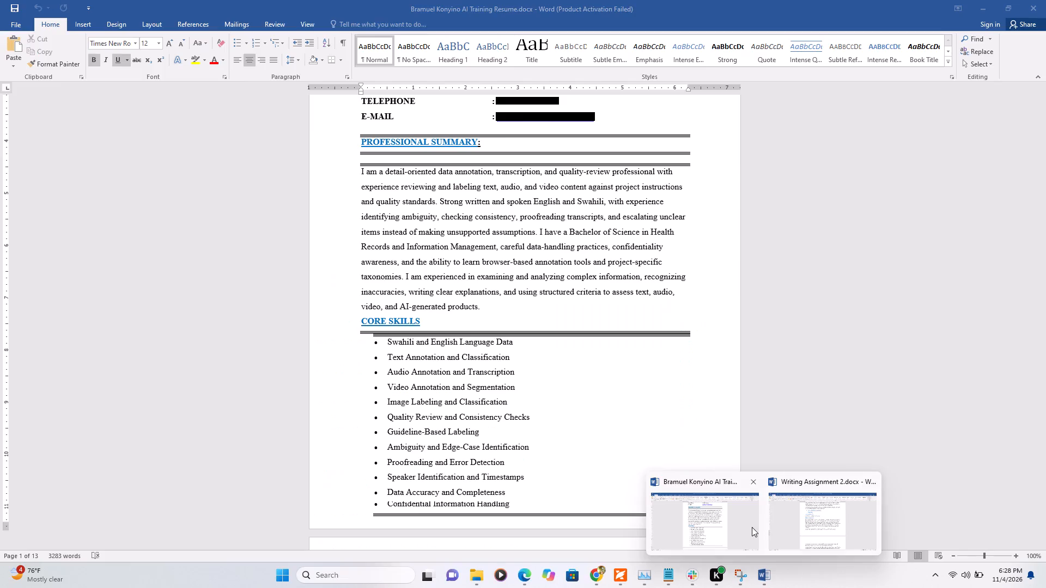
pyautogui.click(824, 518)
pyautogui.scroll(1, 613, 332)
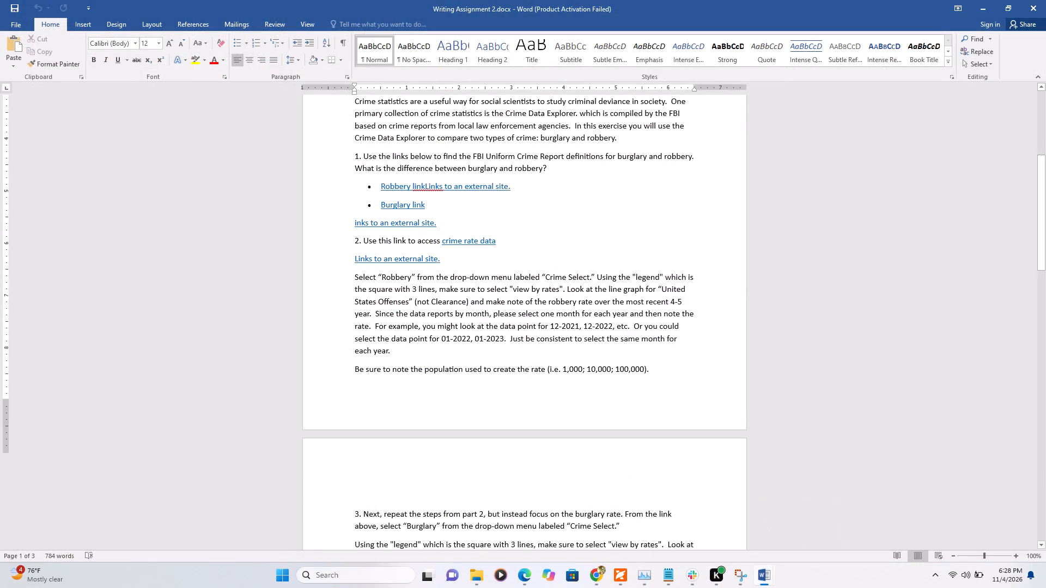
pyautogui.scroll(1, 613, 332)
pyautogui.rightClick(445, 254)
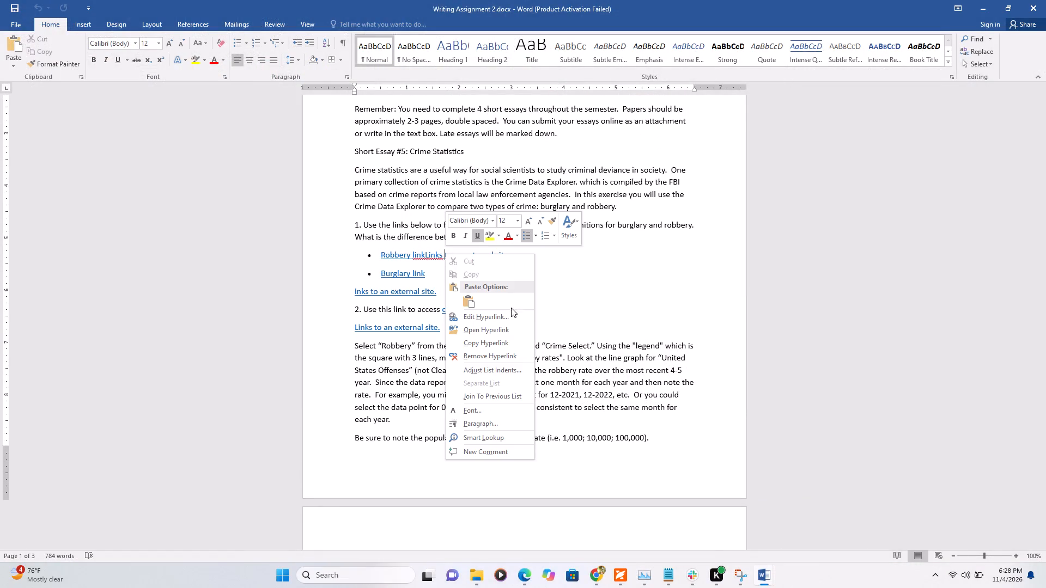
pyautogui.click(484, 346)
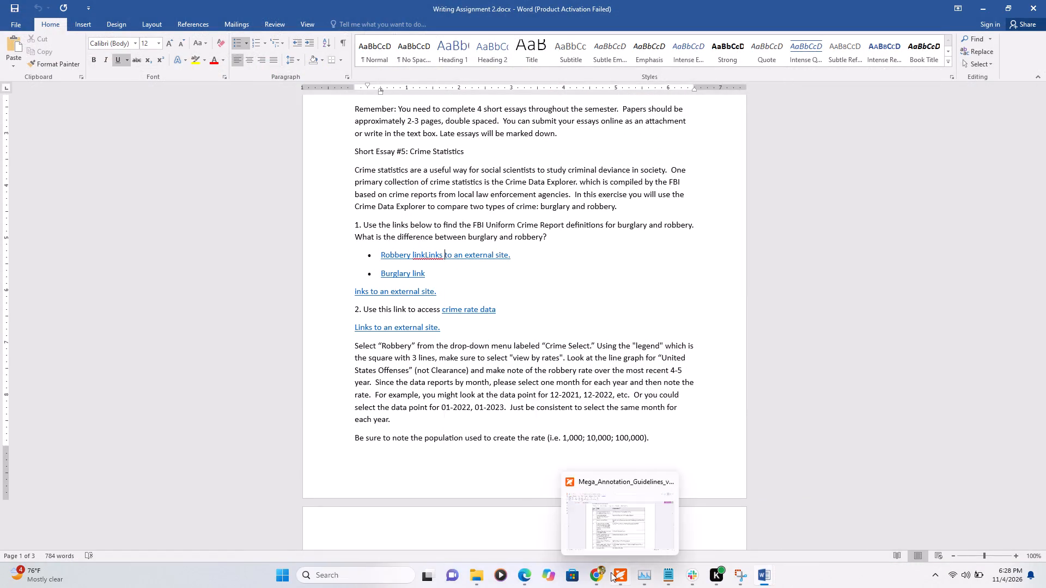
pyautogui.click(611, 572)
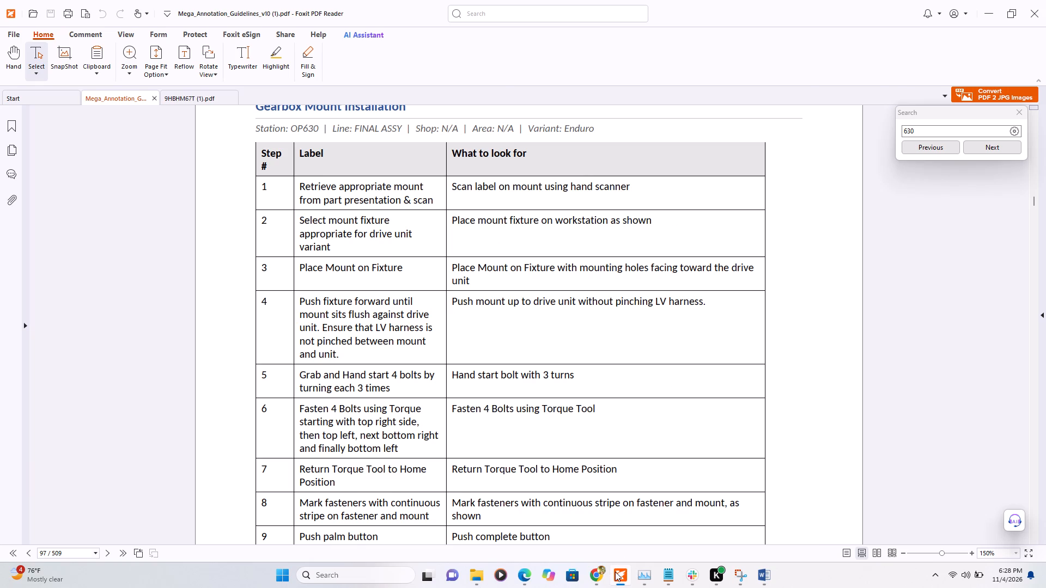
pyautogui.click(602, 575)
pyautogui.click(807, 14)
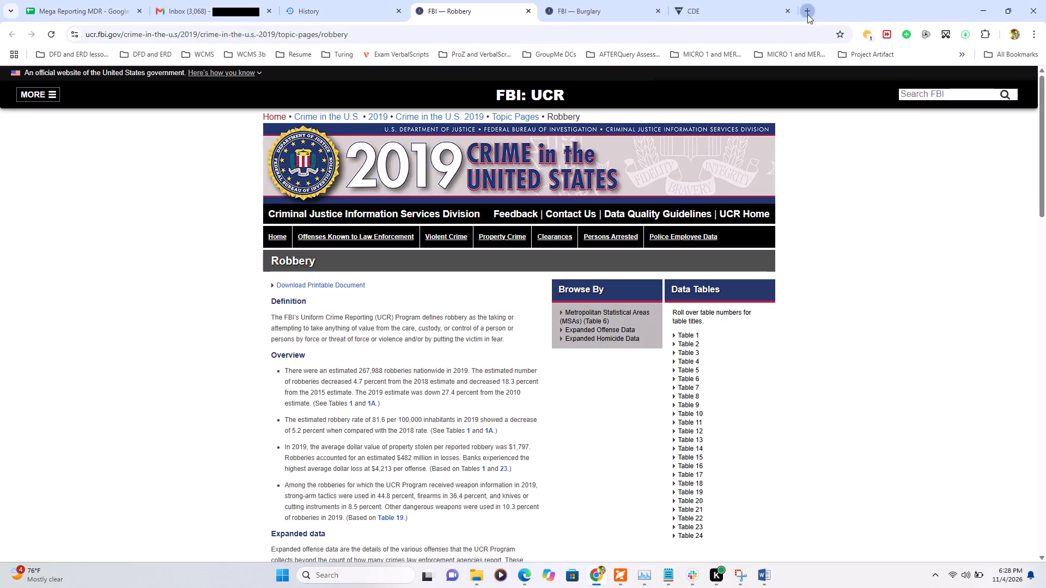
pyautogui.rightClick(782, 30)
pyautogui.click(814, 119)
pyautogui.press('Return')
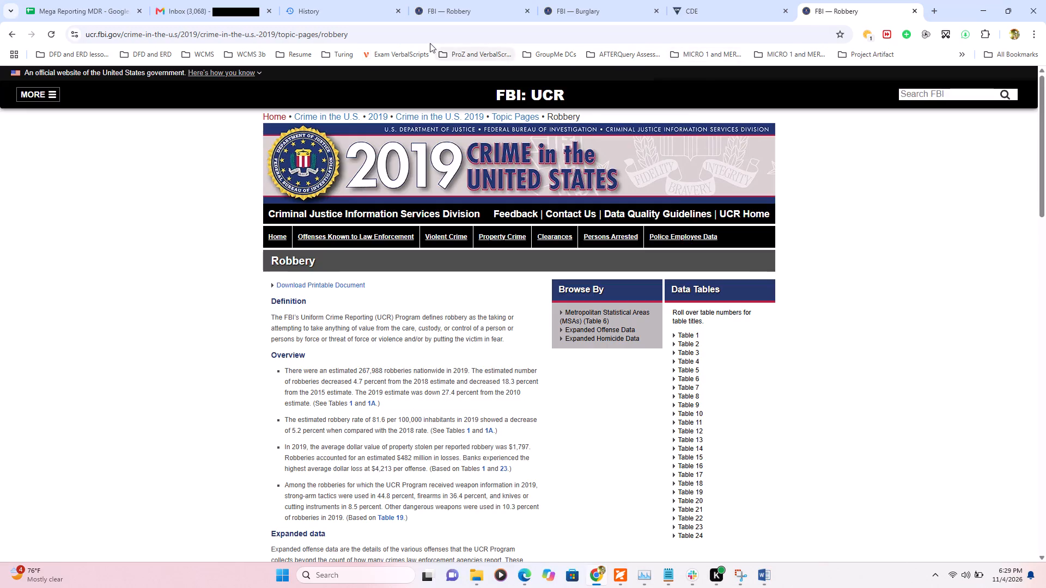
# Remove robbery from the page address to examine the 2019 Topic Pages list, and return to the Robbery page.
pyautogui.doubleClick(383, 34)
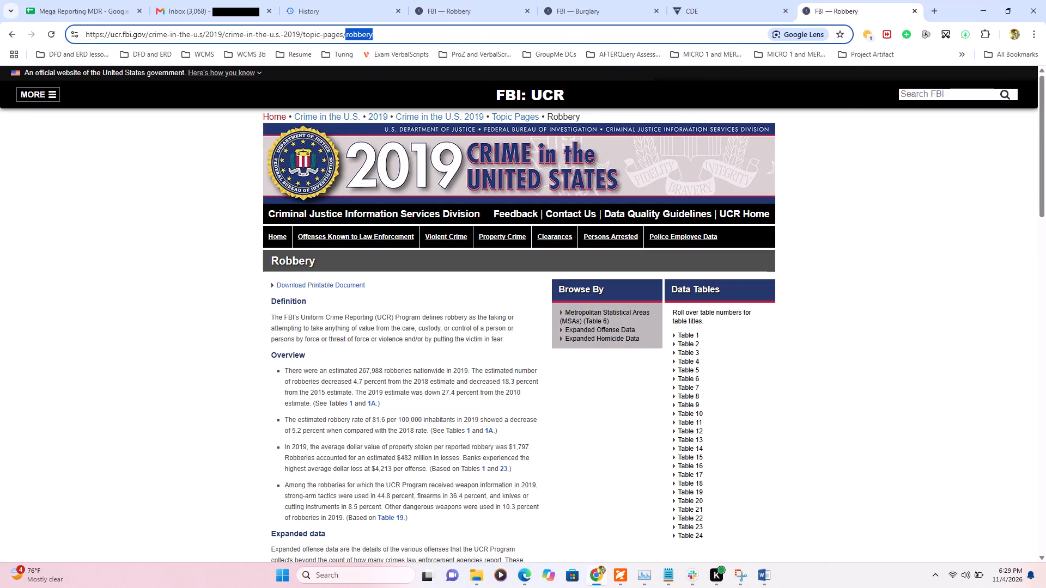
pyautogui.press('BackSpace')
pyautogui.press('BackSpace')
pyautogui.press('Return')
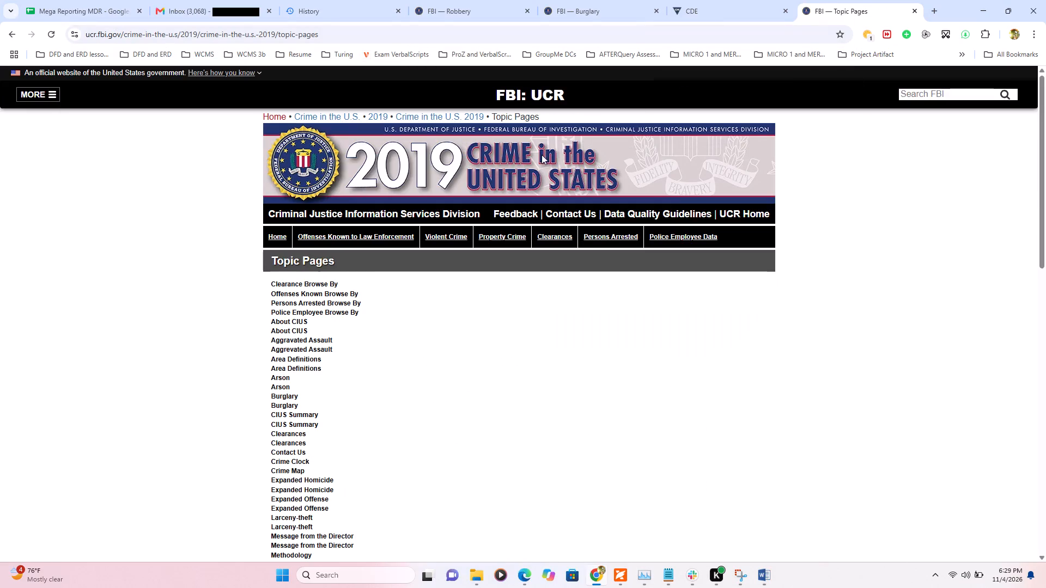
pyautogui.scroll(-5, 674, 265)
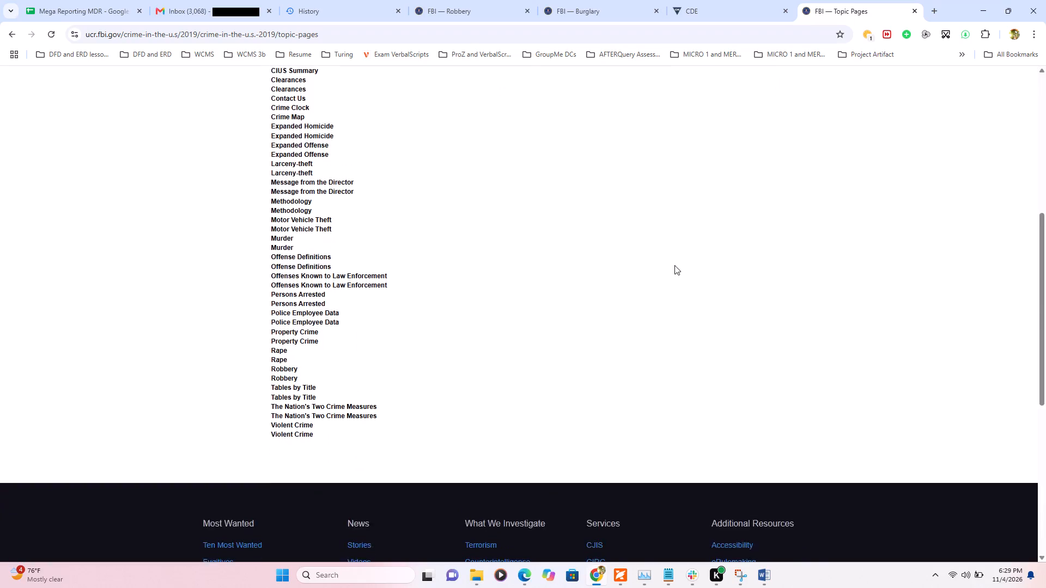
pyautogui.scroll(4, 674, 265)
pyautogui.scroll(-3, 652, 308)
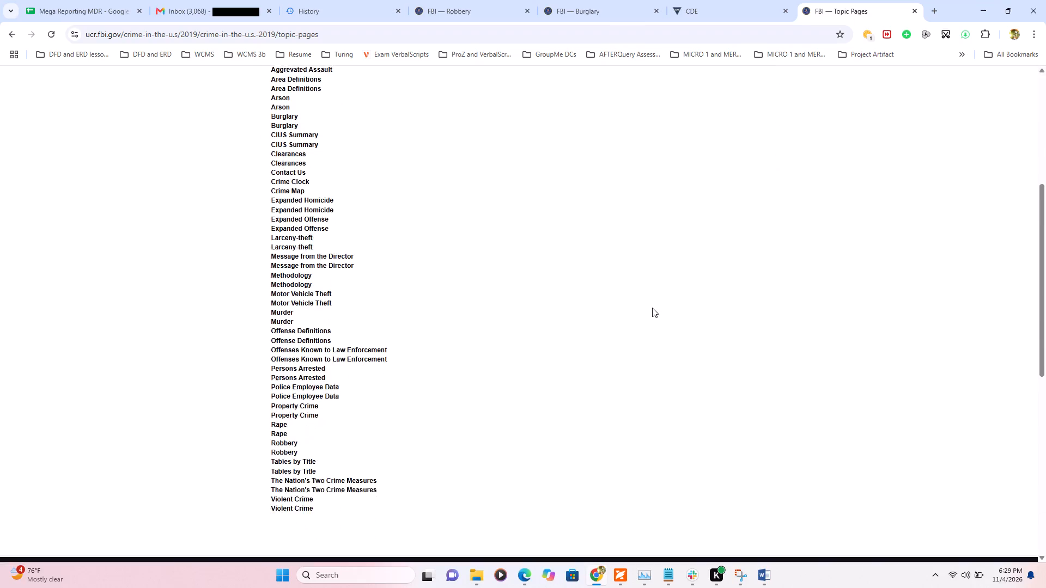
pyautogui.scroll(3, 502, 265)
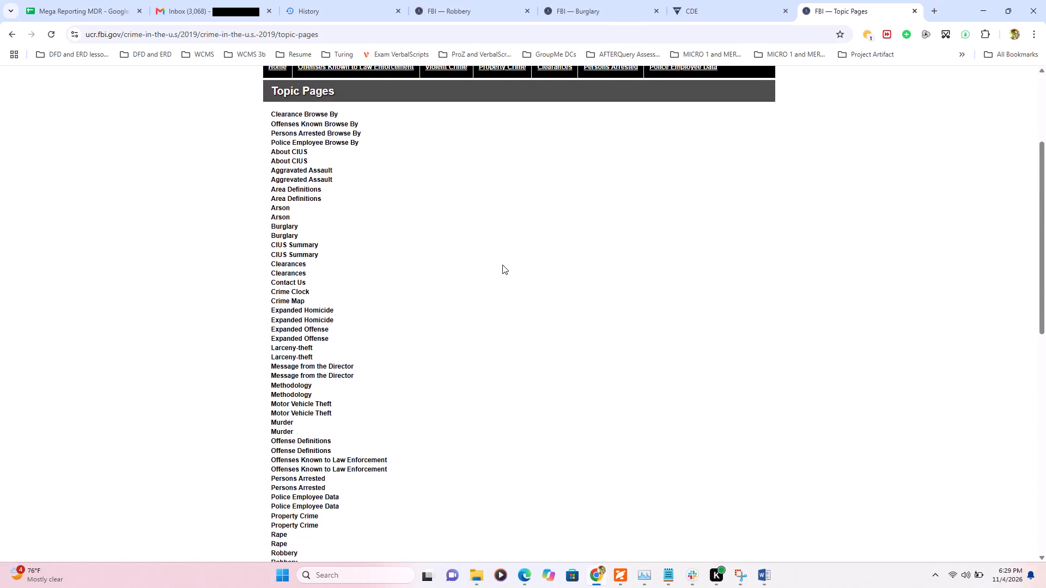
pyautogui.scroll(1, 502, 265)
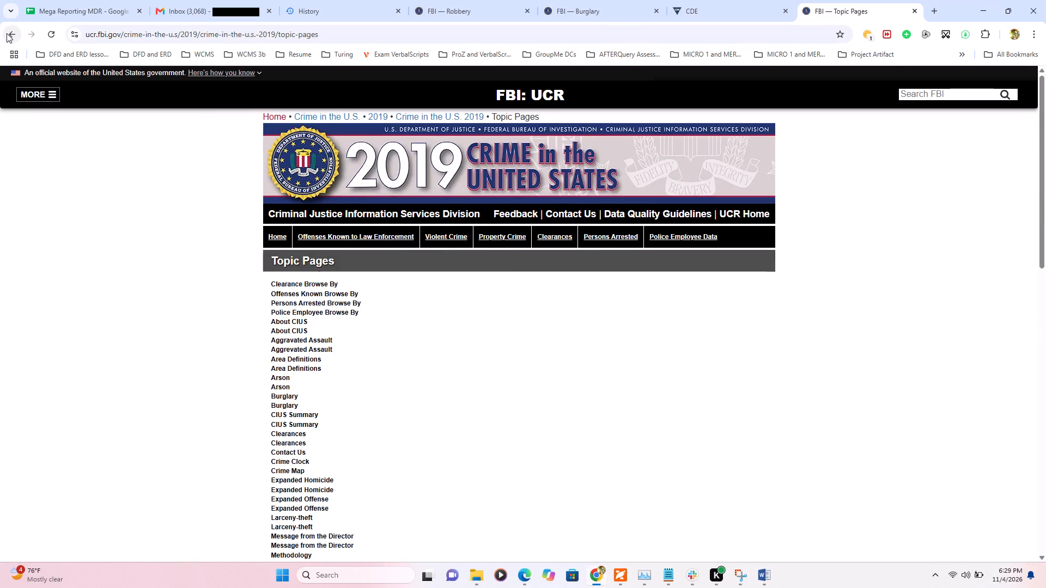
pyautogui.click(7, 33)
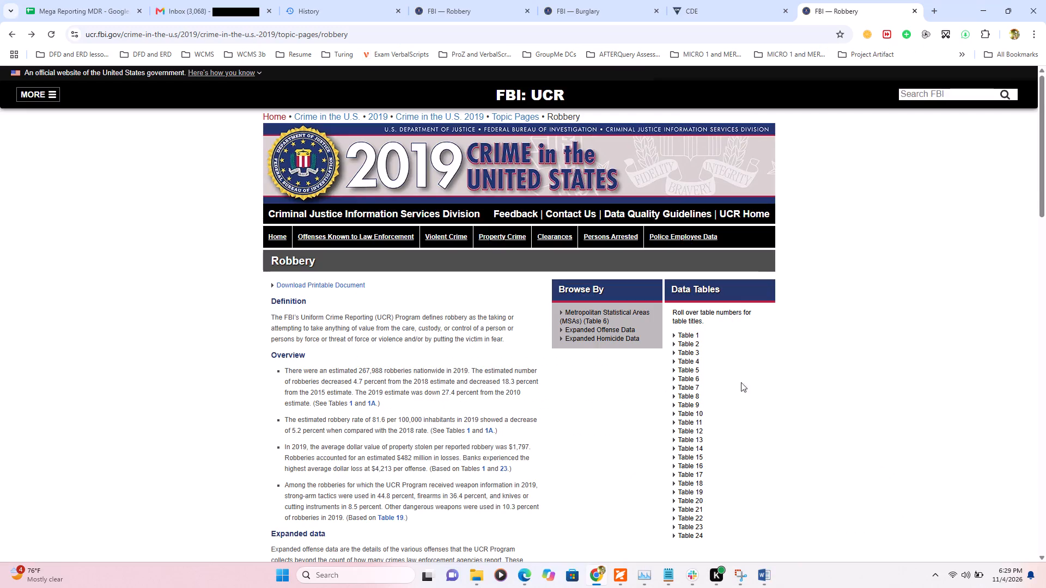
# Close the duplicate FBI — Robbery tab at the end of the tab row and return to the CDE page.
pyautogui.click(717, 0)
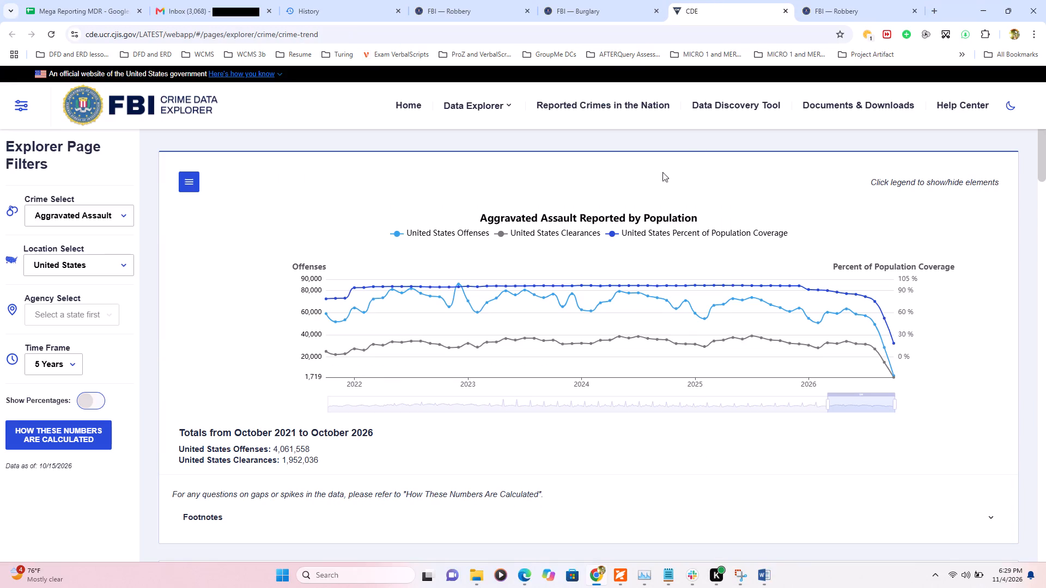
pyautogui.moveTo(834, 0); pyautogui.dragTo(819, 0)
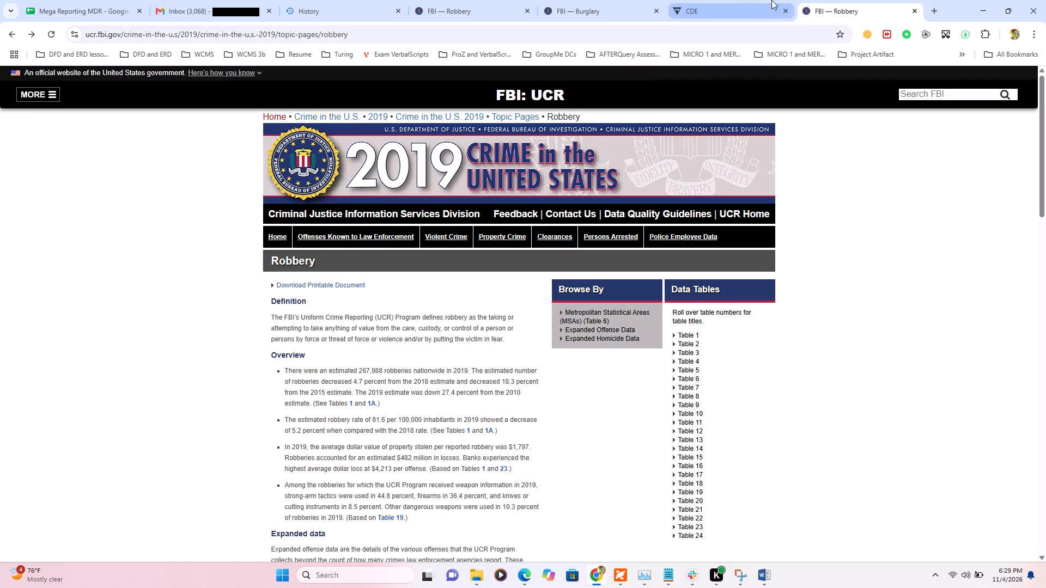
pyautogui.click(914, 10)
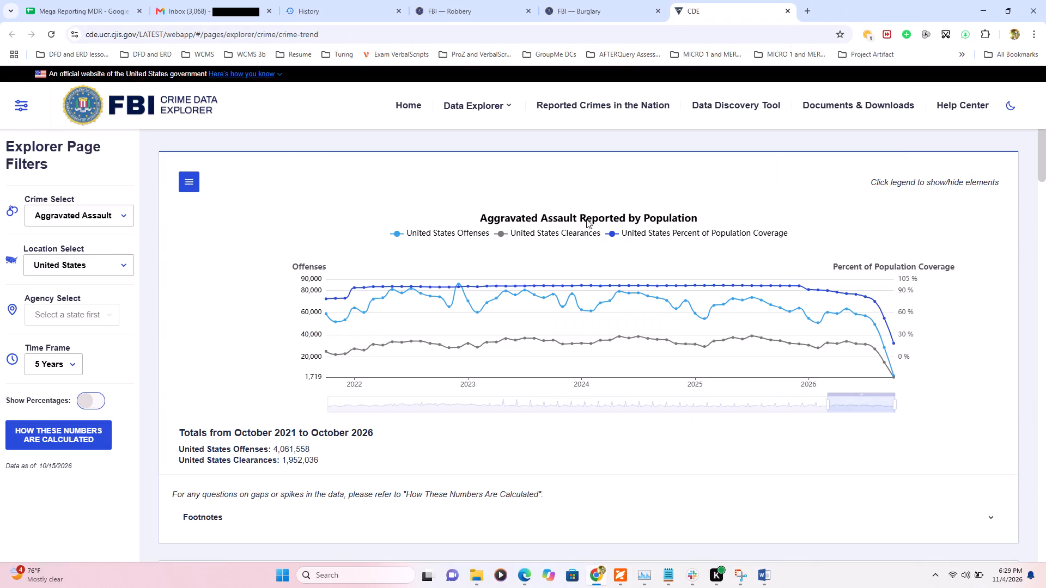
# Set the crime filter of the Crime Data Explorer trend chart to Robbery.
pyautogui.click(119, 219)
pyautogui.click(88, 336)
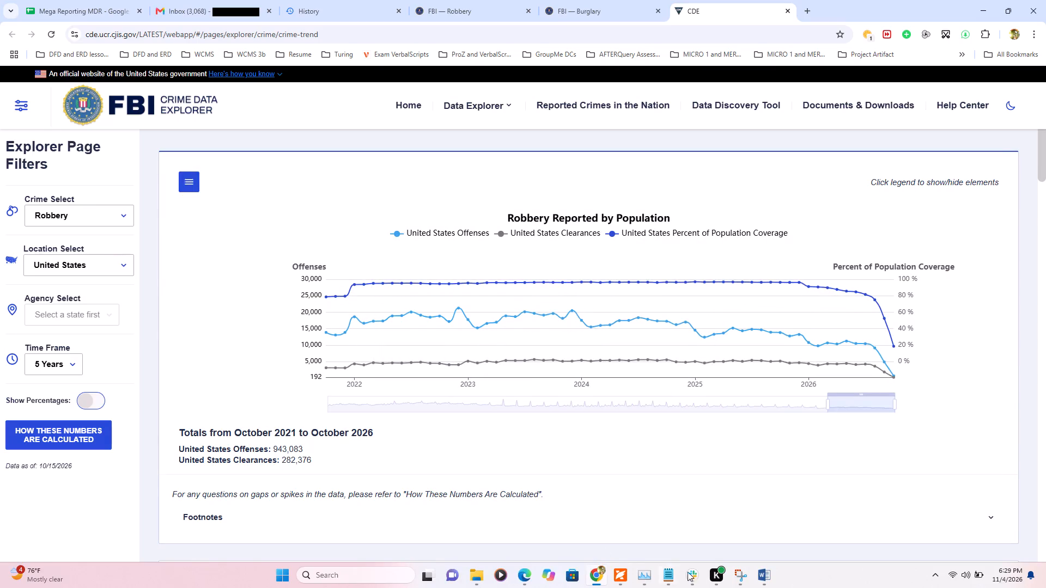
# Check the part 2 instructions in Word, and switch the Robbery chart in Chrome to View By Rates.
pyautogui.click(765, 580)
pyautogui.click(813, 523)
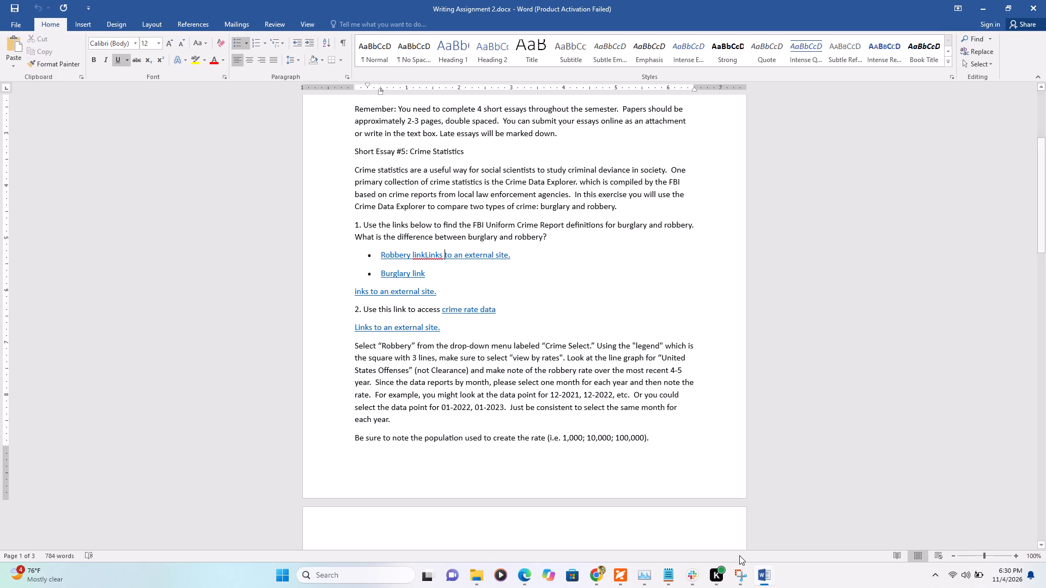
pyautogui.click(602, 576)
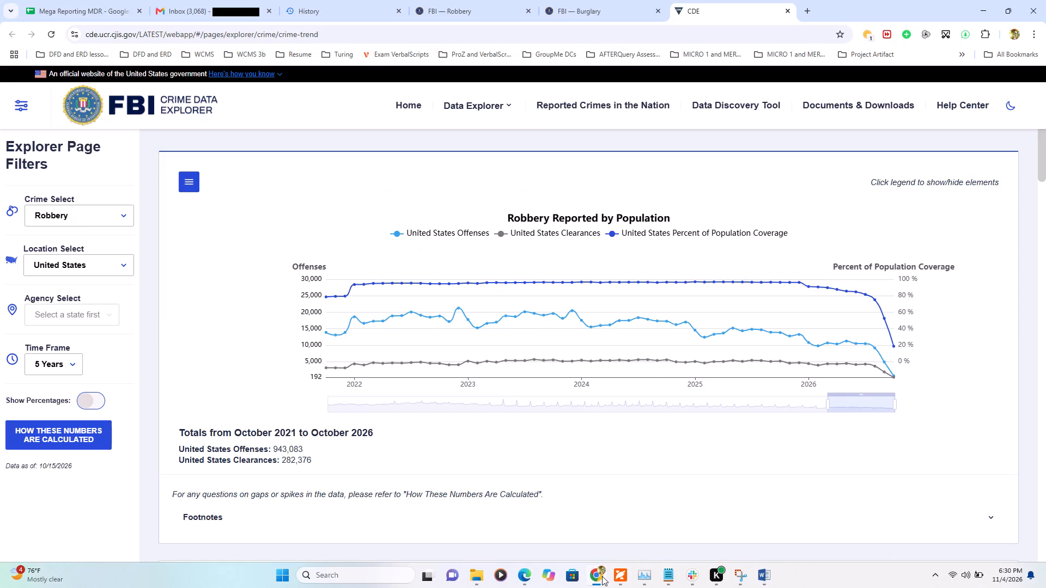
pyautogui.click(193, 186)
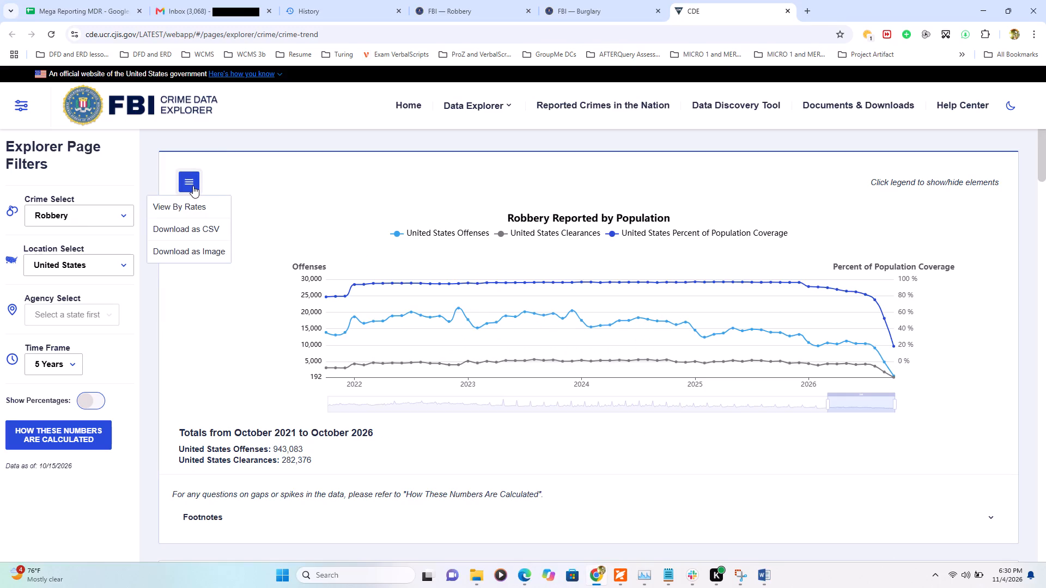
pyautogui.click(189, 202)
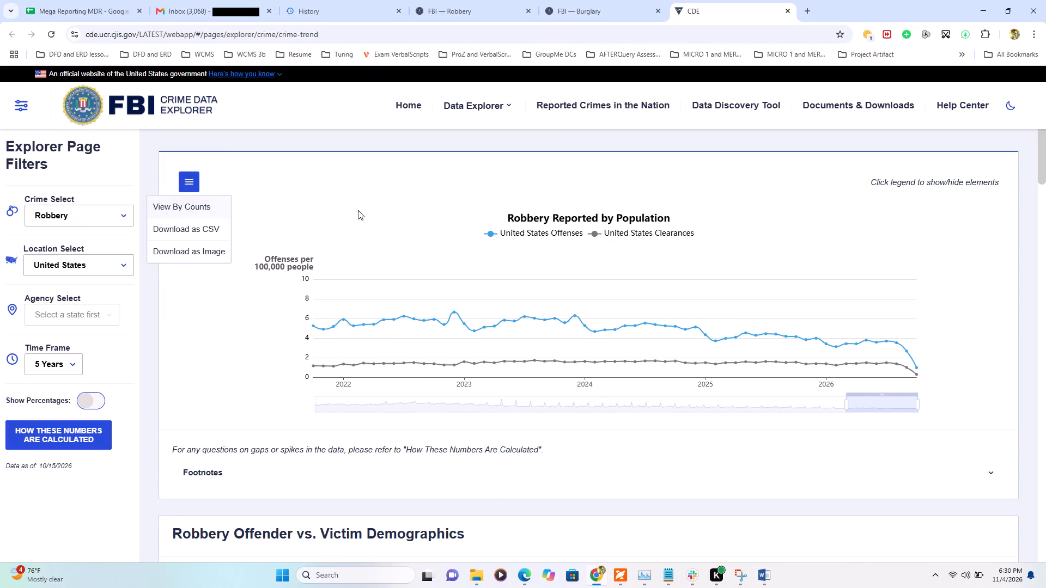
pyautogui.click(336, 217)
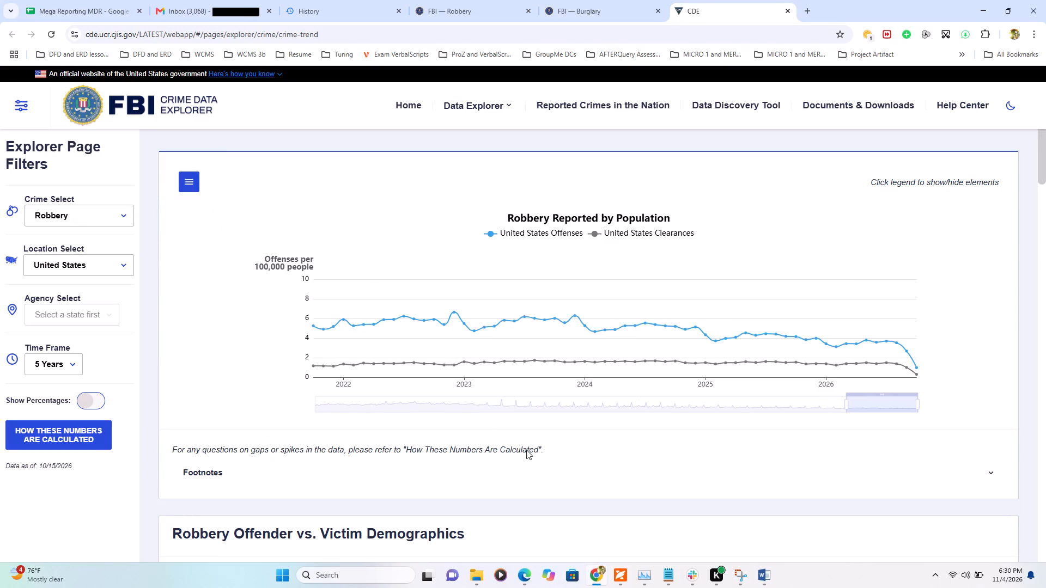
# Compare the part 2 and 3 instructions in Word with the United States robbery rate chart in Chrome, checking yearly data points and rate population.
pyautogui.click(594, 572)
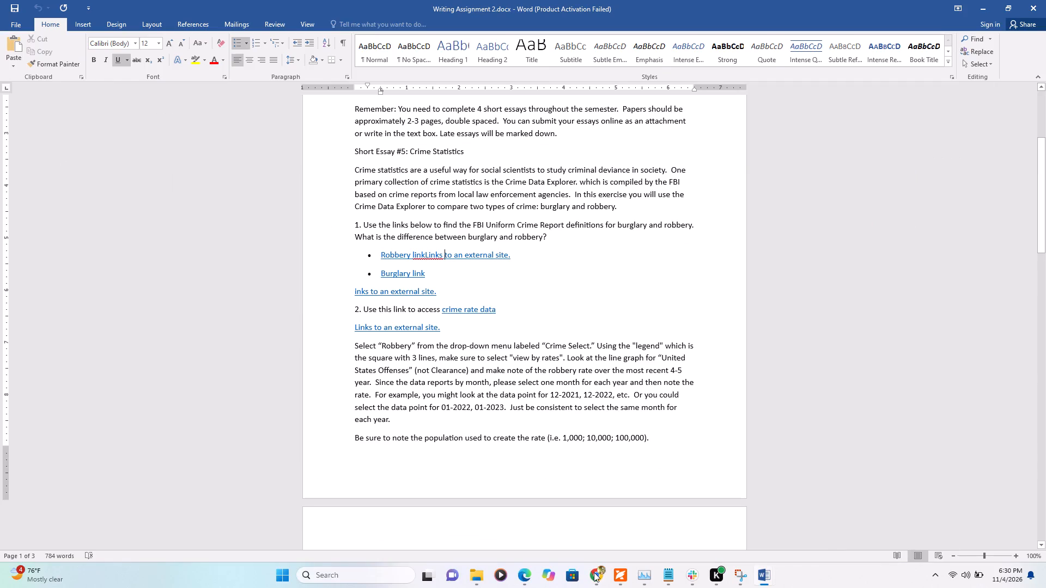
pyautogui.click(594, 572)
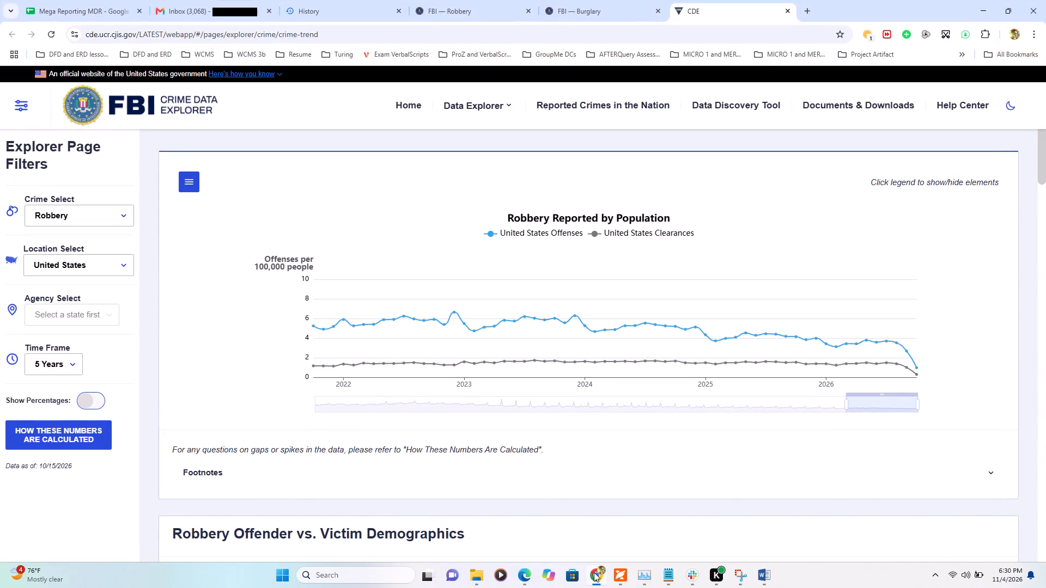
pyautogui.click(594, 572)
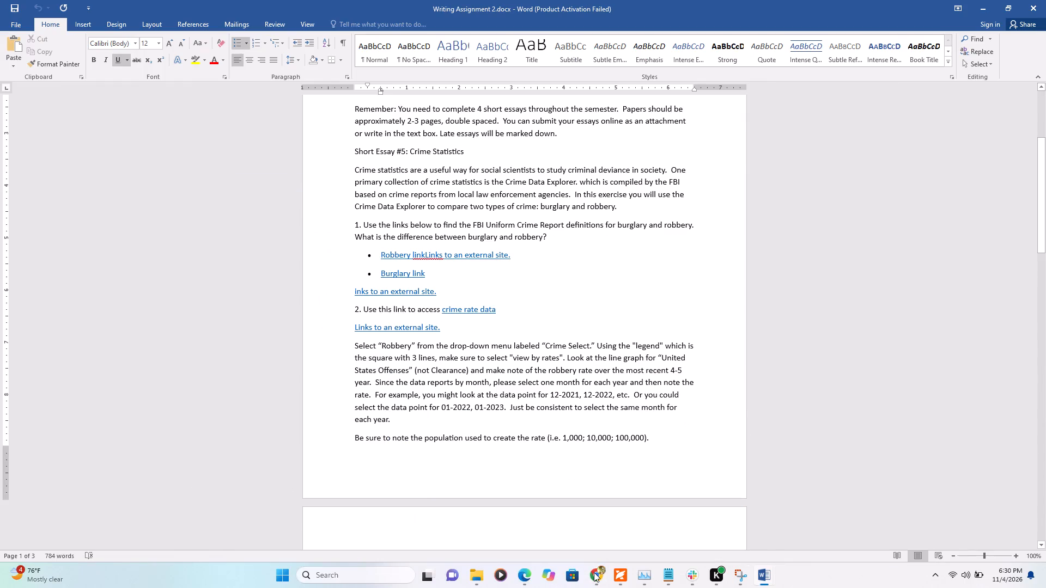
pyautogui.click(594, 572)
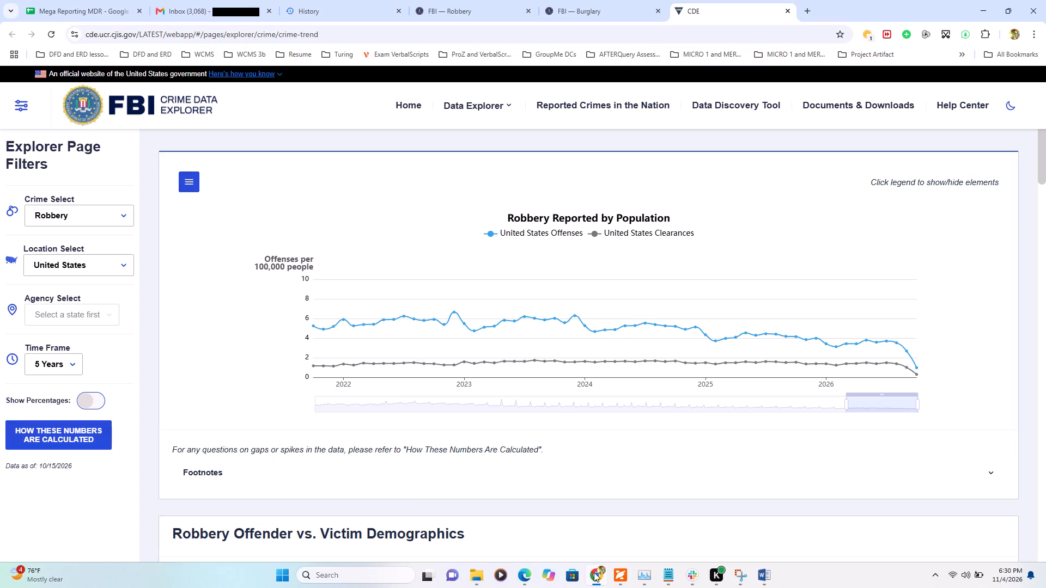
pyautogui.click(594, 572)
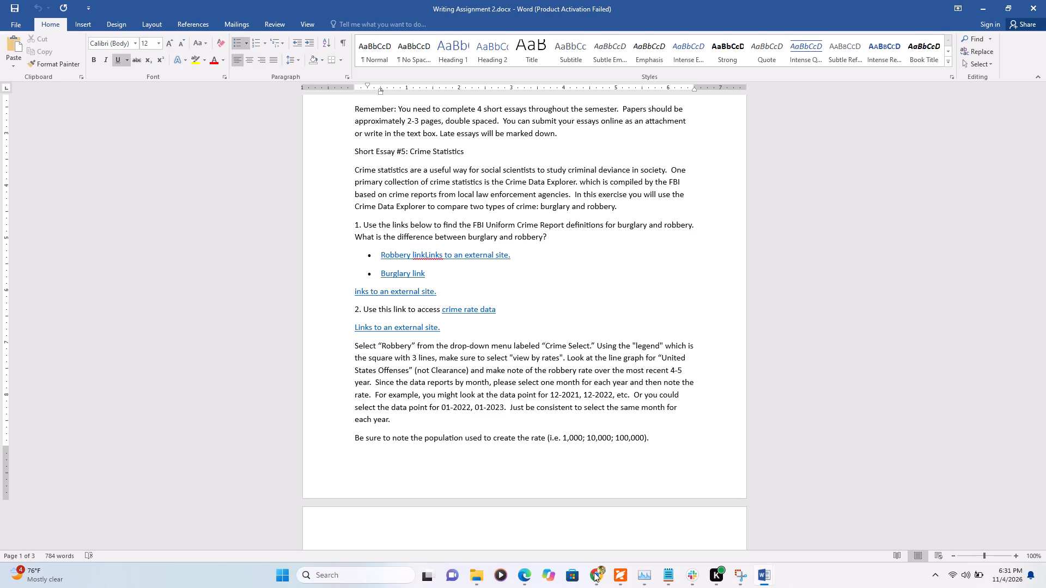
pyautogui.scroll(-1, 633, 470)
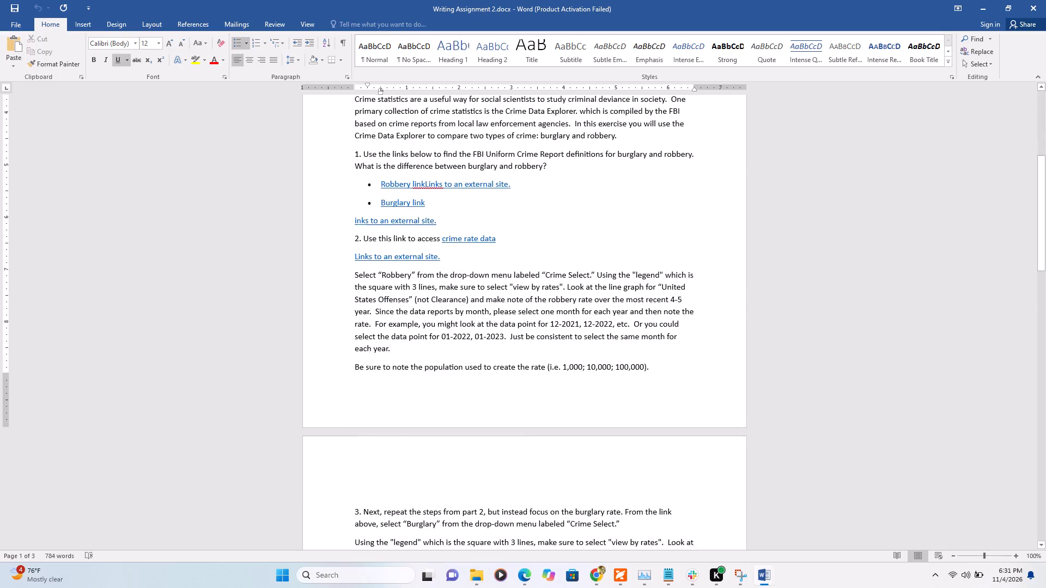
pyautogui.scroll(-1, 633, 470)
pyautogui.scroll(2, 633, 470)
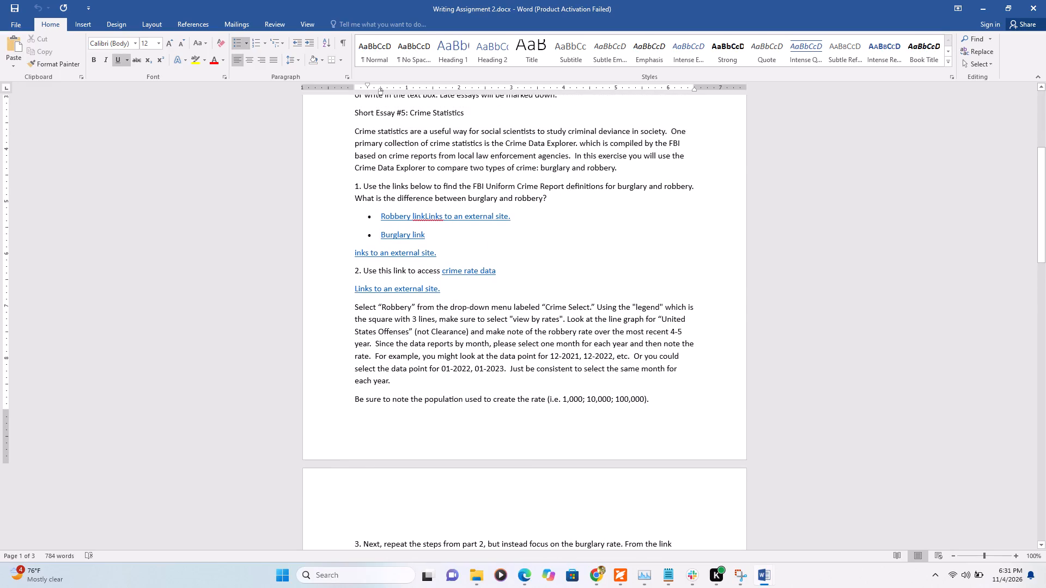
pyautogui.scroll(1, 633, 470)
pyautogui.click(595, 575)
pyautogui.click(595, 575)
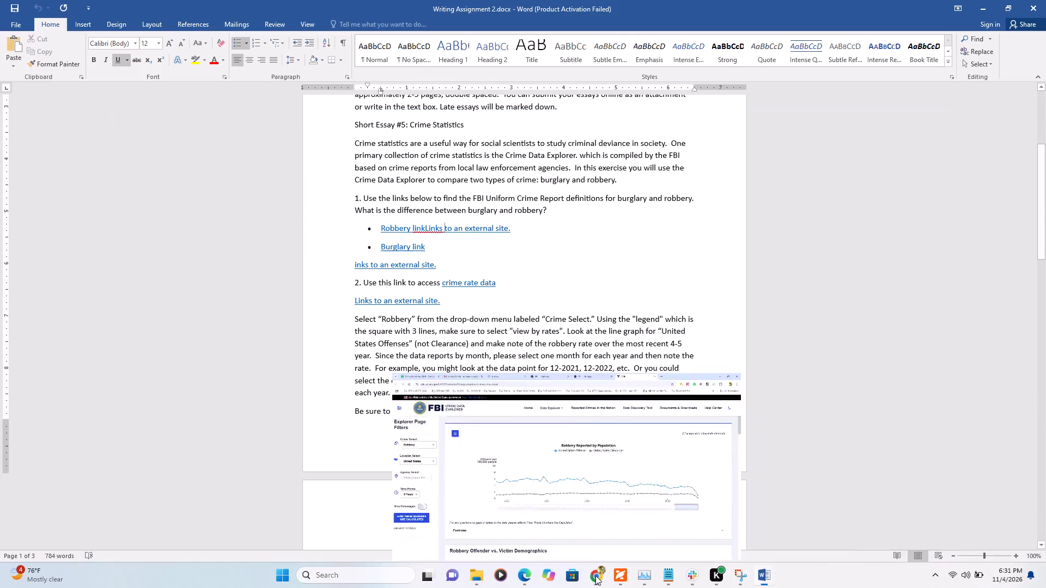
pyautogui.click(595, 575)
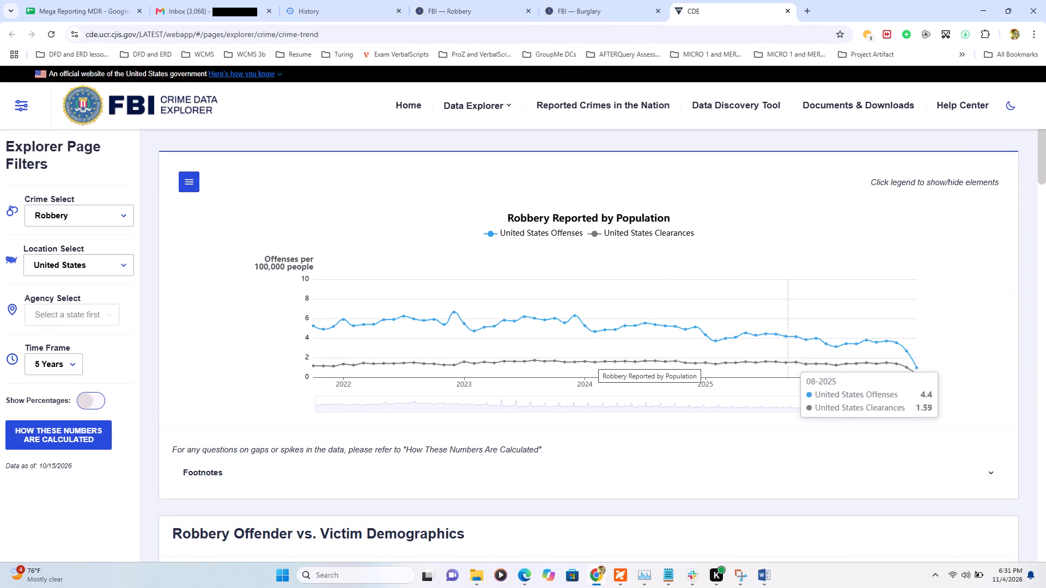
pyautogui.click(602, 575)
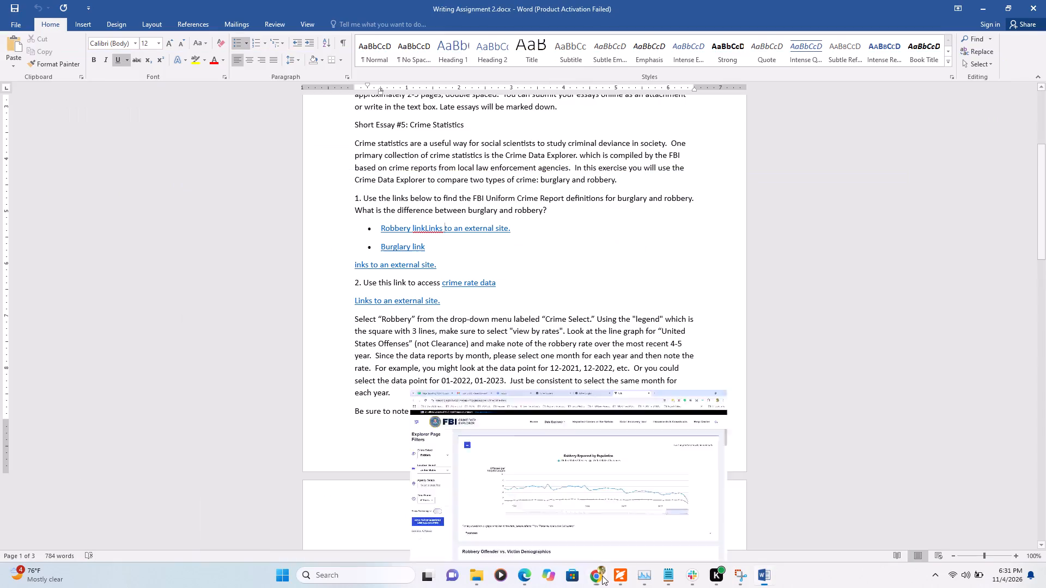
pyautogui.scroll(-3, 622, 425)
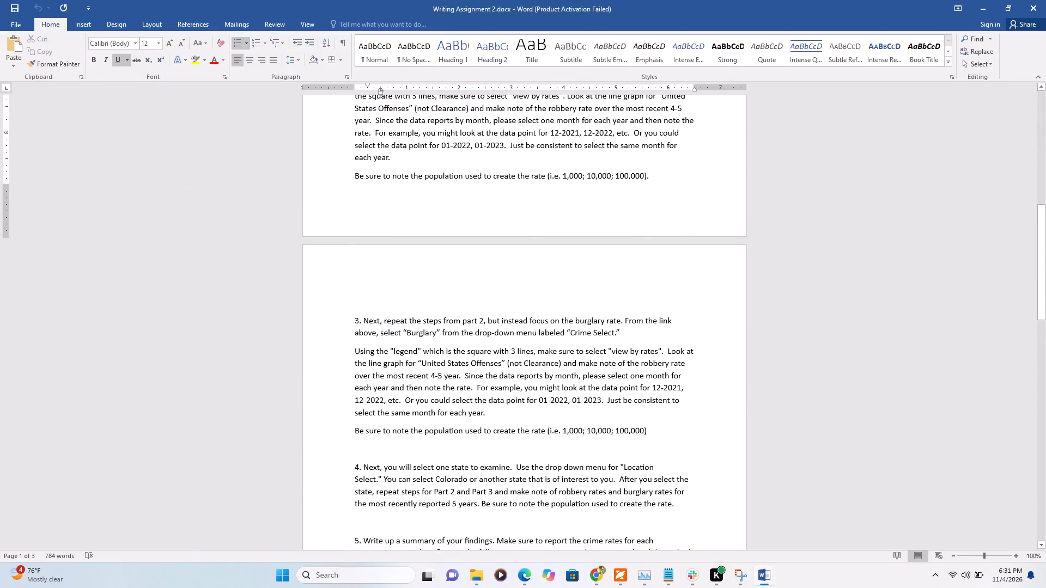
pyautogui.scroll(1, 605, 192)
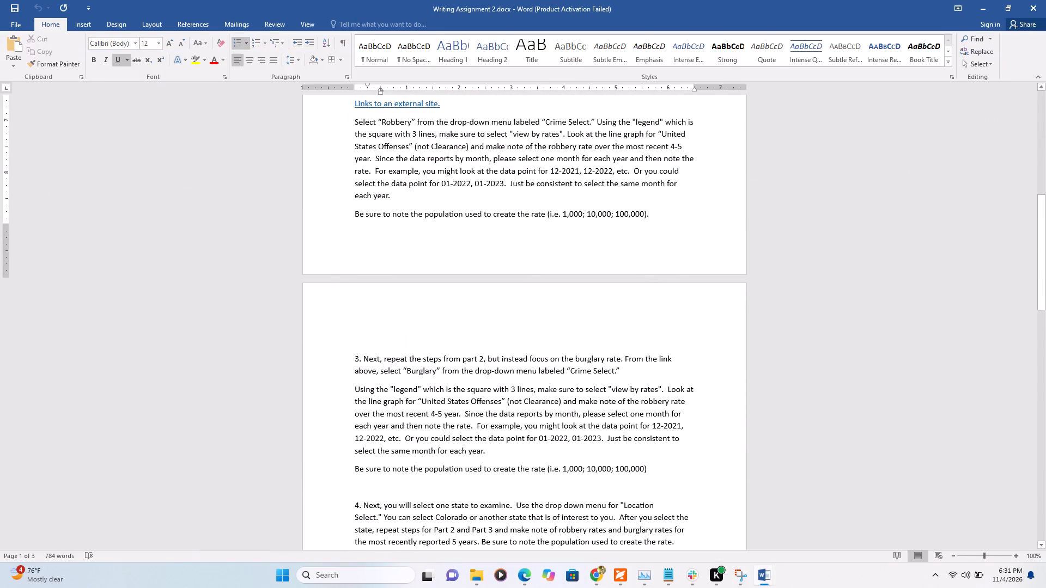
pyautogui.scroll(1, 605, 192)
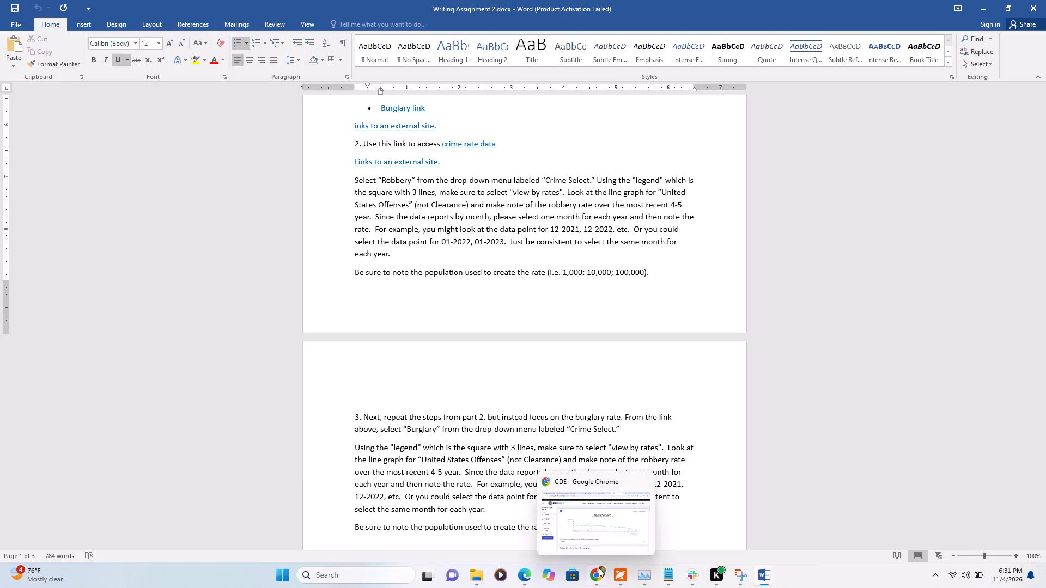
pyautogui.click(597, 520)
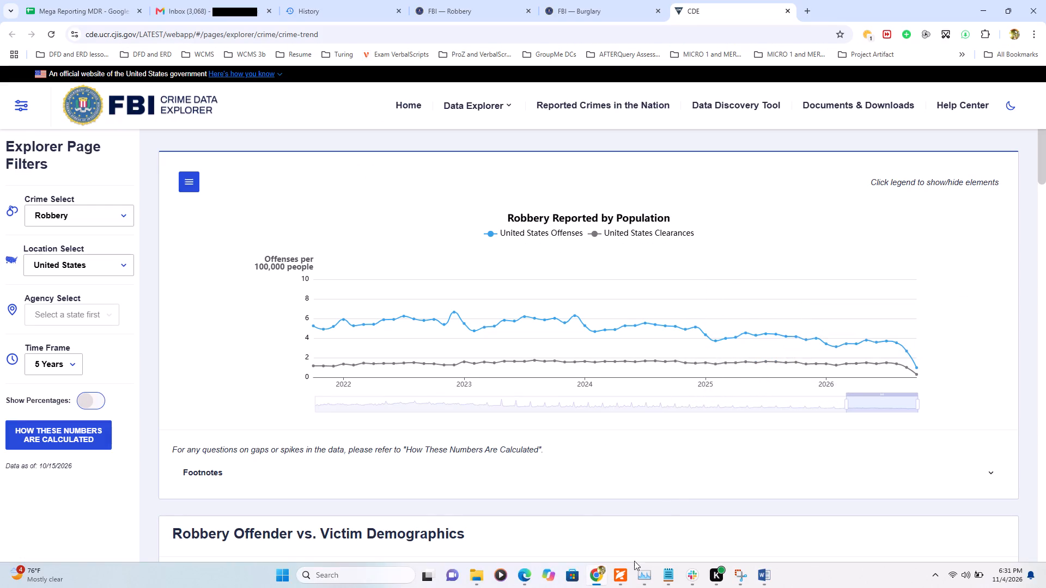
# Switch to Word and read parts 3 to 5 of Writing Assignment 2 on burglary, state rates and the summary of findings.
pyautogui.click(602, 579)
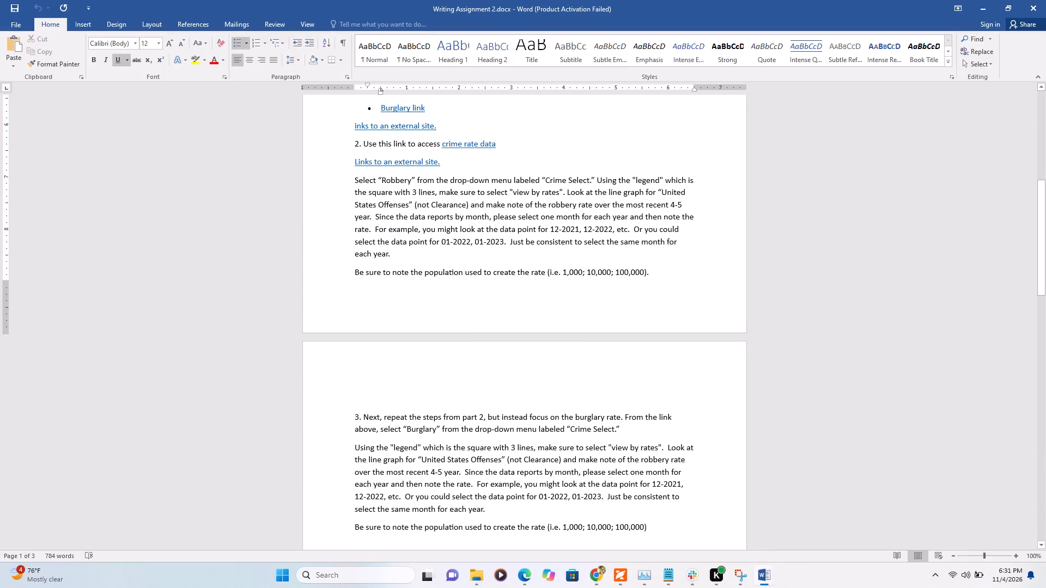
pyautogui.scroll(-1, 597, 461)
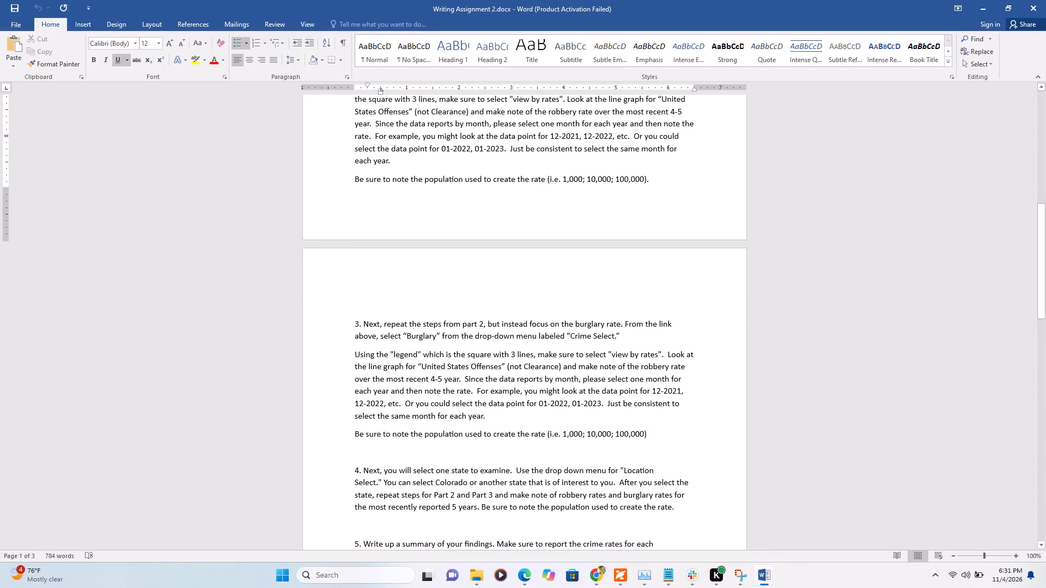
pyautogui.scroll(-3, 486, 444)
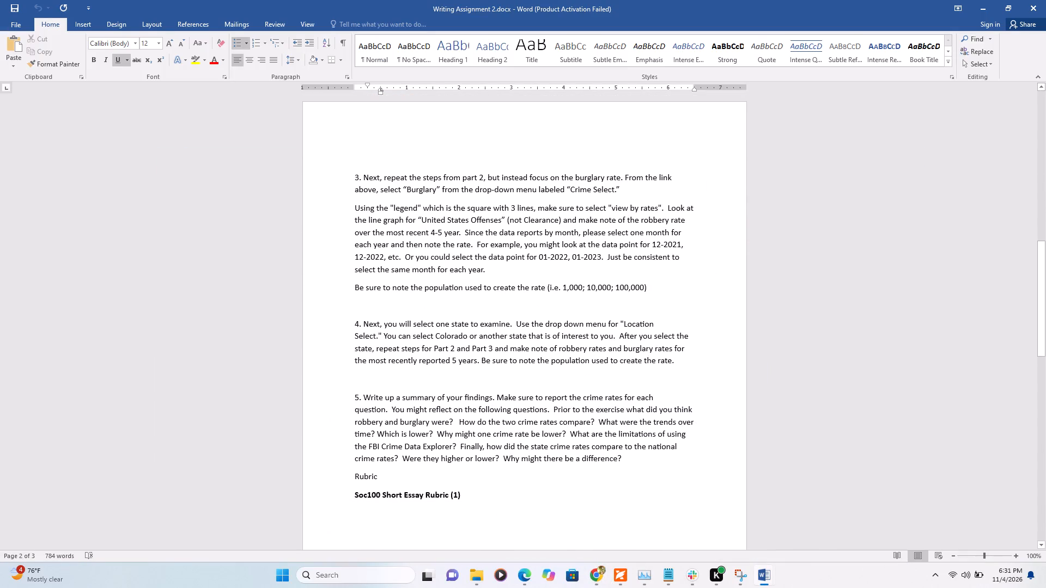
pyautogui.scroll(-2, 488, 413)
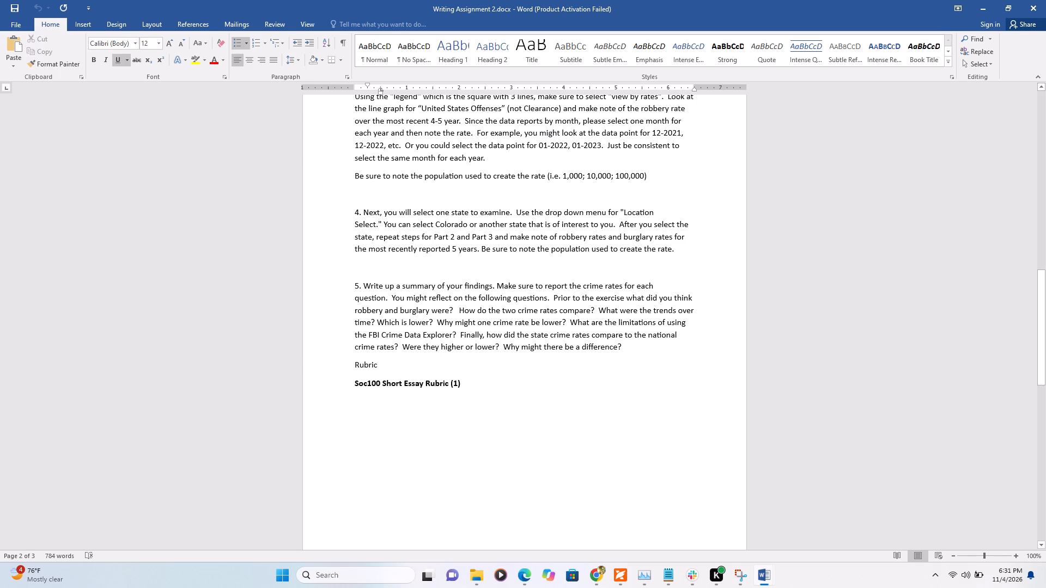
pyautogui.scroll(1, 558, 224)
pyautogui.scroll(-1, 558, 224)
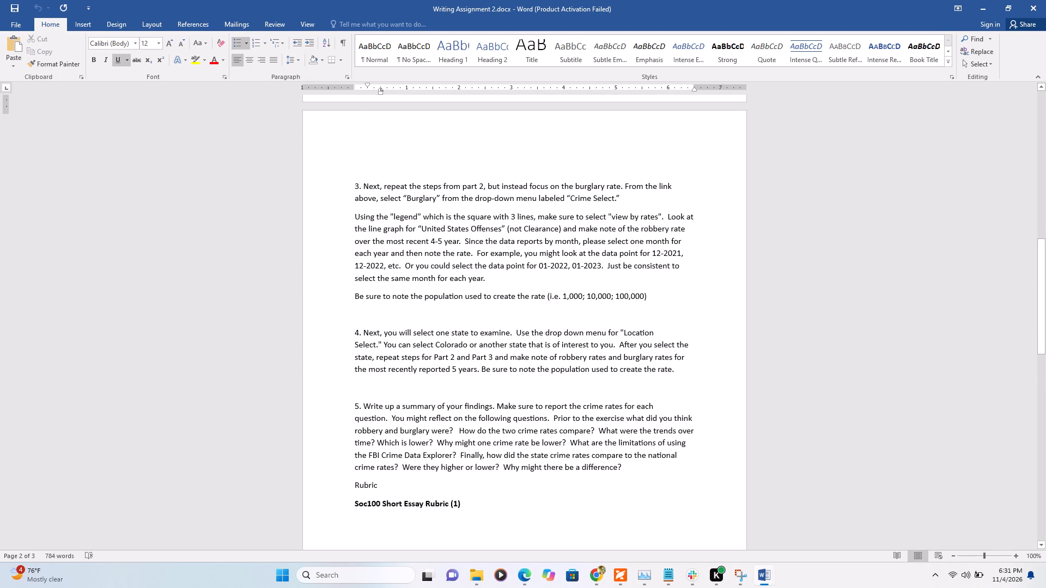
pyautogui.scroll(-1, 558, 224)
pyautogui.scroll(1, 555, 271)
pyautogui.scroll(-3, 555, 271)
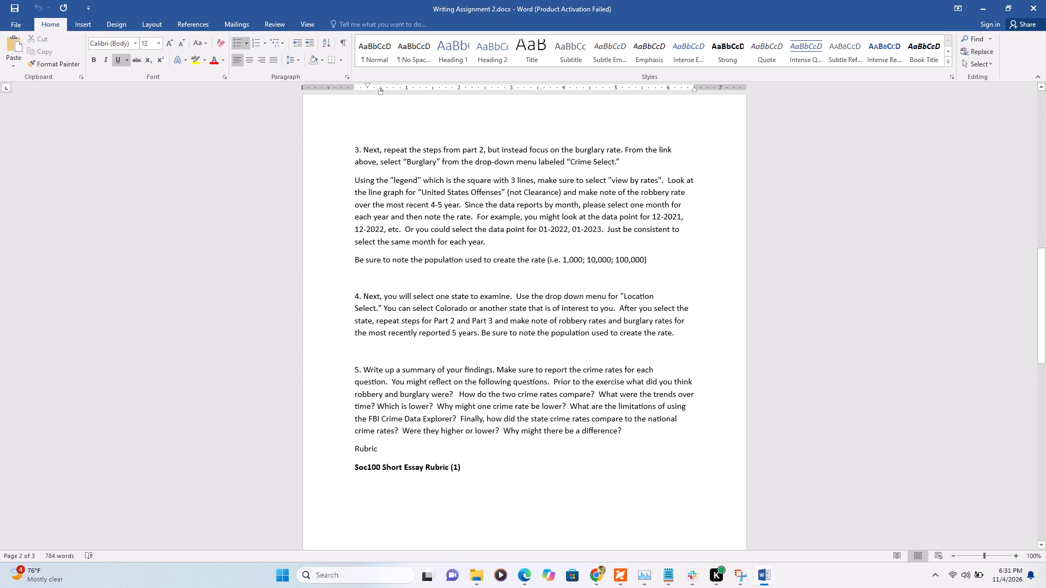
pyautogui.scroll(-1, 555, 271)
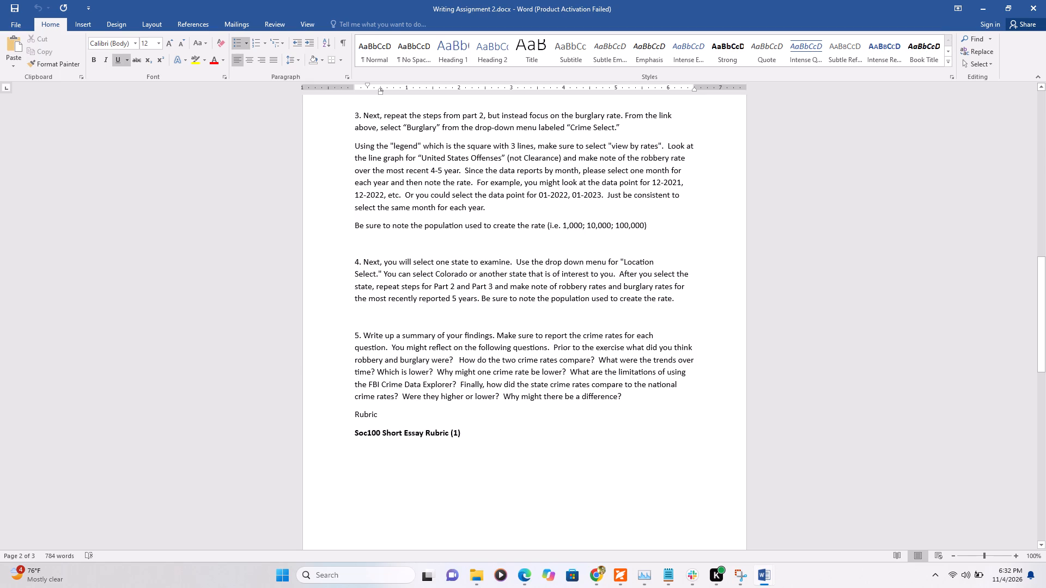
pyautogui.scroll(-2, 466, 353)
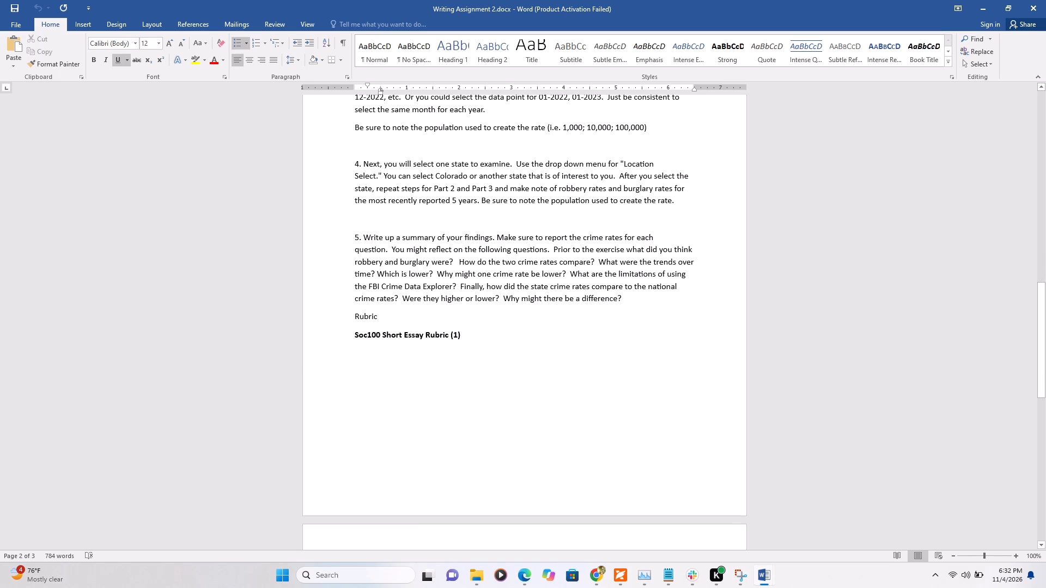
pyautogui.scroll(1, 484, 274)
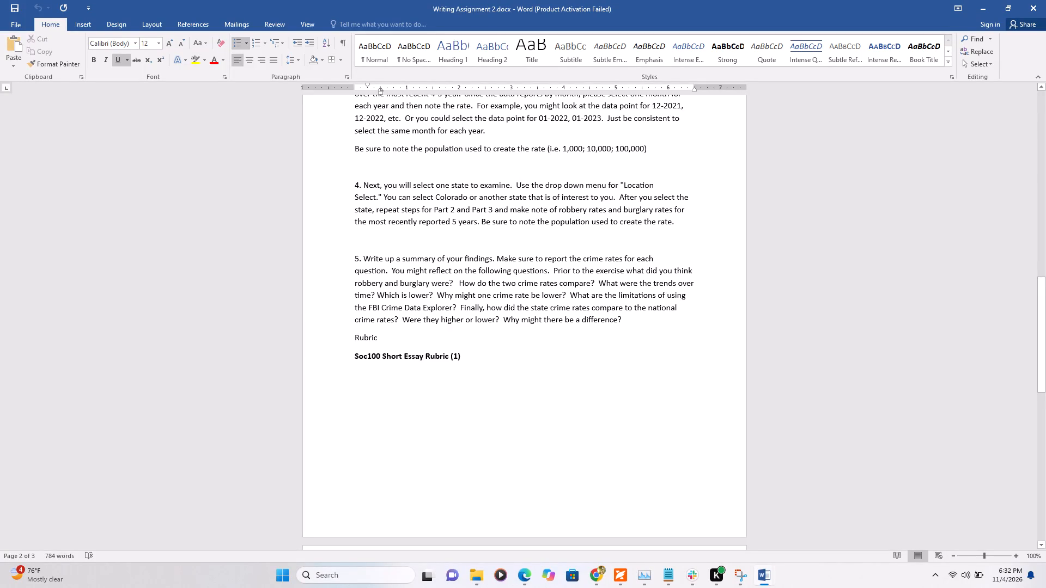
# Examine the criteria and ratings in the Soc100 Short Essay Rubric, and return to parts 4 and 5 of the assignment.
pyautogui.scroll(-3, 459, 295)
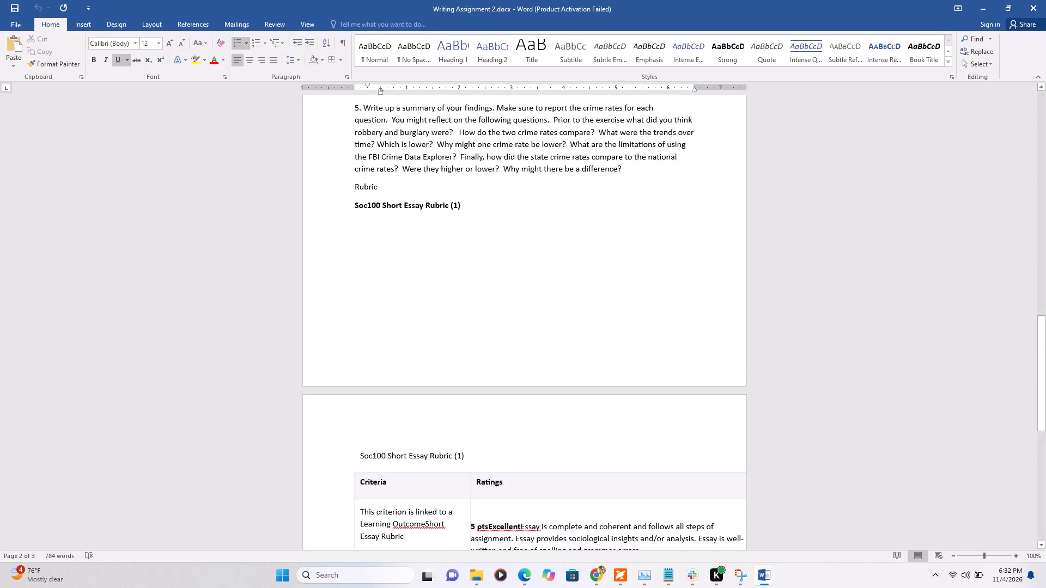
pyautogui.scroll(2, 459, 295)
pyautogui.scroll(-3, 492, 354)
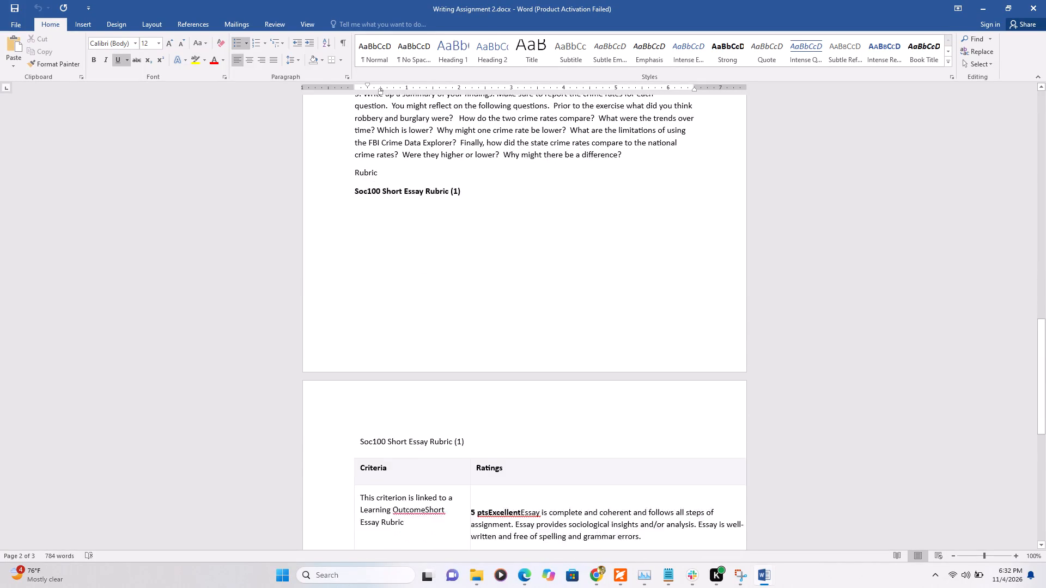
pyautogui.scroll(-6, 492, 354)
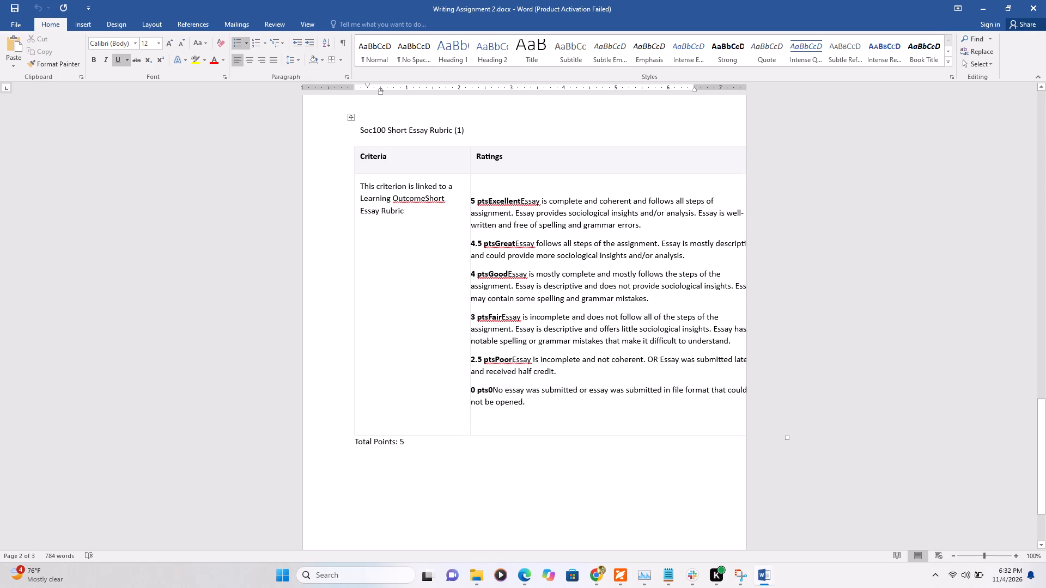
pyautogui.scroll(-3, 492, 354)
pyautogui.scroll(6, 492, 354)
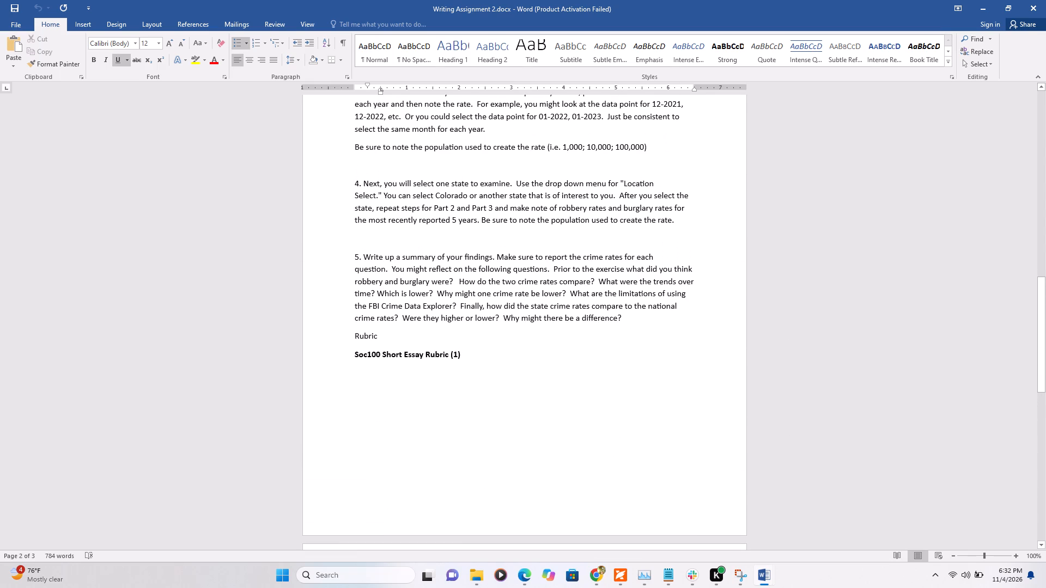
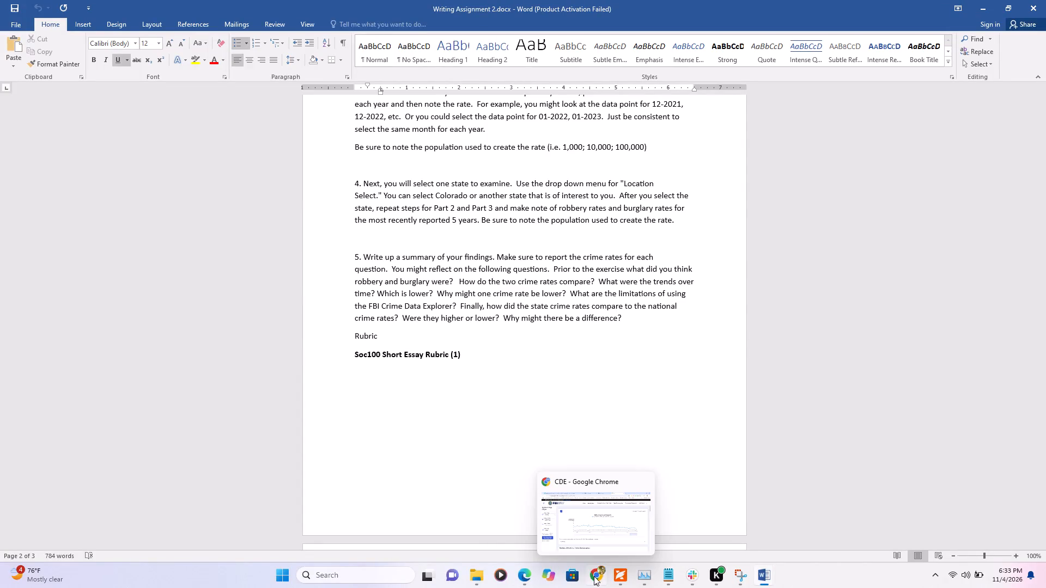
# Open the recent APA_Template_7th_ed._student_papers (4).docx document from the Desktop in Word.
pyautogui.click(758, 580)
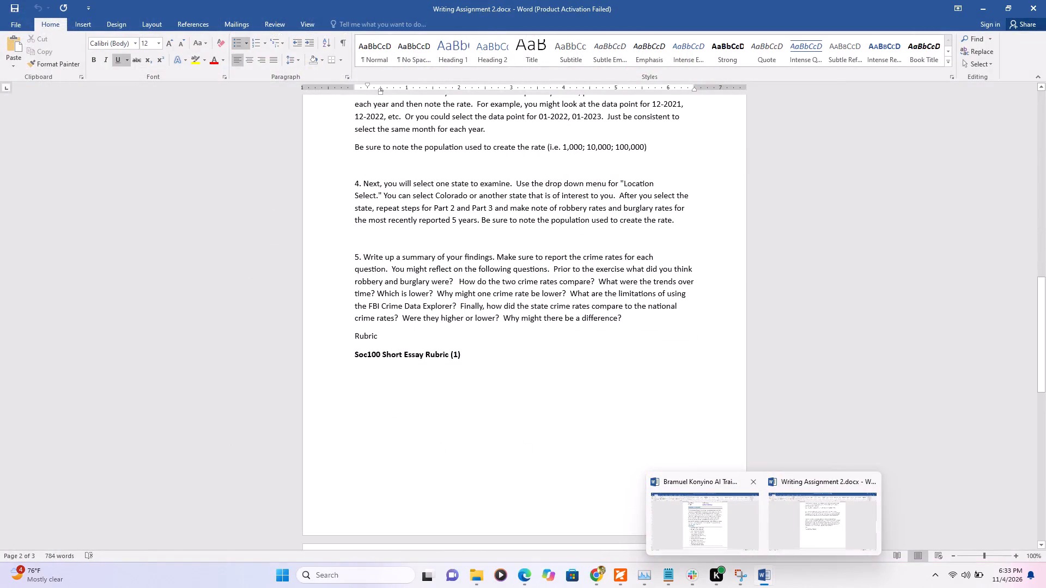
pyautogui.click(20, 24)
pyautogui.click(34, 95)
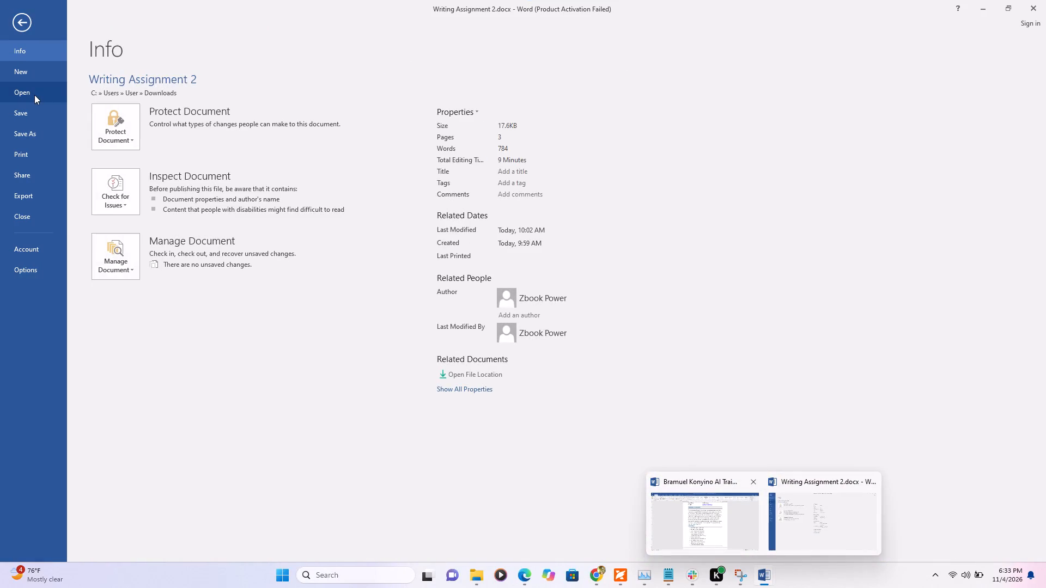
pyautogui.scroll(-2, 411, 251)
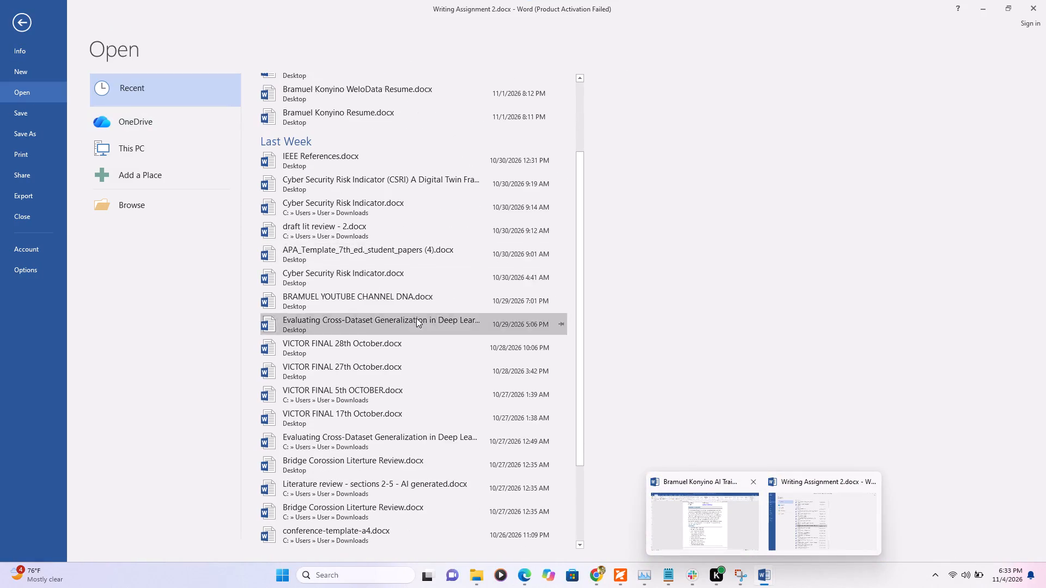
pyautogui.scroll(-1, 416, 318)
pyautogui.click(372, 199)
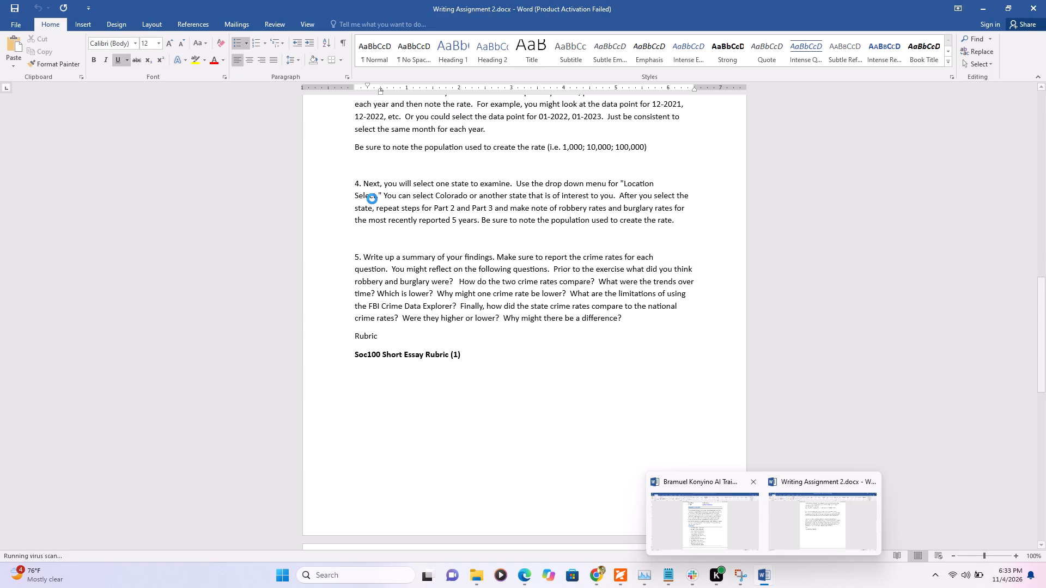
# Save a copy of the APA template to the Desktop as Writing Assignment 2.
pyautogui.click(29, 22)
pyautogui.click(43, 133)
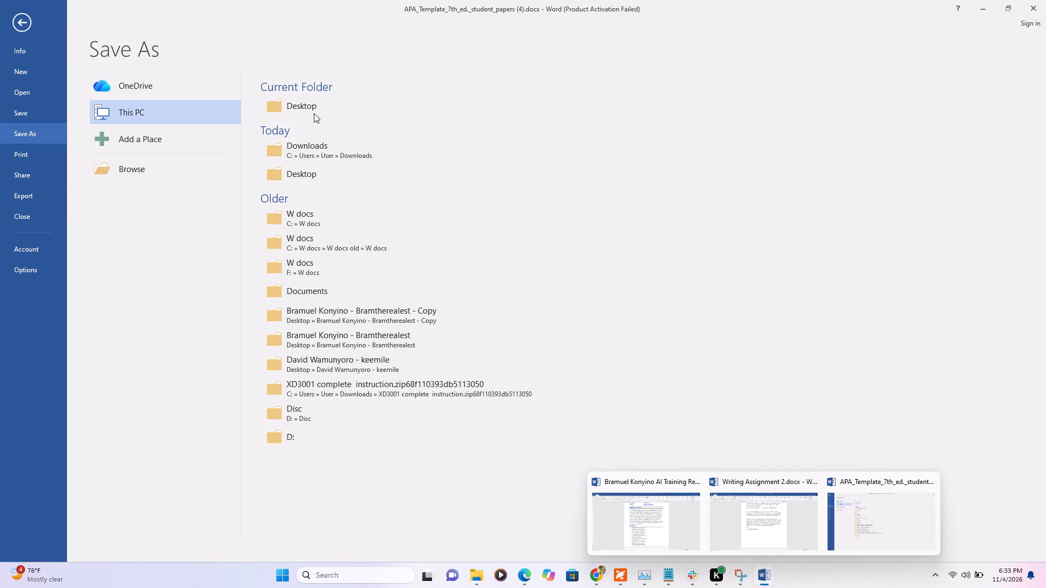
pyautogui.click(314, 111)
pyautogui.hotkey('shift', 'w')
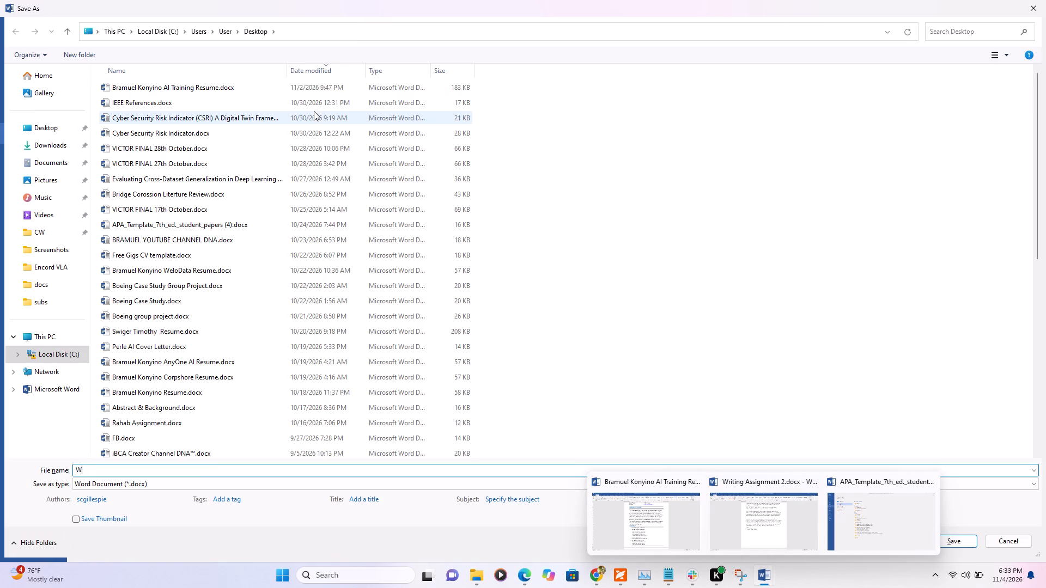
pyautogui.write('rii')
pyautogui.press('BackSpace')
pyautogui.write('ting Assignment 2')
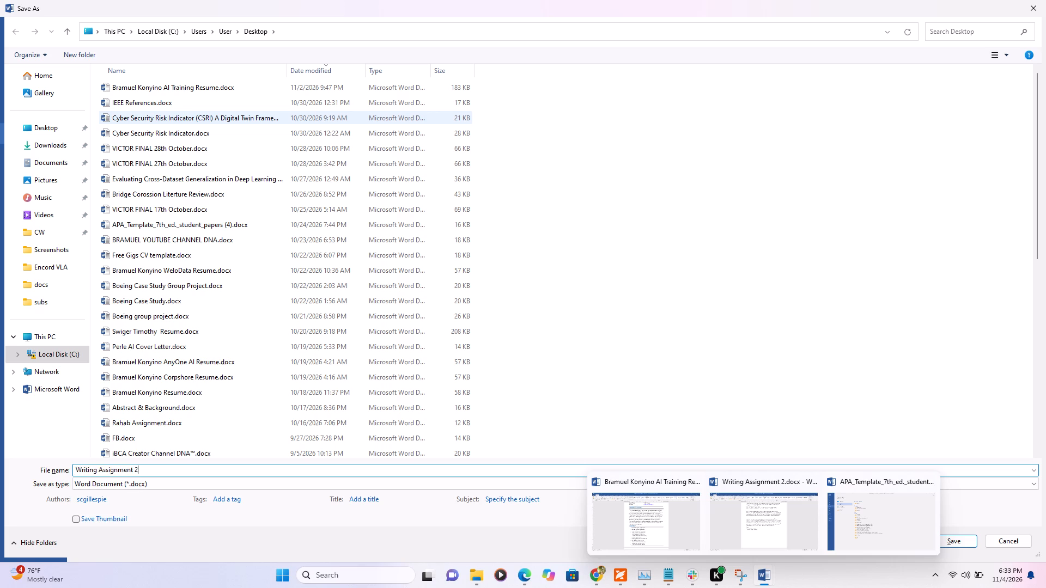
pyautogui.press('Return')
# Look over the title page and the page 2 title and introduction placeholders, with the document zoom set to 130%.
pyautogui.scroll(-6, 474, 180)
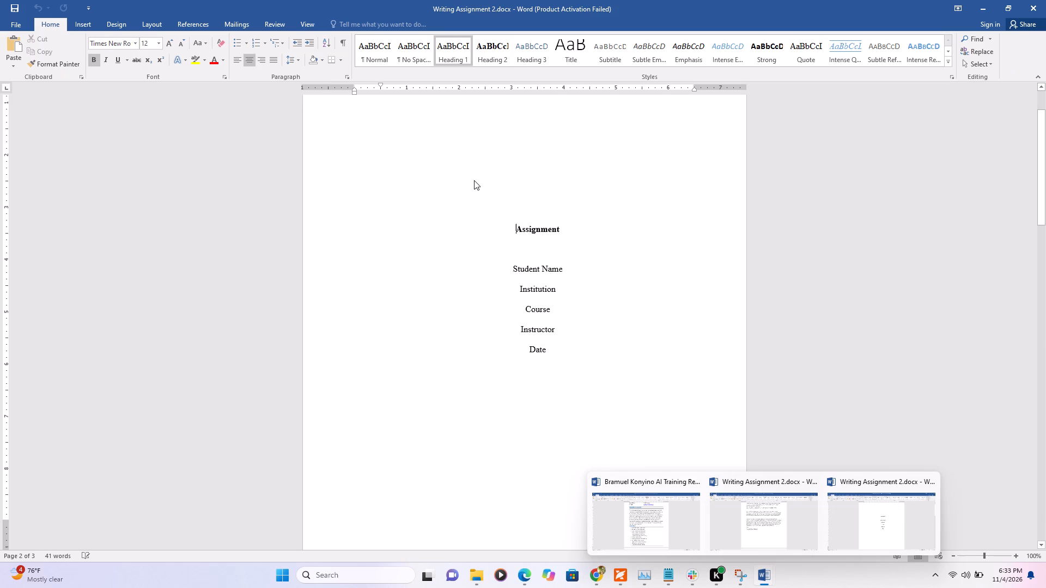
pyautogui.moveTo(551, 235); pyautogui.dragTo(404, 243)
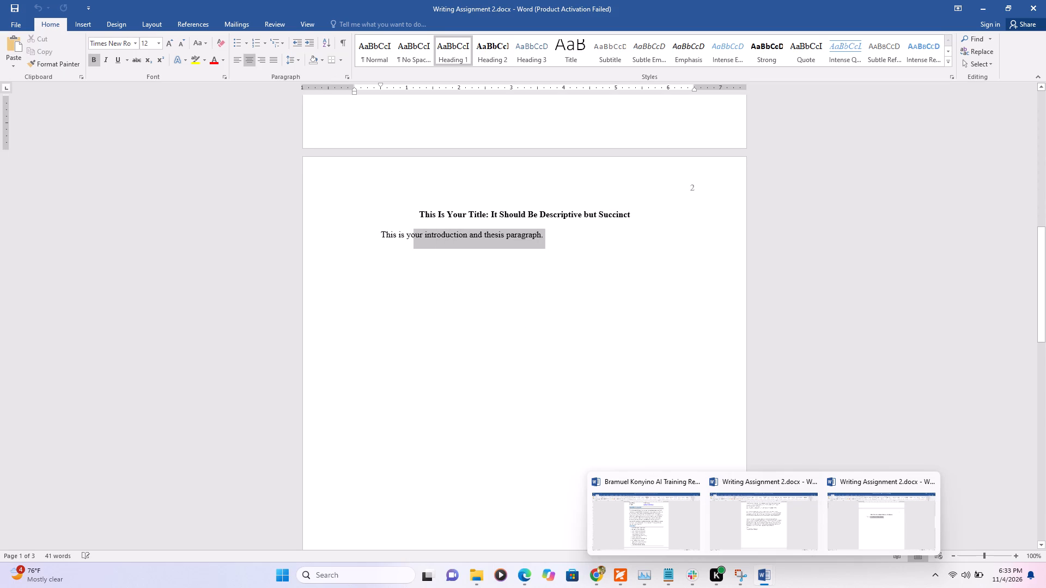
pyautogui.moveTo(404, 243); pyautogui.dragTo(385, 243)
pyautogui.click(472, 272)
pyautogui.scroll(1, 472, 272)
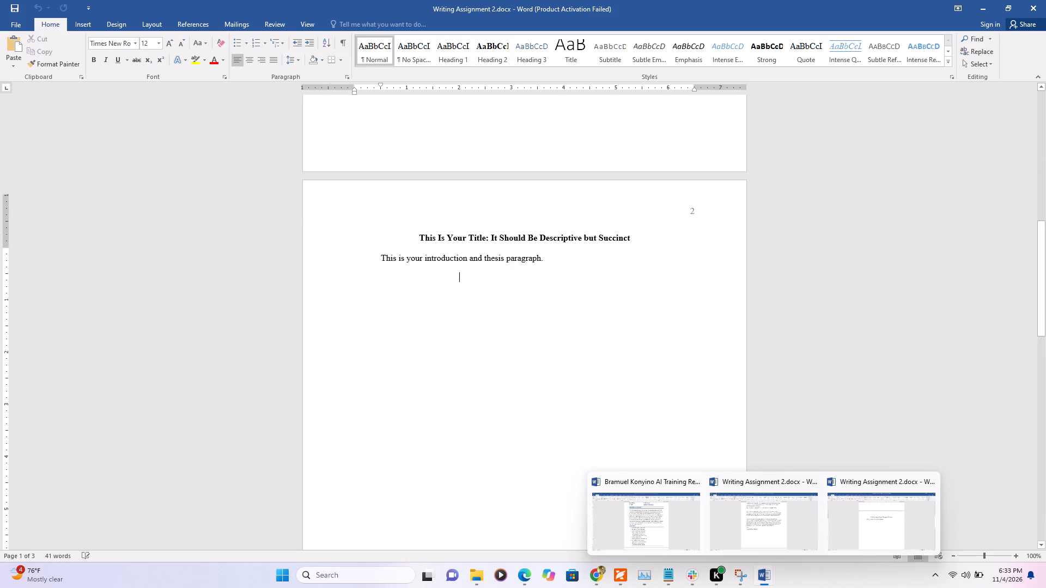
pyautogui.scroll(2, 472, 272)
pyautogui.scroll(-1, 472, 272)
pyautogui.keyDown('ctrl'); pyautogui.scroll(1, 542, 320); pyautogui.keyUp('ctrl')
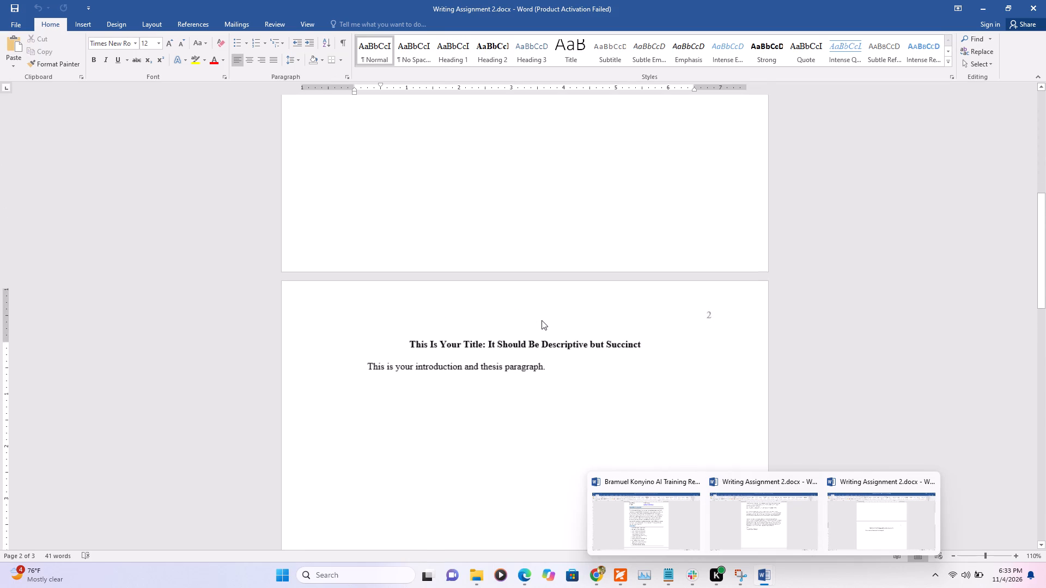
pyautogui.click(976, 482)
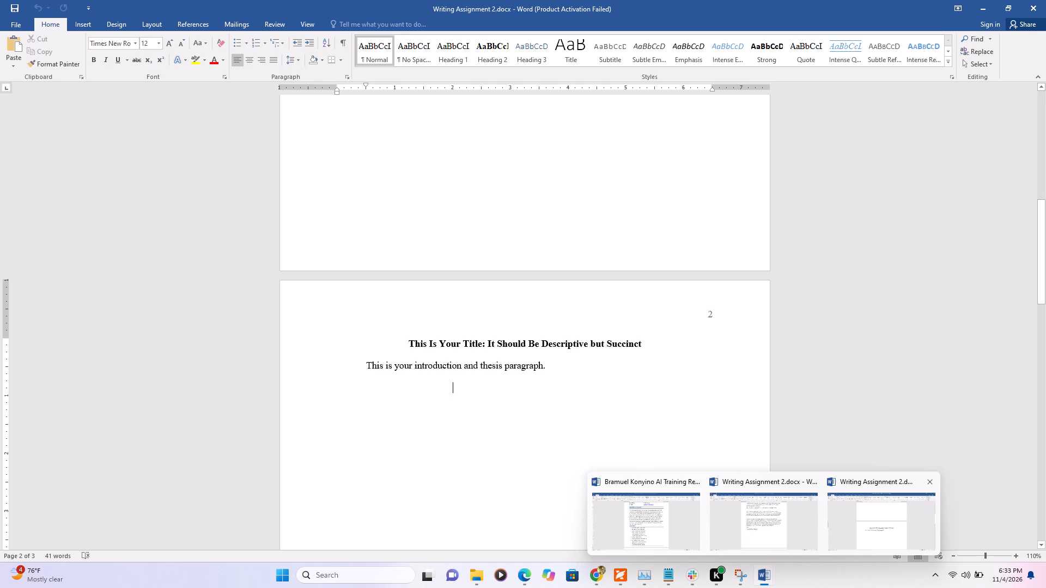
pyautogui.doubleClick(1013, 554)
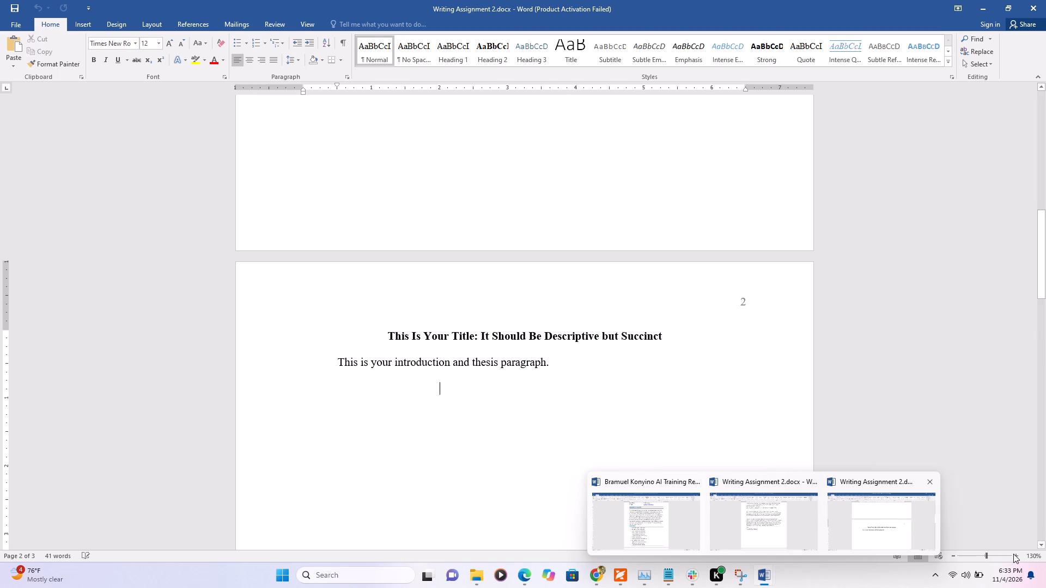
pyautogui.scroll(-1, 763, 433)
pyautogui.scroll(1, 763, 433)
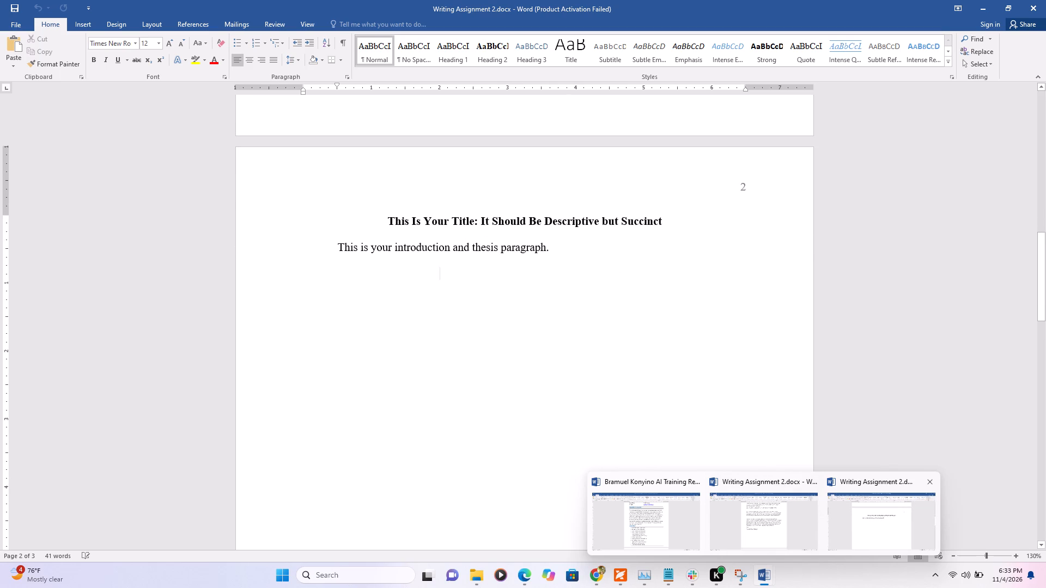
# Switch to Chrome to view the United States Robbery Reported by Population chart.
pyautogui.click(602, 574)
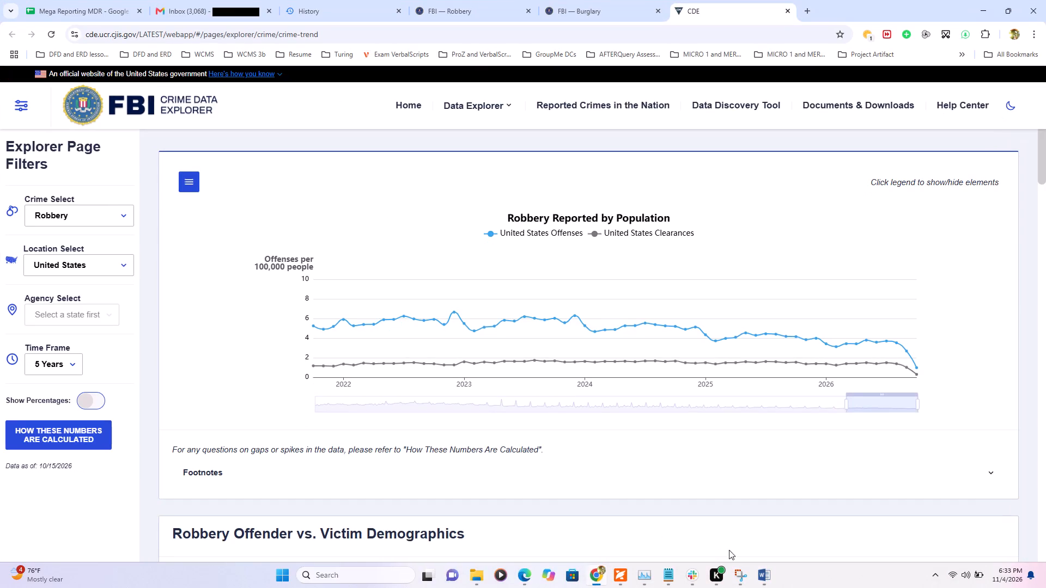
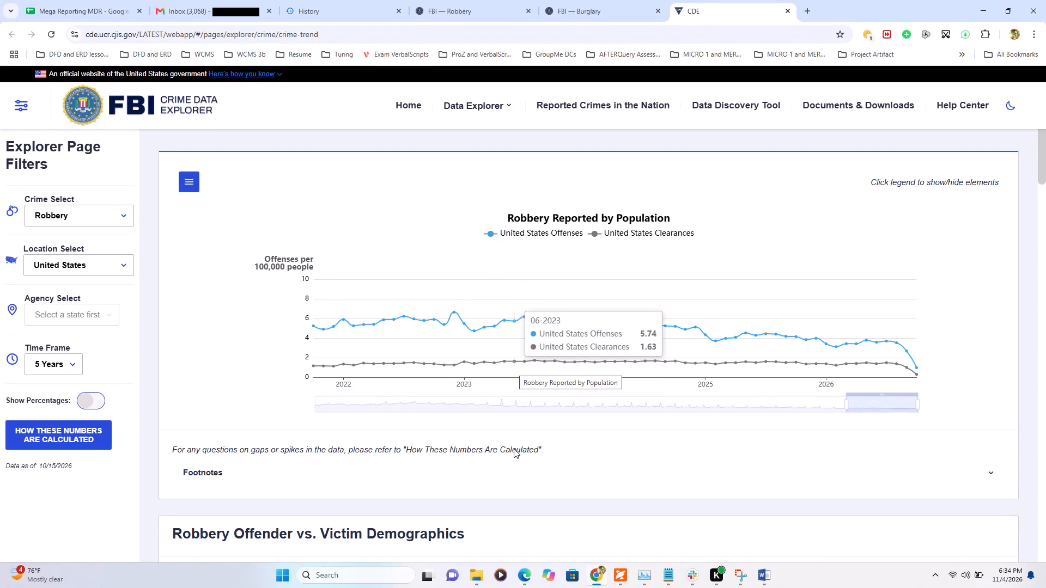
# Read the robbery definition and overview statistics on the FBI 2019 Robbery page.
pyautogui.scroll(-2, 513, 489)
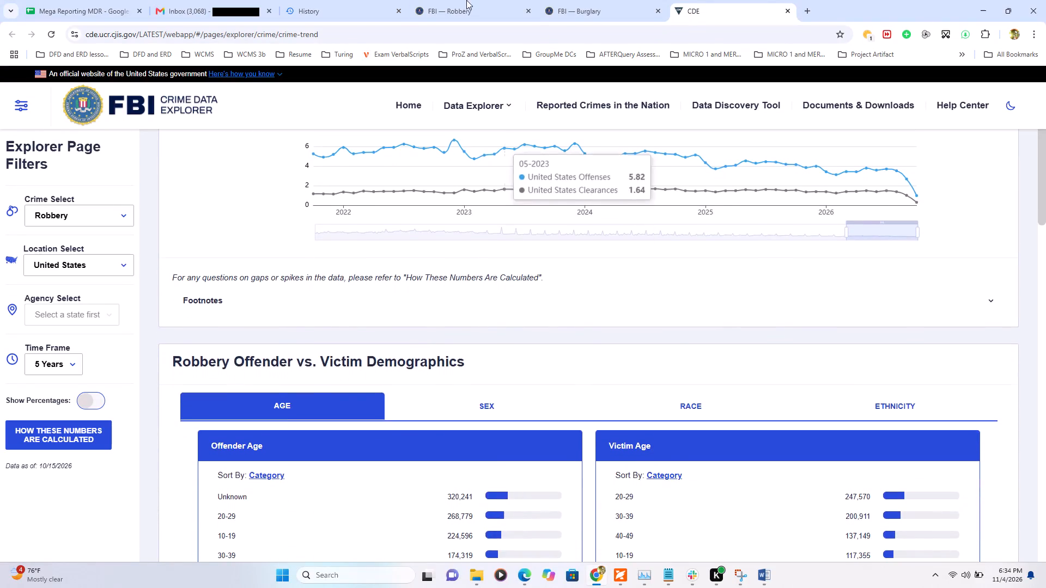
pyautogui.click(463, 0)
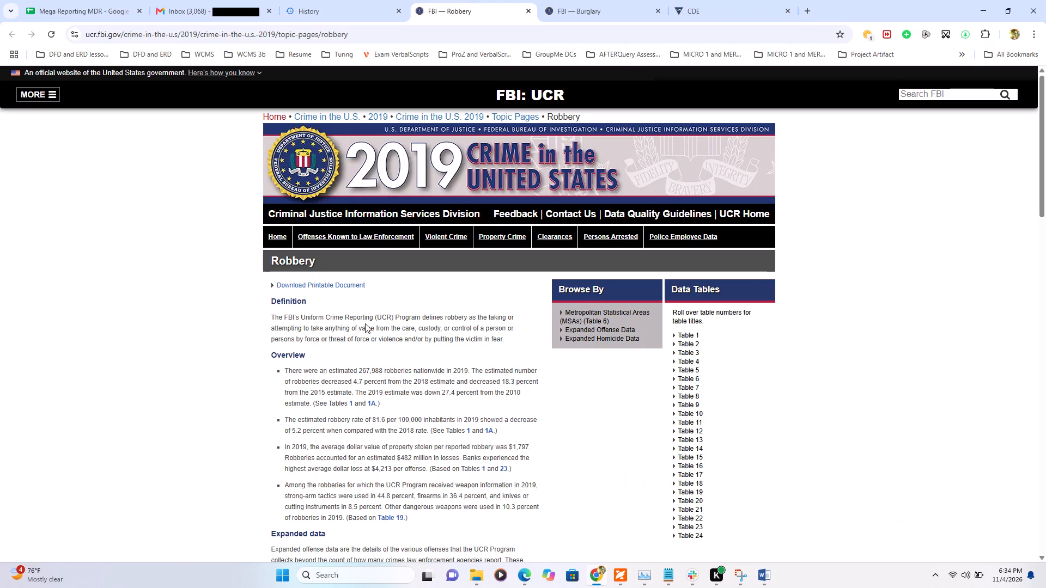
pyautogui.scroll(-2, 415, 376)
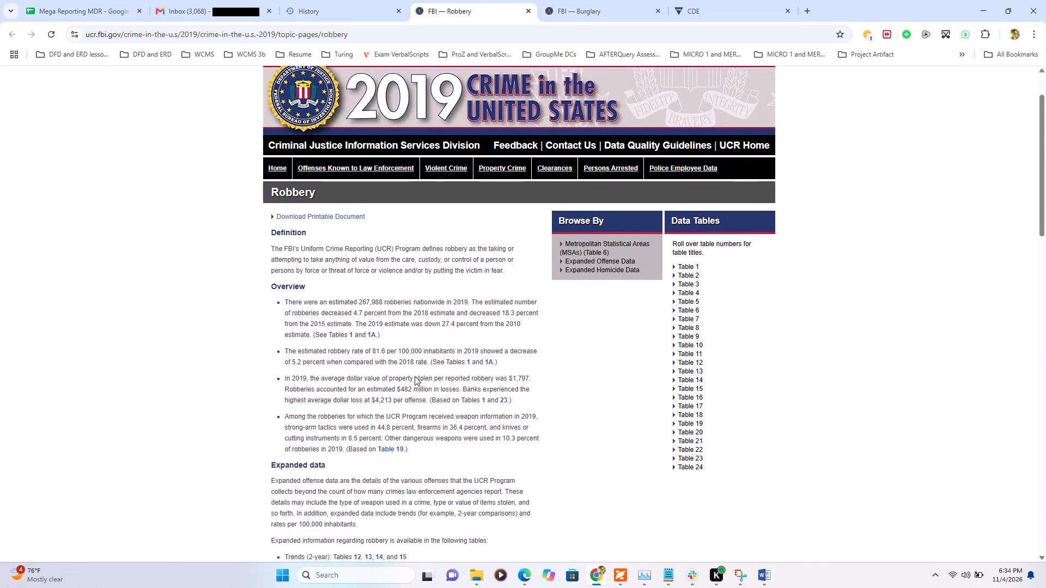
pyautogui.scroll(-1, 415, 376)
pyautogui.scroll(1, 415, 376)
pyautogui.scroll(-1, 415, 376)
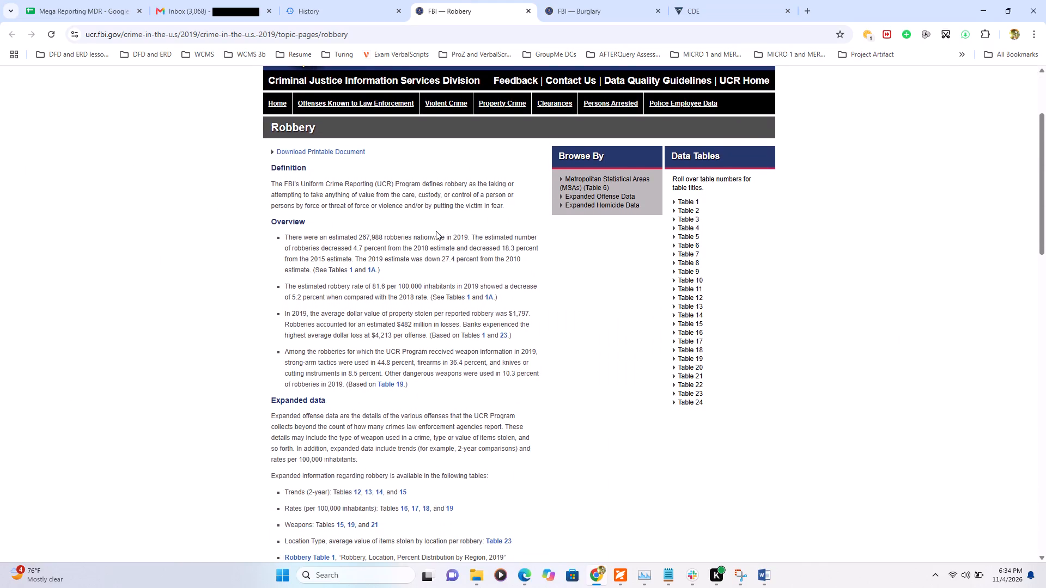
pyautogui.scroll(3, 436, 231)
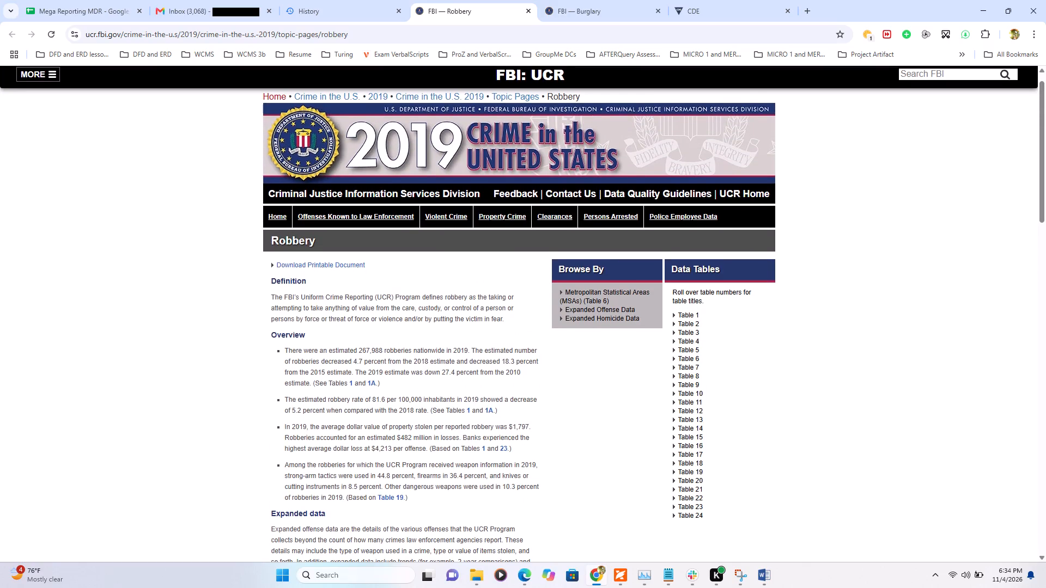
# Copy the phrase "FBI's Uniform Crime Reporting (UCR) Program" from the robbery definition.
pyautogui.moveTo(284, 297); pyautogui.dragTo(397, 298)
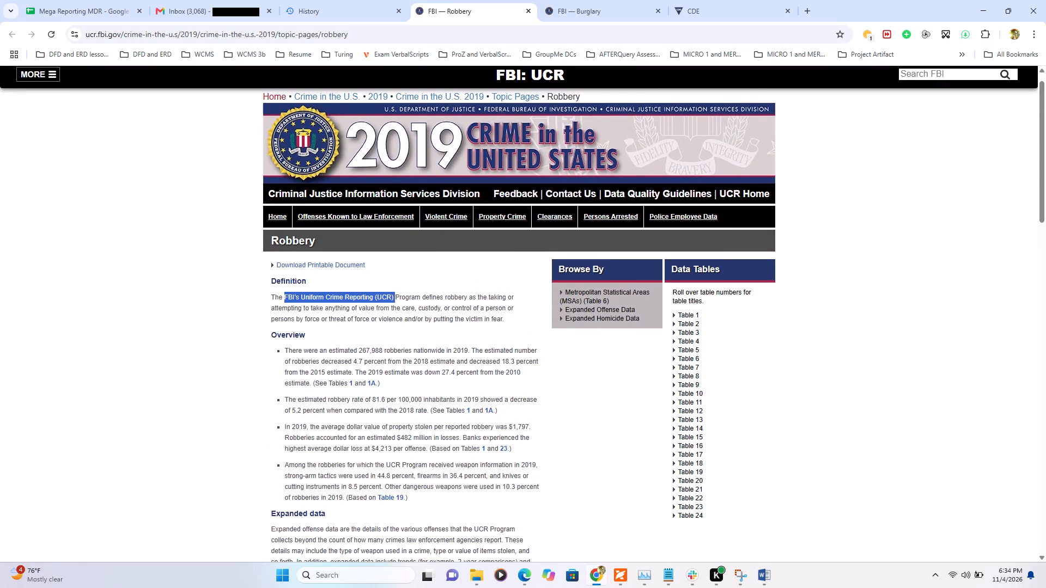
pyautogui.moveTo(397, 298); pyautogui.dragTo(421, 297)
pyautogui.rightClick(394, 297)
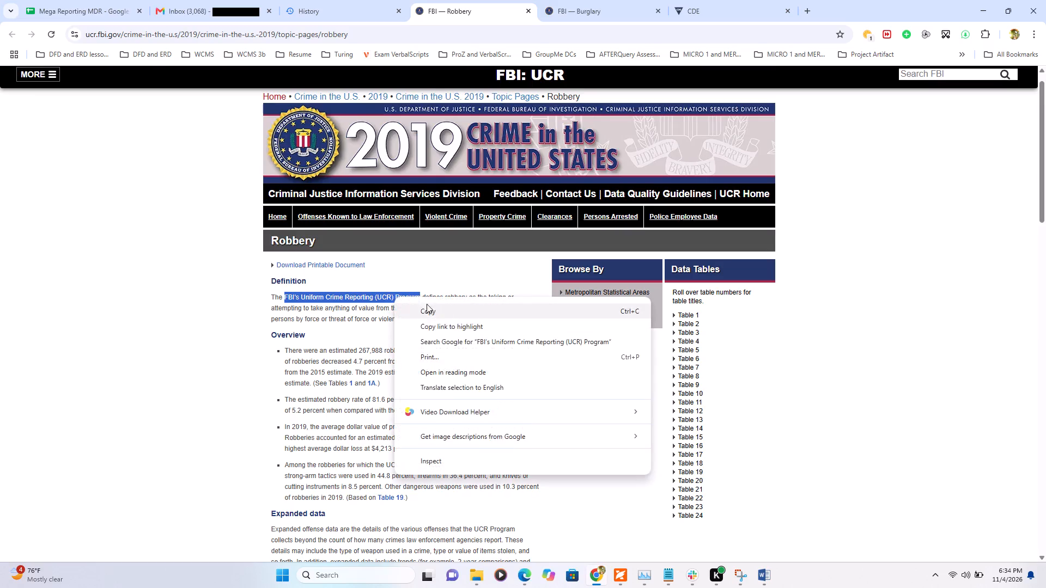
pyautogui.click(440, 307)
# Switch to Writing Assignment 2 in Word and replace the page 2 introduction placeholder with "According to the".
pyautogui.click(768, 577)
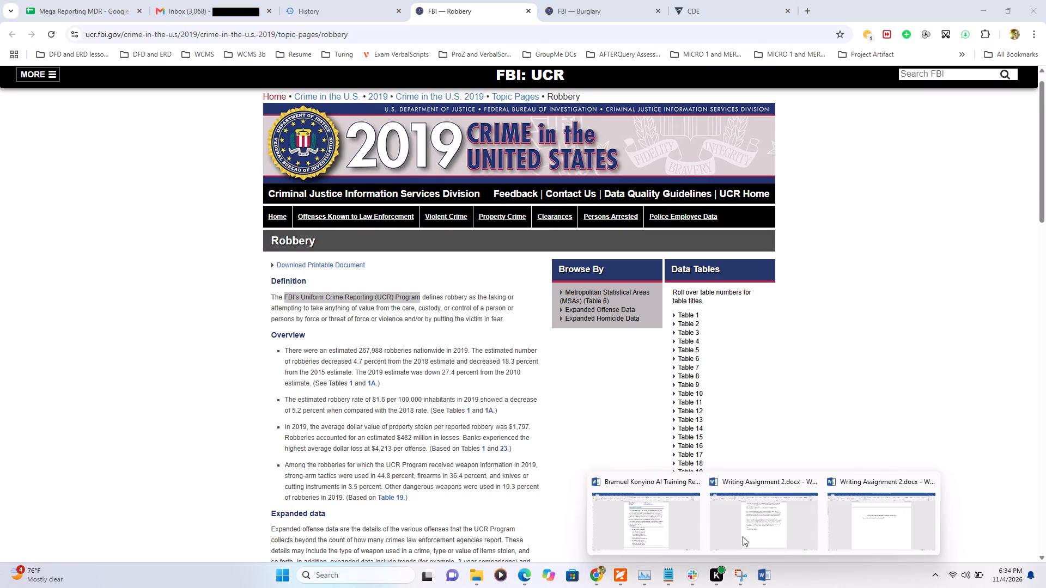
pyautogui.click(849, 515)
pyautogui.moveTo(548, 246); pyautogui.dragTo(502, 254)
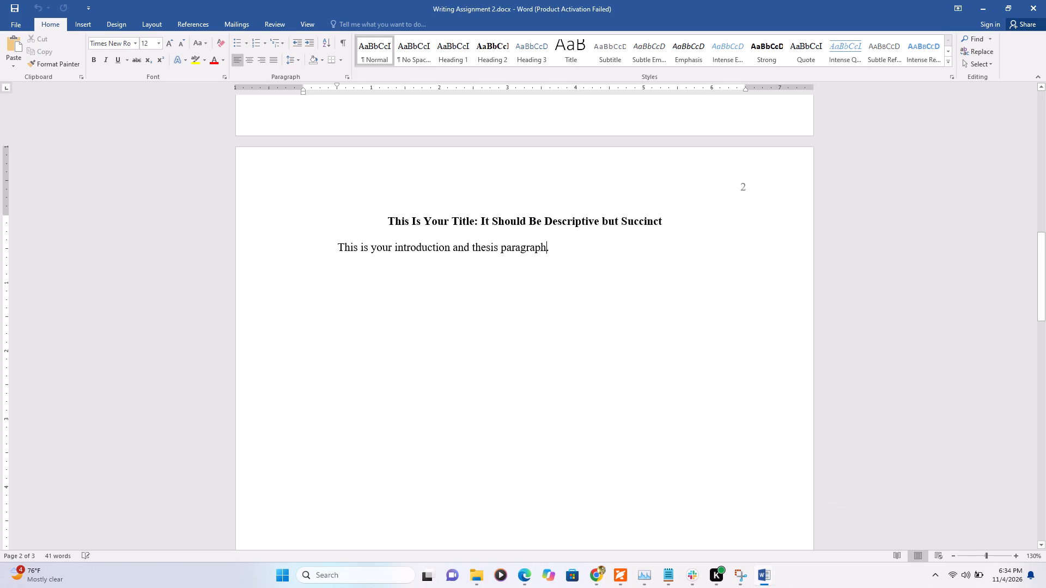
pyautogui.moveTo(502, 254); pyautogui.dragTo(348, 254)
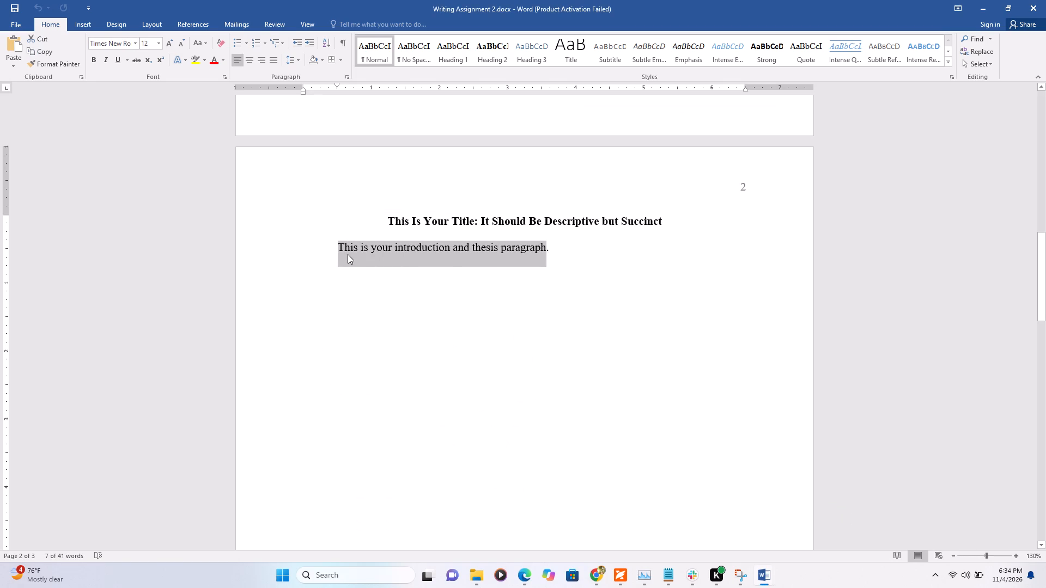
pyautogui.click(567, 242)
pyautogui.moveTo(553, 247); pyautogui.dragTo(343, 244)
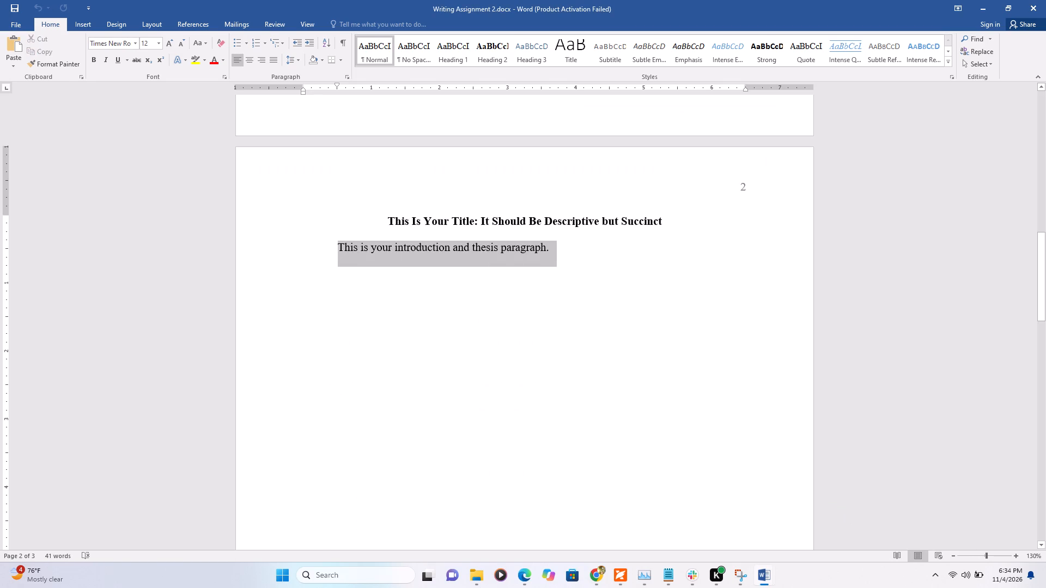
pyautogui.moveTo(343, 244); pyautogui.dragTo(324, 248)
pyautogui.write('According to the')
pyautogui.press('space')
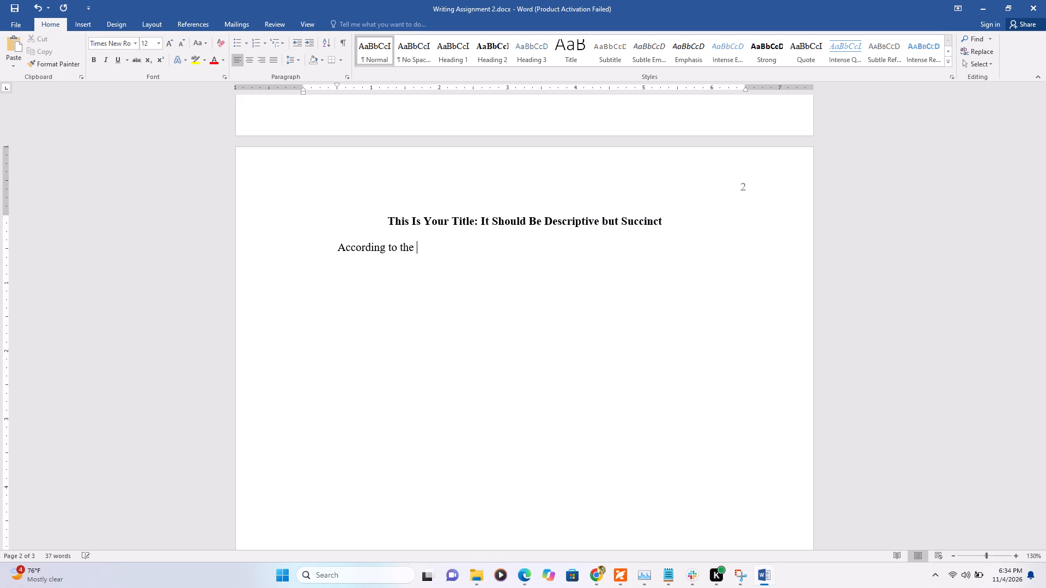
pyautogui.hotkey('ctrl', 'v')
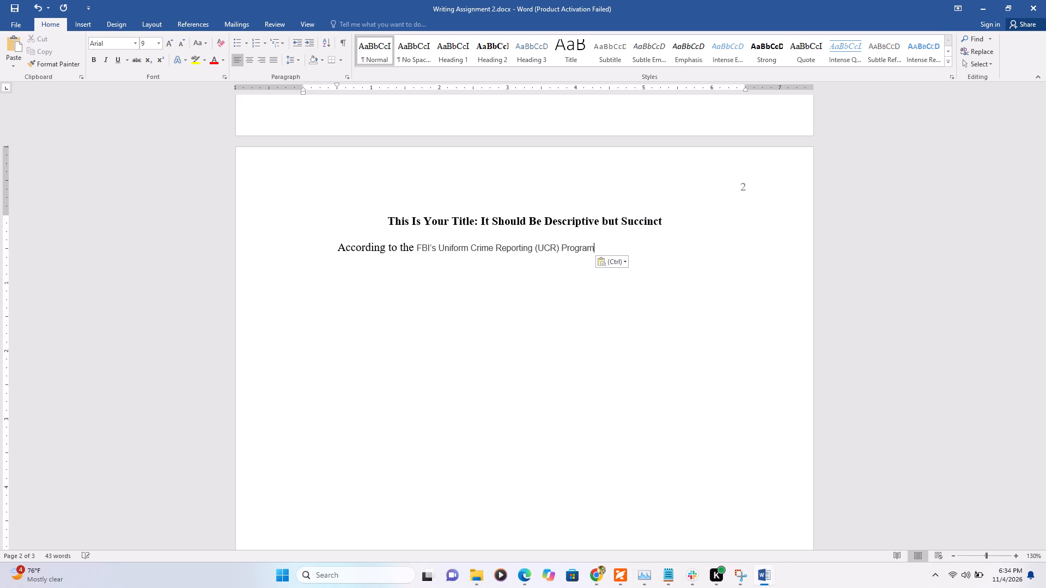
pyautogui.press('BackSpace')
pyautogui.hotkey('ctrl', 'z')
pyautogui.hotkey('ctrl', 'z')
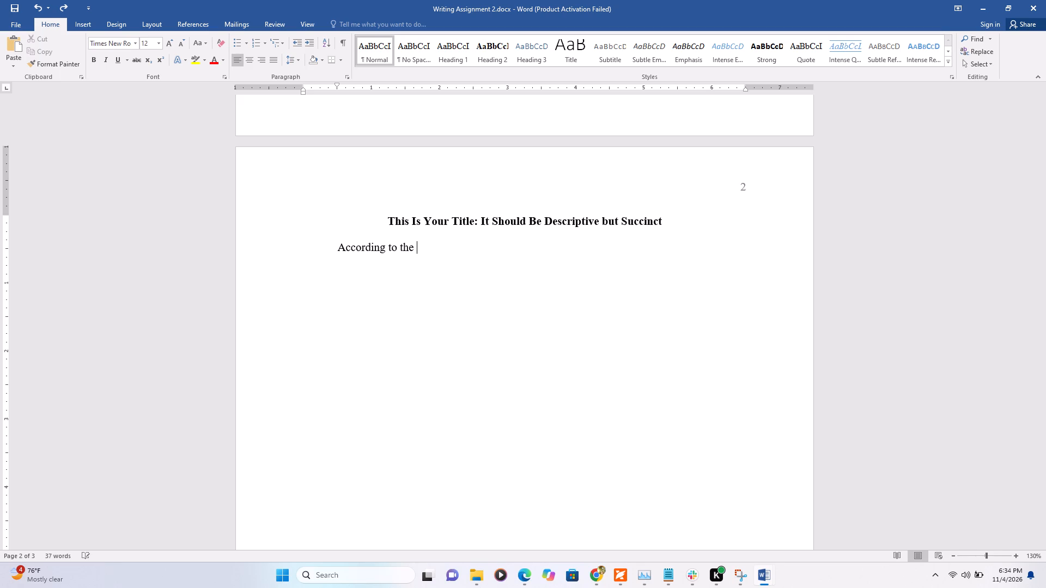
# Paste the copied UCR Program name after "According to the", keeping text only.
pyautogui.rightClick(429, 248)
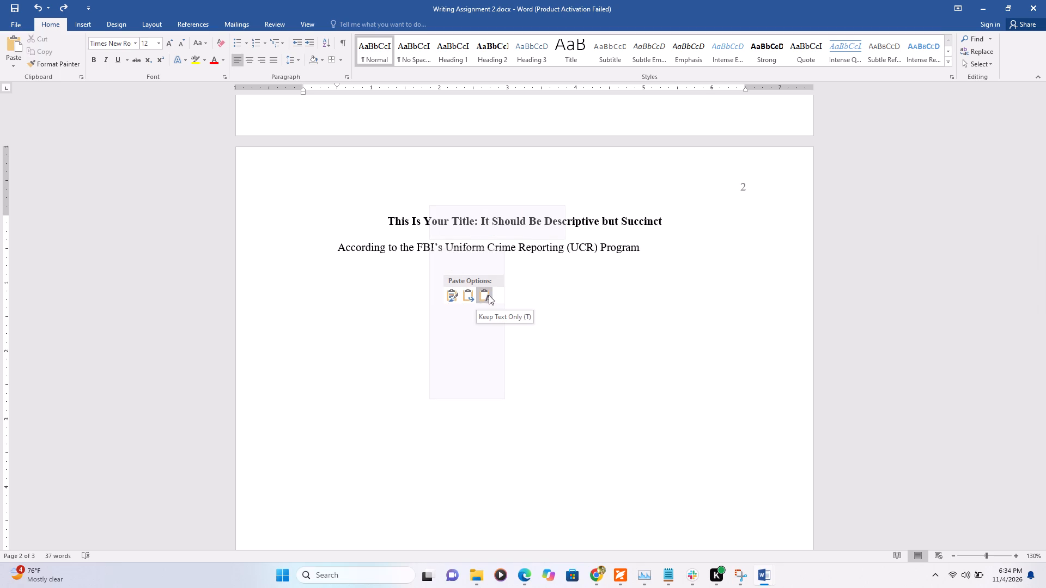
pyautogui.doubleClick(489, 295)
pyautogui.click(651, 250)
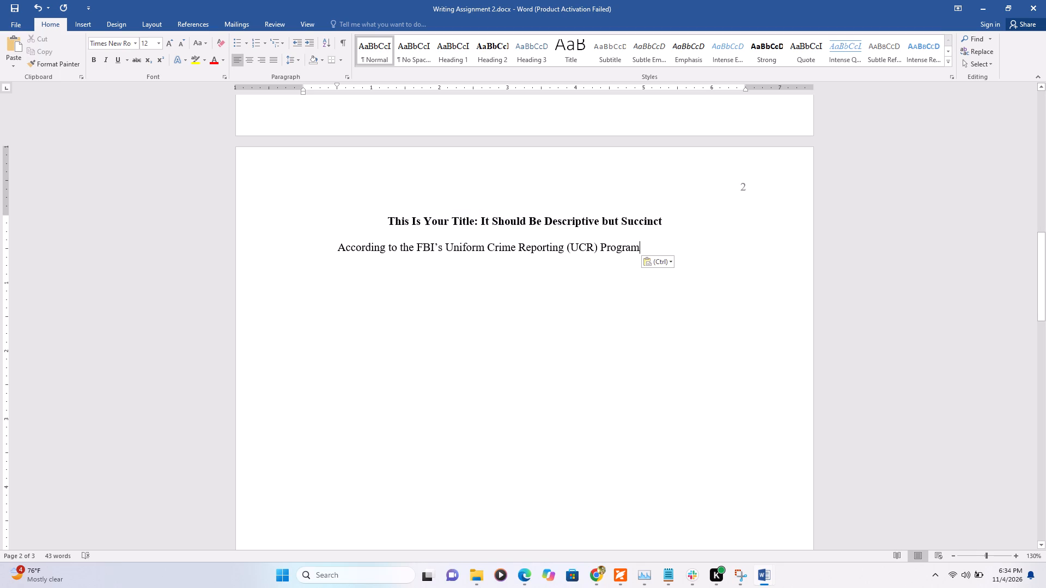
# Continue the introduction sentence with ", a difference between robbery and burglary".
pyautogui.write(', a difefren')
pyautogui.press('BackSpace')
pyautogui.press('BackSpace')
pyautogui.press('BackSpace')
pyautogui.press('BackSpace')
pyautogui.press('BackSpace')
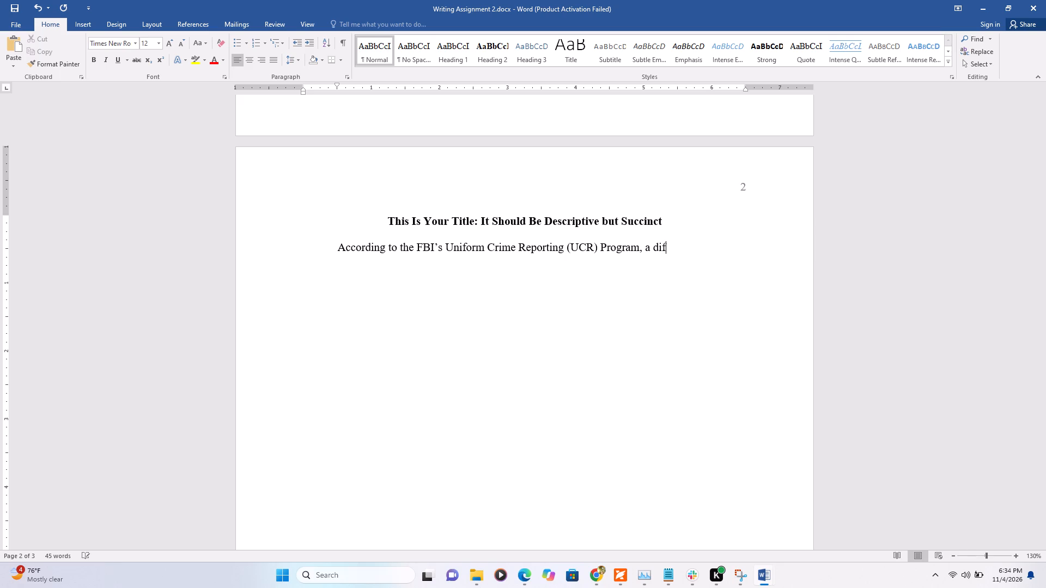
pyautogui.write('ference between robbery and burg')
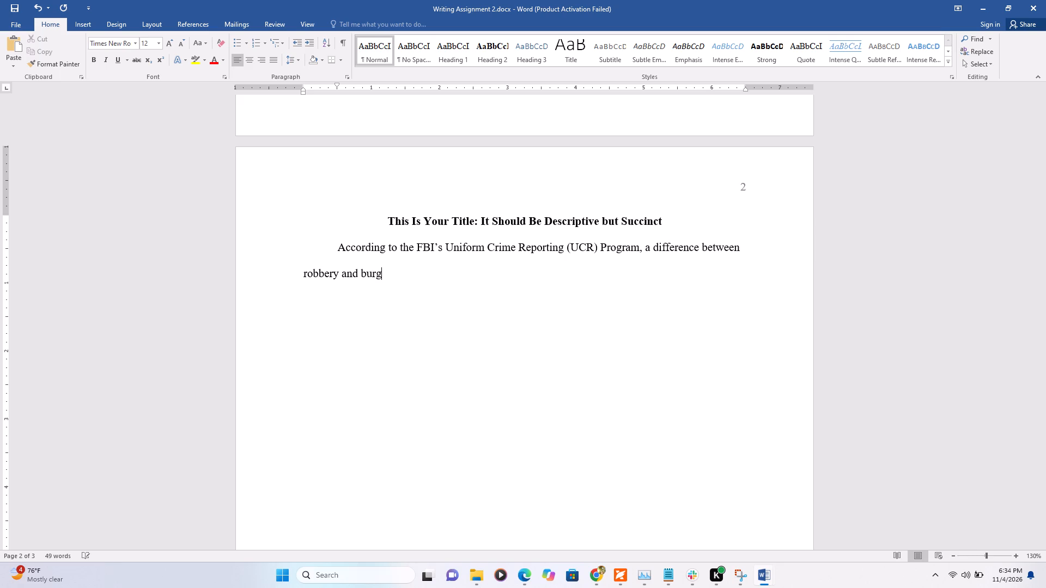
pyautogui.write('lary')
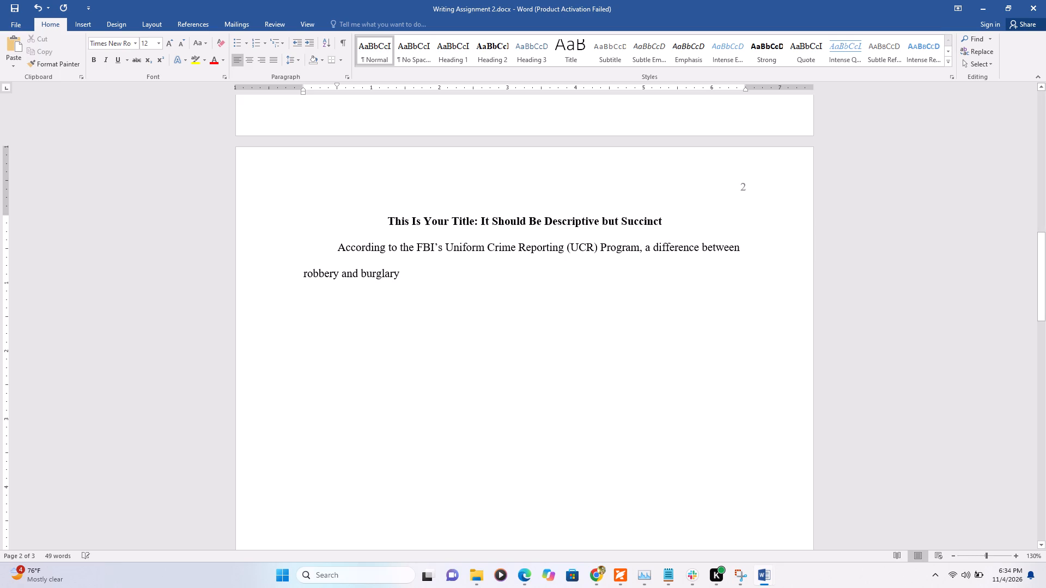
# Switch to Chrome and copy the full Definition section, heading included, from the FBI Robbery page.
pyautogui.click(603, 585)
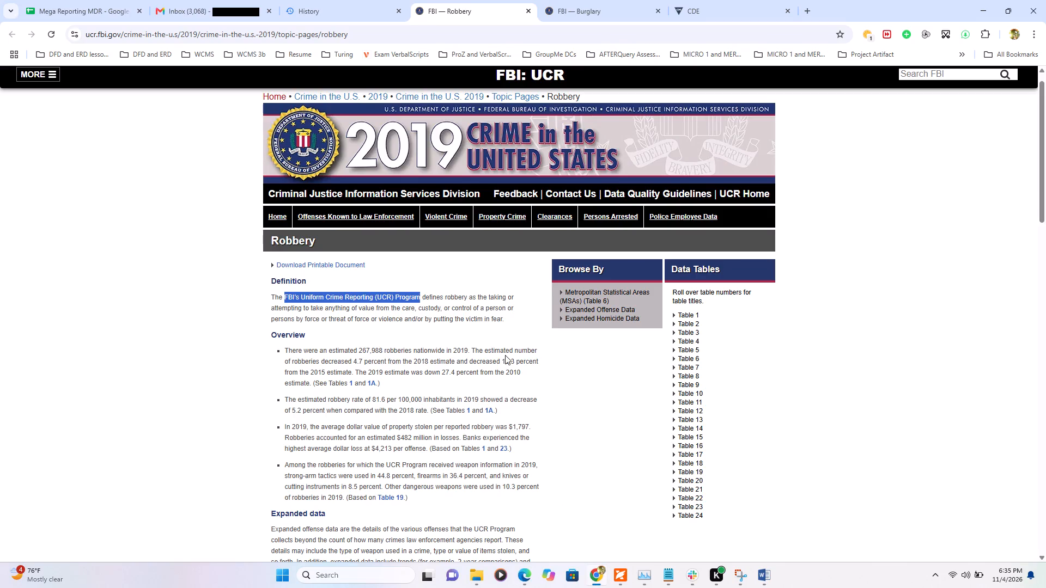
pyautogui.click(425, 315)
pyautogui.scroll(-1, 433, 358)
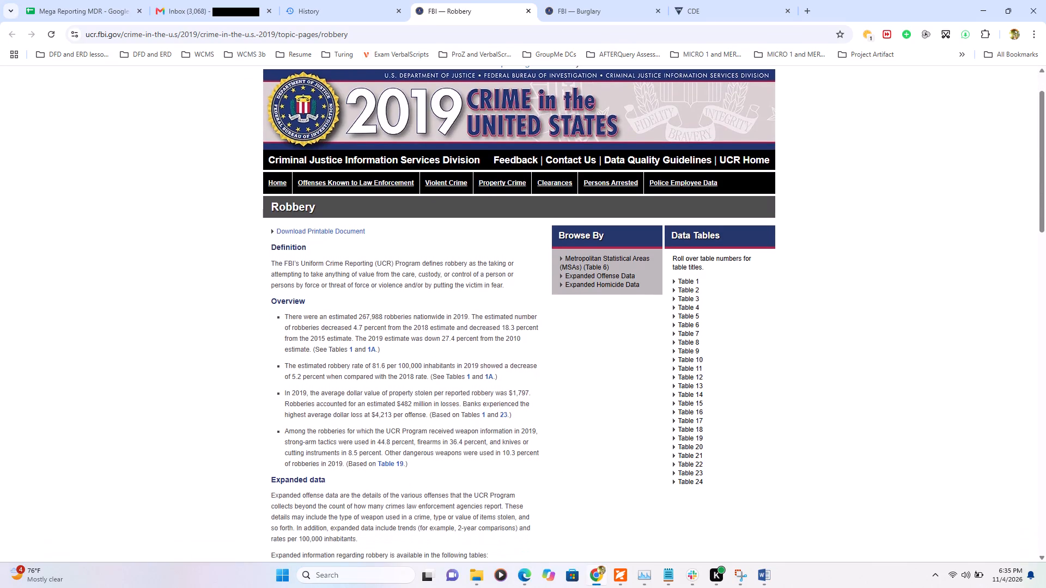
pyautogui.scroll(-6, 363, 430)
pyautogui.scroll(5, 363, 430)
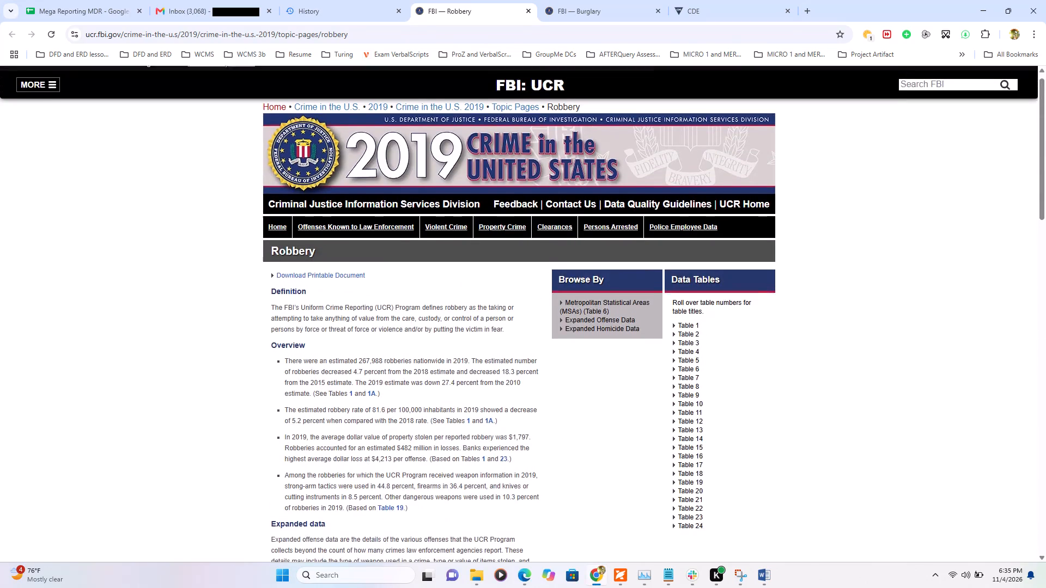
pyautogui.moveTo(267, 293); pyautogui.dragTo(542, 334)
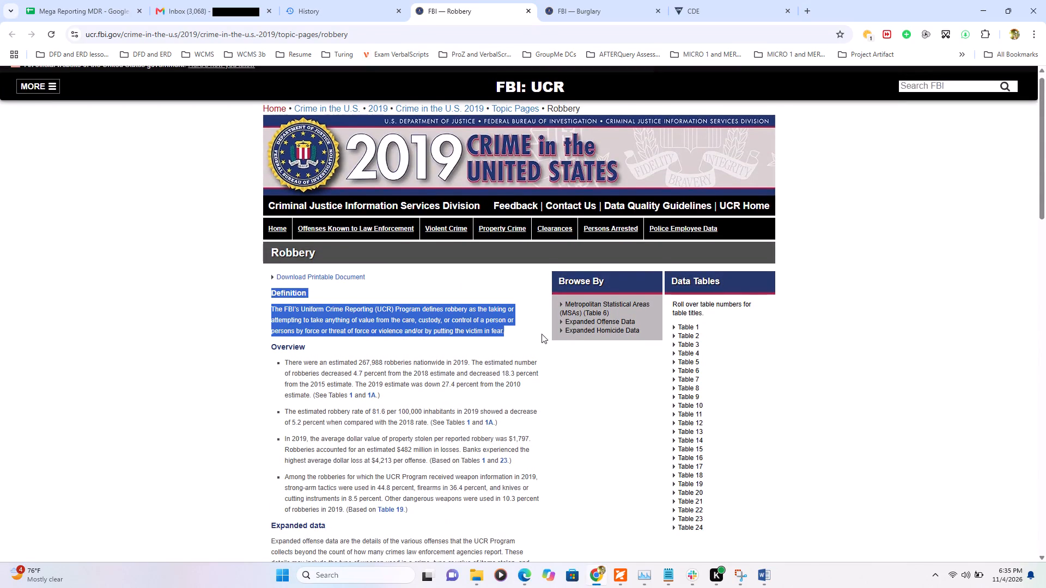
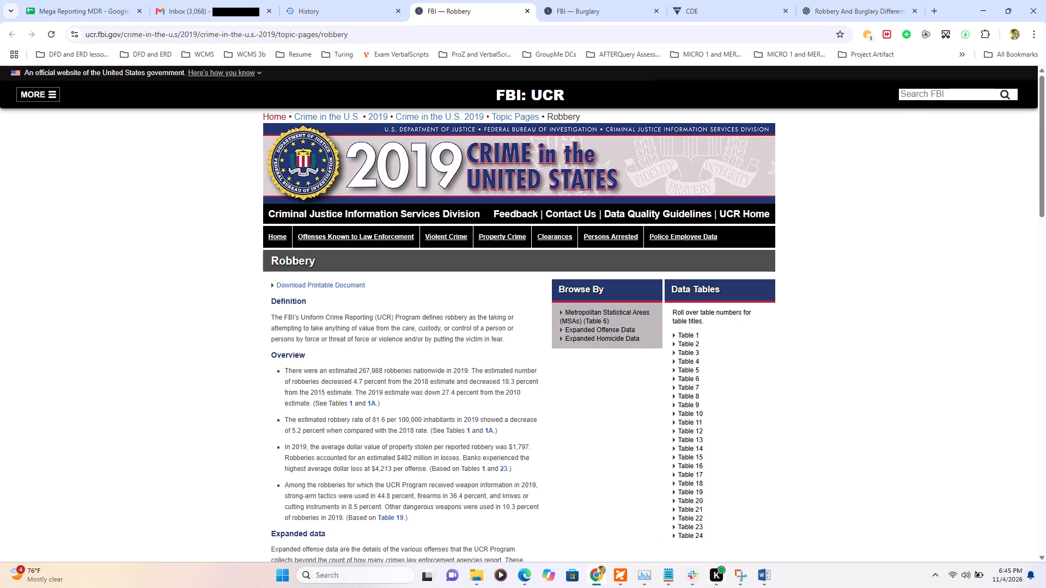
pyautogui.click(771, 581)
pyautogui.click(874, 515)
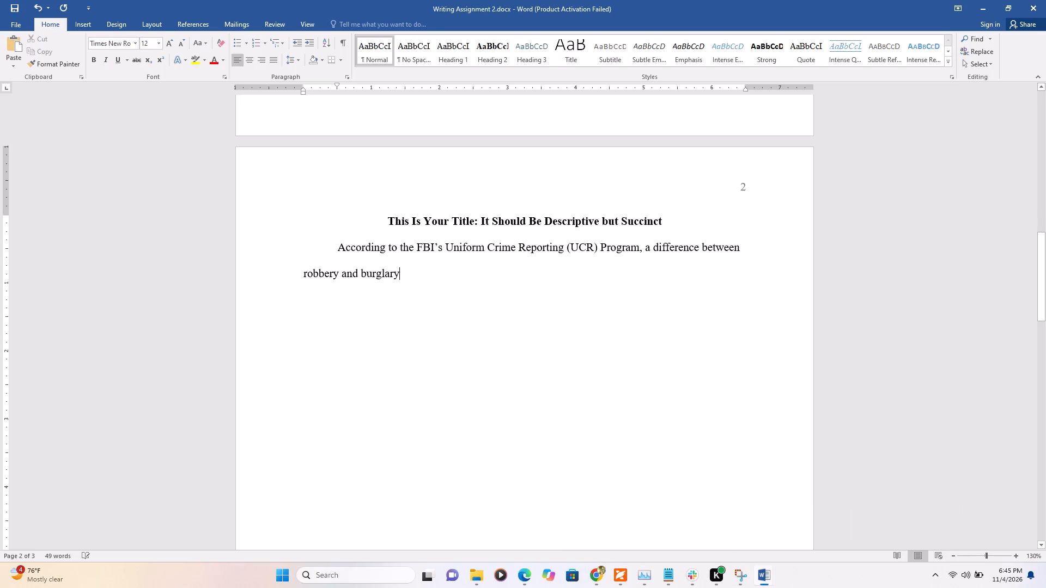
pyautogui.press('space')
pyautogui.write('is that')
pyautogui.press('space')
pyautogui.write('robery')
pyautogui.press('space')
pyautogui.press('BackSpace')
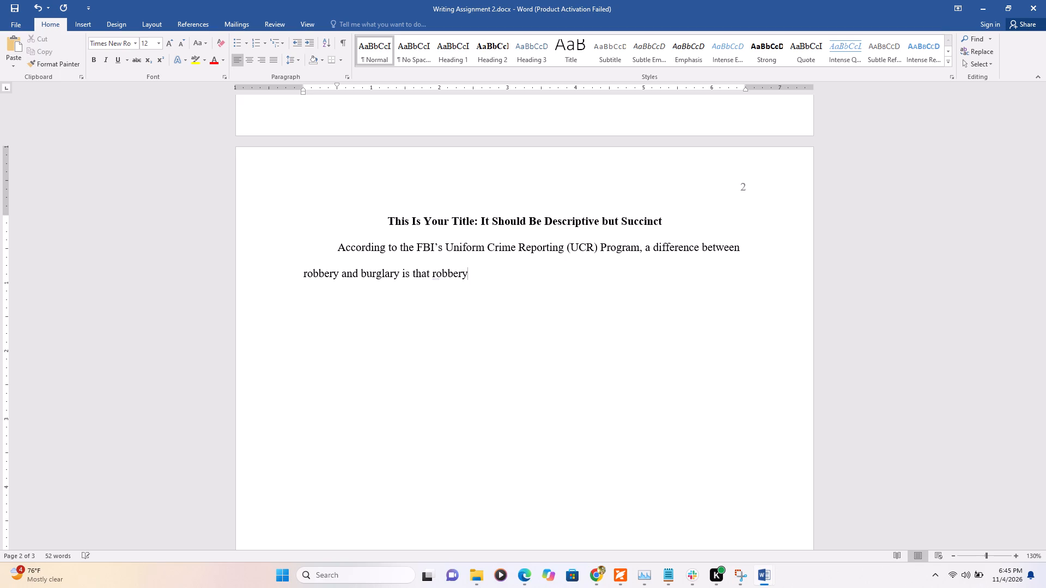
pyautogui.press('space')
pyautogui.write('ivol')
pyautogui.press('BackSpace')
pyautogui.press('BackSpace')
pyautogui.press('BackSpace')
pyautogui.write('nvolves acqu')
pyautogui.write('iring a possession')
pyautogui.press('space')
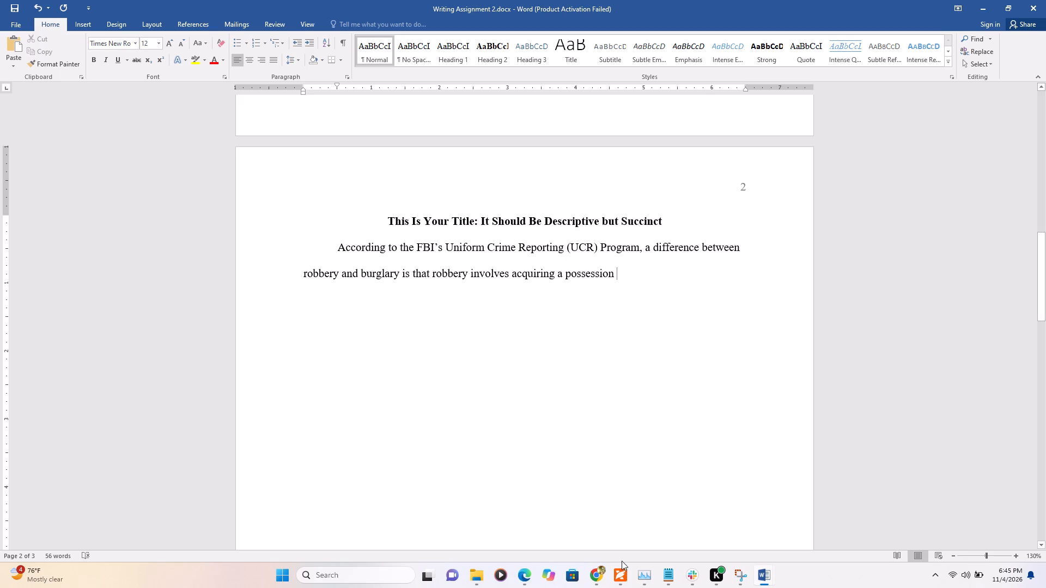
# Switch back to the FBI Robbery page in Chrome to consult the robbery definition.
pyautogui.click(600, 573)
pyautogui.doubleClick(600, 573)
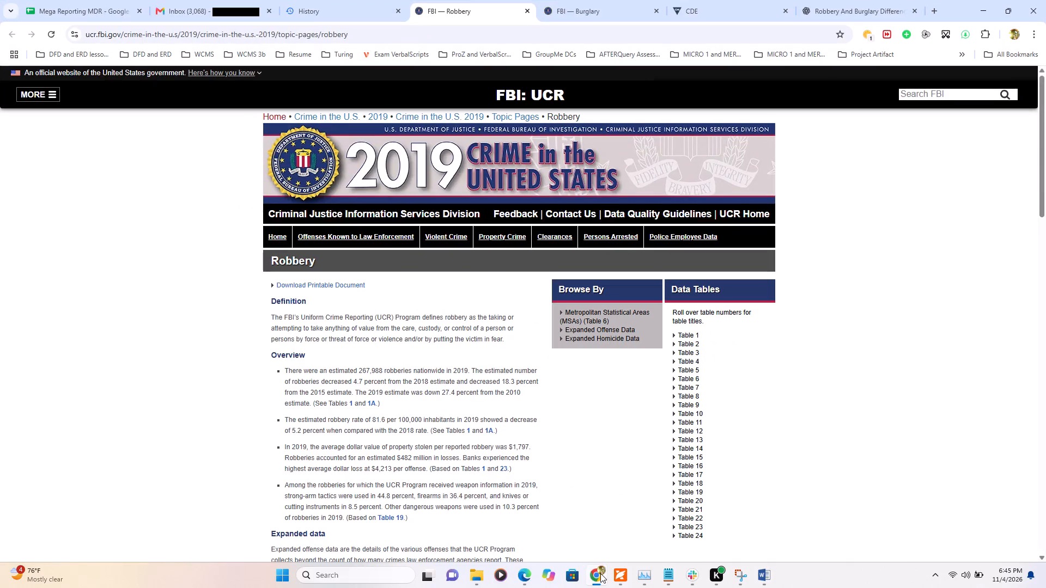
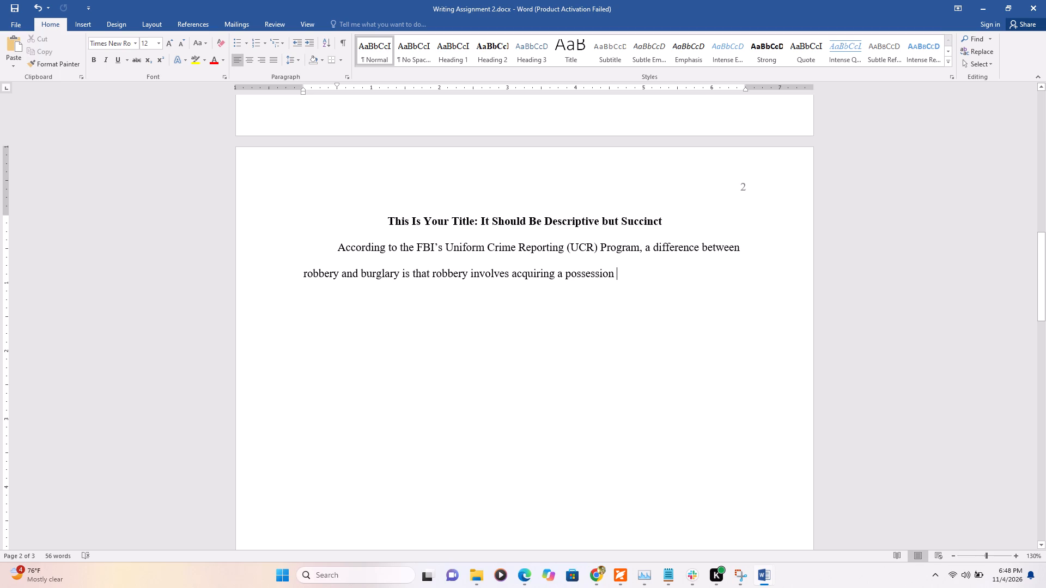
# Recheck the FBI robbery definition in Chrome, and continue the Word essay sentence with "from another individual's custody, control or care".
pyautogui.click(594, 577)
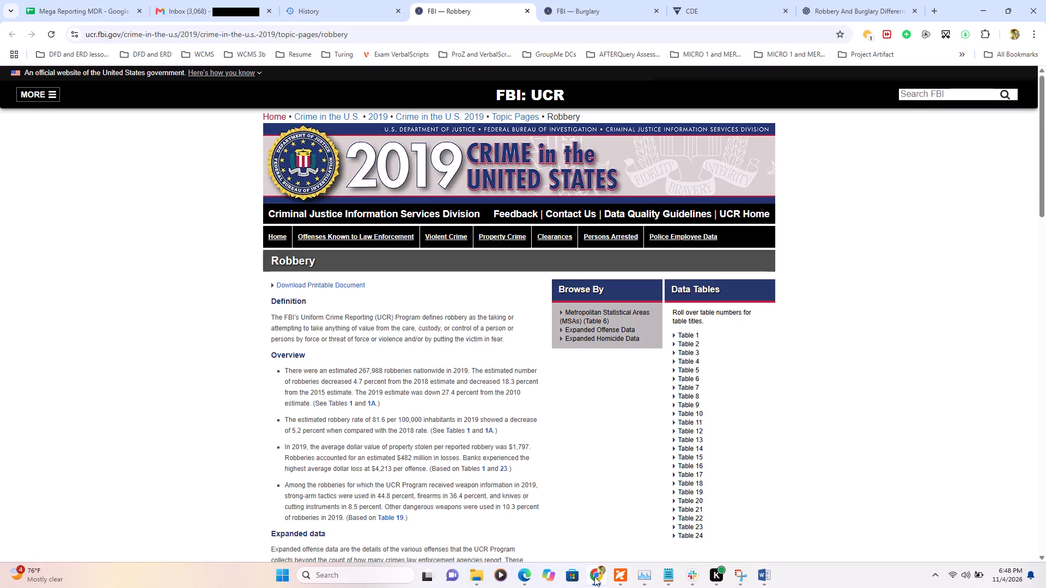
pyautogui.click(594, 577)
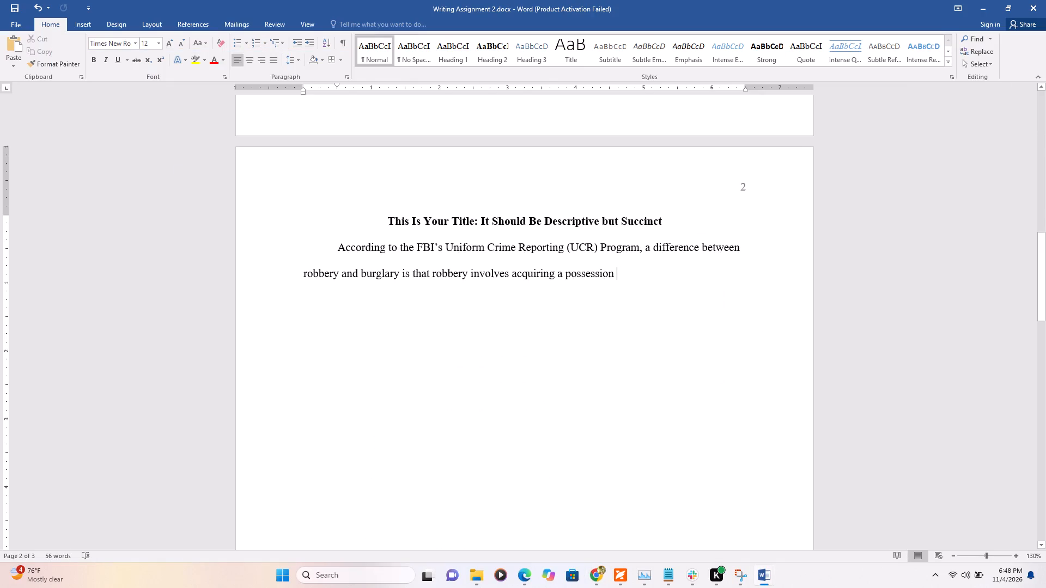
pyautogui.write('fro')
pyautogui.press('space')
pyautogui.press('BackSpace')
pyautogui.write("m another individual's custody")
pyautogui.write(', contril')
pyautogui.press('space')
pyautogui.press('BackSpace')
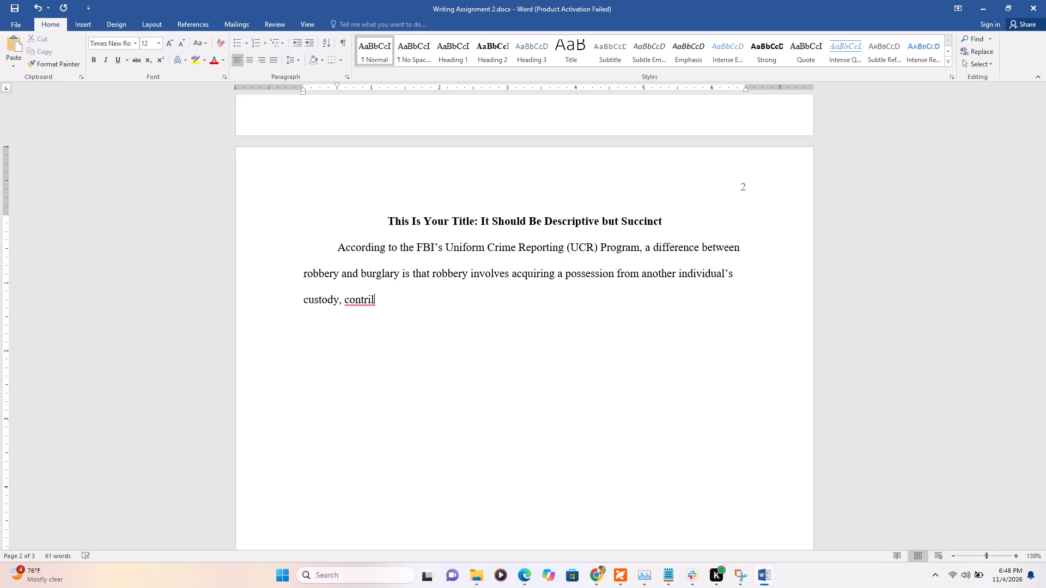
pyautogui.press('BackSpace')
pyautogui.press('BackSpace')
pyautogui.write('ol or care')
pyautogui.press('space')
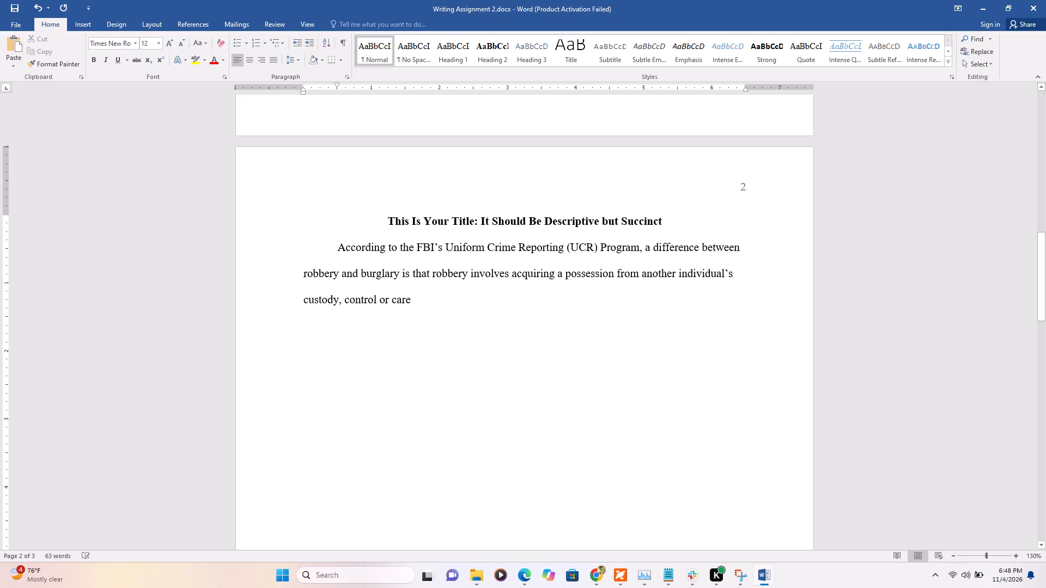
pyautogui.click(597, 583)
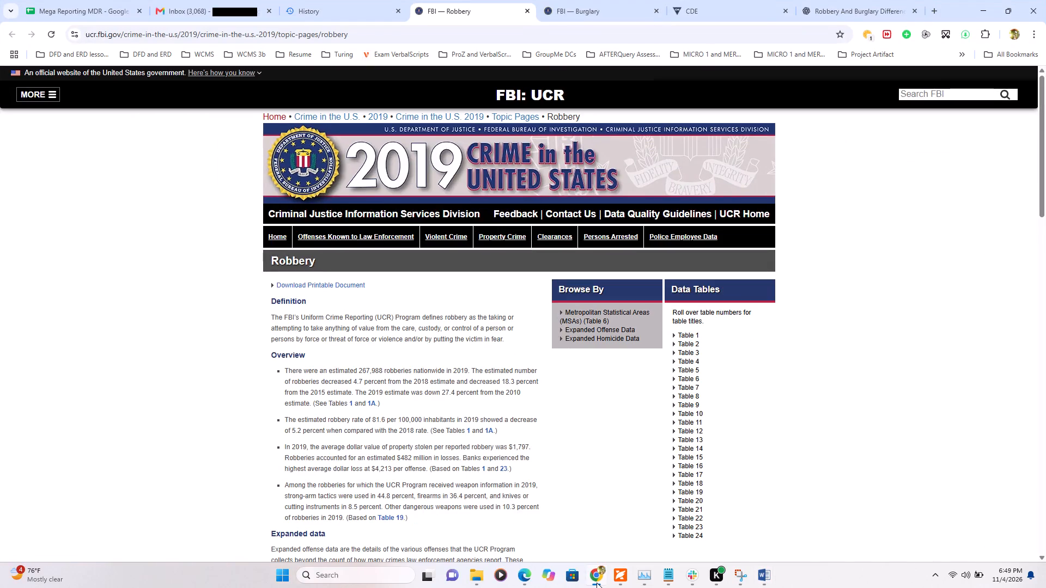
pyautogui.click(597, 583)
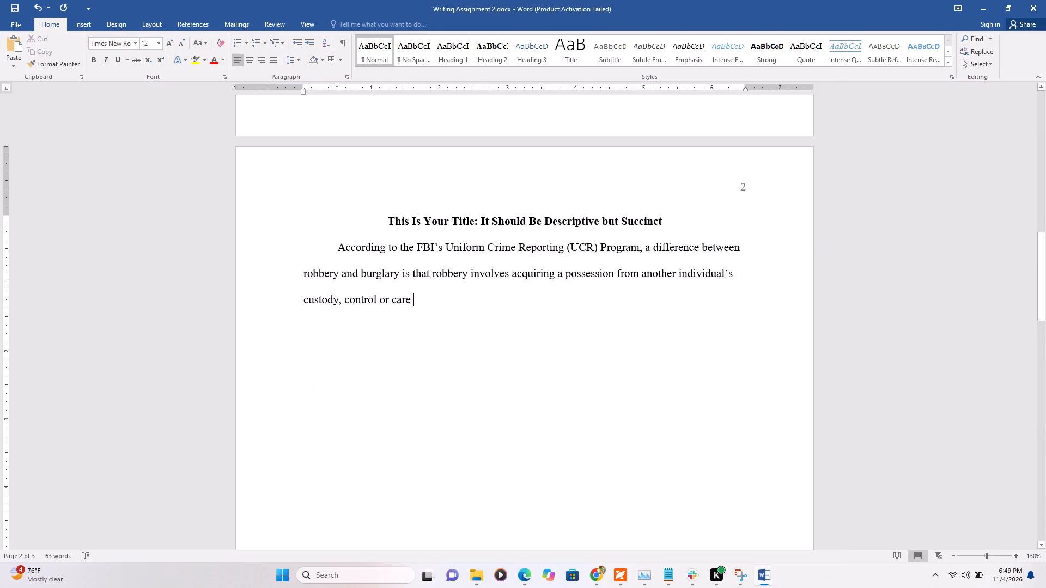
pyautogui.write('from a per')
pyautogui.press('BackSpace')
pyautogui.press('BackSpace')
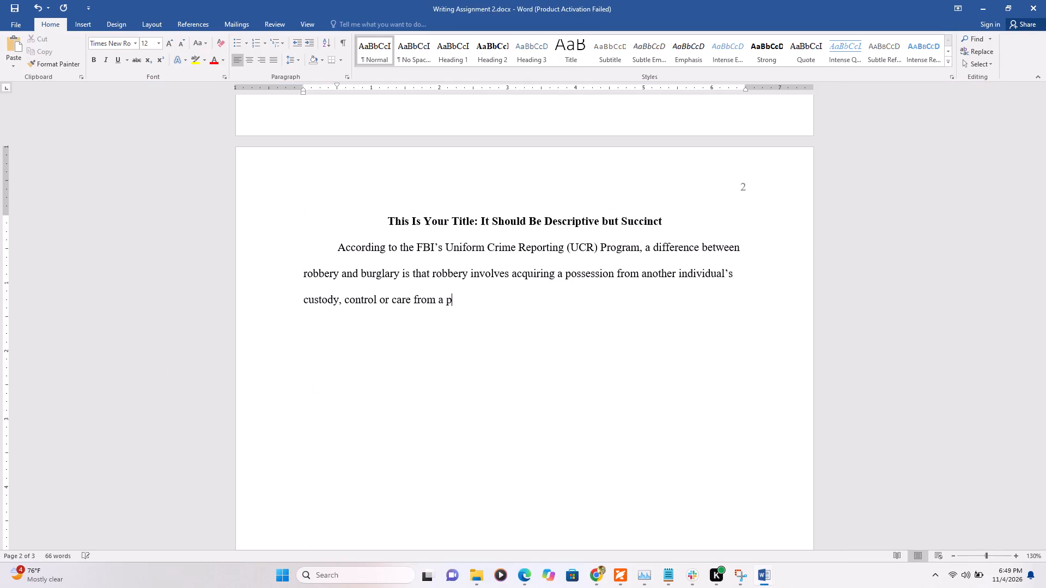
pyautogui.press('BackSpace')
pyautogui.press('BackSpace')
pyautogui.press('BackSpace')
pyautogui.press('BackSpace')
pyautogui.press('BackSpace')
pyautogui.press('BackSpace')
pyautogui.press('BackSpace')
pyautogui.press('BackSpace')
# Continue the sentence after "control or care" with "while burglary involves".
pyautogui.write('while burglary')
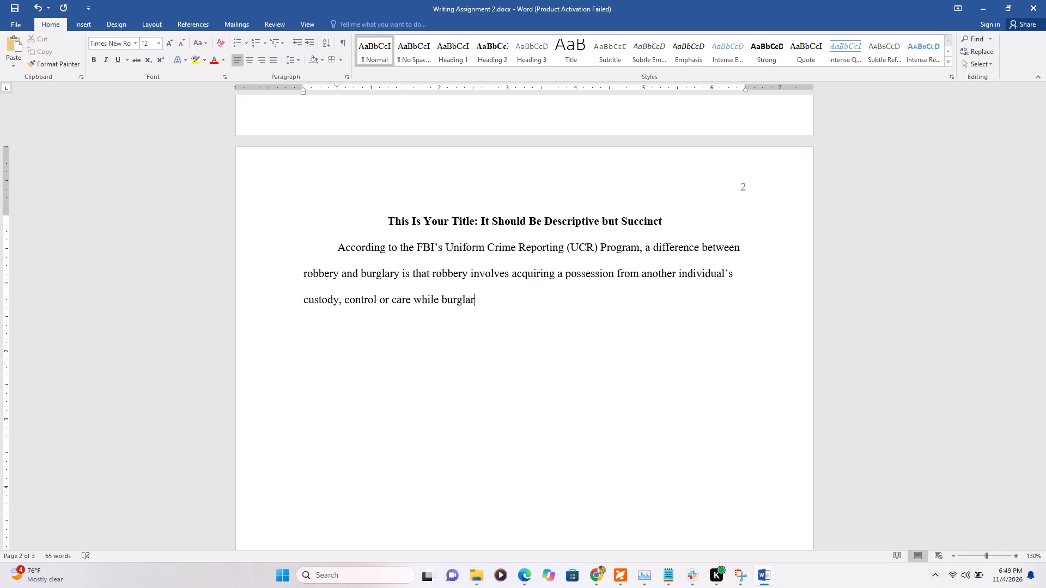
pyautogui.press('space')
pyautogui.write('involves')
pyautogui.press('space')
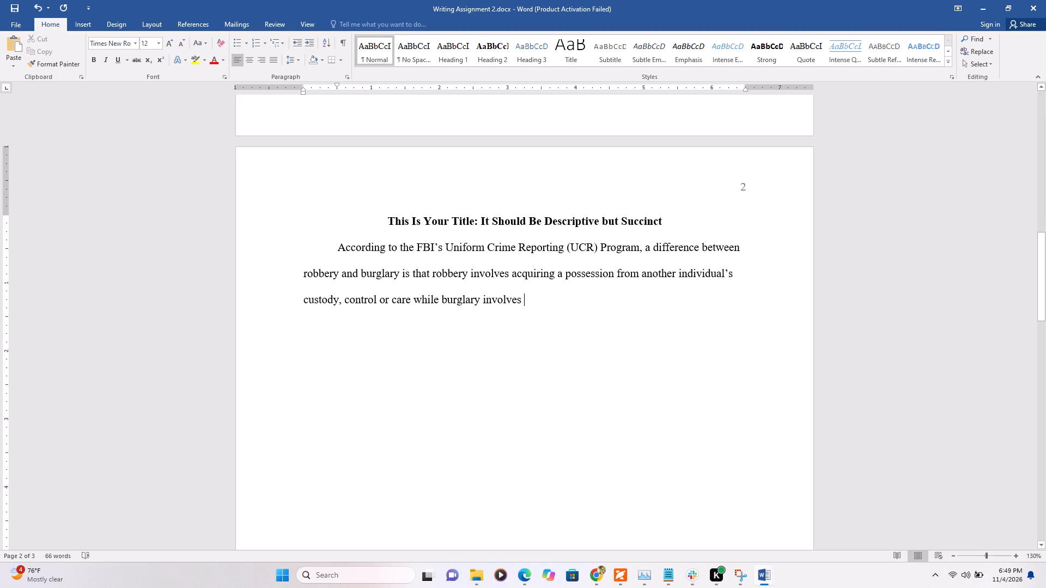
# Consult the FBI Burglary definition in Chrome, and continue the Word sentence with "unauthorized entry to a".
pyautogui.click(598, 578)
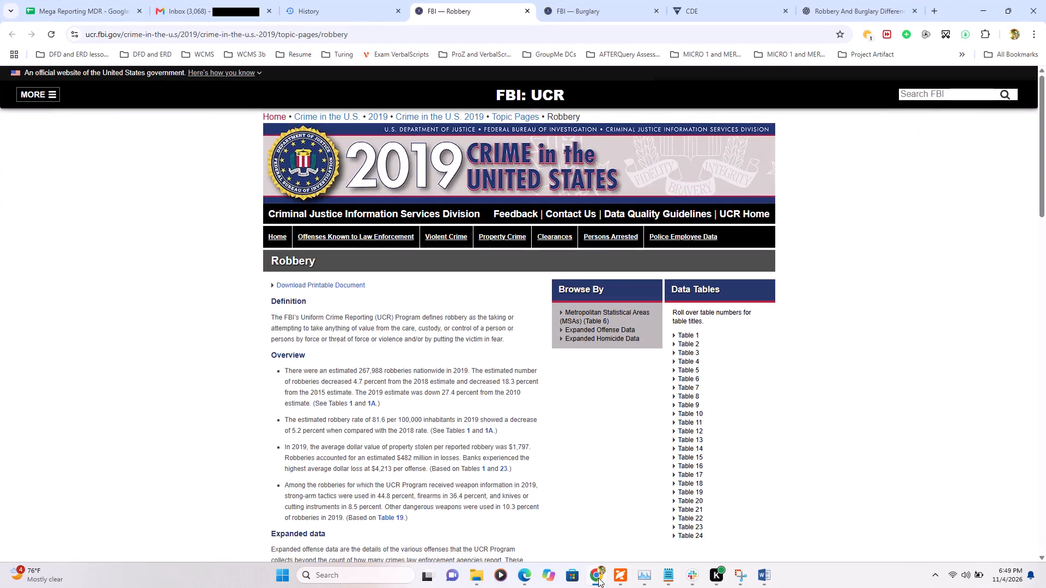
pyautogui.click(598, 578)
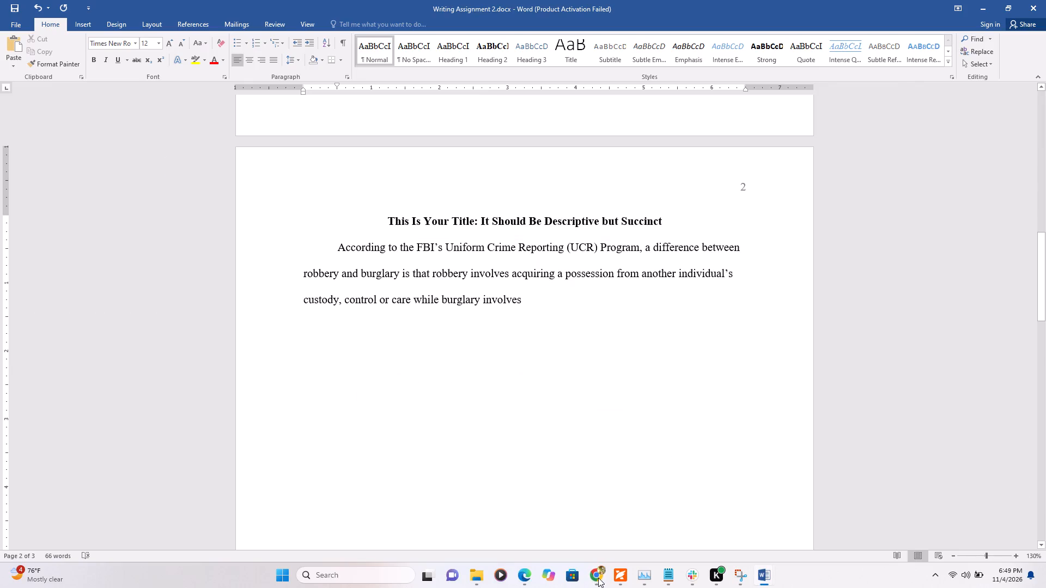
pyautogui.click(598, 578)
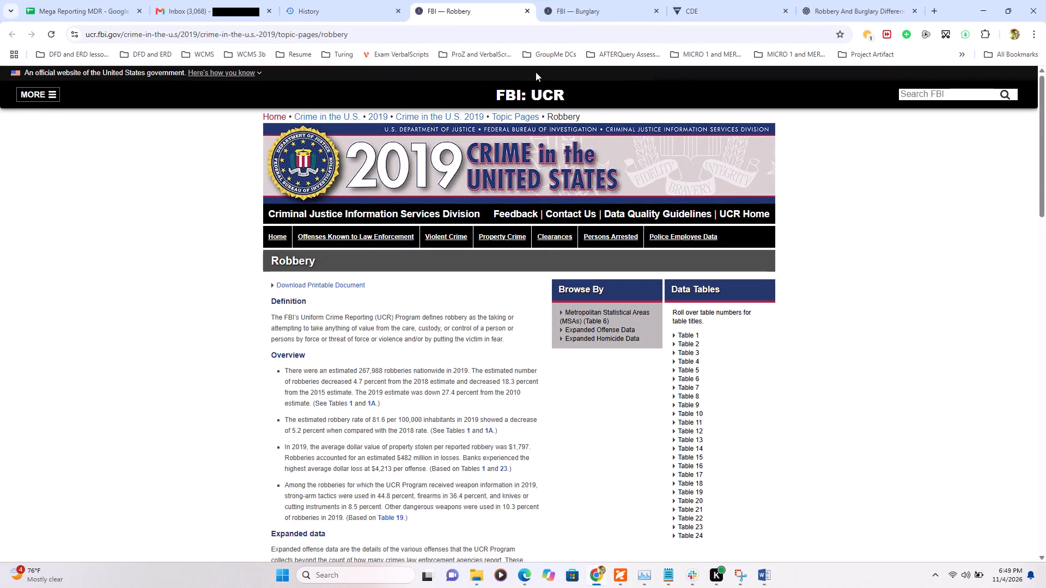
pyautogui.click(577, 0)
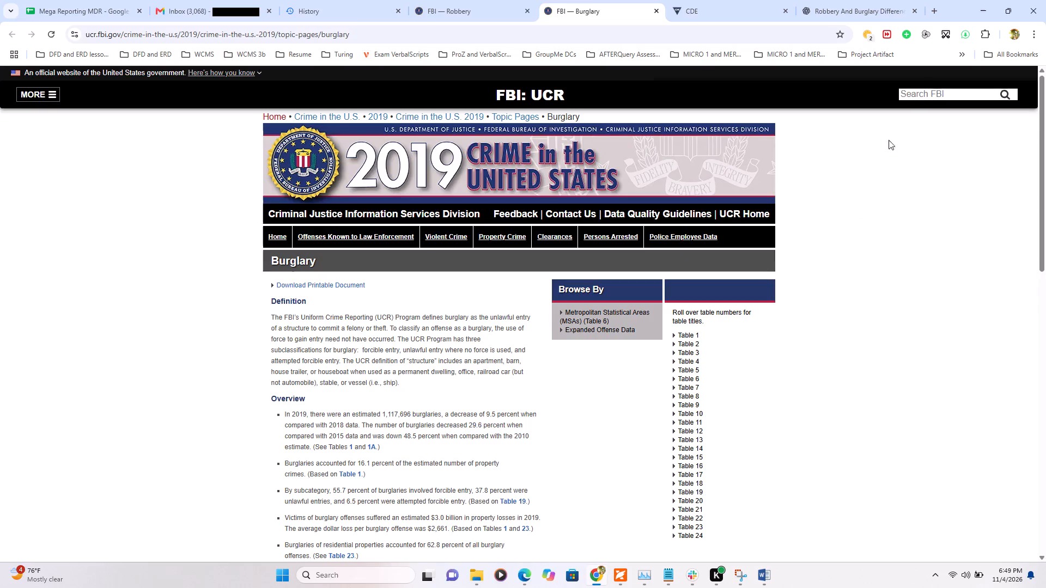
pyautogui.click(979, 10)
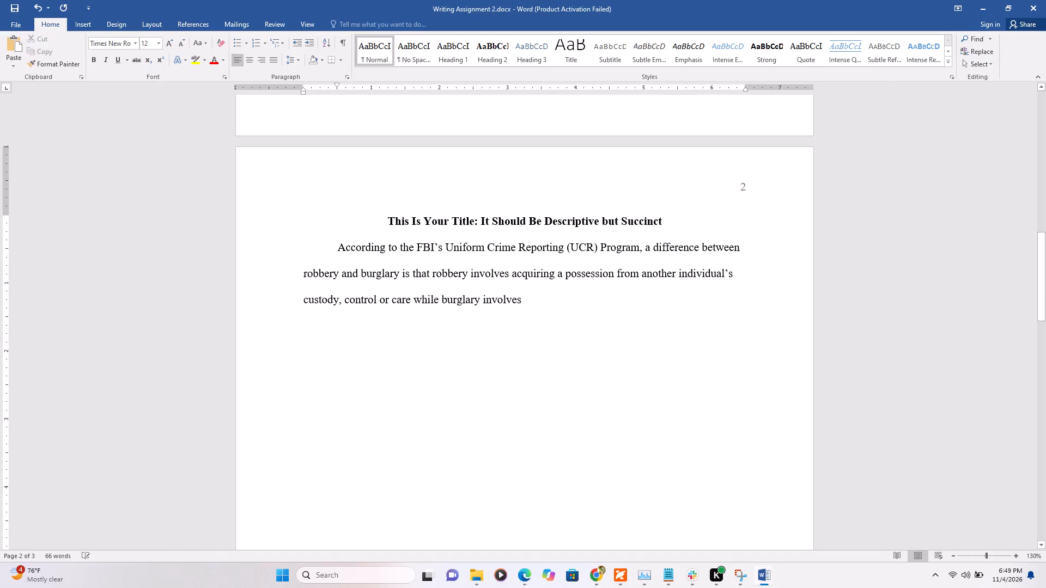
pyautogui.write('unauthorized')
pyautogui.press('space')
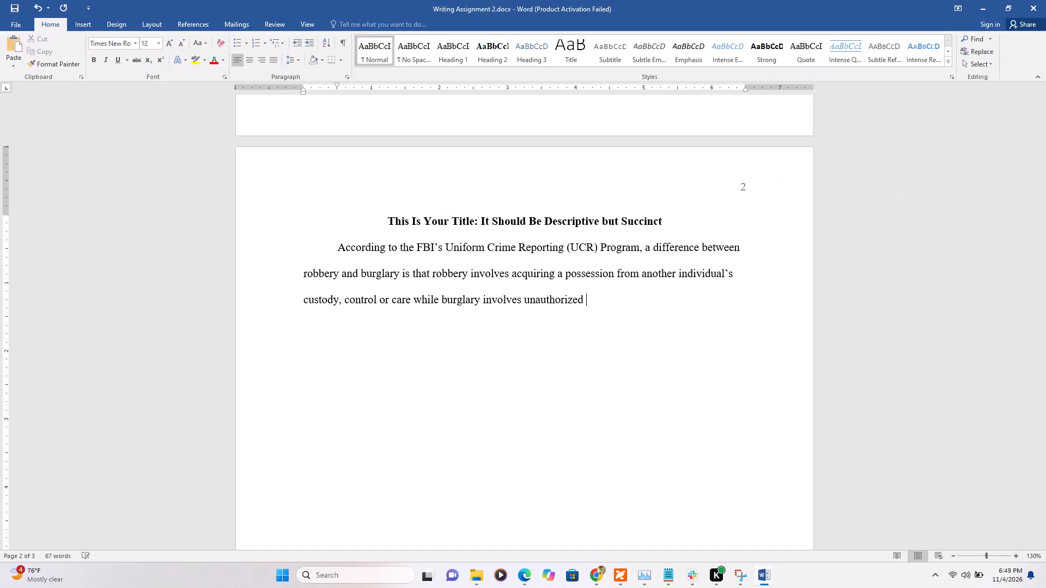
pyautogui.write('enty')
pyautogui.press('space')
pyautogui.press('BackSpace')
pyautogui.press('BackSpace')
pyautogui.press('t')
pyautogui.press('BackSpace')
pyautogui.write('ry to an')
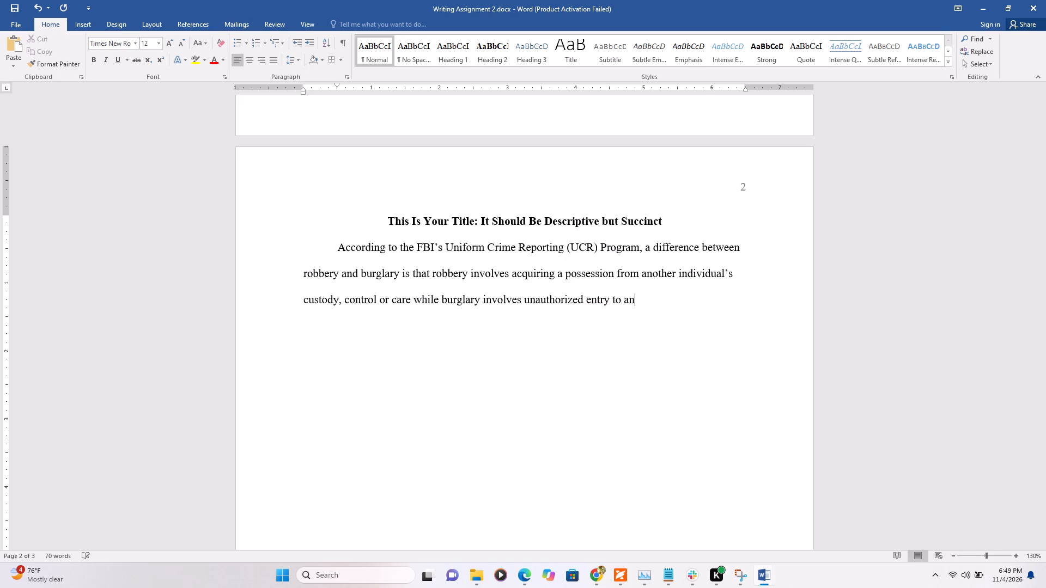
pyautogui.press('BackSpace')
pyautogui.press('space')
# Extend the burglary part of the sentence with "structure with the motive of committing a crime".
pyautogui.write('structure with the mpti')
pyautogui.press('BackSpace')
pyautogui.press('BackSpace')
pyautogui.press('BackSpace')
pyautogui.press('p')
pyautogui.press('BackSpace')
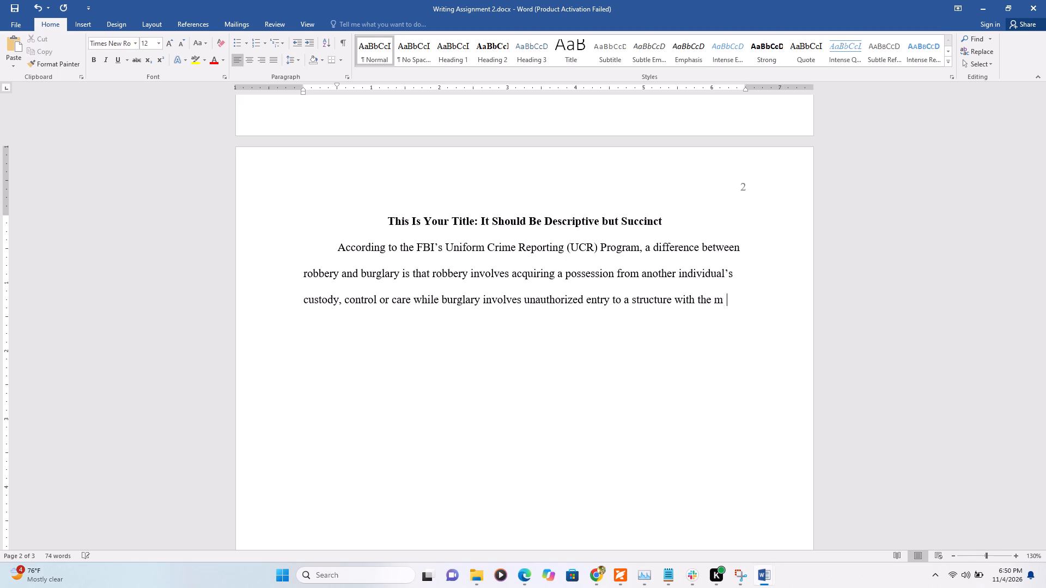
pyautogui.write('otive of commiyyo')
pyautogui.press('BackSpace')
pyautogui.press('BackSpace')
pyautogui.press('BackSpace')
pyautogui.write('ti')
pyautogui.press('BackSpace')
pyautogui.write('ting a crime')
# Recheck the burglary definition in Chrome, end the Word sentence with "or steal a possession." and save the essay.
pyautogui.click(604, 575)
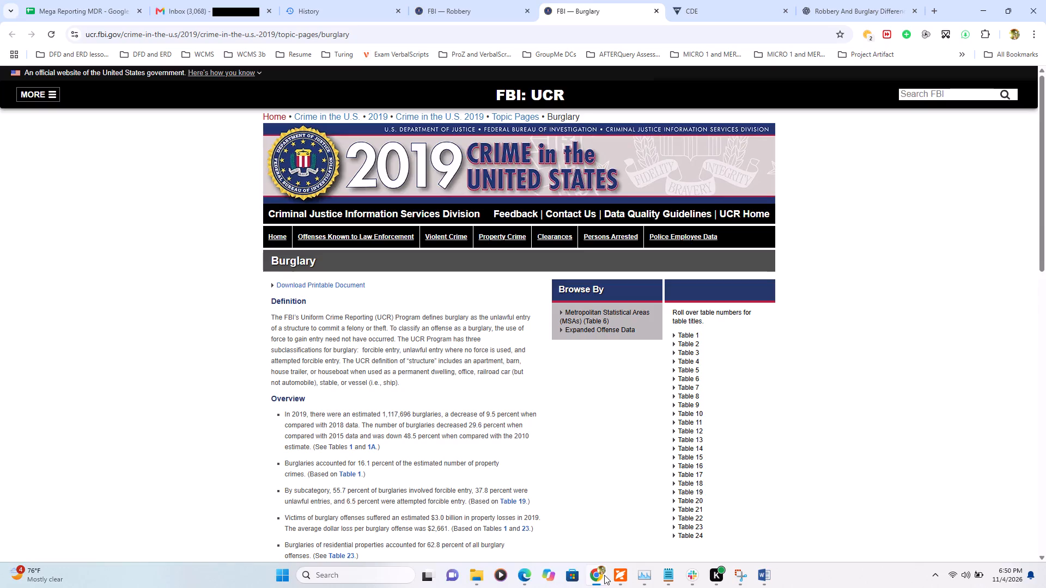
pyautogui.click(604, 575)
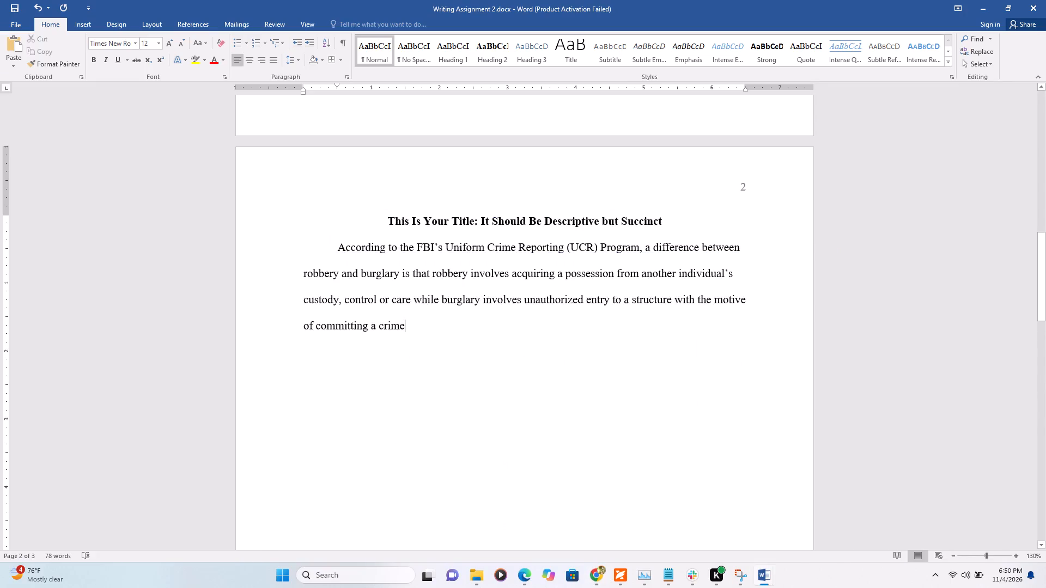
pyautogui.press('space')
pyautogui.write('or steal a possession.')
pyautogui.press('space')
pyautogui.hotkey('ctrl', 's')
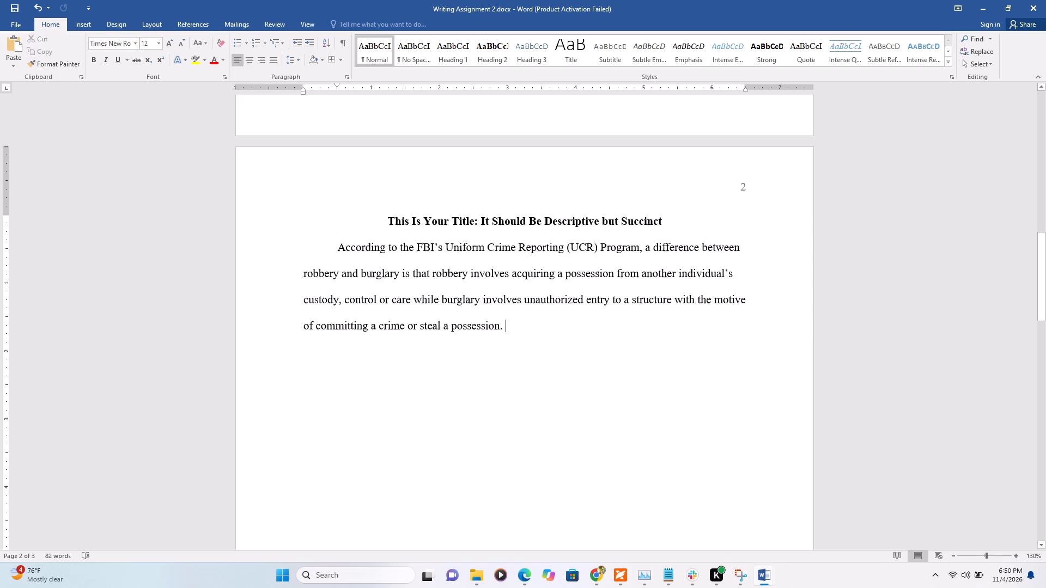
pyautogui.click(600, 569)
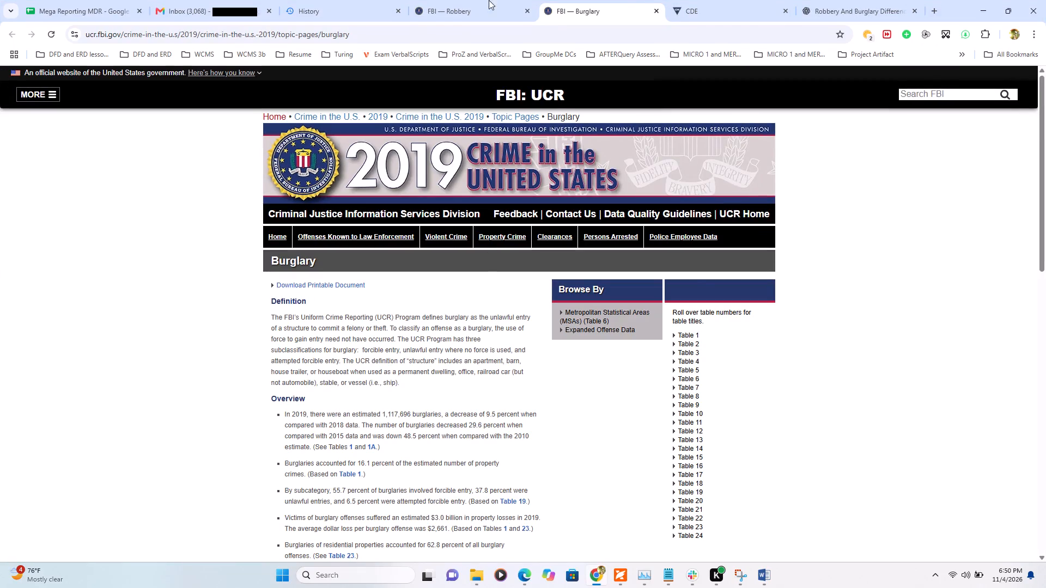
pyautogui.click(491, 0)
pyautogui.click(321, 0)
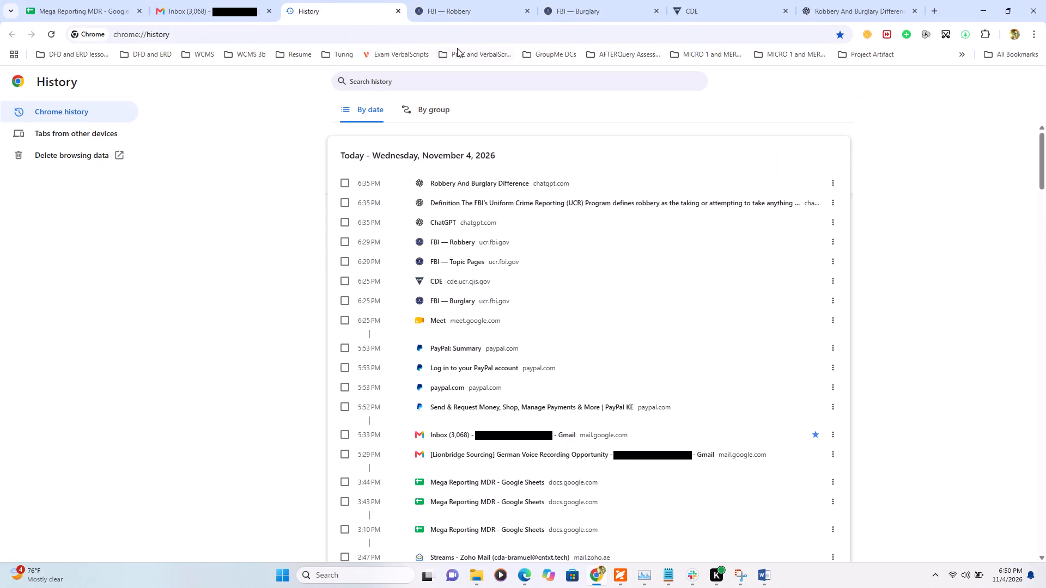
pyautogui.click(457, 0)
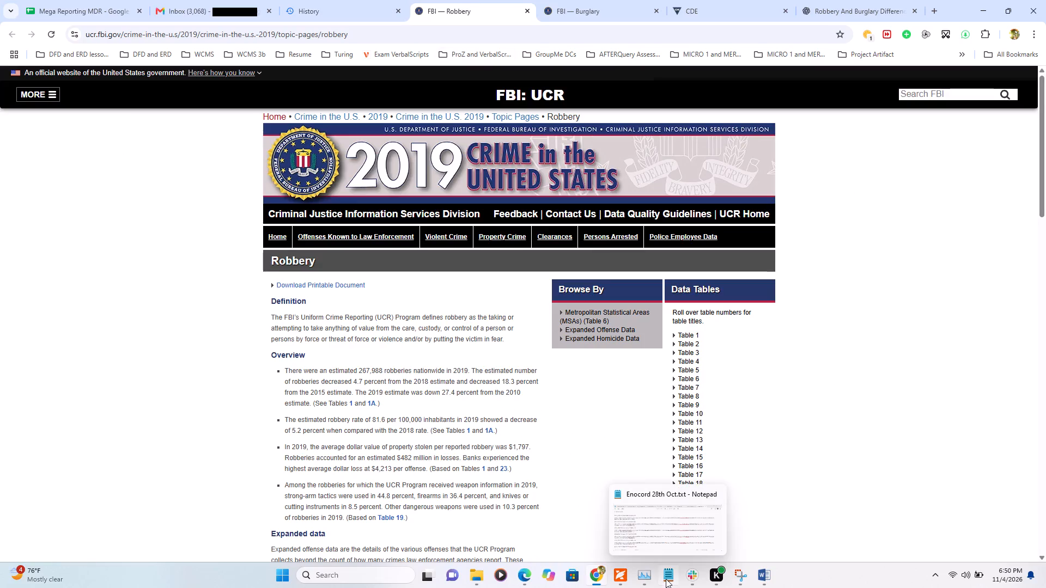
# Switch to the assignment instructions in Word and review the essay questions, crime rate steps and grading rubric.
pyautogui.click(767, 587)
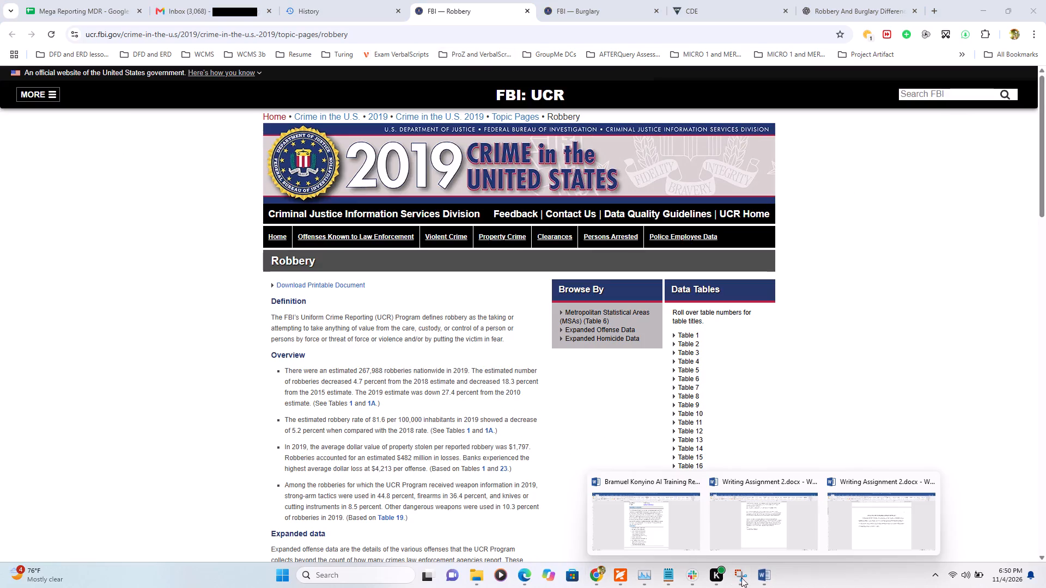
pyautogui.click(697, 482)
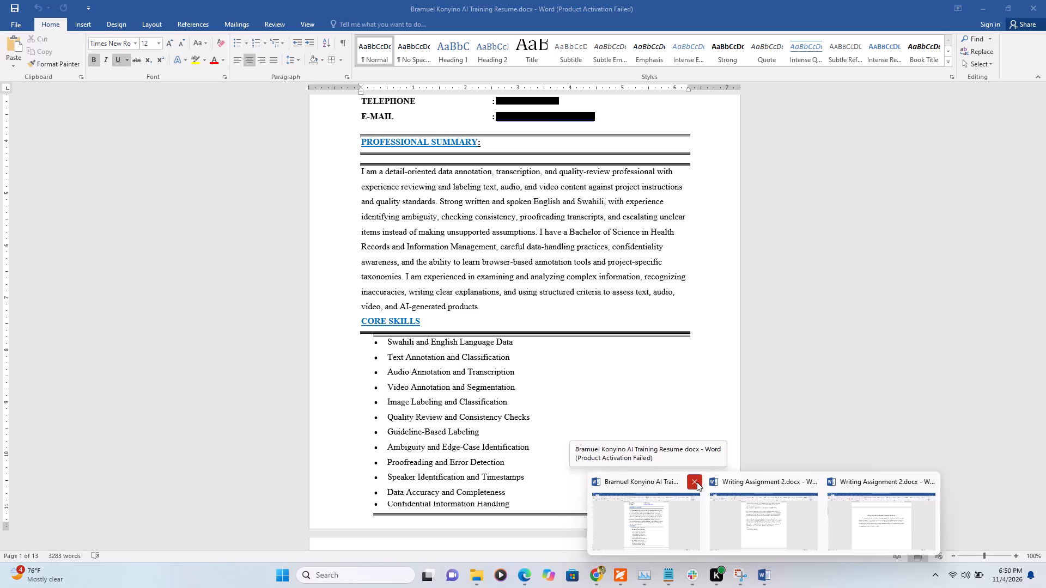
pyautogui.click(729, 518)
pyautogui.scroll(3, 613, 311)
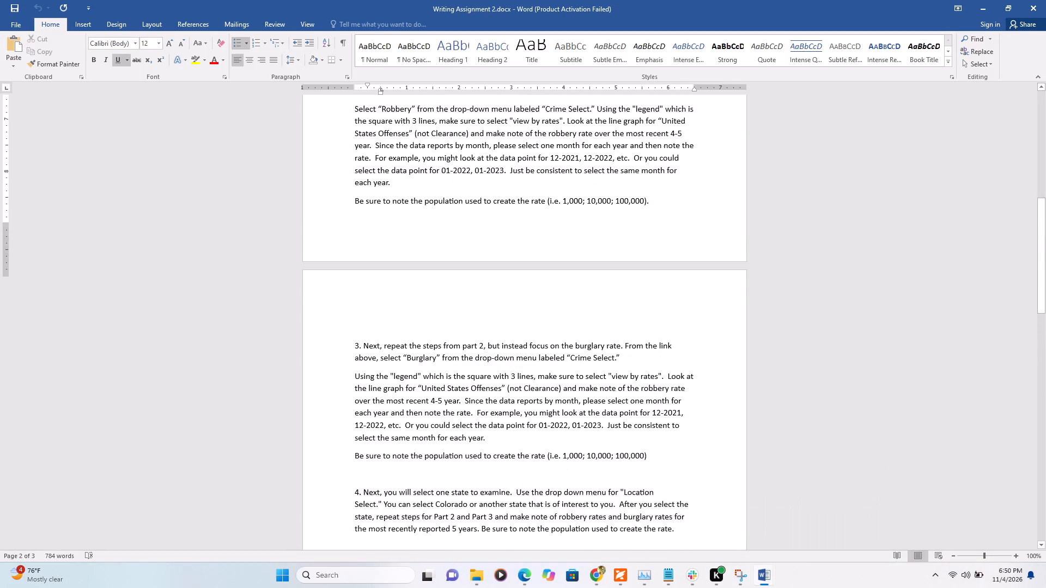
pyautogui.scroll(3, 613, 311)
pyautogui.scroll(1, 561, 226)
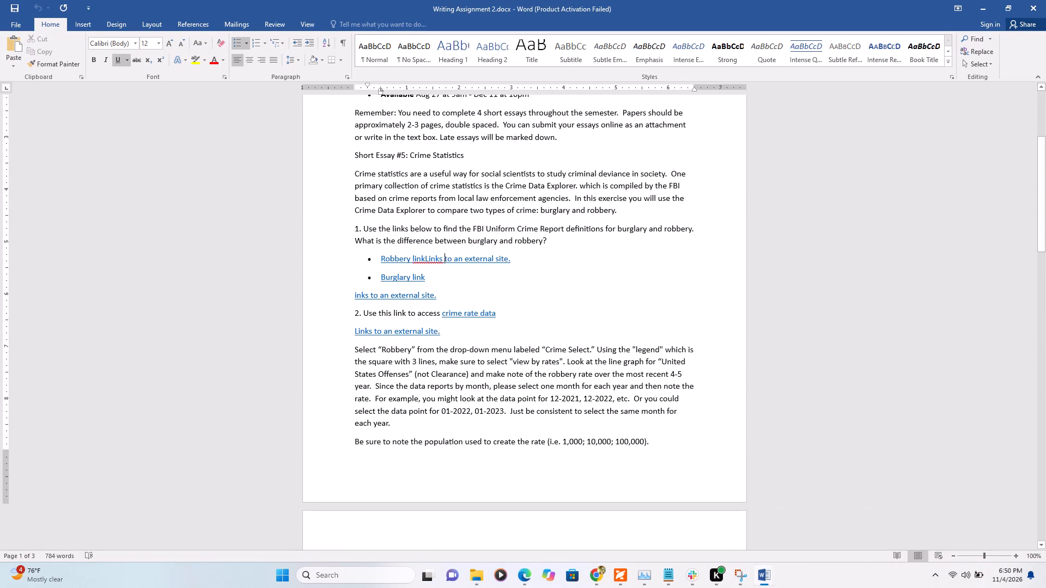
pyautogui.scroll(-1, 528, 301)
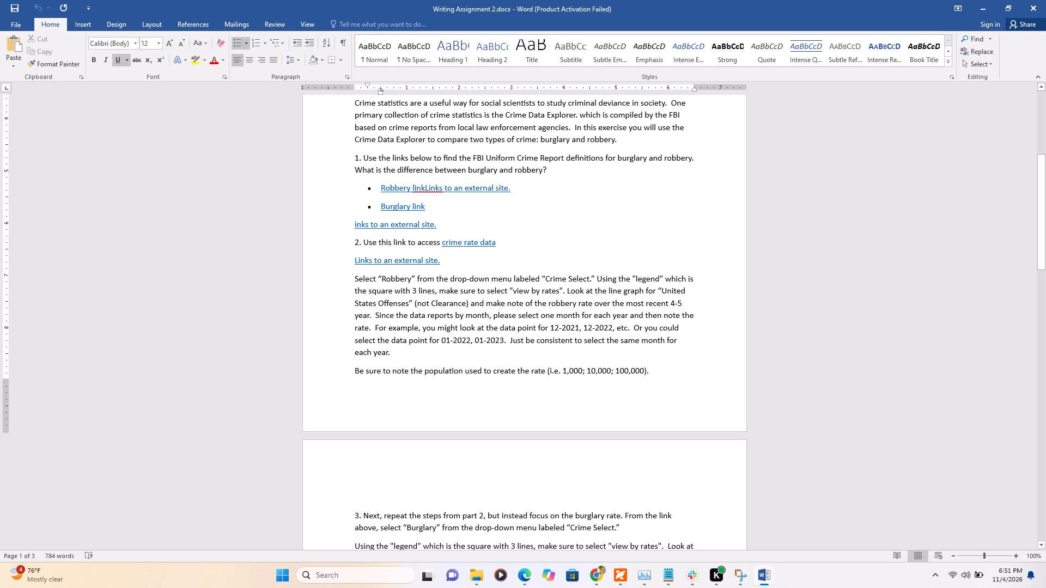
pyautogui.scroll(-3, 458, 340)
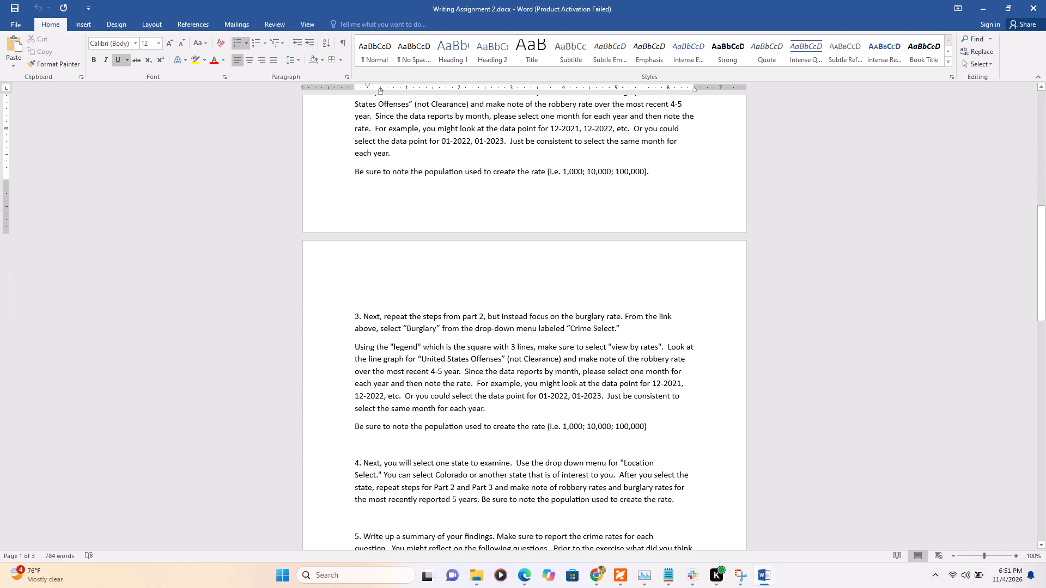
pyautogui.scroll(-6, 458, 340)
pyautogui.scroll(1, 458, 340)
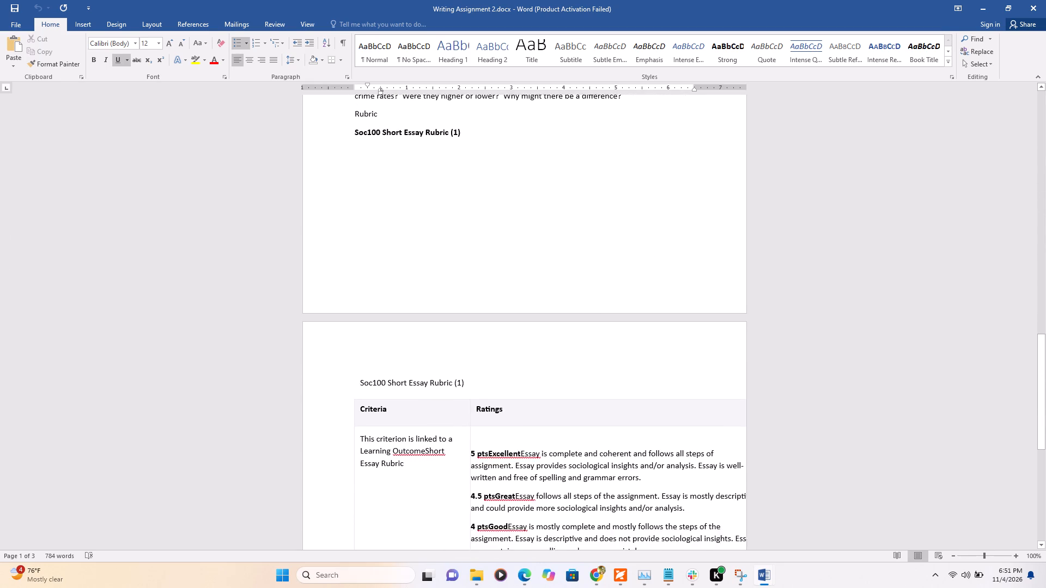
pyautogui.scroll(1, 458, 340)
pyautogui.scroll(-2, 458, 340)
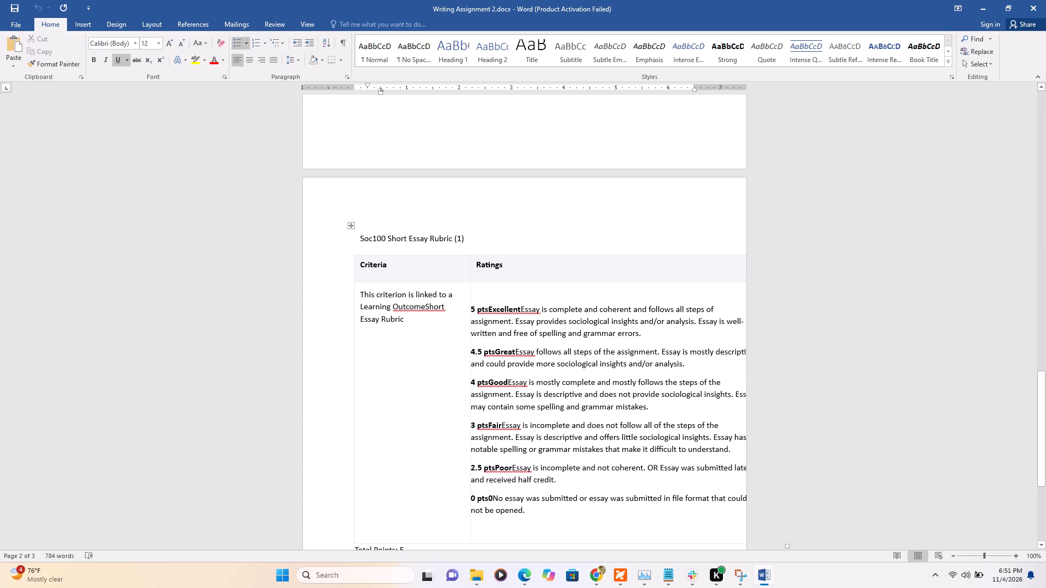
pyautogui.hscroll(-1, 563, 354)
# Return to part 2 of the instructions and select the whole paragraph on finding the United States robbery rate.
pyautogui.scroll(2, 587, 273)
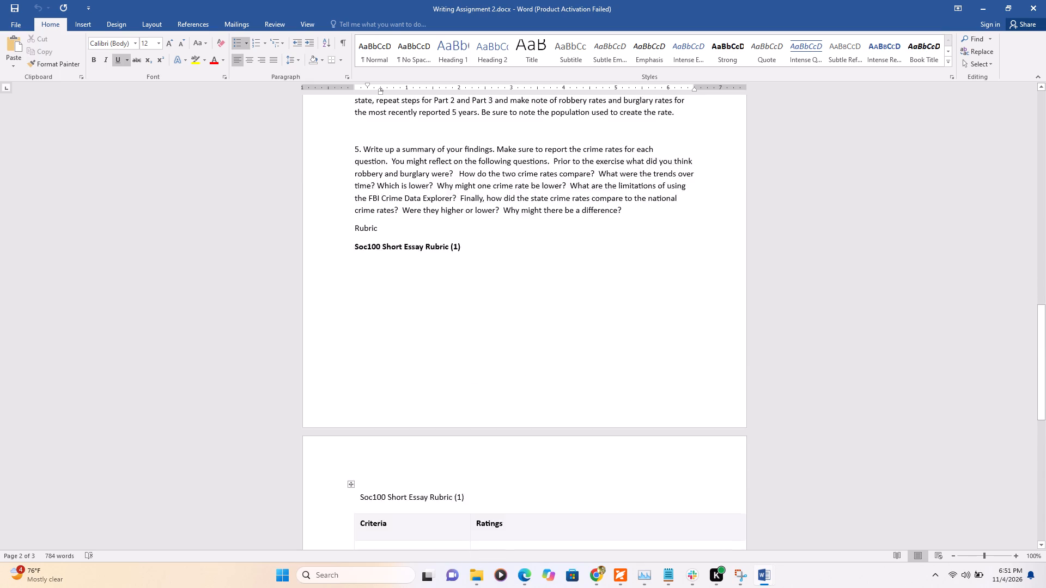
pyautogui.scroll(5, 587, 273)
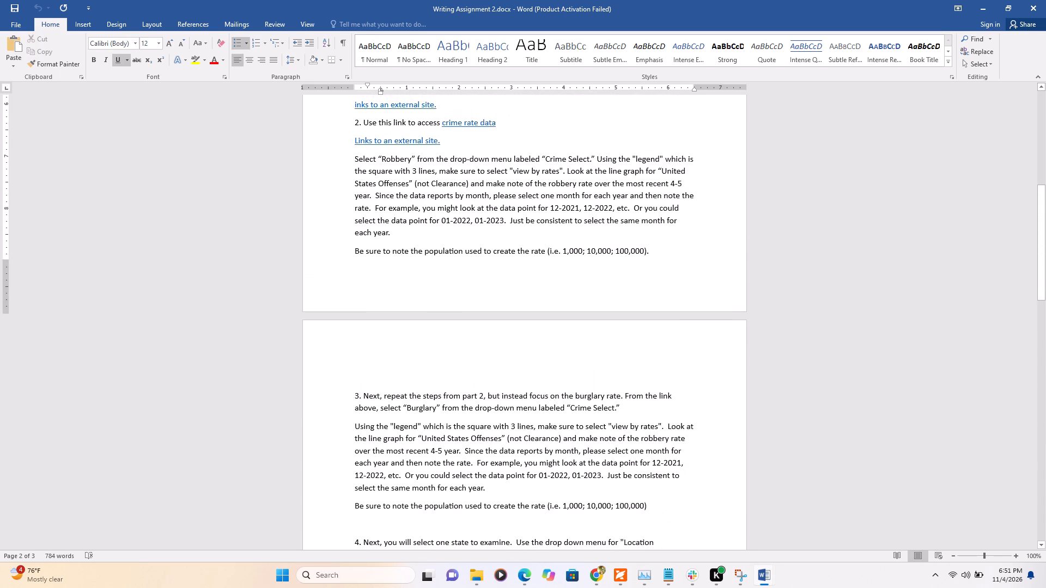
pyautogui.scroll(4, 587, 273)
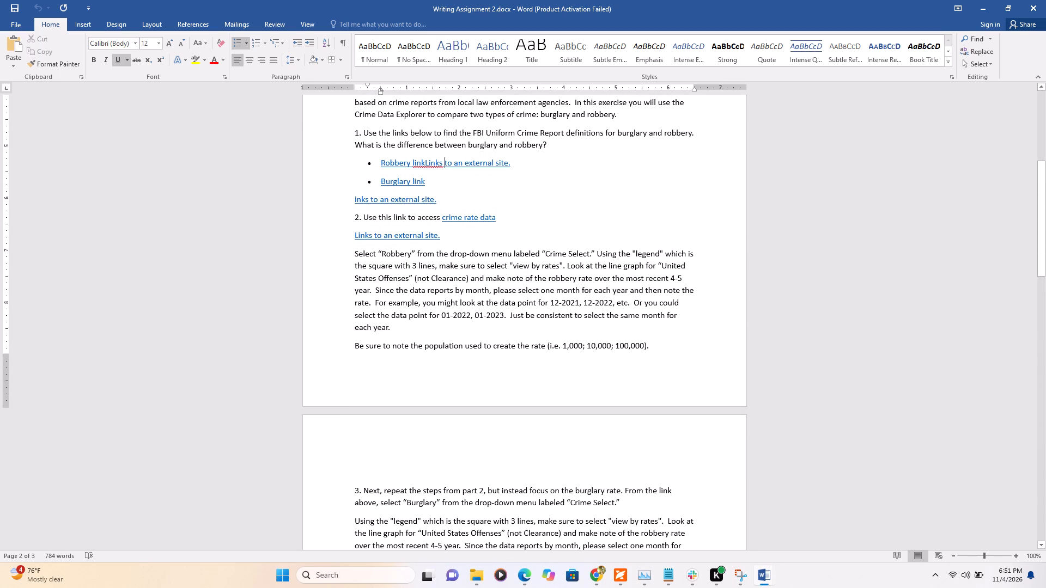
pyautogui.moveTo(355, 254); pyautogui.dragTo(386, 281)
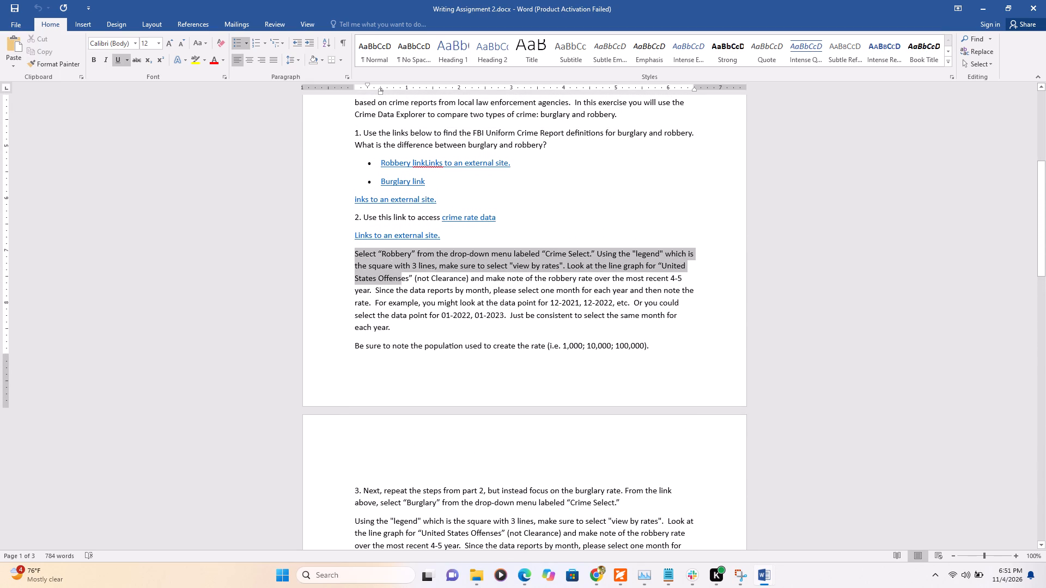
pyautogui.moveTo(386, 281); pyautogui.dragTo(469, 333)
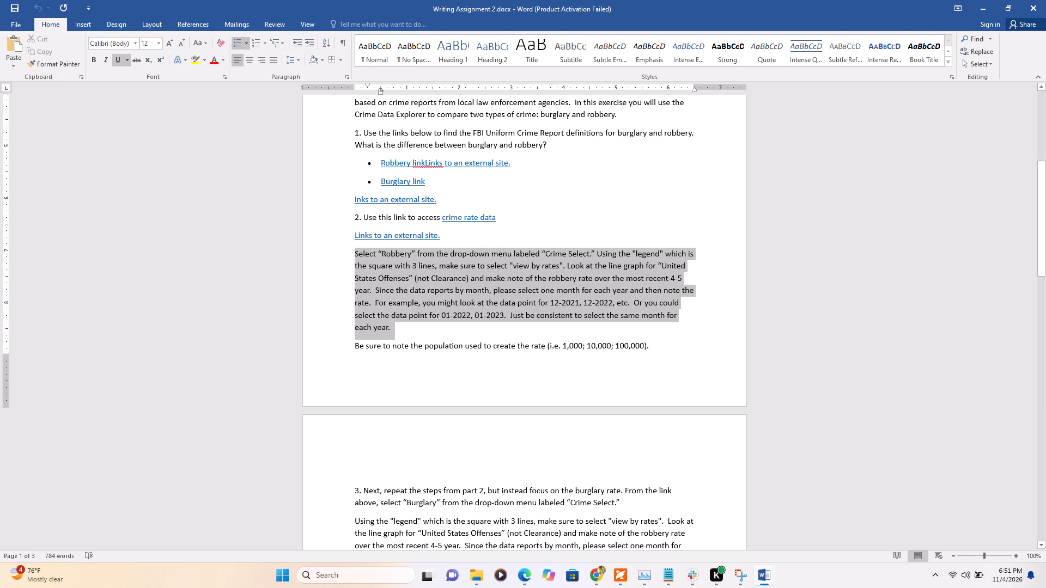
# Copy the part 2 instructions on finding the robbery rate, including the line about noting the population used to create the rate.
pyautogui.moveTo(469, 333); pyautogui.dragTo(665, 347)
pyautogui.rightClick(527, 291)
pyautogui.click(575, 308)
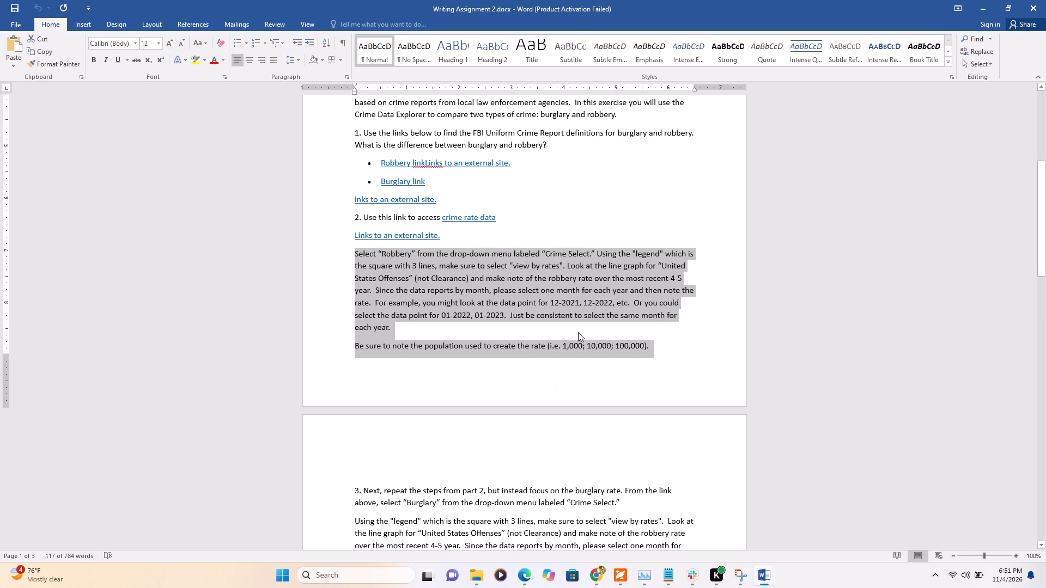
pyautogui.scroll(-7, 585, 386)
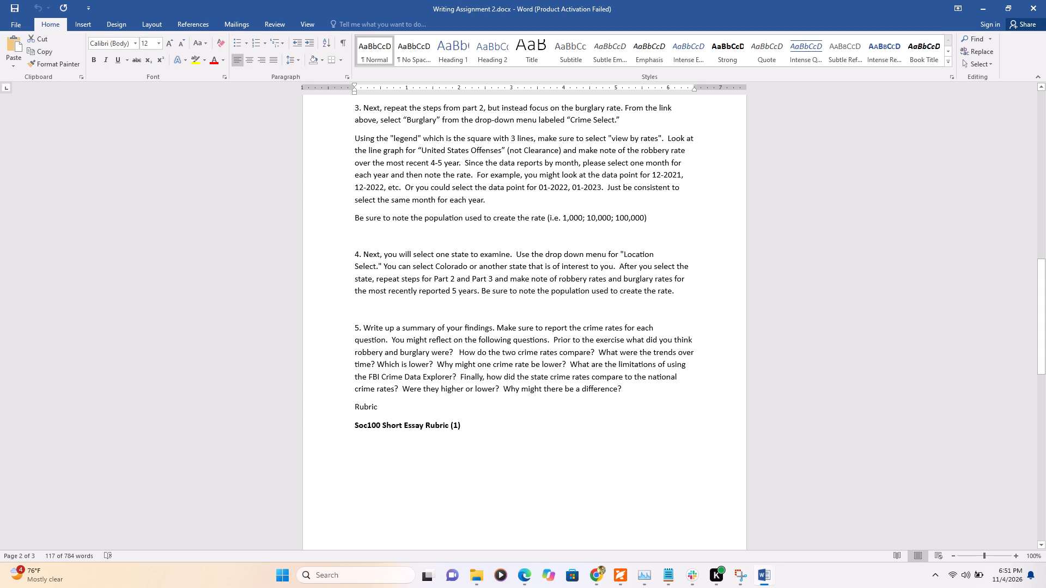
pyautogui.scroll(5, 436, 476)
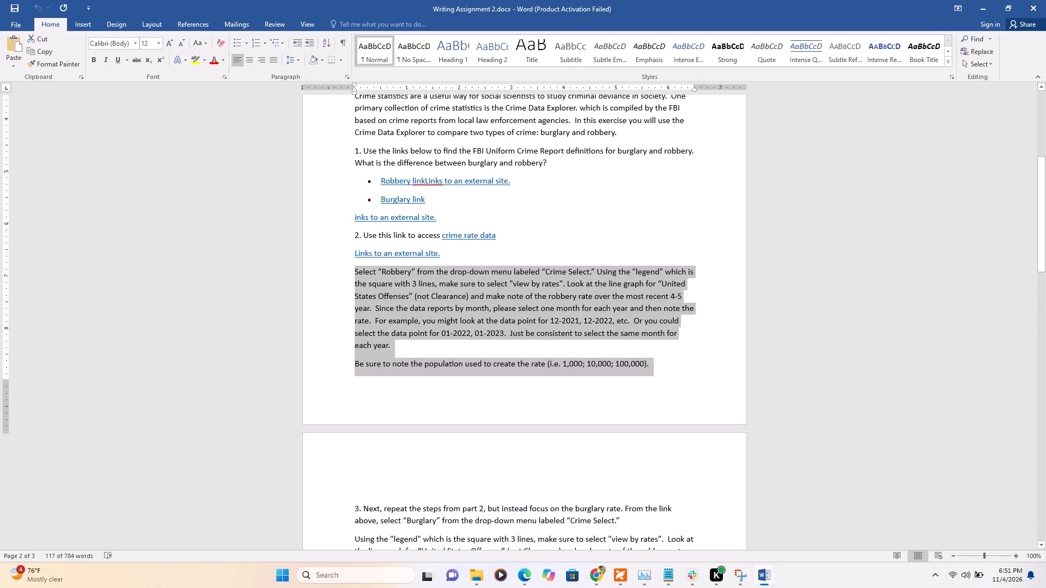
pyautogui.rightClick(441, 283)
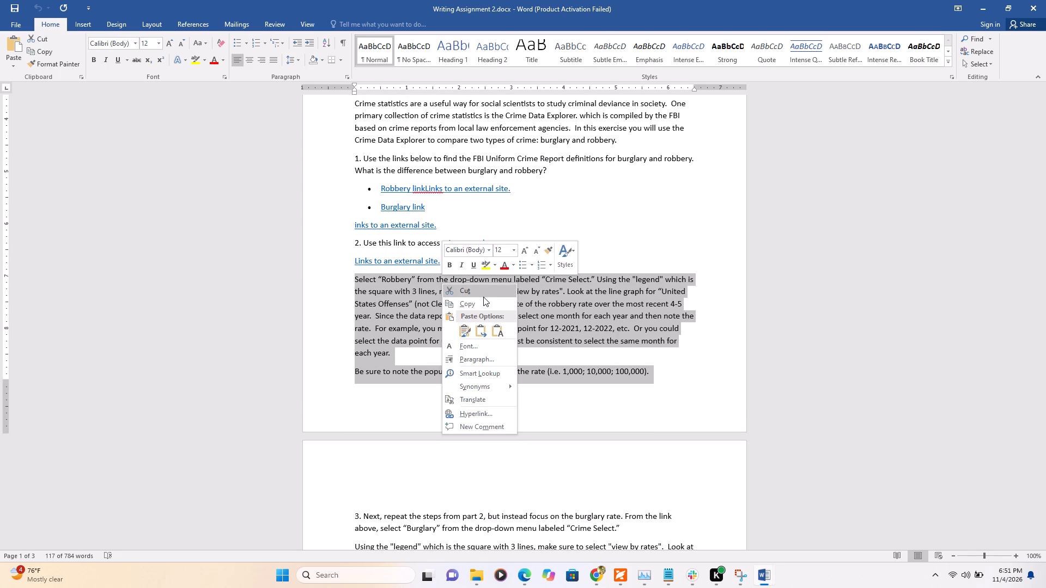
pyautogui.click(495, 307)
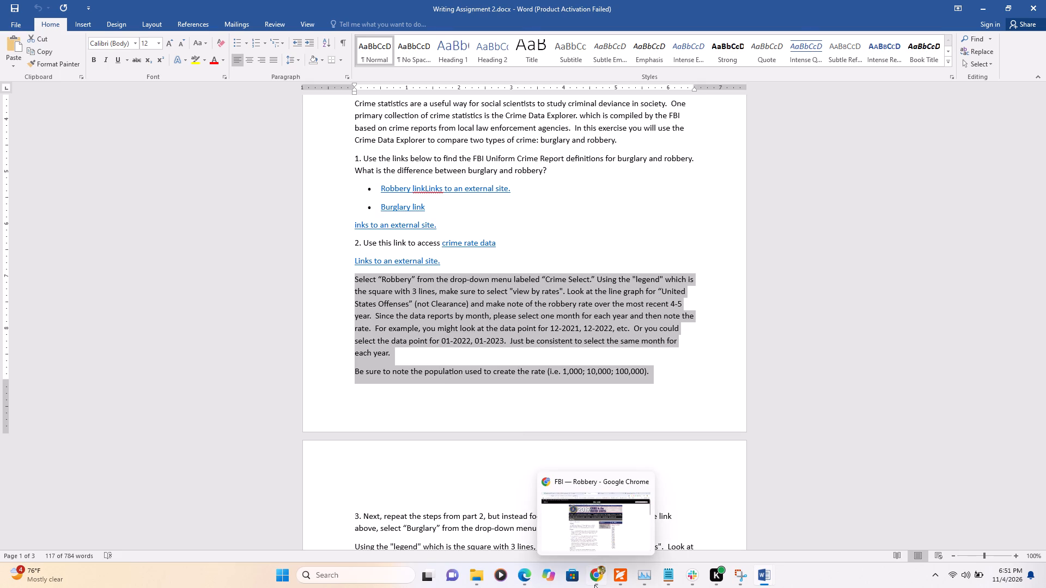
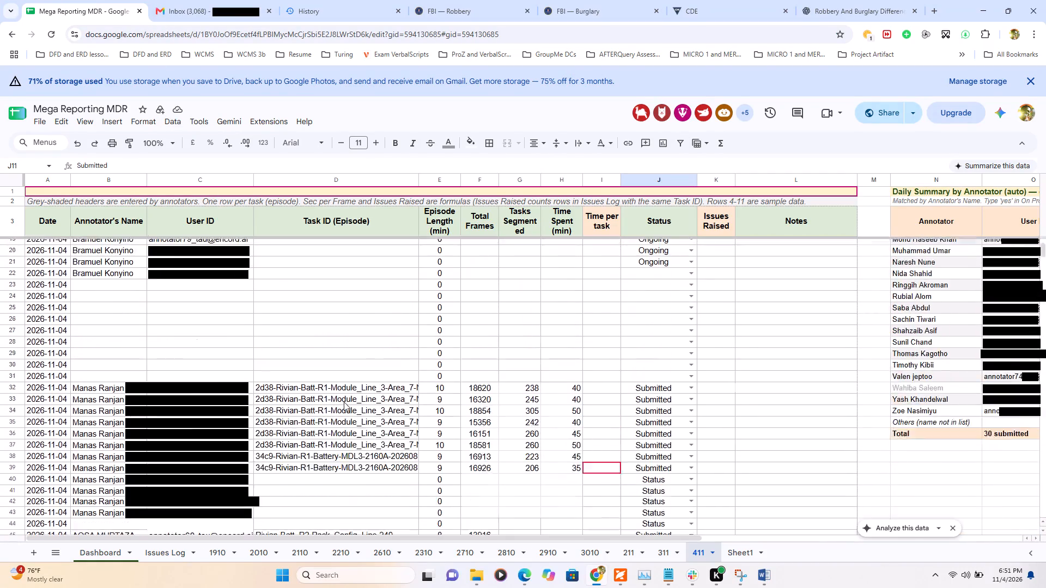
# In Chrome, review the 411 sheet of the Mega Reporting MDR spreadsheet, including its task rows, viewer list and daily annotator summary.
pyautogui.scroll(1, 344, 402)
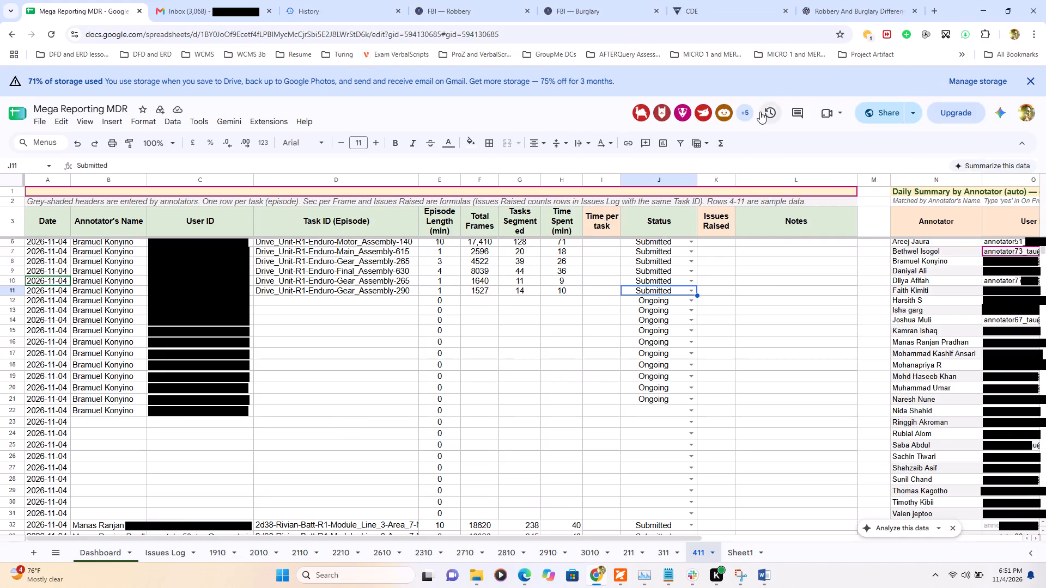
pyautogui.click(750, 115)
pyautogui.scroll(-2, 781, 229)
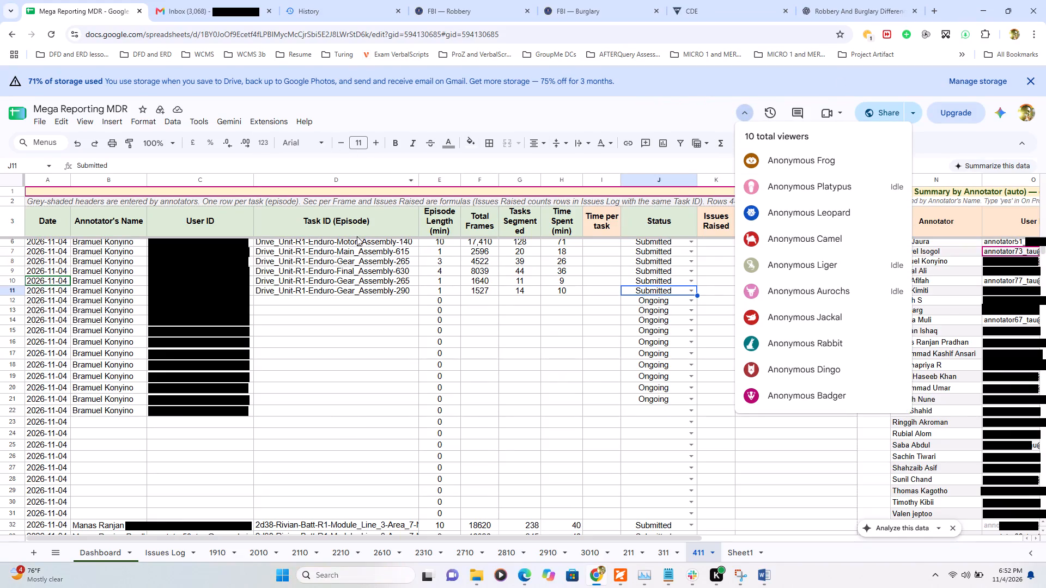
pyautogui.hscroll(-3, 486, 308)
pyautogui.hscroll(-3, 561, 317)
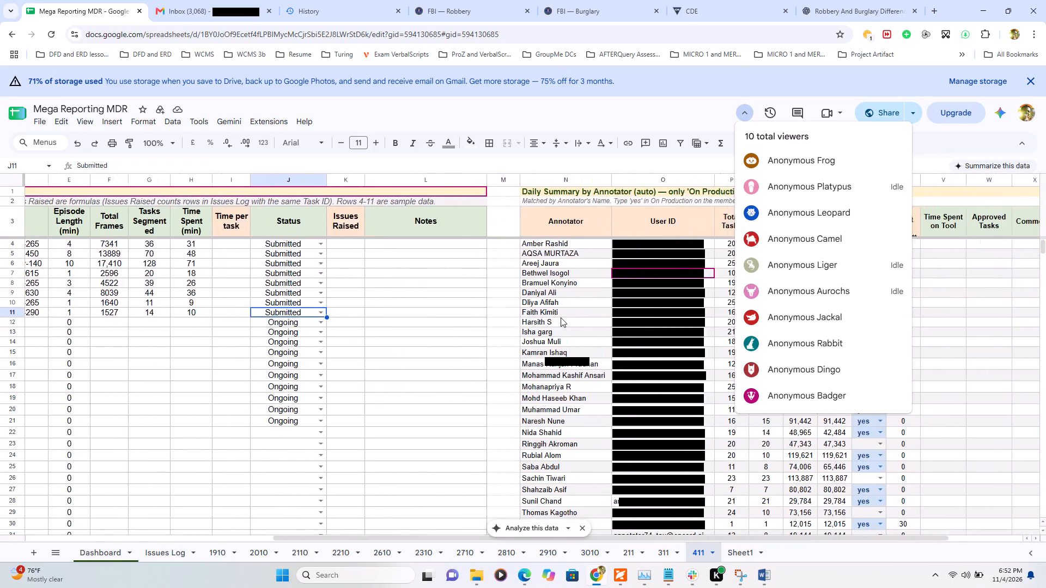
pyautogui.hscroll(-2, 561, 317)
pyautogui.scroll(1, 561, 317)
pyautogui.hscroll(-1, 561, 317)
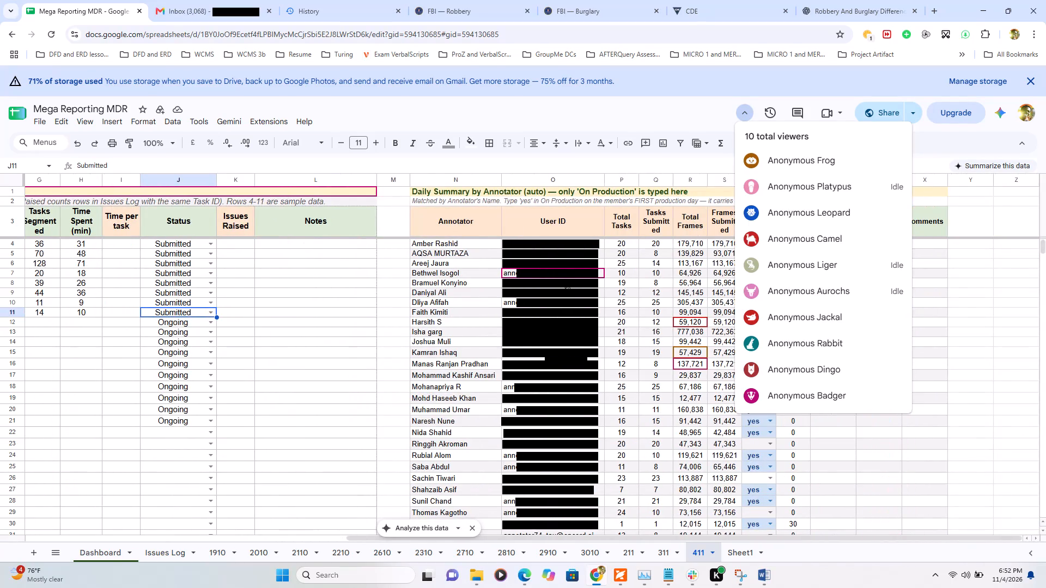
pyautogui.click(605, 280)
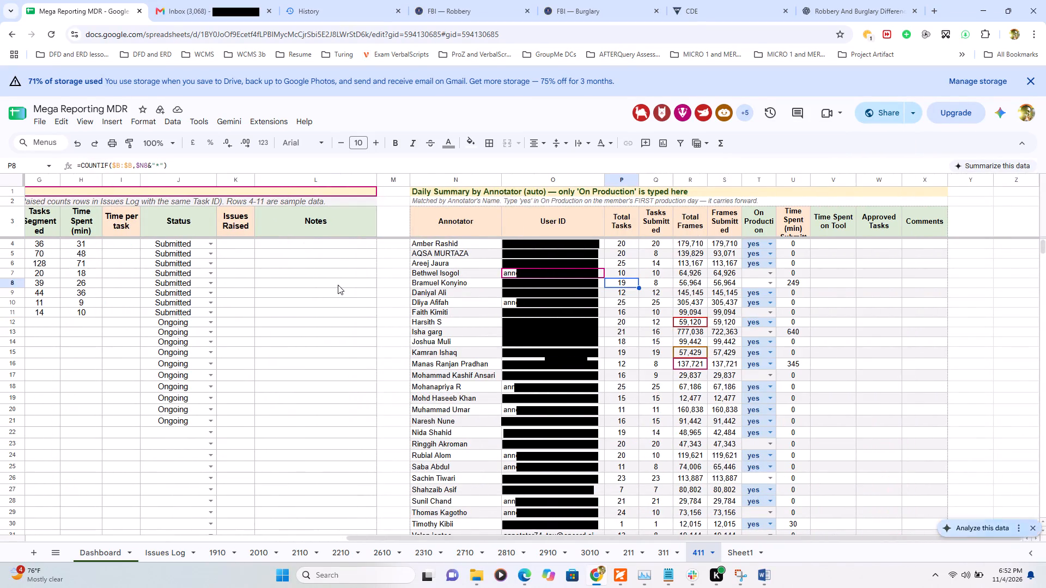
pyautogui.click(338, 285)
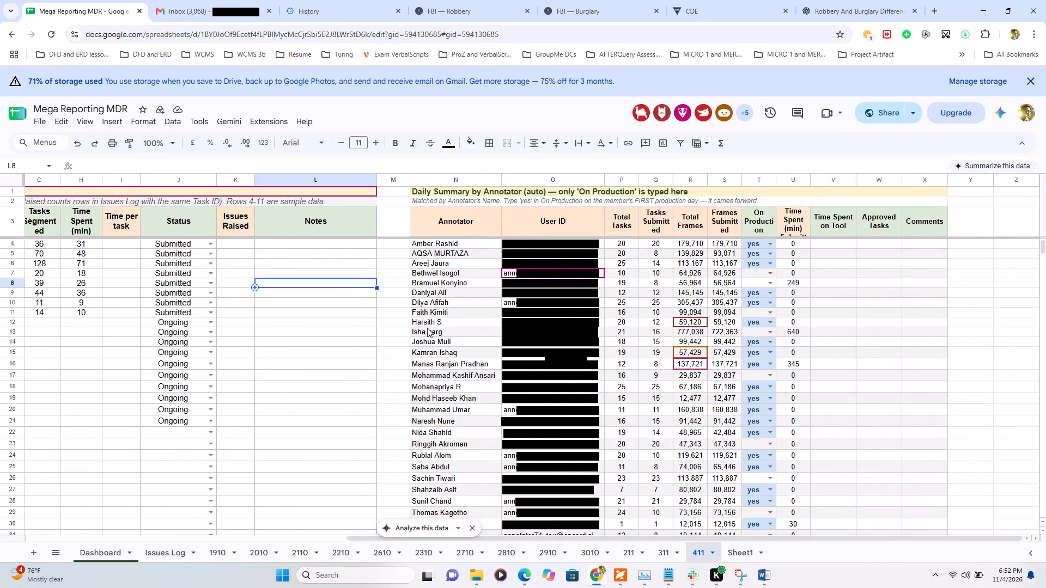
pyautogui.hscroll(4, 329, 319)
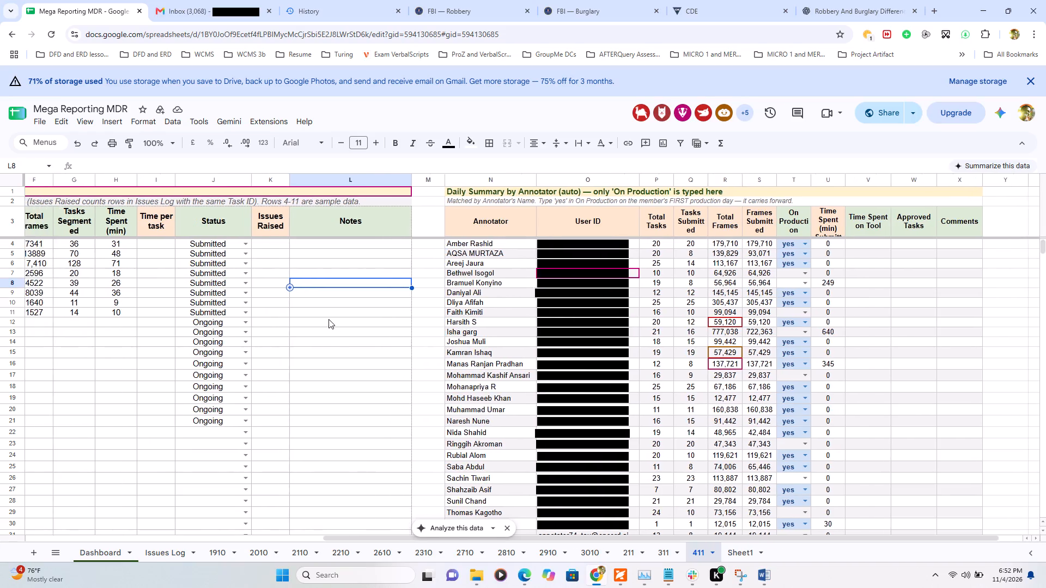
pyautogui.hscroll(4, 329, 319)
# Leave the Mega Reporting MDR spreadsheet in Chrome and return to the Writing Assignment 2 instructions in Word.
pyautogui.click(1045, 0)
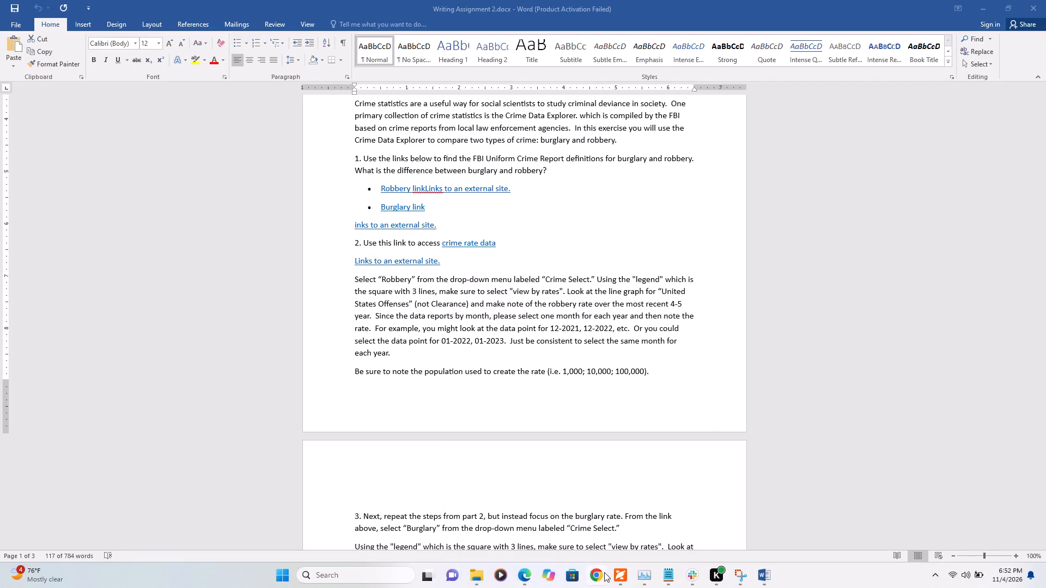
# Open a Chrome window and bring up the recently closed tabs in the browsing history.
pyautogui.click(597, 574)
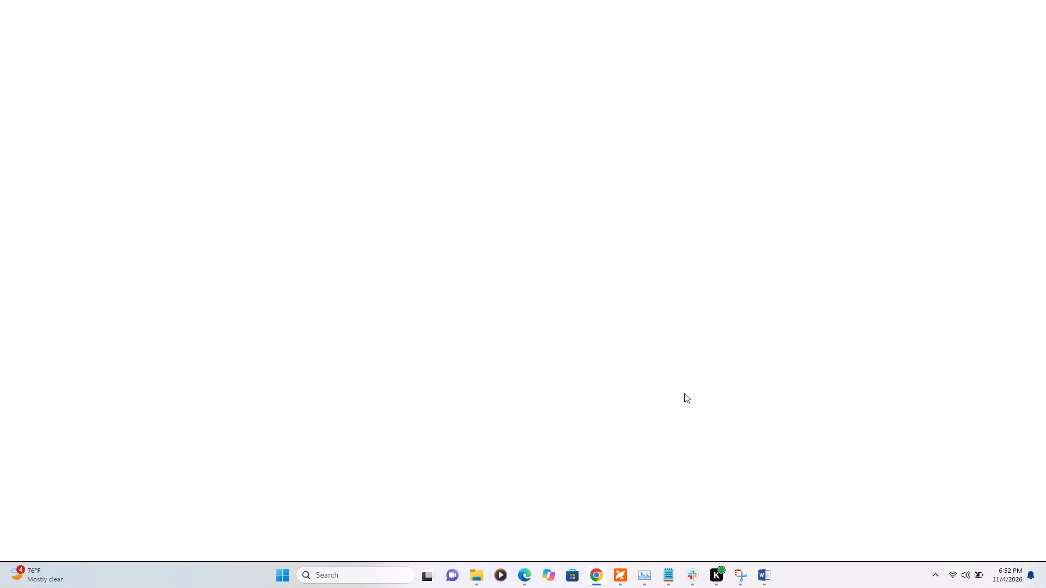
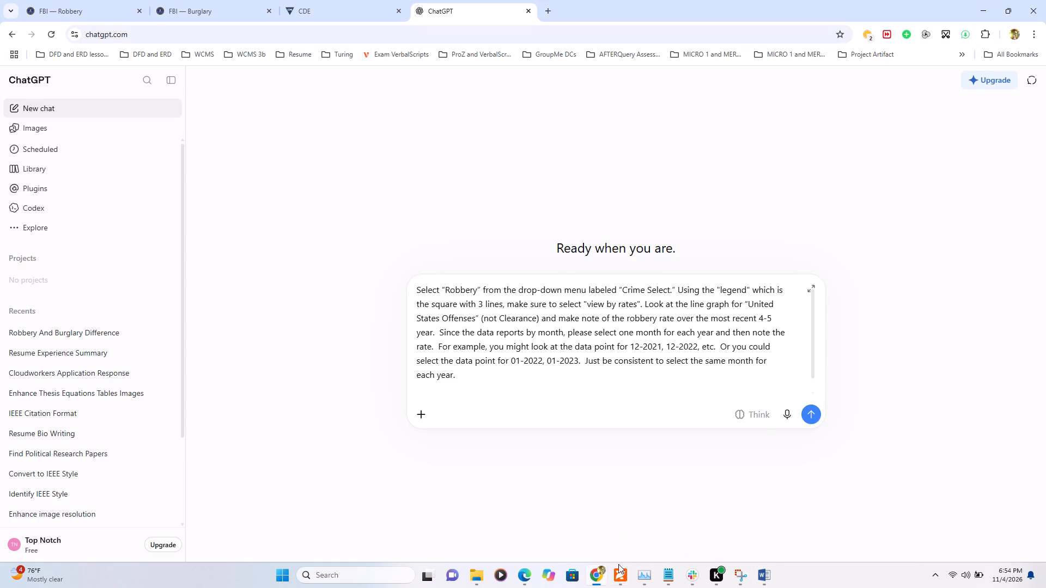
pyautogui.click(609, 519)
# In the FBI Crime Data Explorer, switch the Aggravated Assault trend chart to view by rates.
pyautogui.click(405, 19)
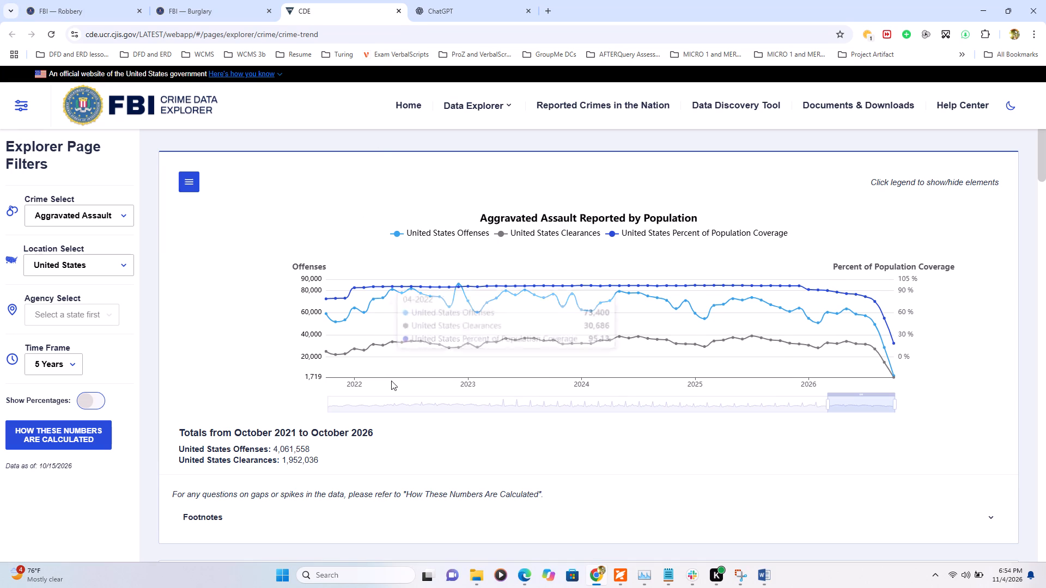
pyautogui.scroll(-2, 391, 381)
pyautogui.scroll(2, 415, 411)
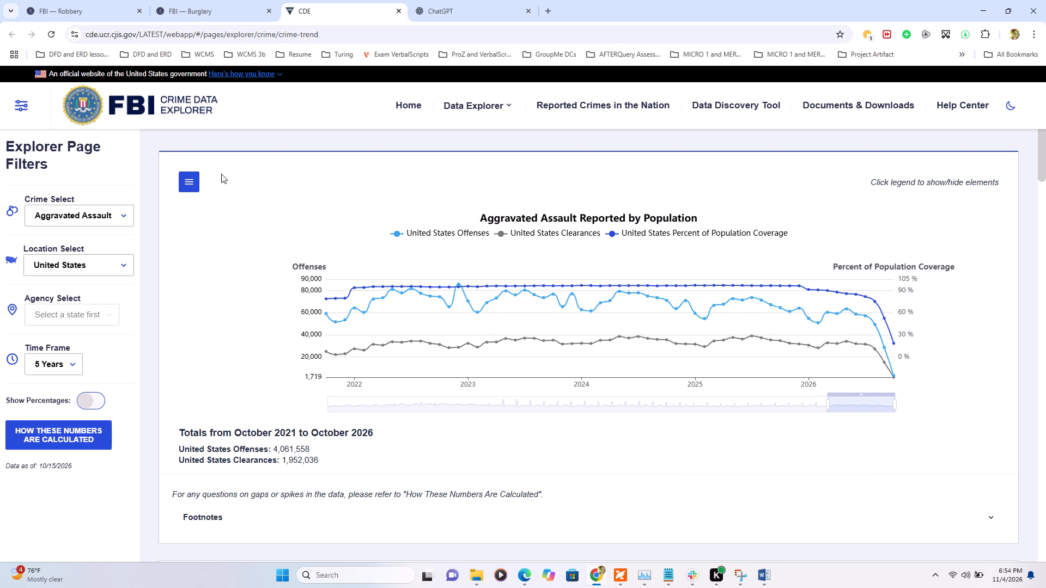
pyautogui.click(184, 182)
pyautogui.click(204, 205)
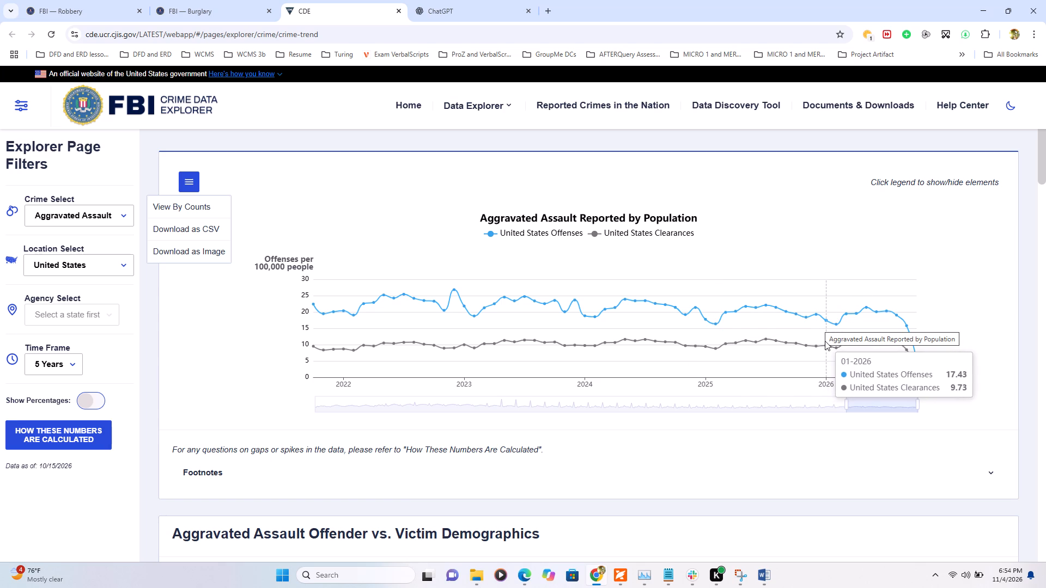
pyautogui.click(778, 364)
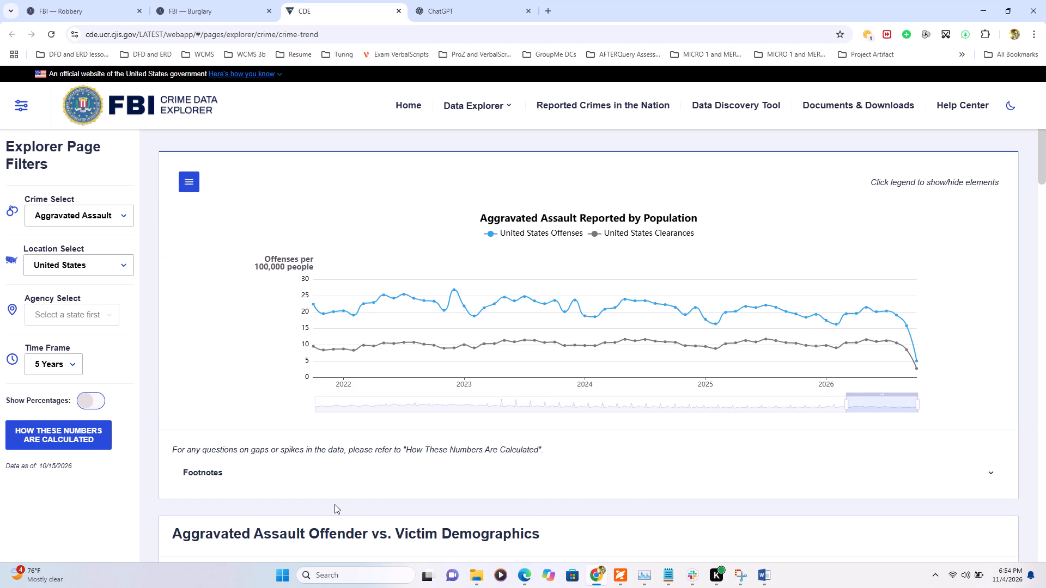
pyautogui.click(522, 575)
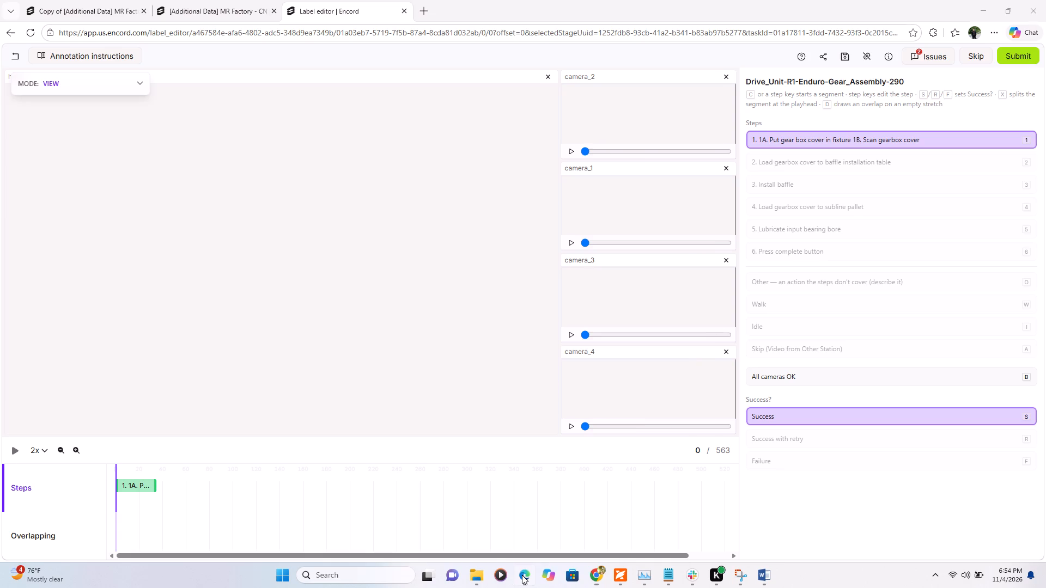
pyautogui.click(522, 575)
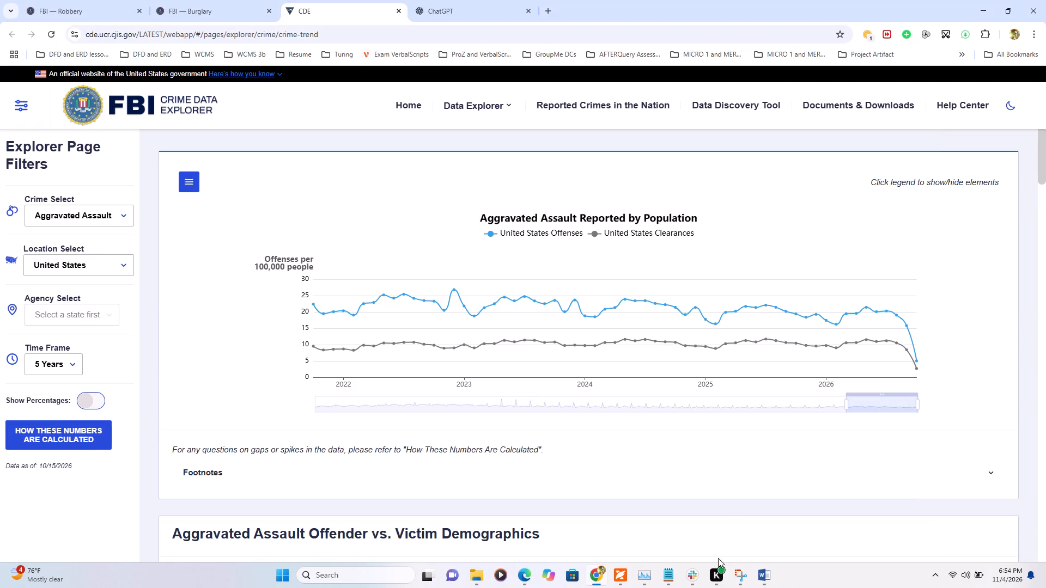
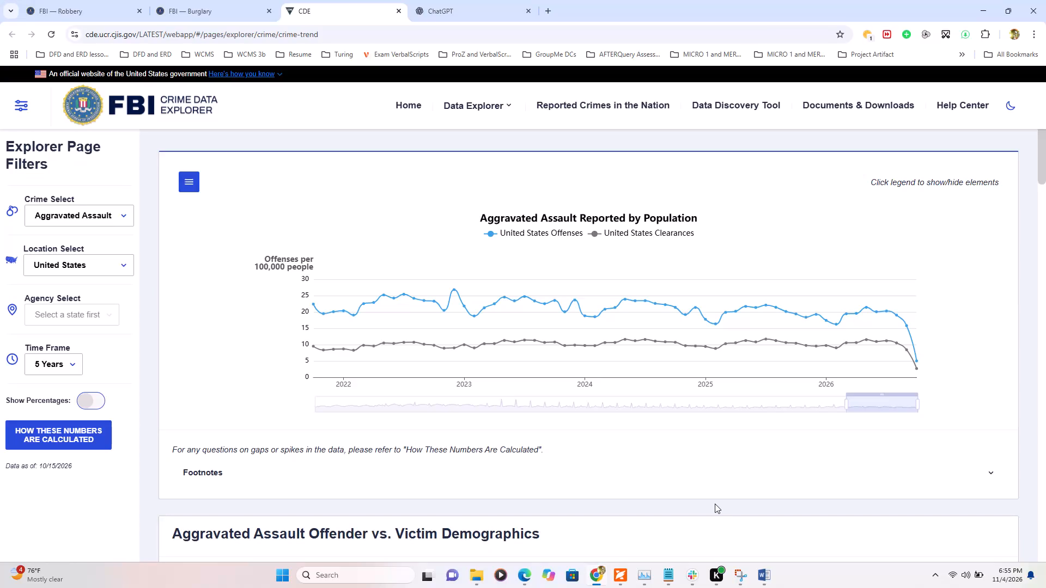
# Switch the Crime Data Explorer trend chart to Robbery for the United States.
pyautogui.click(118, 218)
pyautogui.click(82, 333)
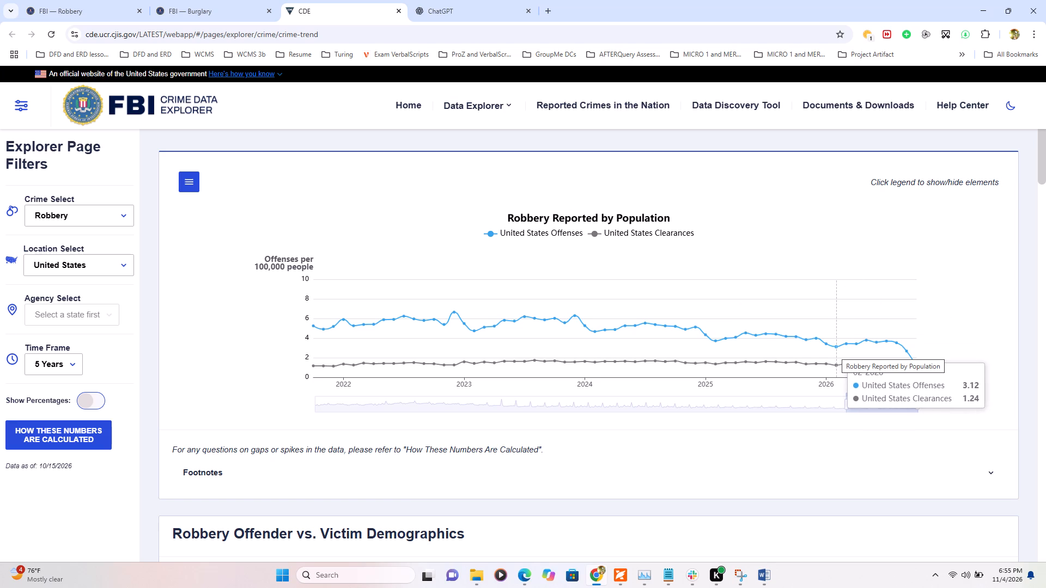
# Review the robbery rate instructions in the Writing Assignment 2 Word document, then check the chart's United States Offenses rate for 02-2026.
pyautogui.click(758, 572)
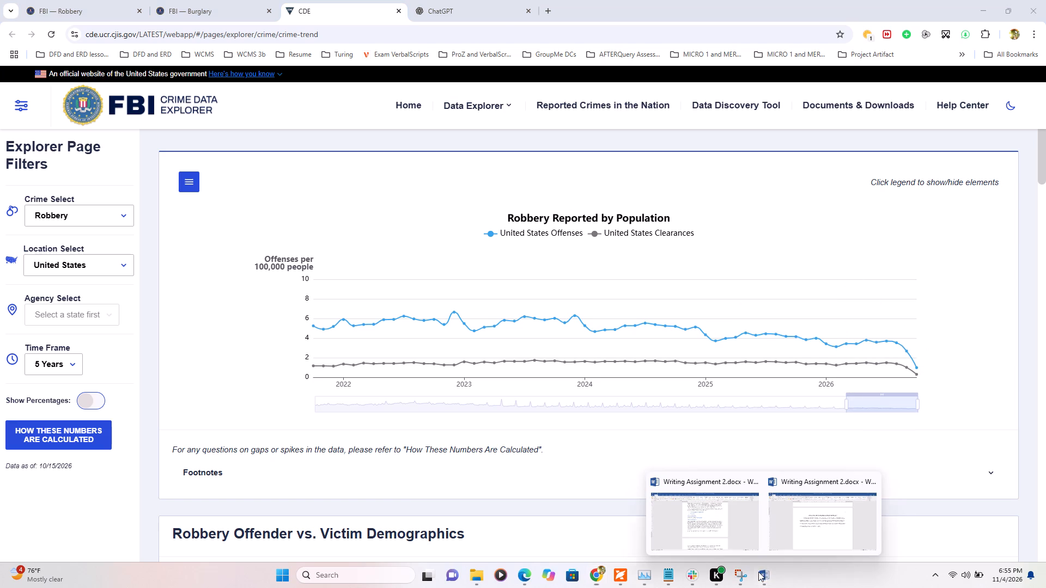
pyautogui.click(738, 523)
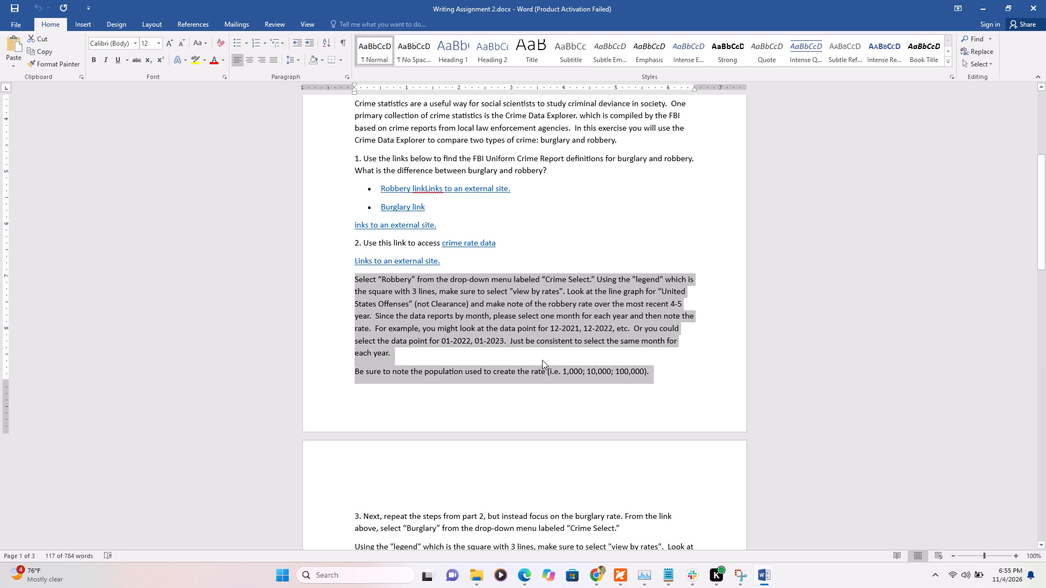
pyautogui.click(598, 571)
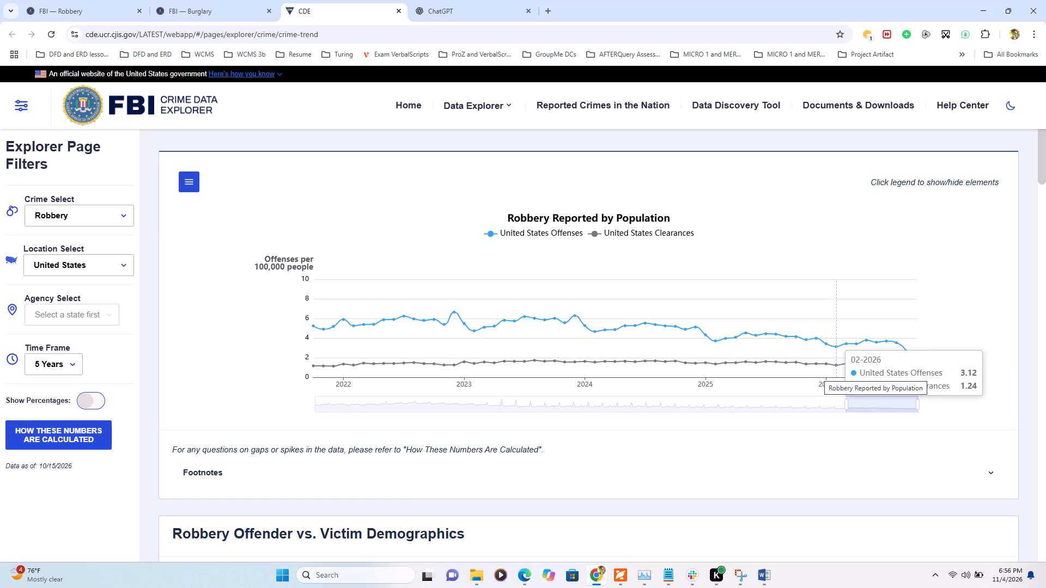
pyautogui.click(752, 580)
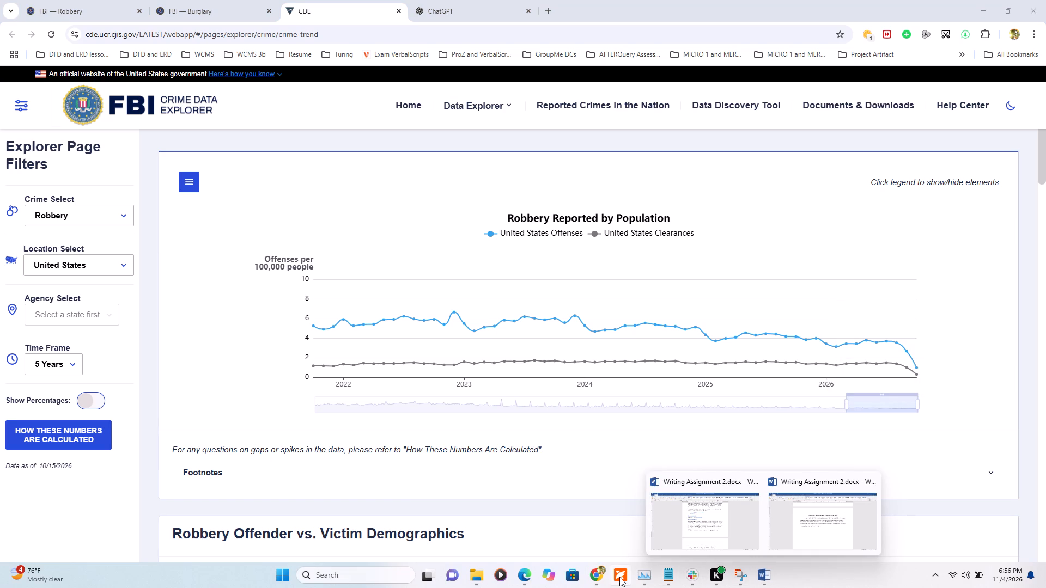
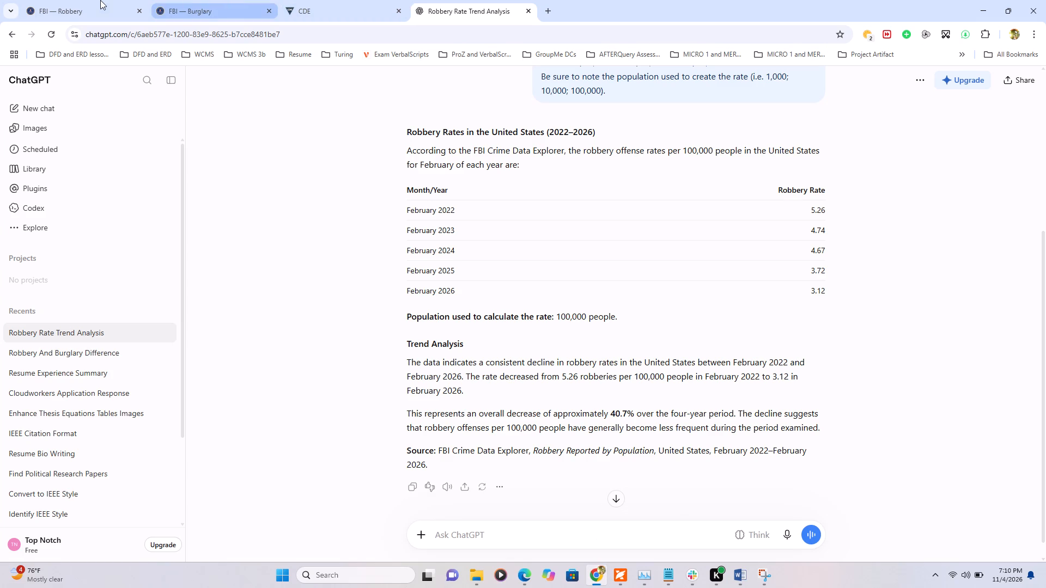
pyautogui.click(100, 0)
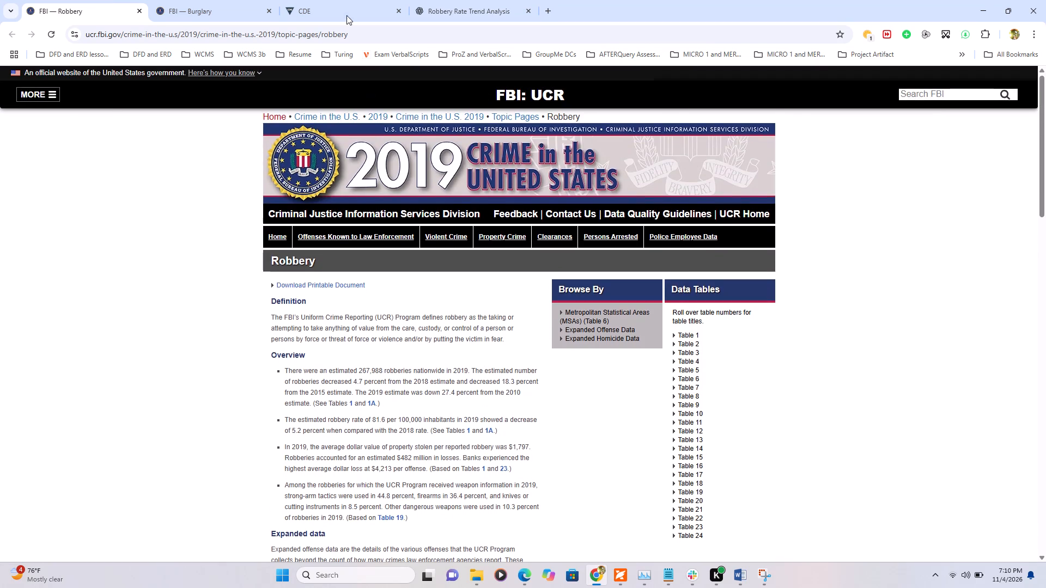
pyautogui.click(346, 15)
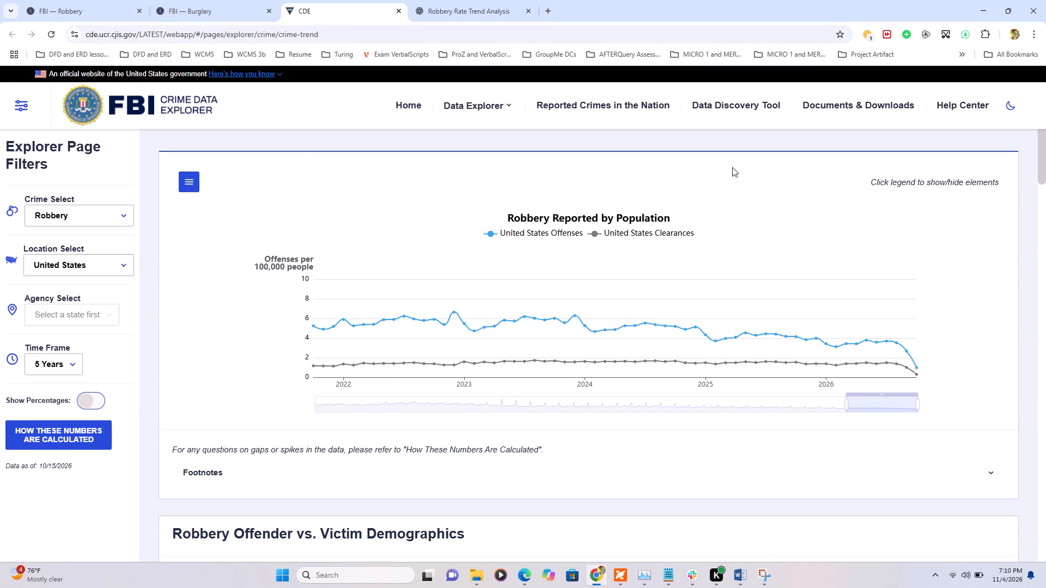
pyautogui.click(972, 10)
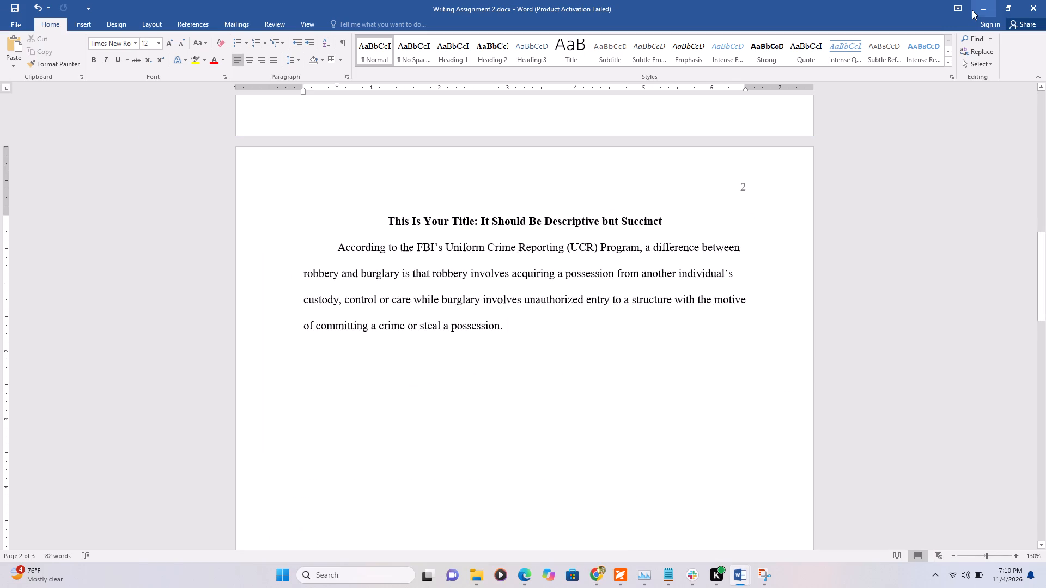
# Start a new sentence after the robbery and burglary definitions with "Robbery offences reported in the United States".
pyautogui.write('Robee')
pyautogui.press('BackSpace')
pyautogui.write('rry')
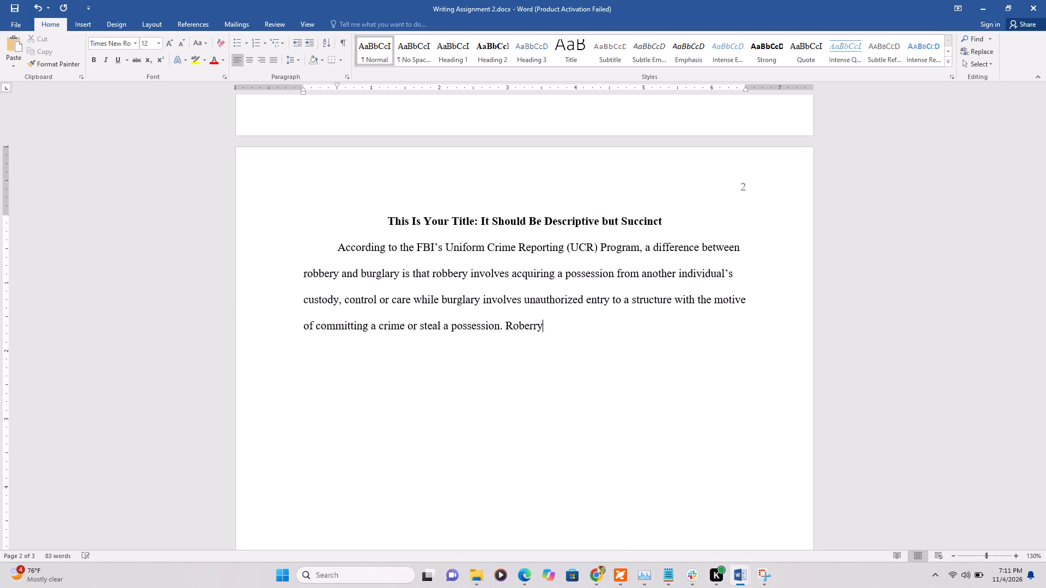
pyautogui.press('space')
pyautogui.press('BackSpace')
pyautogui.press('BackSpace')
pyautogui.press('BackSpace')
pyautogui.write('y')
pyautogui.press('space')
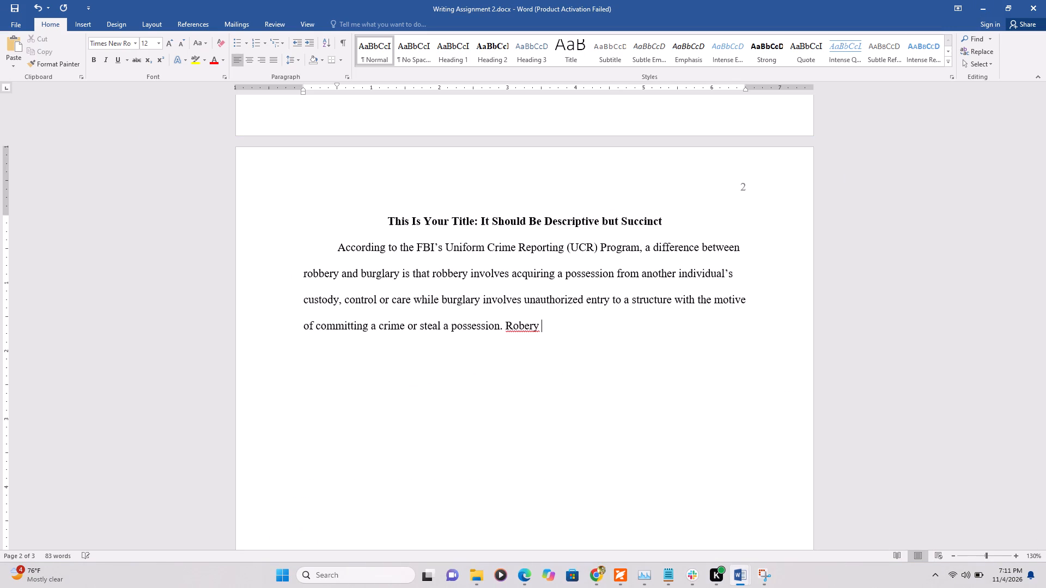
pyautogui.press('BackSpace')
pyautogui.press('BackSpace')
pyautogui.press('BackSpace')
pyautogui.press('BackSpace')
pyautogui.write('bery offecnc')
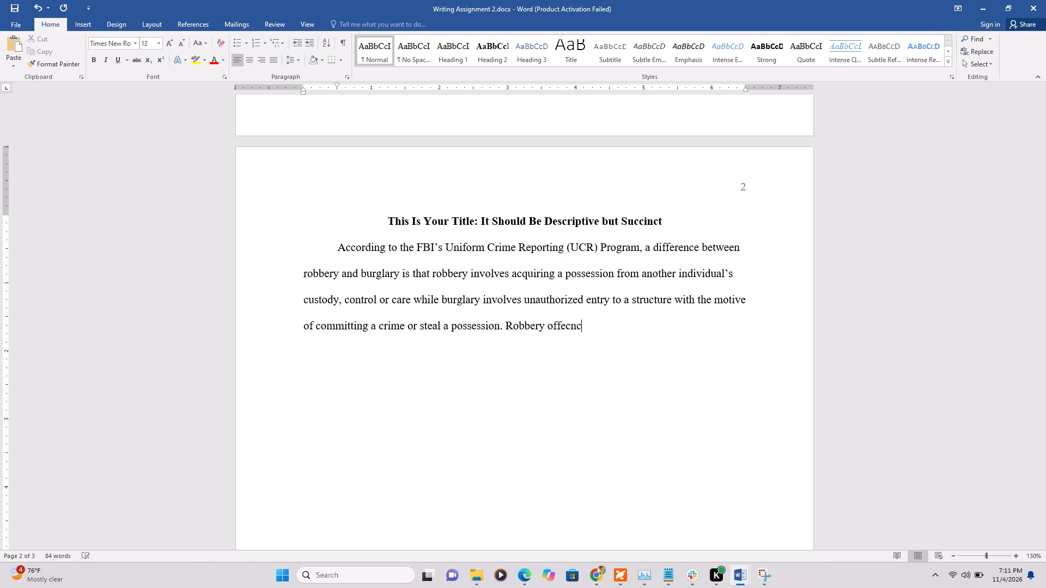
pyautogui.press('BackSpace')
pyautogui.press('BackSpace')
pyautogui.press('BackSpace')
pyautogui.write('nces committe')
pyautogui.press('BackSpace')
pyautogui.press('BackSpace')
pyautogui.press('BackSpace')
pyautogui.press('BackSpace')
pyautogui.press('BackSpace')
pyautogui.press('BackSpace')
pyautogui.press('BackSpace')
pyautogui.press('BackSpace')
pyautogui.press('BackSpace')
pyautogui.press('space')
pyautogui.write('reported in the USA')
pyautogui.press('space')
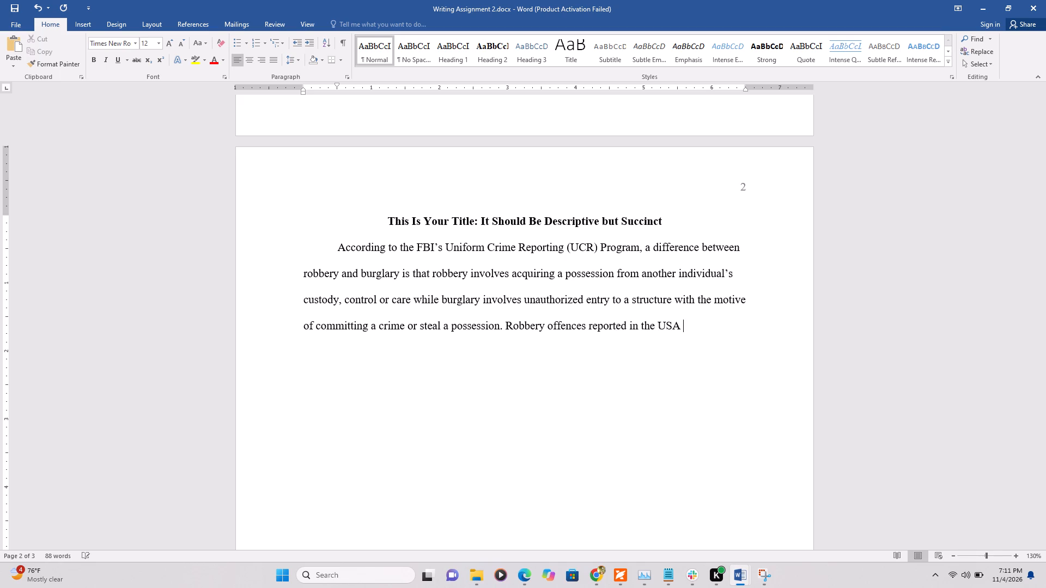
pyautogui.press('BackSpace')
pyautogui.press('BackSpace')
pyautogui.press('BackSpace')
pyautogui.press('BackSpace')
pyautogui.write('United States')
pyautogui.press('space')
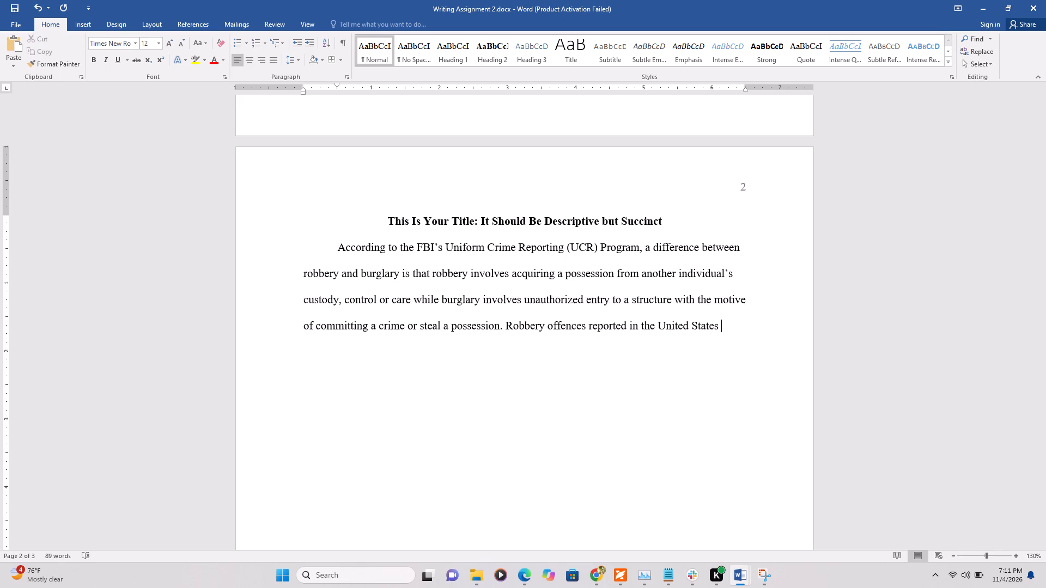
# Continue the robbery offences sentence with "in the last five years include".
pyautogui.write('for')
pyautogui.press('space')
pyautogui.write('February')
pyautogui.press('space')
pyautogui.press('BackSpace')
pyautogui.press('BackSpace')
pyautogui.press('BackSpace')
pyautogui.press('BackSpace')
pyautogui.press('BackSpace')
pyautogui.press('BackSpace')
pyautogui.press('BackSpace')
pyautogui.press('BackSpace')
pyautogui.press('BackSpace')
pyautogui.press('BackSpace')
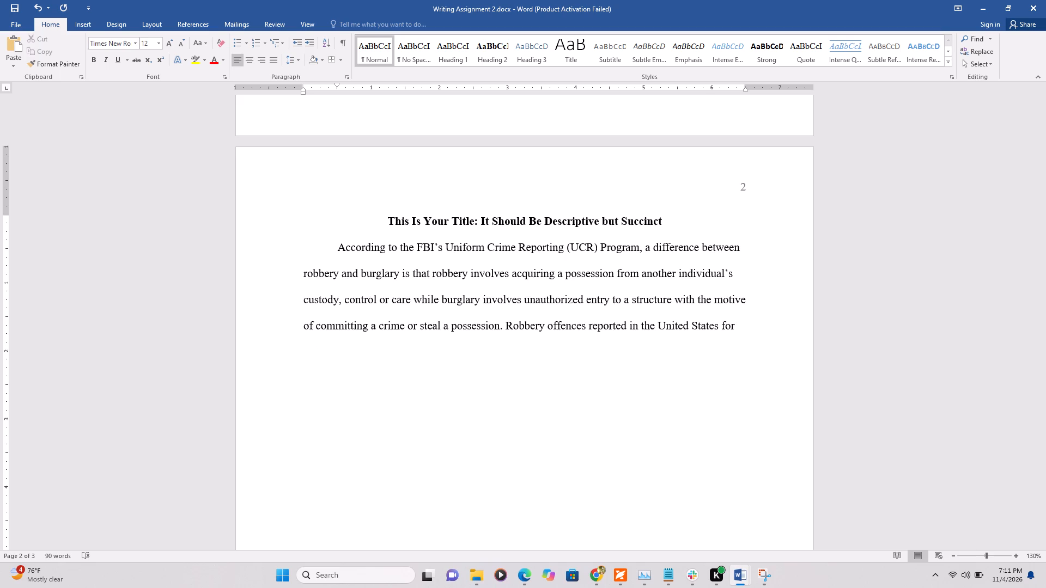
pyautogui.press('BackSpace')
pyautogui.press('BackSpace')
pyautogui.press('BackSpace')
pyautogui.write('in the last')
pyautogui.press('space')
pyautogui.write('five years include')
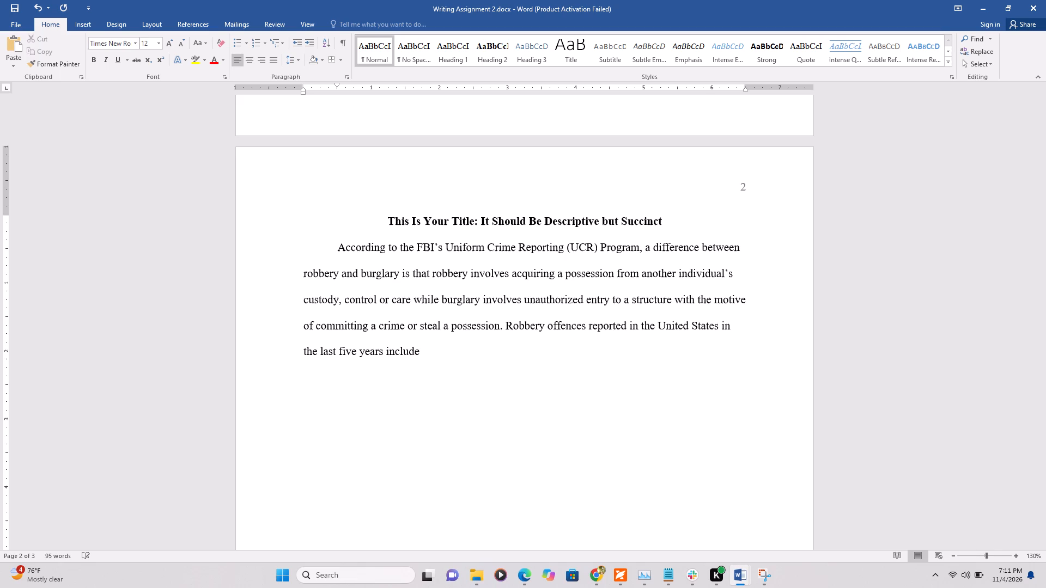
pyautogui.write(';')
pyautogui.press('space')
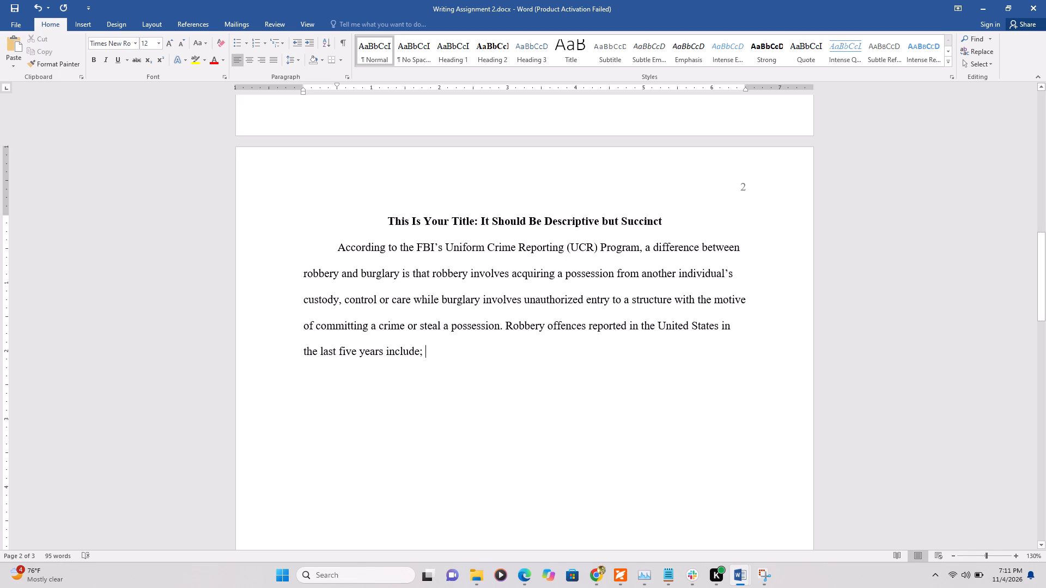
pyautogui.press('BackSpace')
pyautogui.press('BackSpace')
pyautogui.press('space')
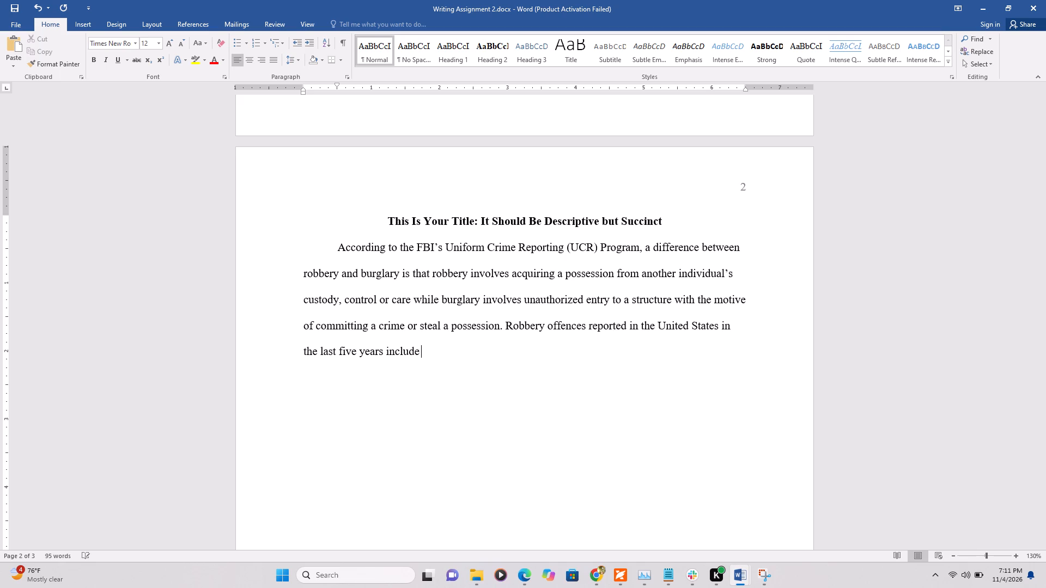
# Consult the robbery rate table in ChatGPT and add "5.26 in February 2022," to the sentence in Word.
pyautogui.click(599, 576)
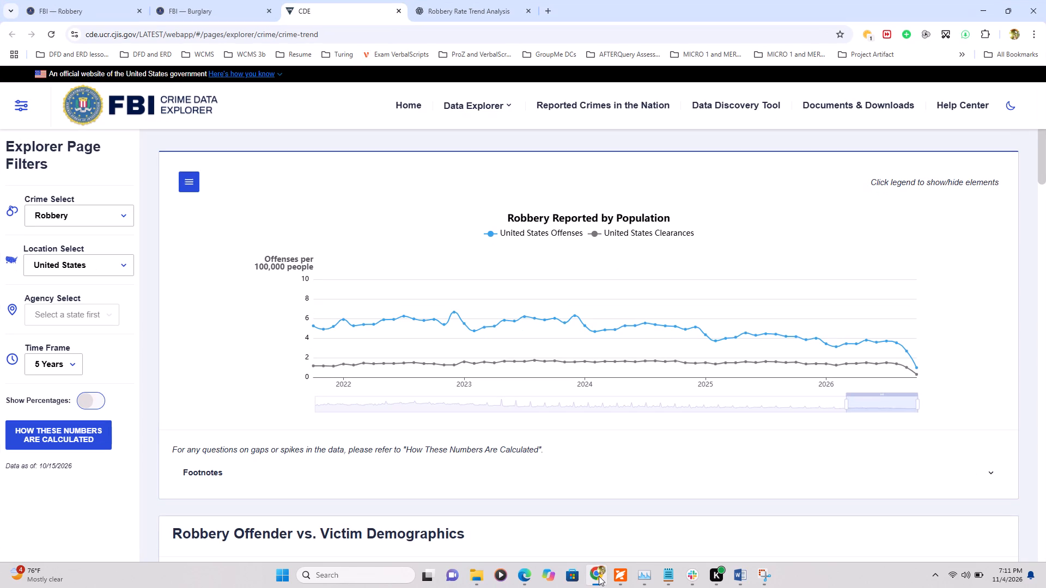
pyautogui.click(473, 0)
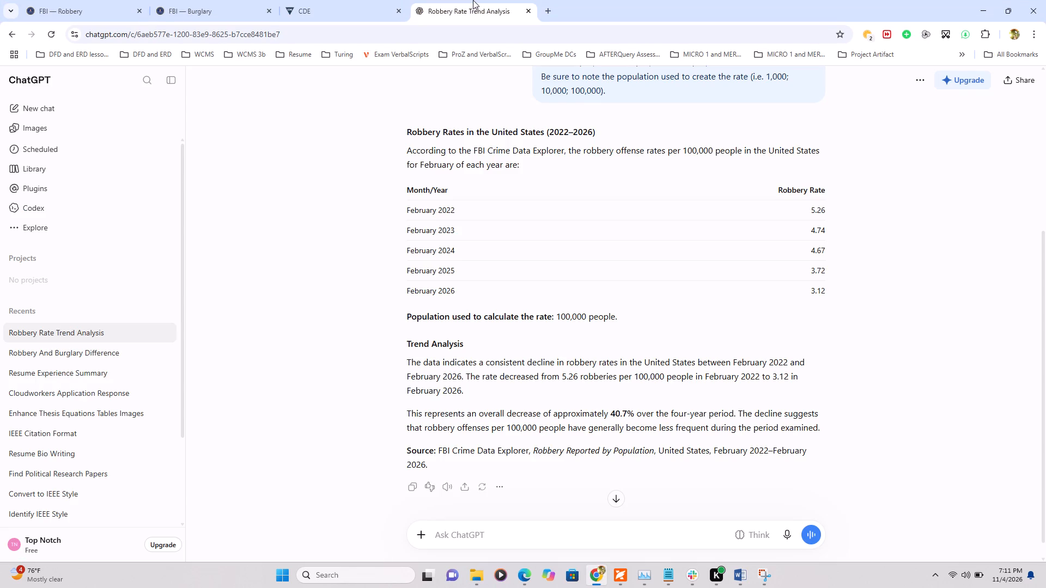
pyautogui.click(981, 8)
pyautogui.write('5.26 in February 2022,')
pyautogui.press('space')
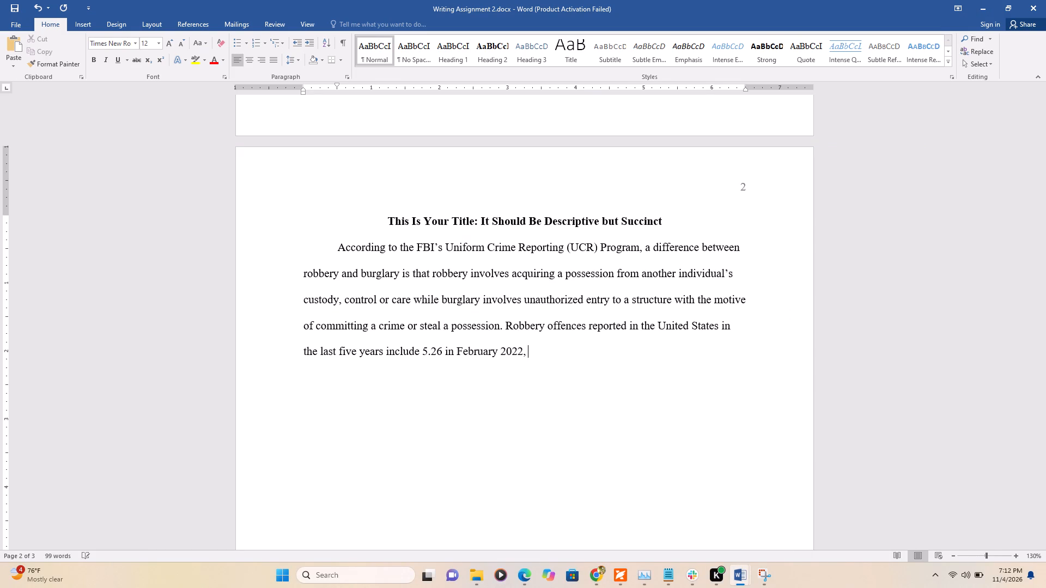
# Consult ChatGPT's robbery rate table again and append "4.74 in February 2024," to the sentence in Word.
pyautogui.click(589, 587)
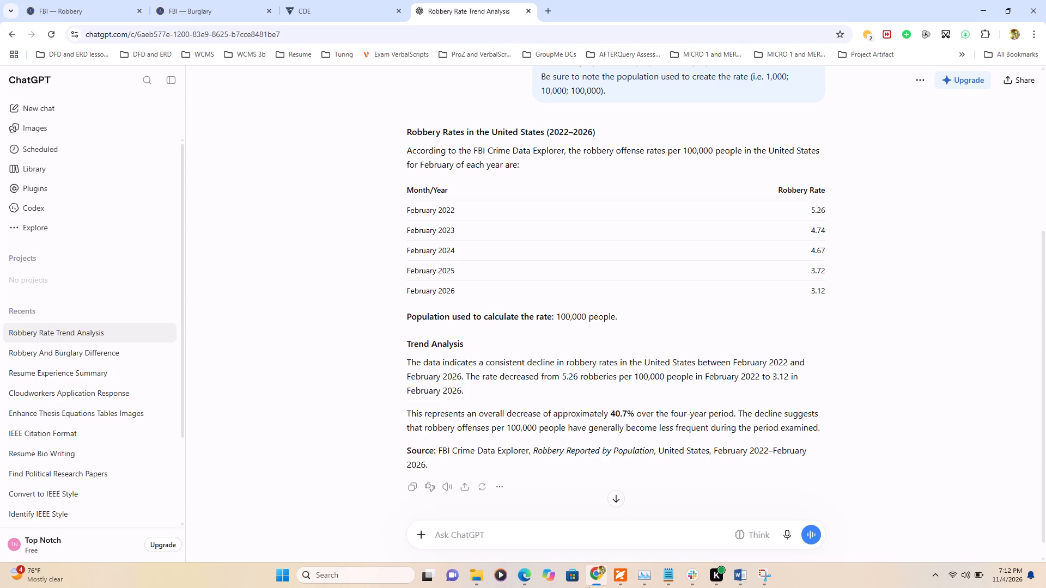
pyautogui.click(589, 587)
pyautogui.click(589, 587)
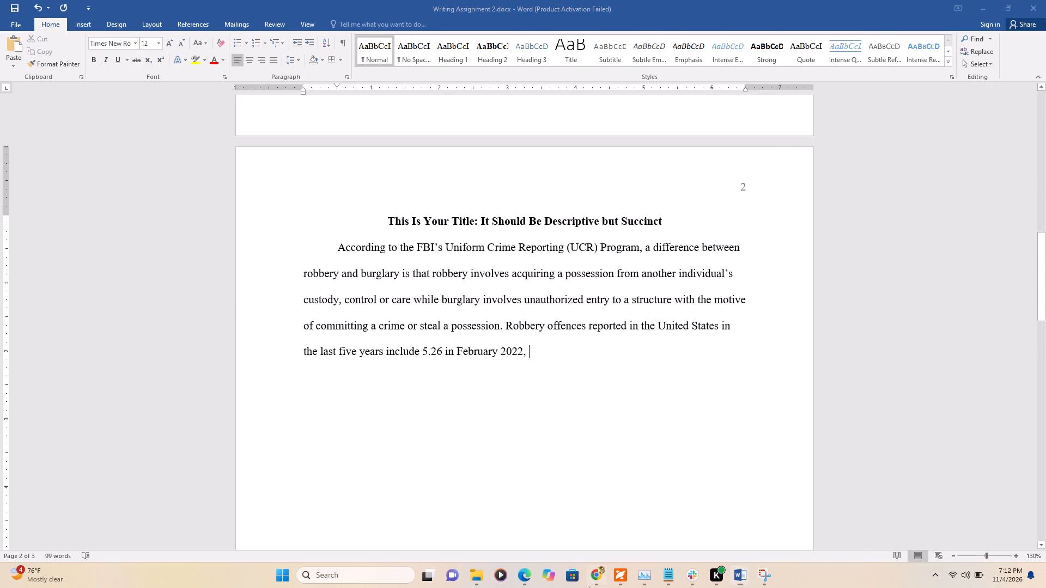
pyautogui.click(589, 587)
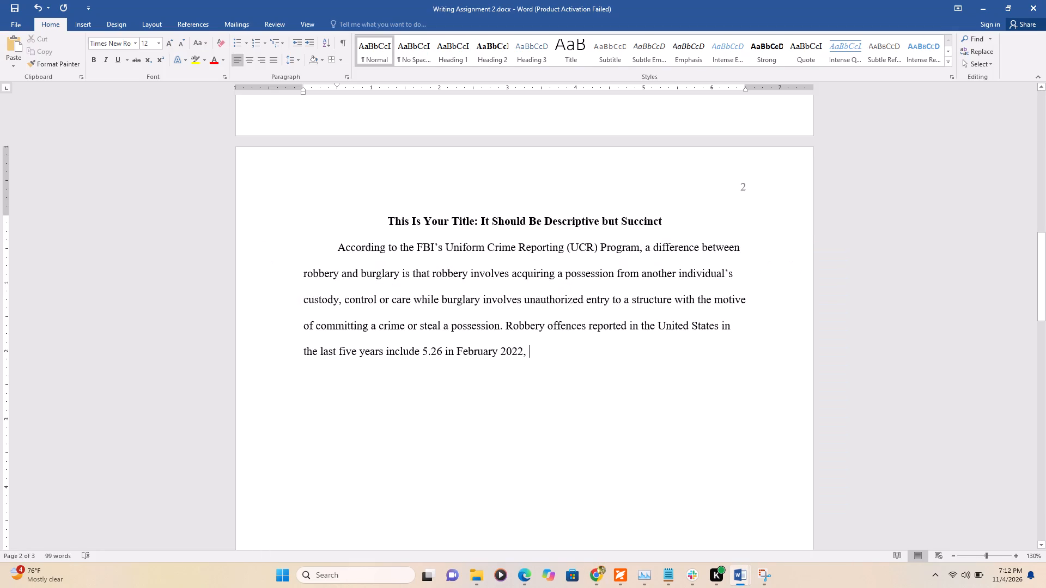
pyautogui.write('4.74 in February 202')
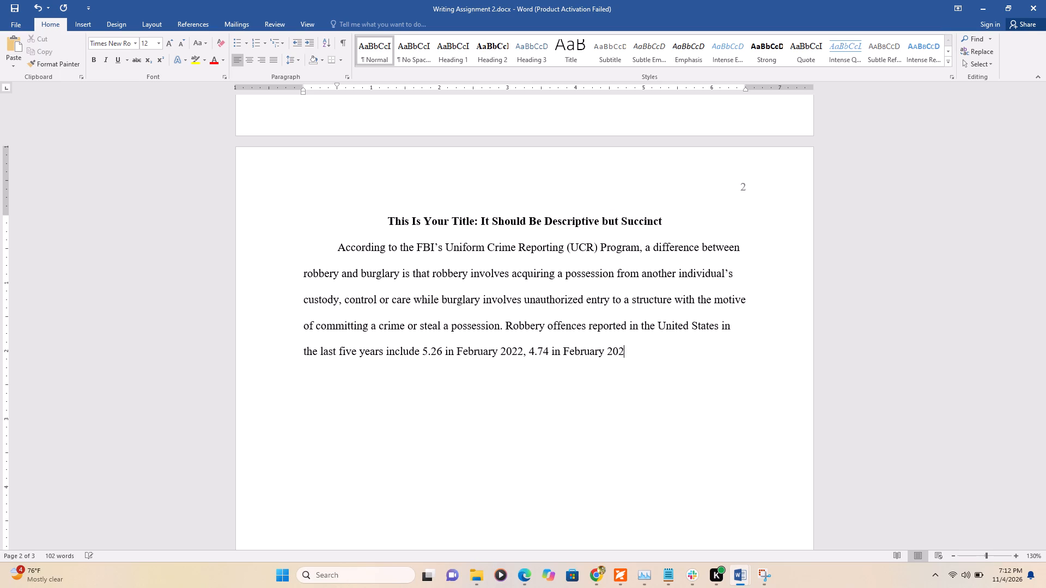
pyautogui.write('4,')
pyautogui.press('space')
# Recheck ChatGPT's rate table and correct the year of the 4.74 rate to 2023, returning to the end of the sentence.
pyautogui.click(599, 579)
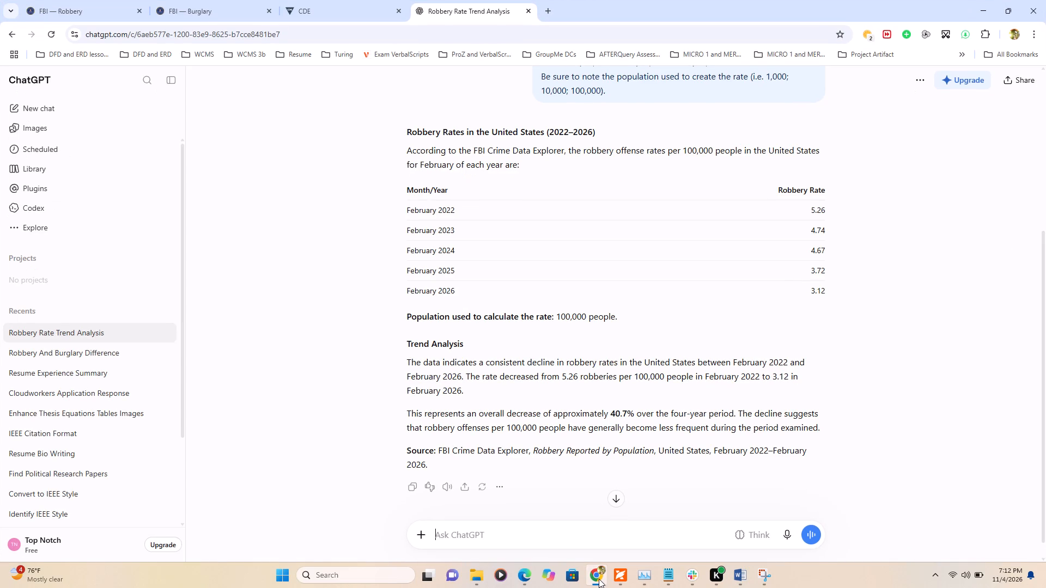
pyautogui.click(599, 579)
pyautogui.click(600, 585)
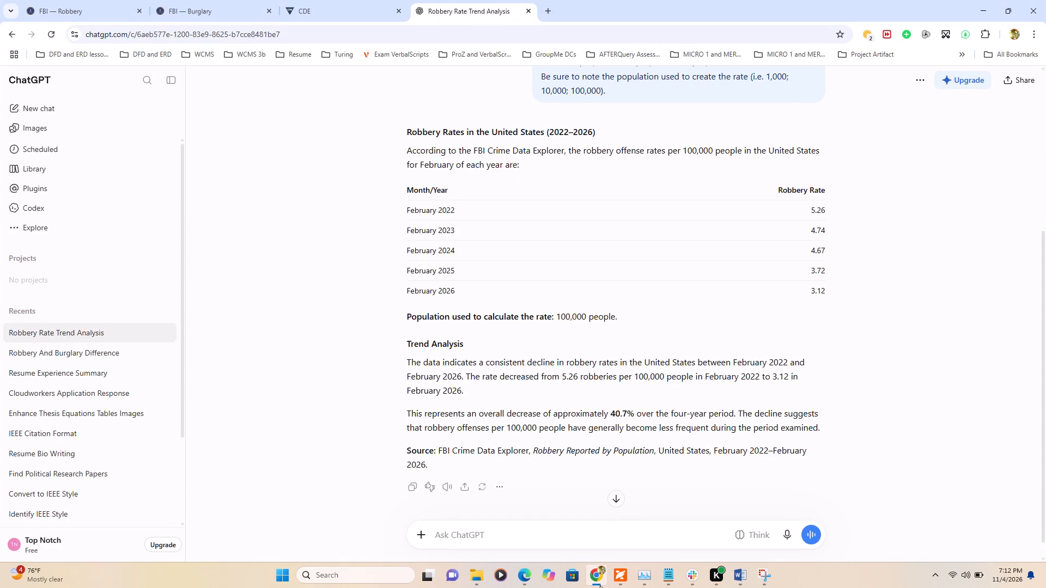
pyautogui.click(600, 585)
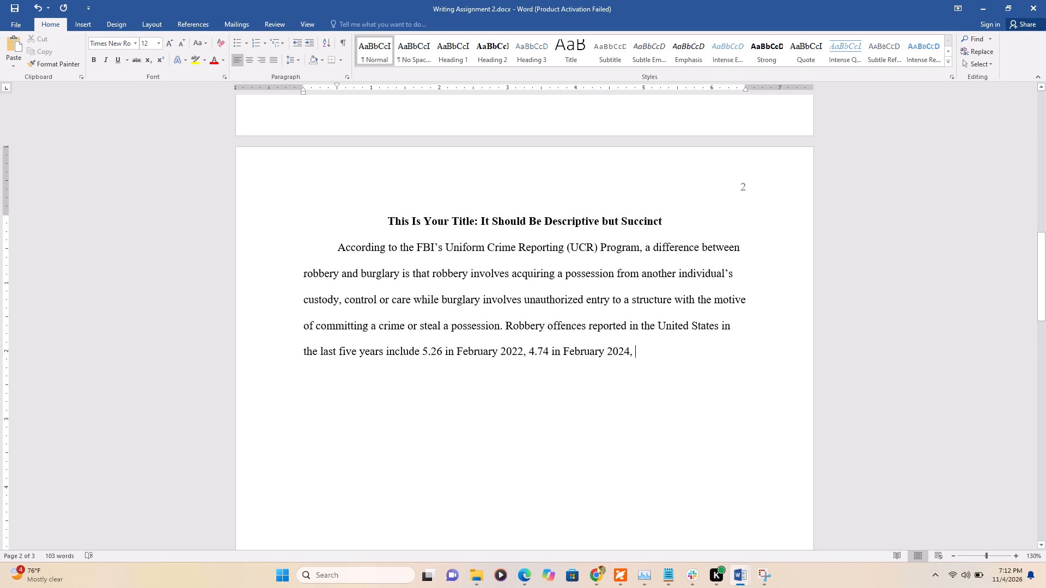
pyautogui.click(630, 347)
pyautogui.press('BackSpace')
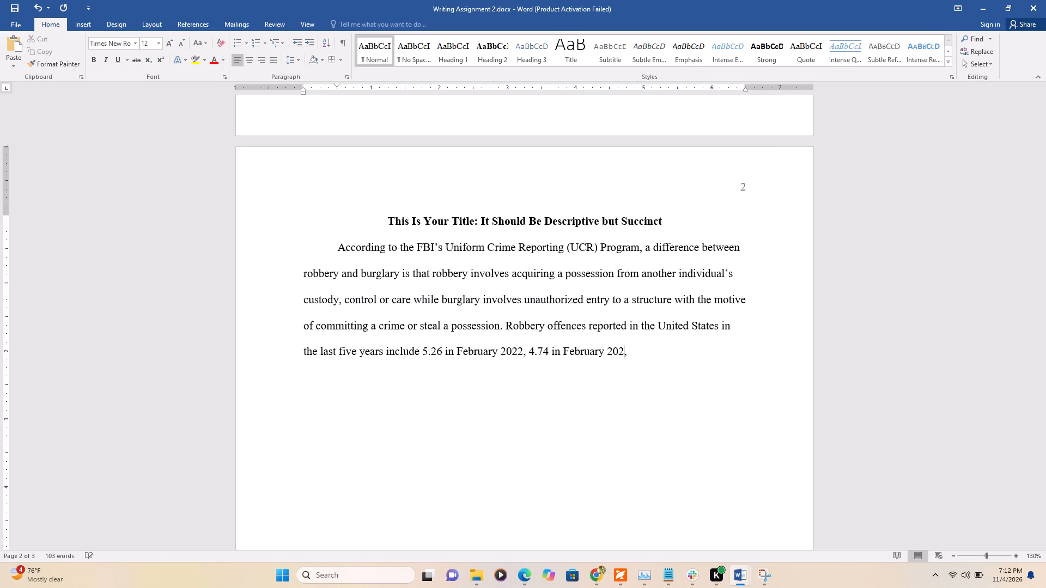
pyautogui.press('3')
pyautogui.click(650, 351)
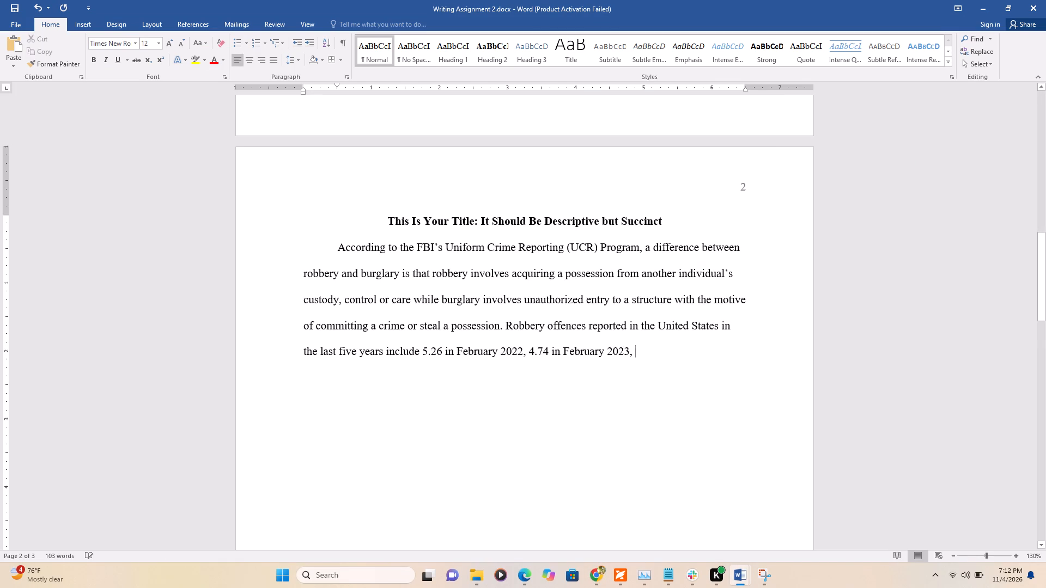
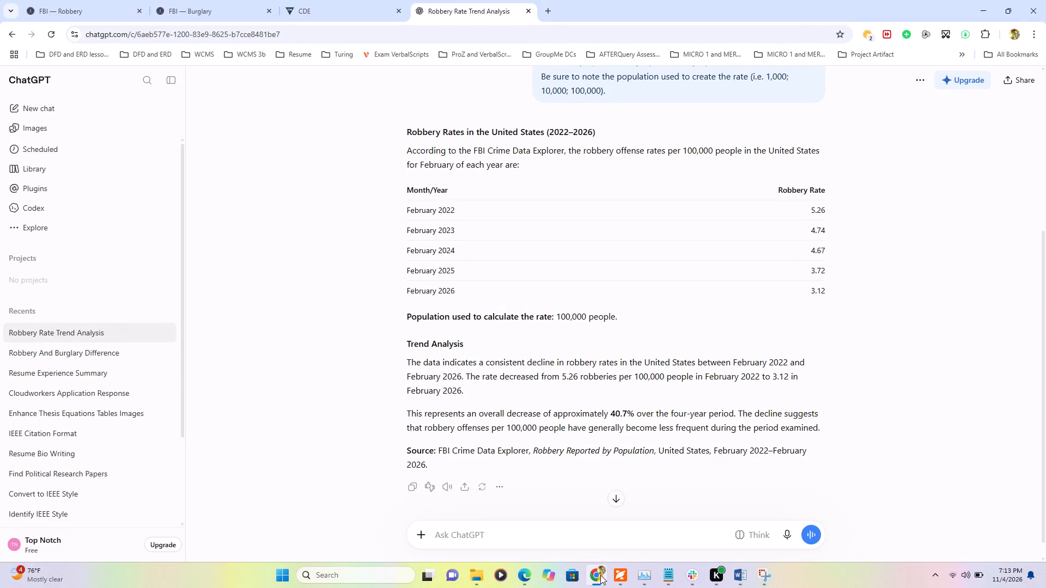
# Consult ChatGPT's robbery rate table and append "4.67 in February 2024," to the sentence in Word.
pyautogui.click(600, 575)
pyautogui.click(600, 575)
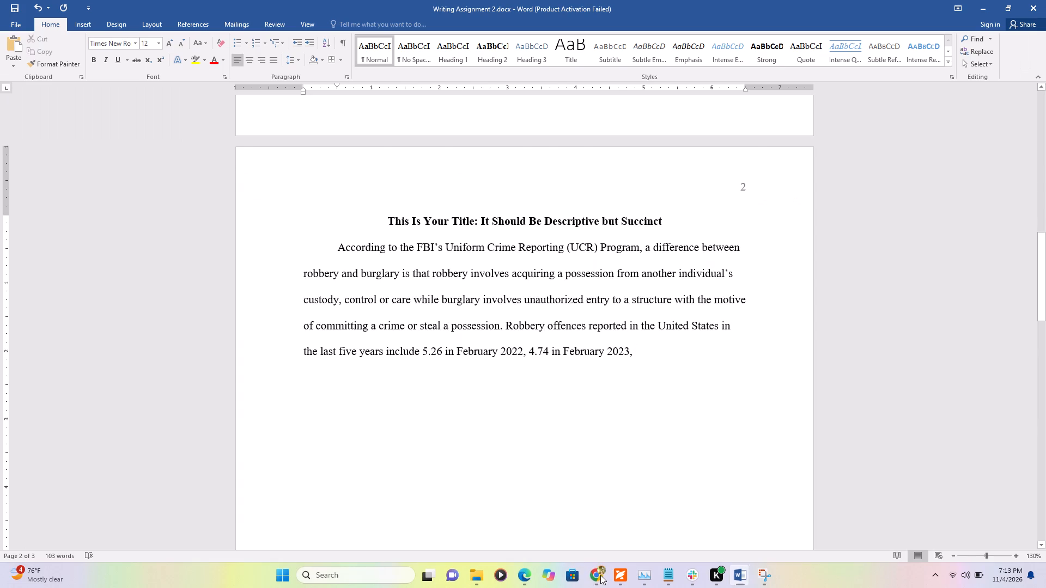
pyautogui.click(600, 575)
pyautogui.write('4.67 in February 2024,')
pyautogui.press('space')
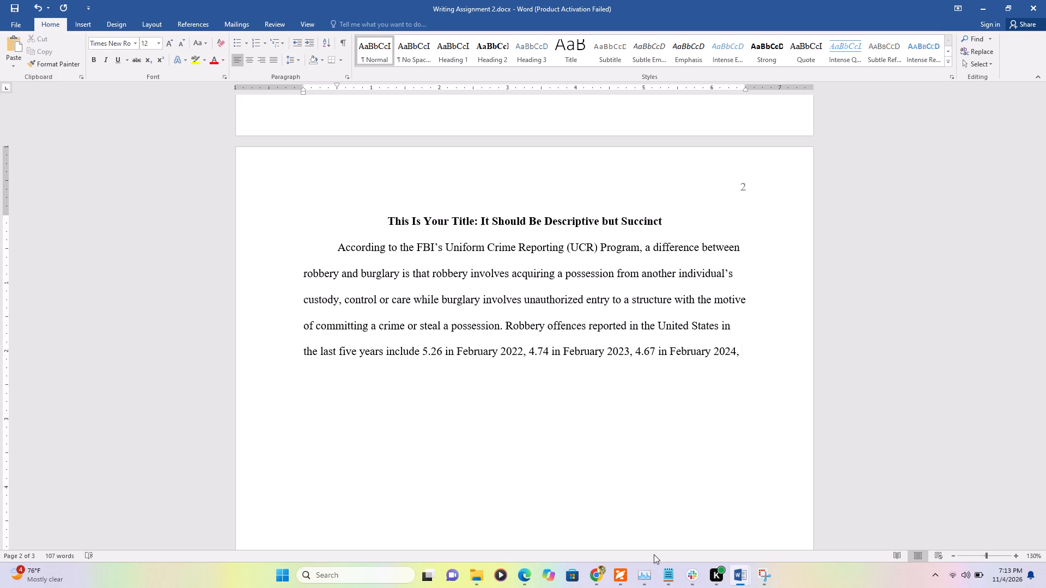
# Consult ChatGPT's robbery rate table again and append "3.72 in February 2025" to the sentence in Word.
pyautogui.click(604, 573)
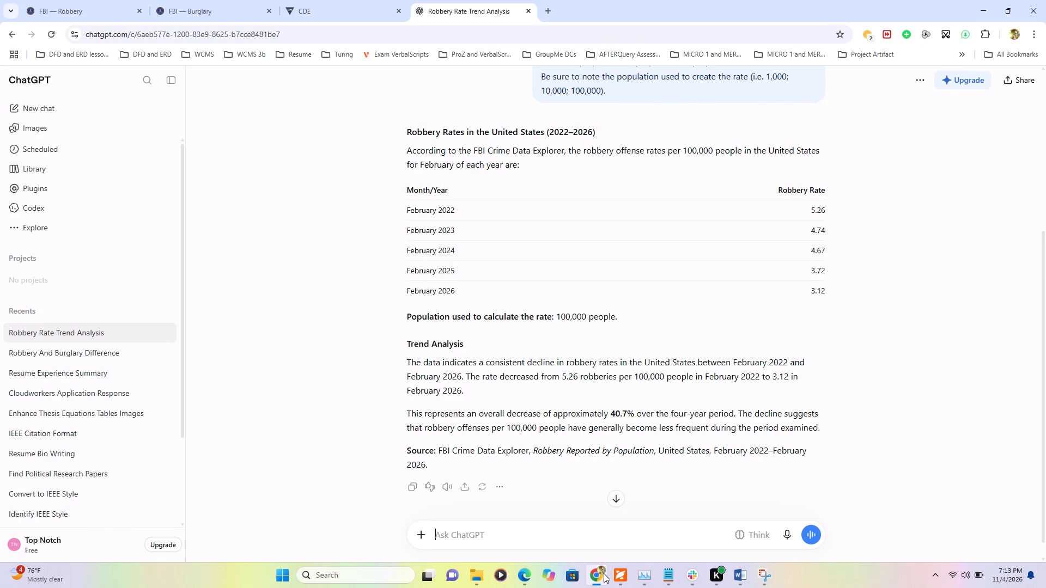
pyautogui.click(604, 573)
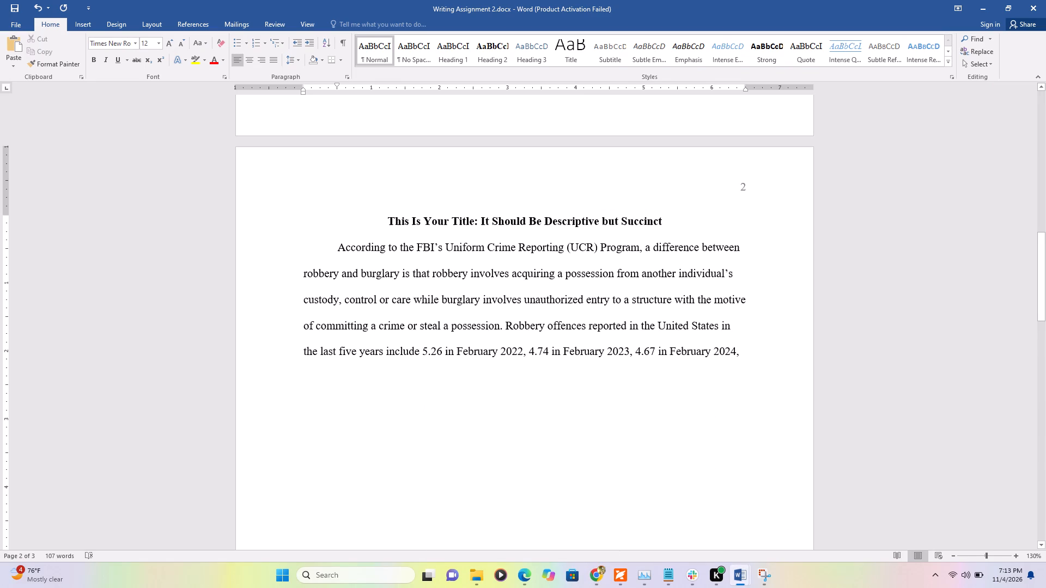
pyautogui.write('3.72 in February')
pyautogui.press('space')
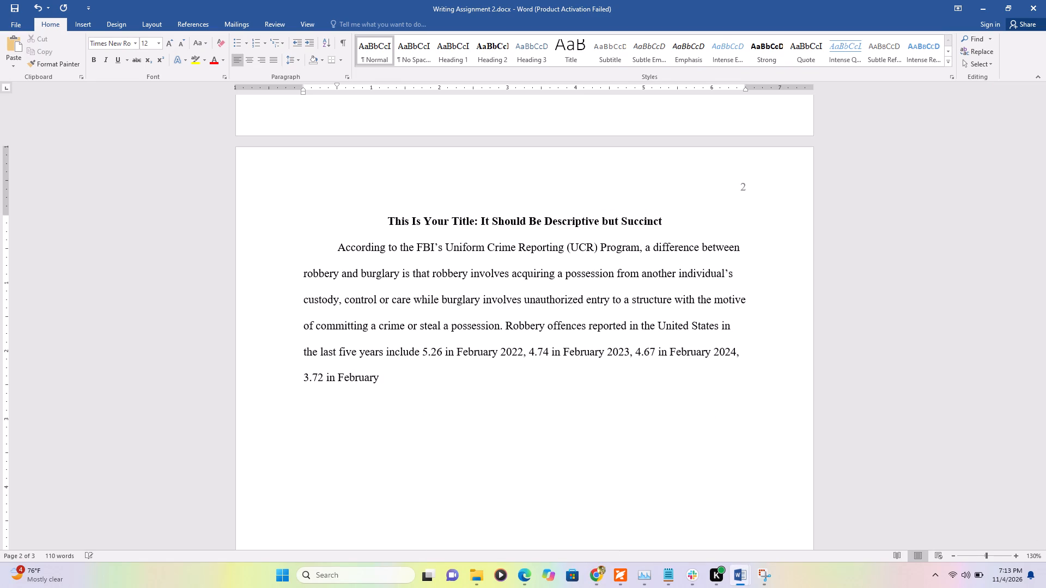
pyautogui.write('2025')
# Consult ChatGPT's rate table, complete the Word sentence with "and 3.14 in February 2026." and save the document.
pyautogui.click(590, 577)
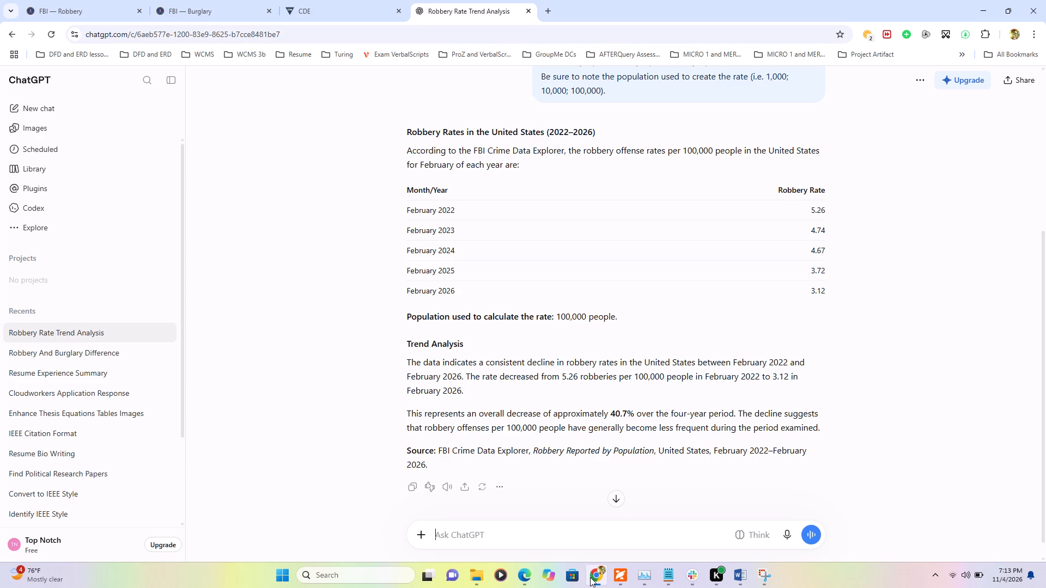
pyautogui.click(590, 577)
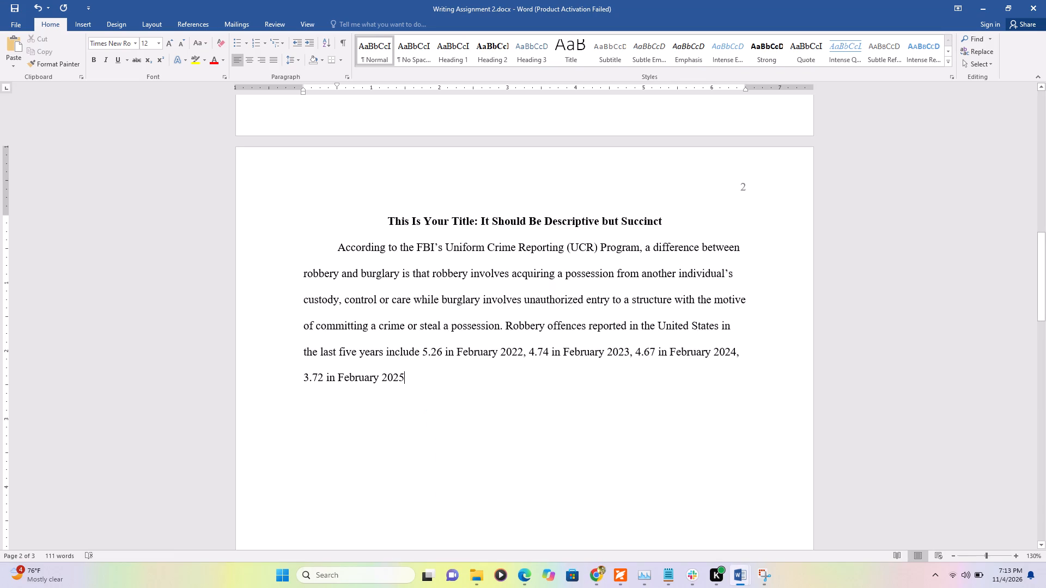
pyautogui.press('space')
pyautogui.write('and')
pyautogui.press('space')
pyautogui.write('3.14 in February 2026.')
pyautogui.press('space')
pyautogui.hotkey('ctrl', 's')
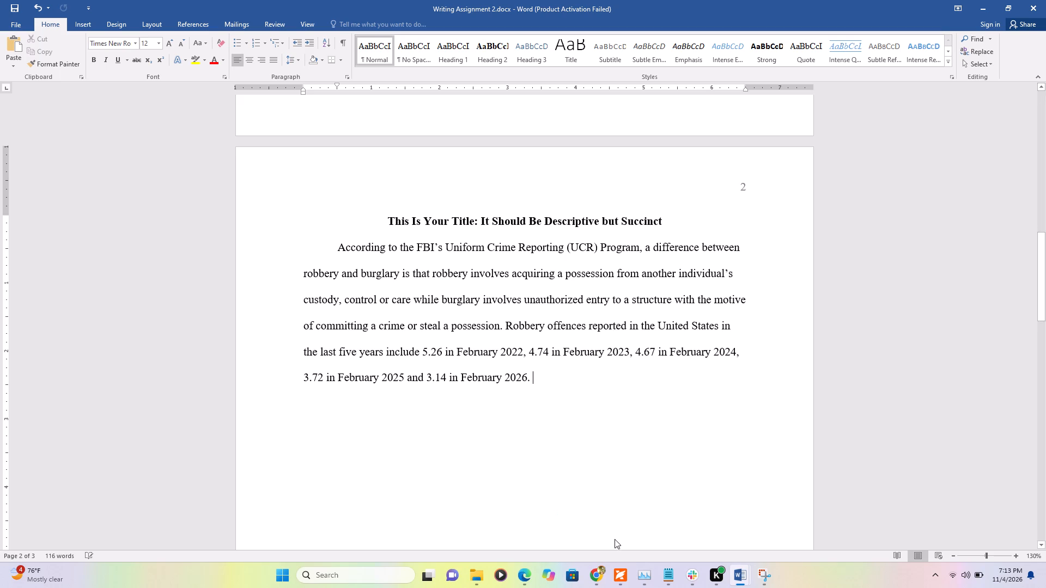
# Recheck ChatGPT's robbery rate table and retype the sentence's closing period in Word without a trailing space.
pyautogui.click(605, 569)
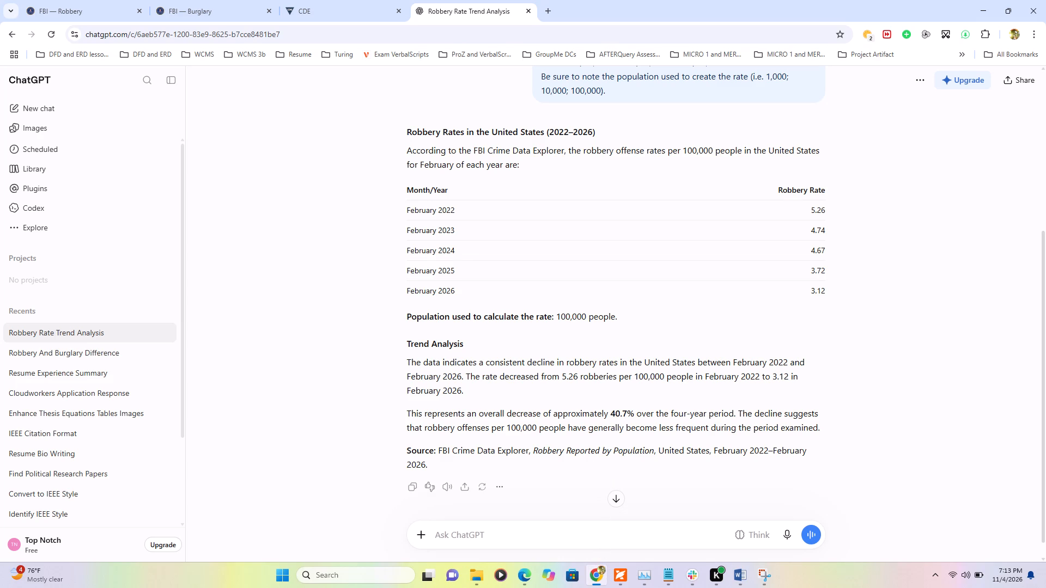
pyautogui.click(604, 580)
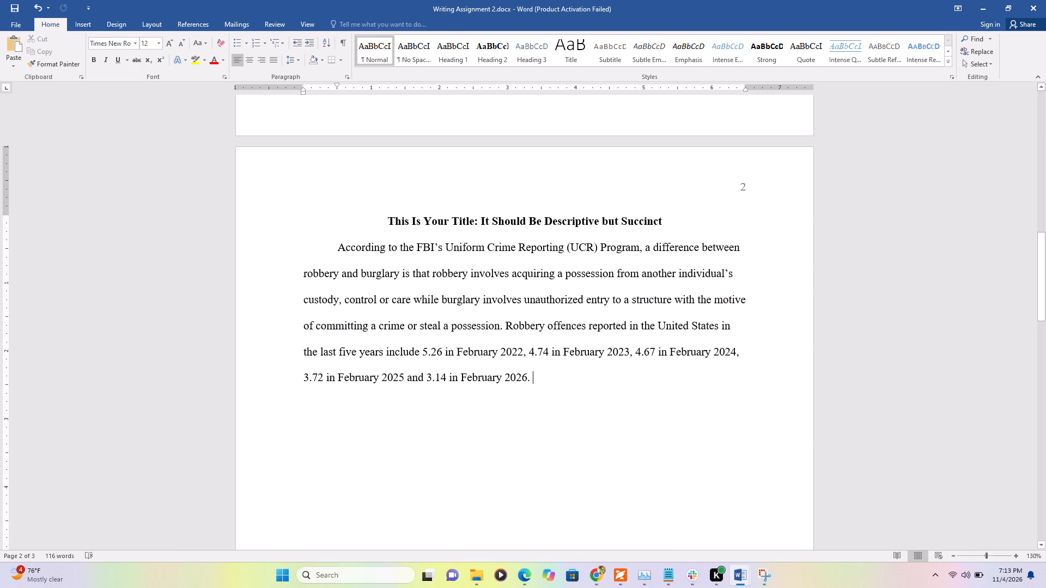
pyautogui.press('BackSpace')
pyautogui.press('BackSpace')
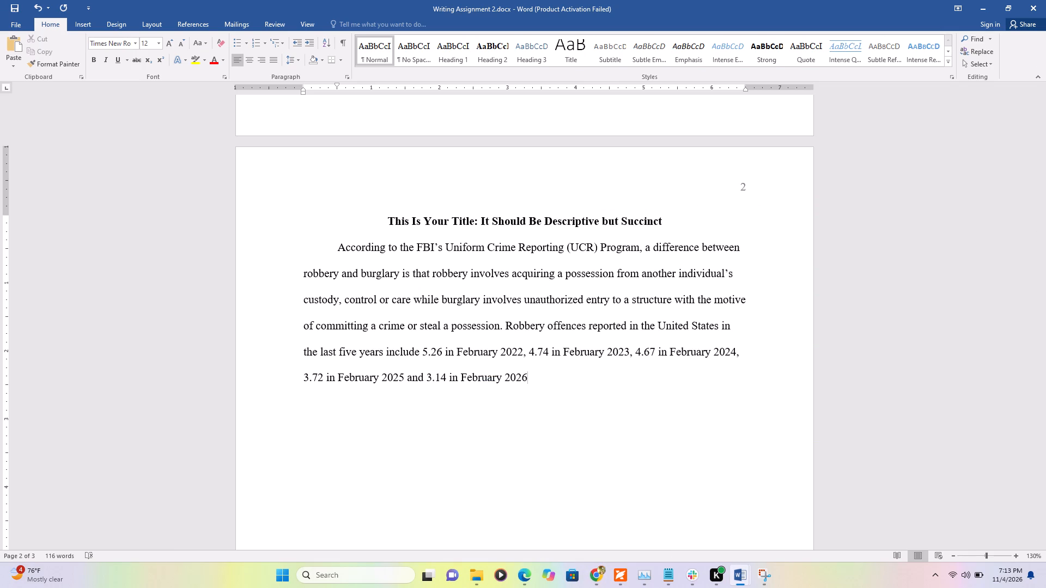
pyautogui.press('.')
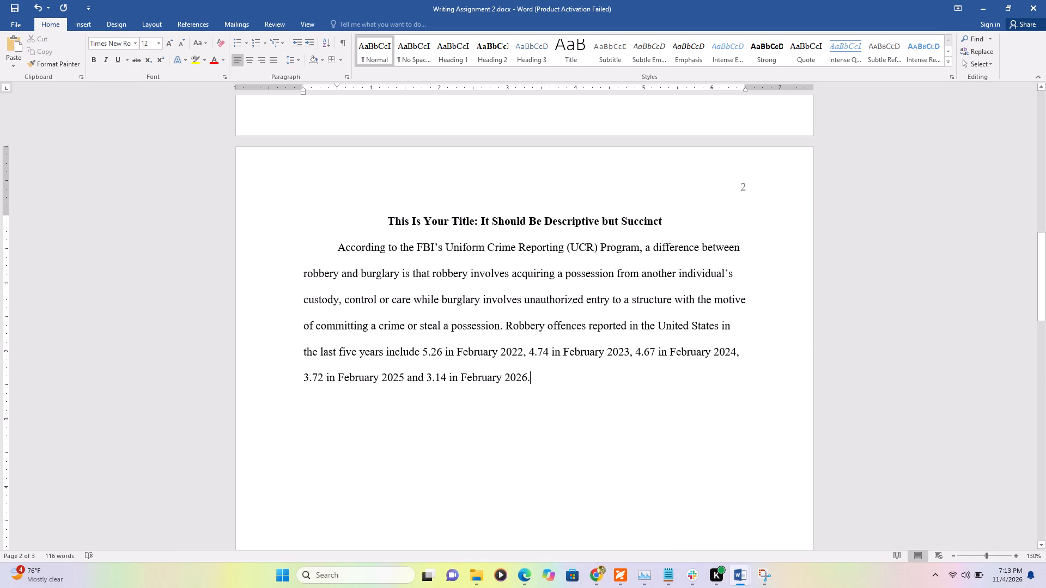
# Insert "per 100,000 people" after "United States" in the robbery offences sentence and save the document.
pyautogui.click(722, 327)
pyautogui.write('per')
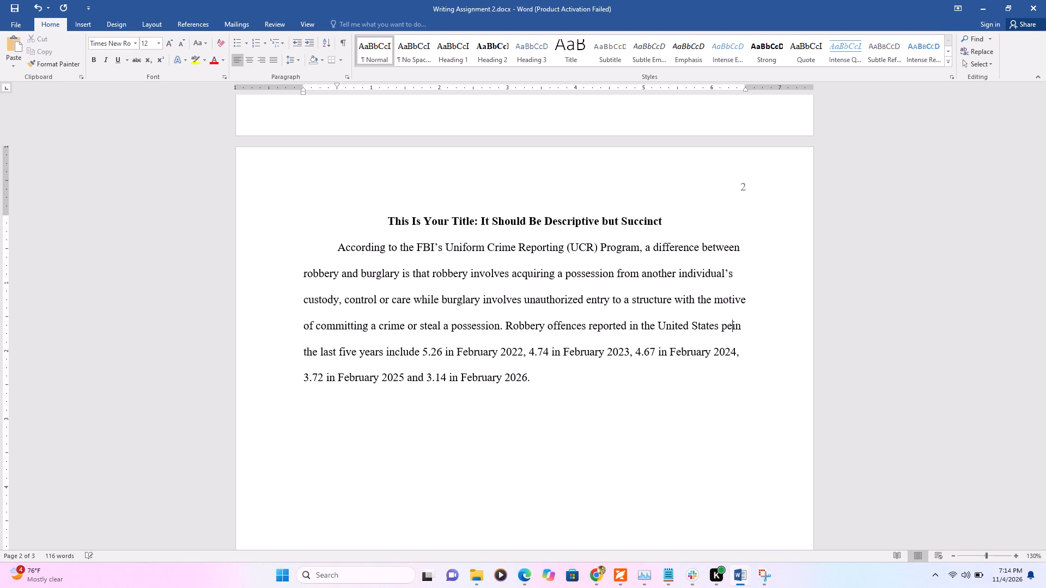
pyautogui.press('space')
pyautogui.write('1000')
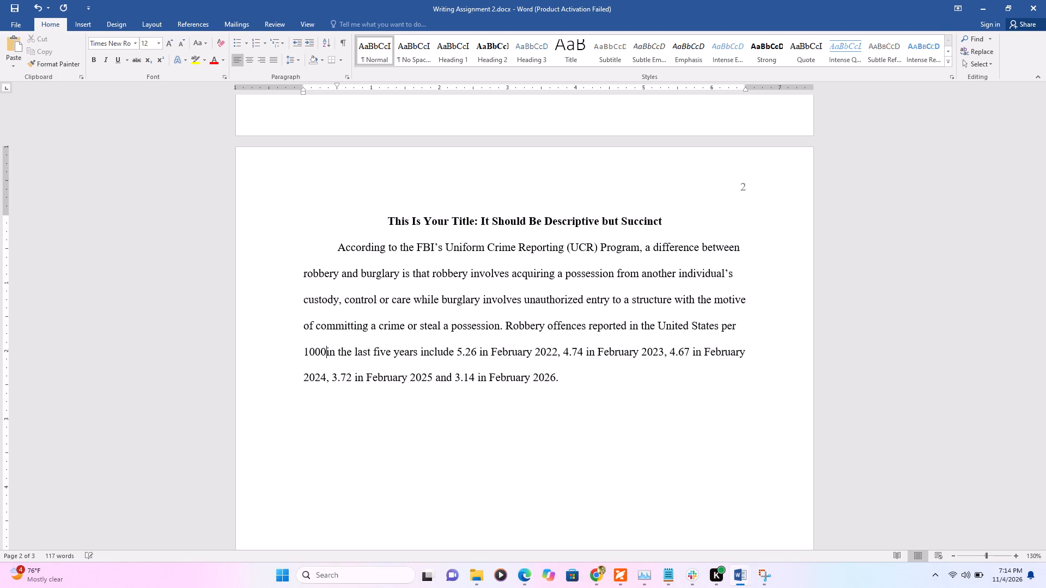
pyautogui.press('BackSpace')
pyautogui.write(',')
pyautogui.press('space')
pyautogui.press('BackSpace')
pyautogui.write('000 people')
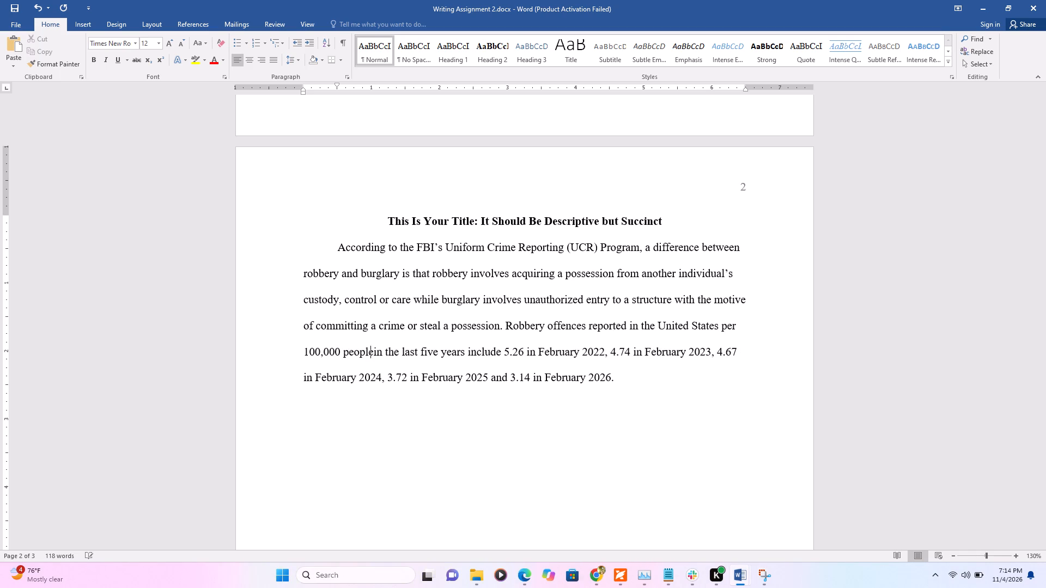
pyautogui.press('space')
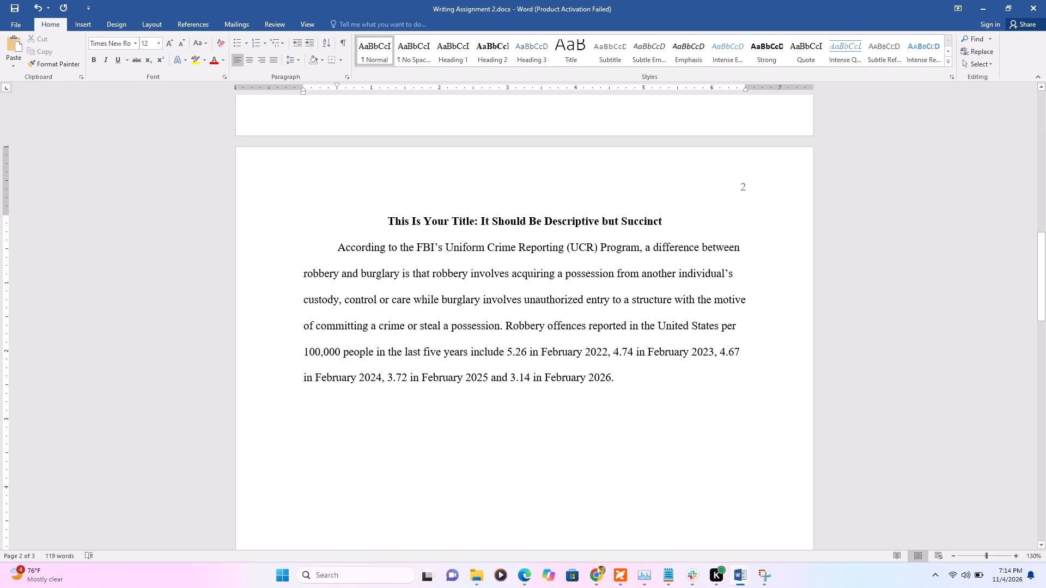
pyautogui.hotkey('ctrl', 's')
pyautogui.click(586, 577)
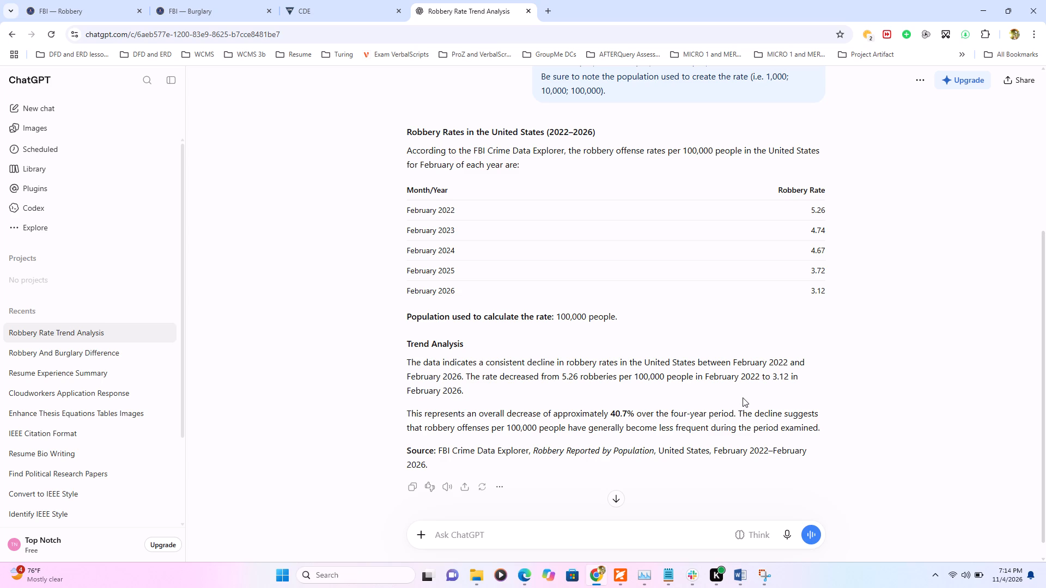
pyautogui.click(989, 7)
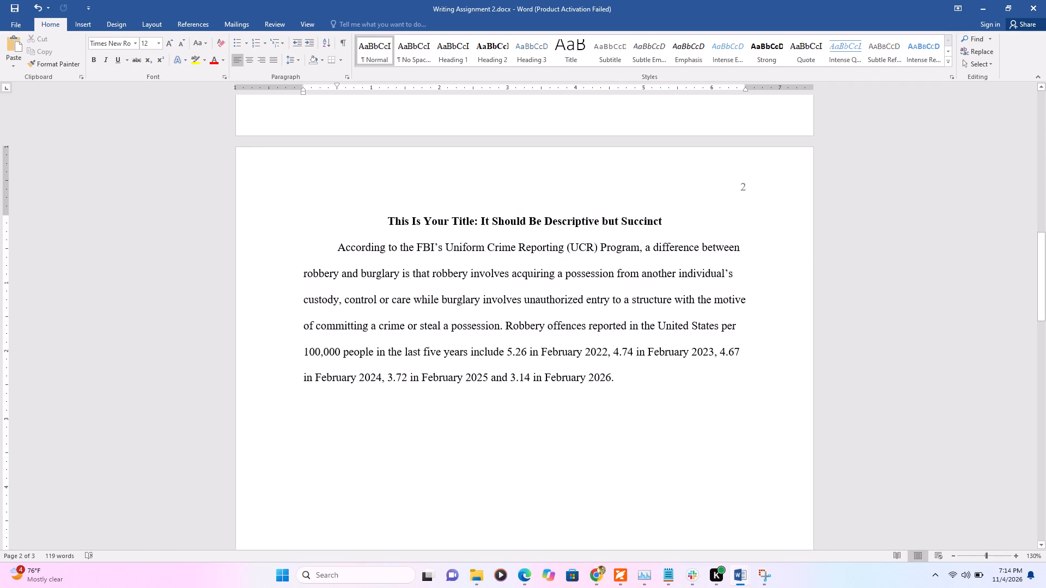
pyautogui.press('space')
pyautogui.write('The statistics show a decline i')
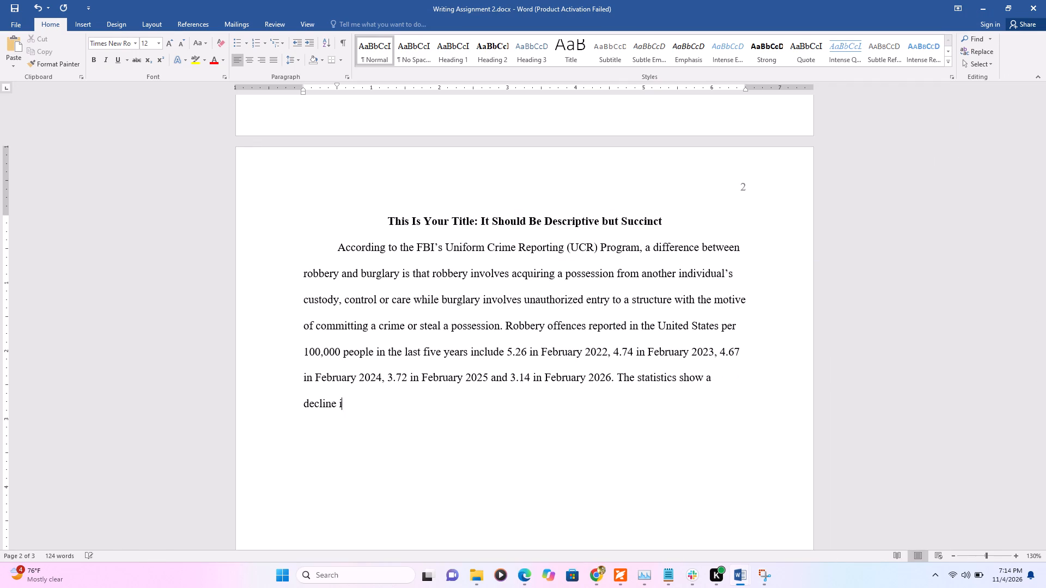
pyautogui.write('n')
pyautogui.press('space')
pyautogui.press('r')
pyautogui.press('BackSpace')
pyautogui.write('reported cases of roberies per')
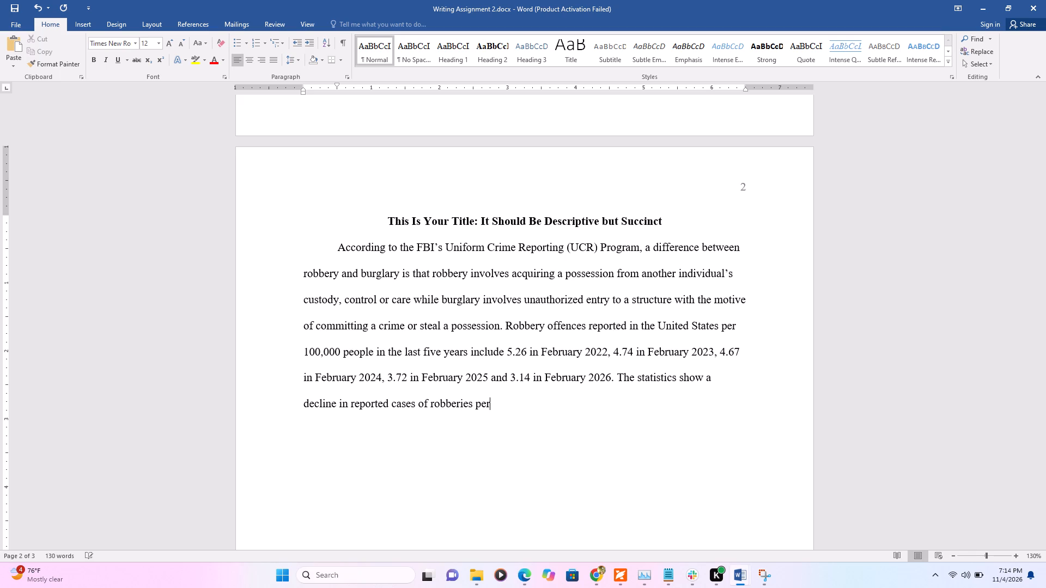
pyautogui.press('BackSpace')
pyautogui.press('BackSpace')
pyautogui.press('BackSpace')
# Continue the statistics sentence with "per 100,000 people with".
pyautogui.write('per 1000')
pyautogui.press('BackSpace')
pyautogui.write(',')
pyautogui.press('space')
pyautogui.press('BackSpace')
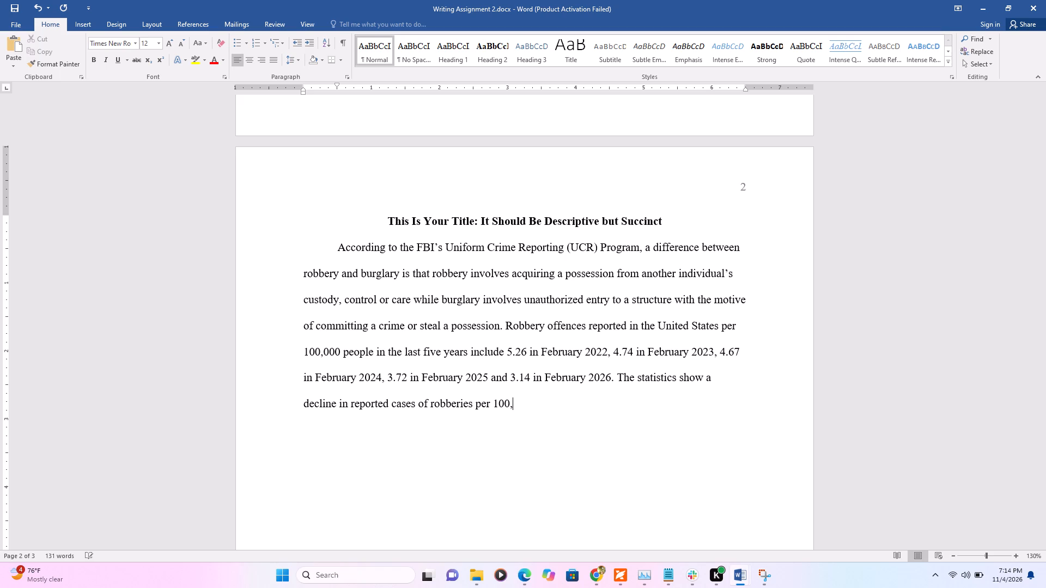
pyautogui.write('000 people')
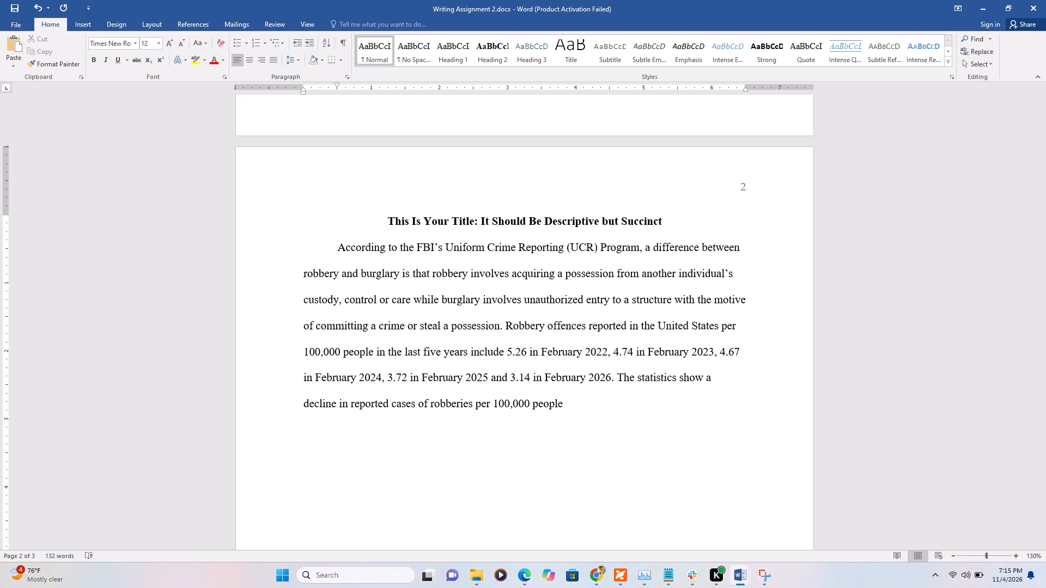
pyautogui.press('space')
pyautogui.write('with')
pyautogui.press('space')
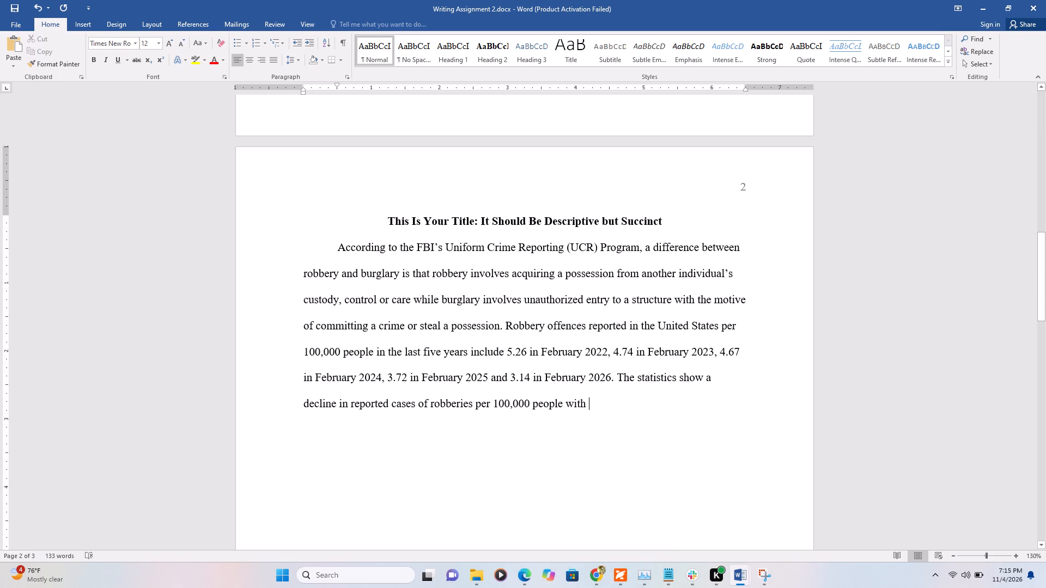
# Replace "a decline in" with "that" in the statistics sentence.
pyautogui.moveTo(706, 376); pyautogui.dragTo(600, 397)
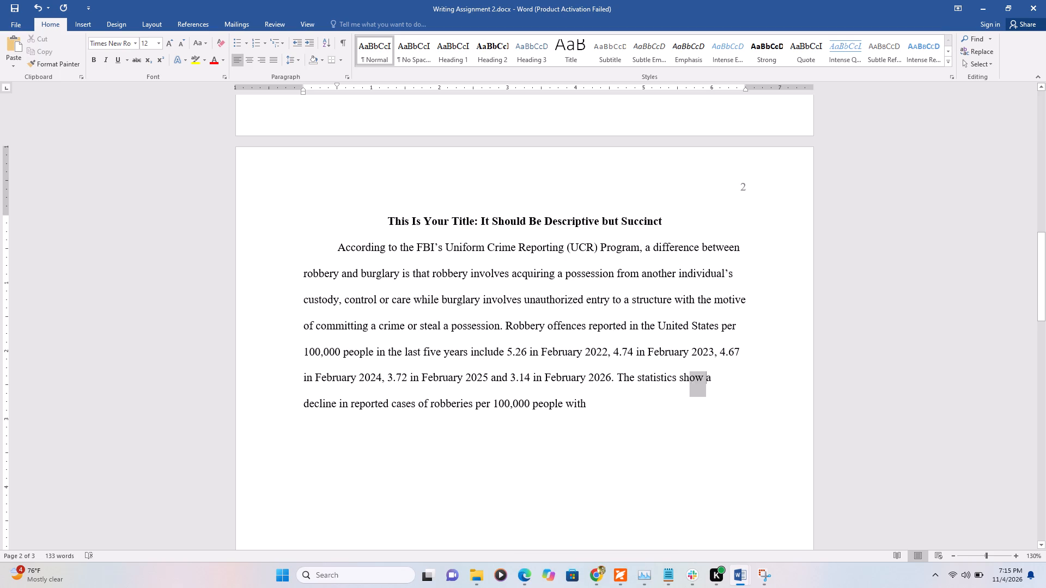
pyautogui.moveTo(600, 397); pyautogui.dragTo(349, 407)
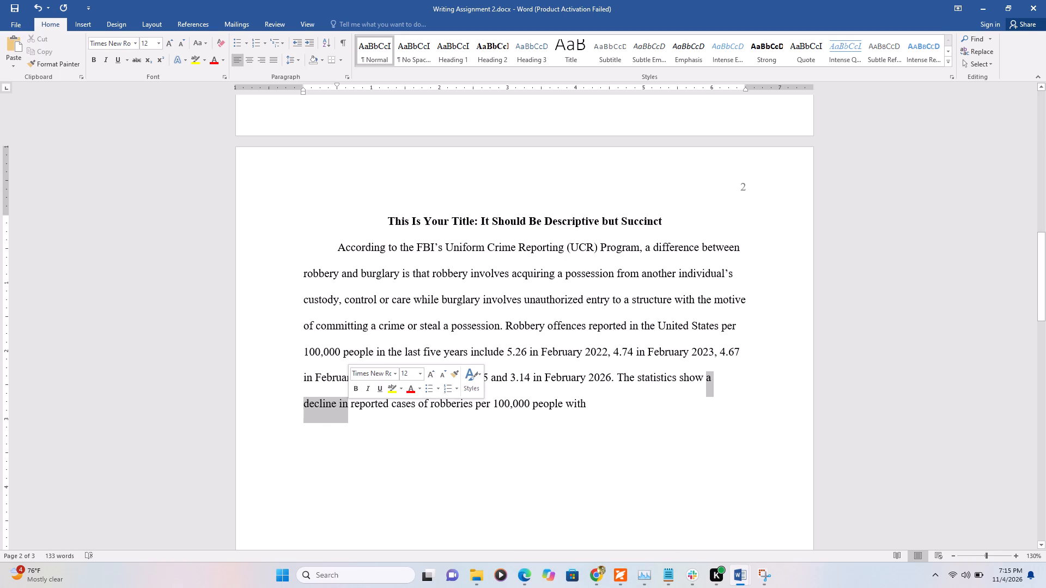
pyautogui.write('that')
pyautogui.press('space')
pyautogui.press('BackSpace')
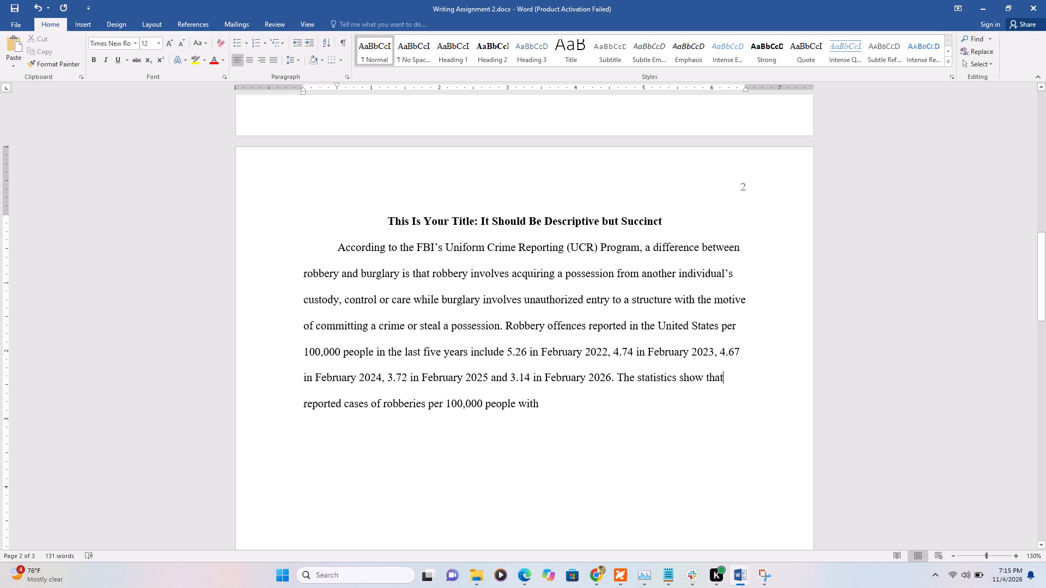
# Insert "robbery" between "reported" and "cases" in the statistics sentence.
pyautogui.click(342, 405)
pyautogui.press('space')
pyautogui.write('robbery')
pyautogui.press('space')
pyautogui.press('BackSpace')
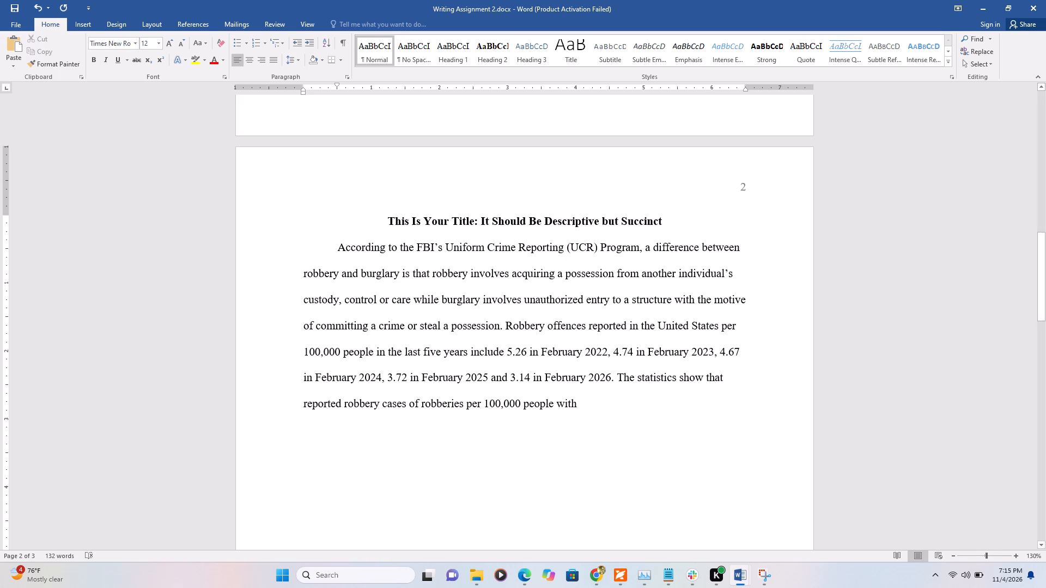
# Replace the word "cases" with "events" in the statistics sentence.
pyautogui.click(407, 401)
pyautogui.press('BackSpace')
pyautogui.press('BackSpace')
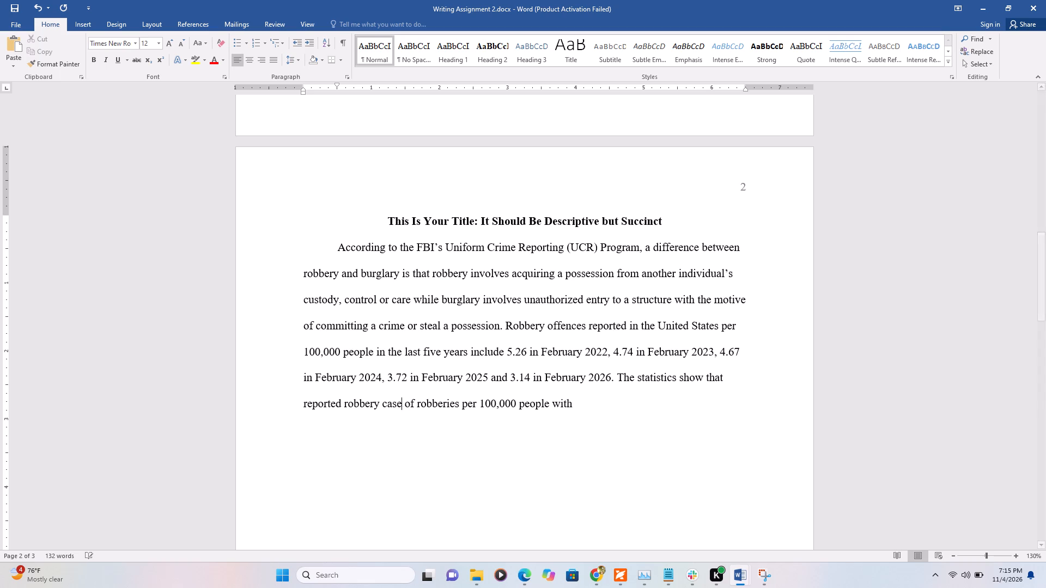
pyautogui.press('BackSpace')
pyautogui.press('BackSpace')
pyautogui.press('BackSpace')
pyautogui.write('events')
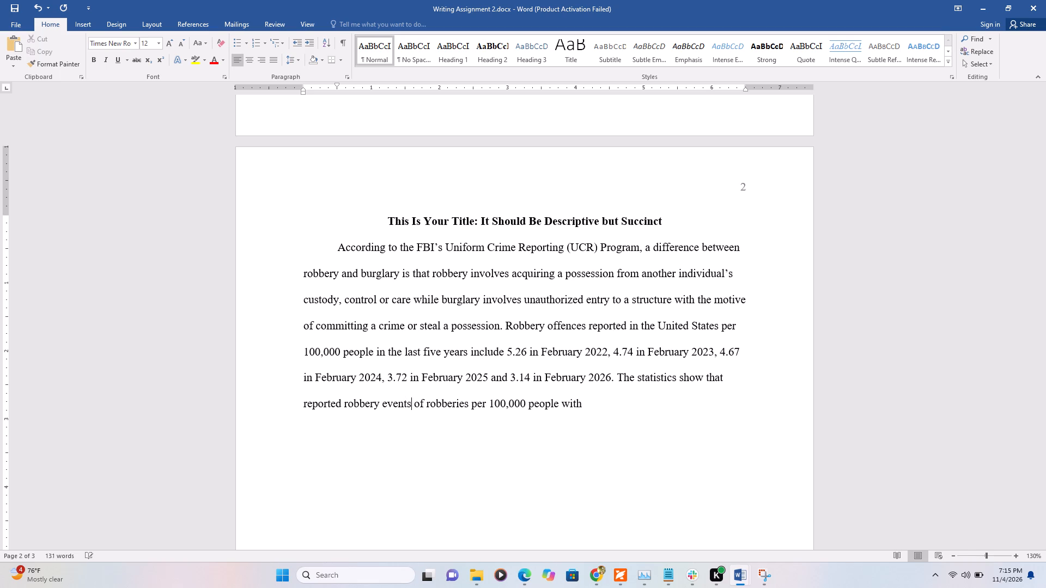
# Replace "of robberies" with "have reduced" in the statistics sentence.
pyautogui.moveTo(467, 402); pyautogui.dragTo(425, 401)
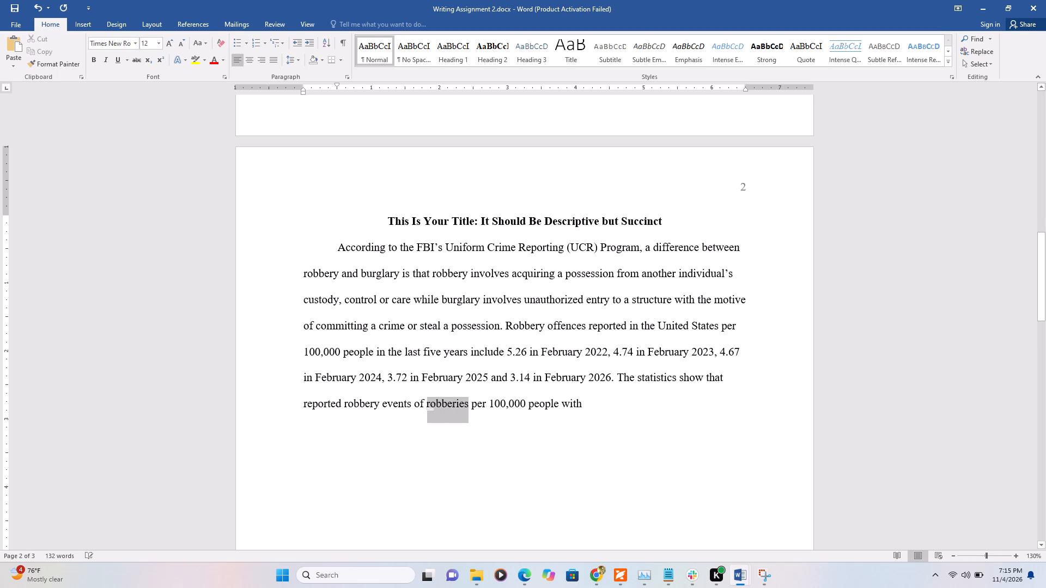
pyautogui.moveTo(425, 401); pyautogui.dragTo(416, 401)
pyautogui.press('BackSpace')
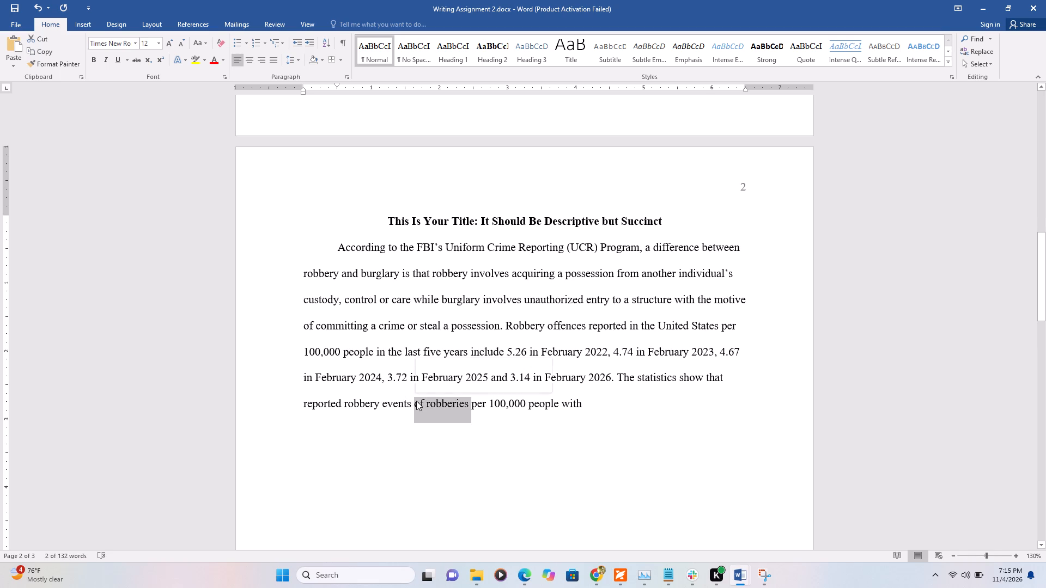
pyautogui.write('have re')
pyautogui.write('duced')
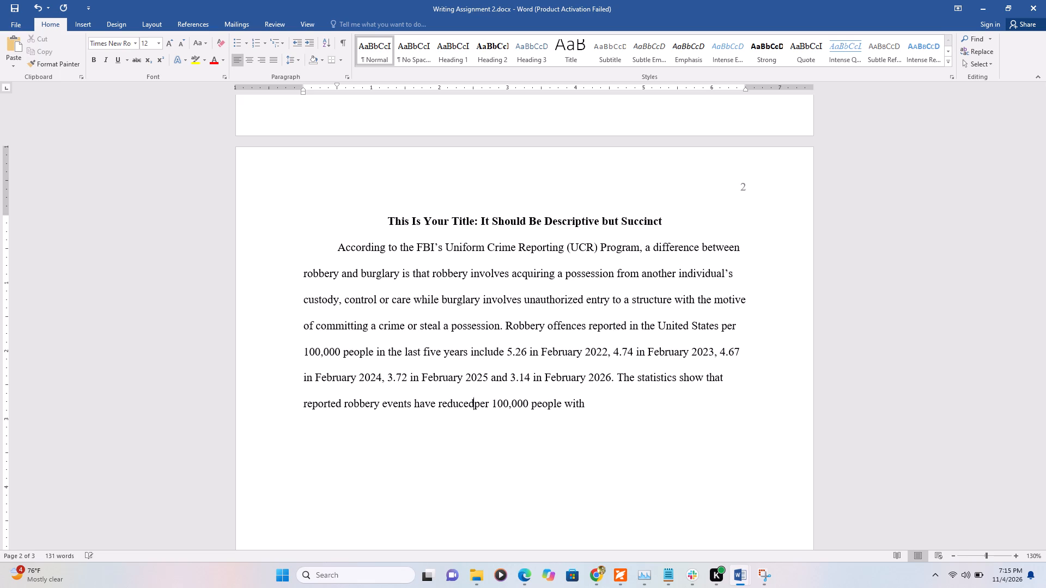
pyautogui.press('space')
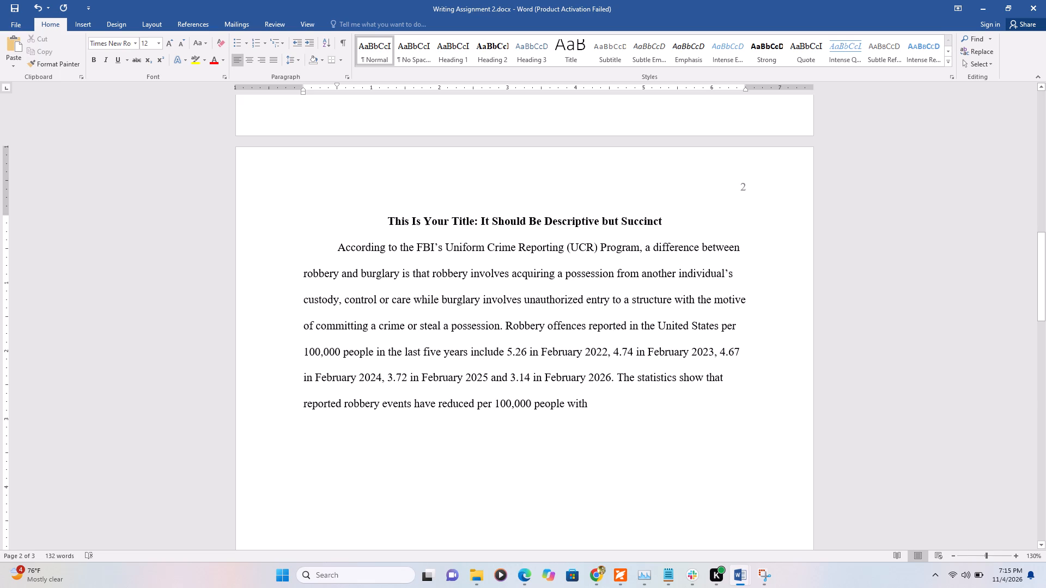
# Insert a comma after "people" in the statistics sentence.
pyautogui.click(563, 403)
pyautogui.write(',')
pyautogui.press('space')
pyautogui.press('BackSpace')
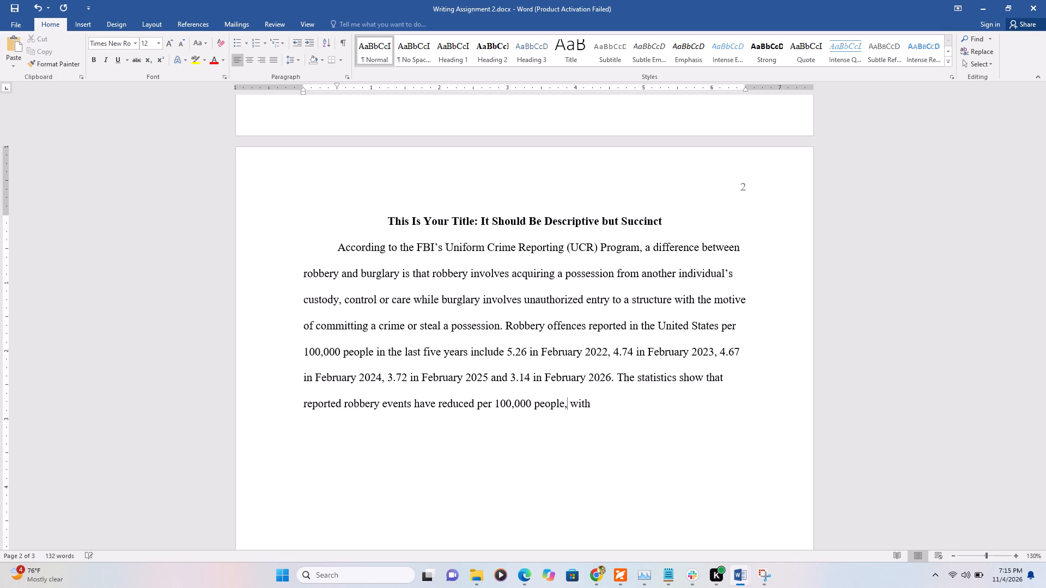
# Save the essay document.
pyautogui.hotkey('ctrl', 's')
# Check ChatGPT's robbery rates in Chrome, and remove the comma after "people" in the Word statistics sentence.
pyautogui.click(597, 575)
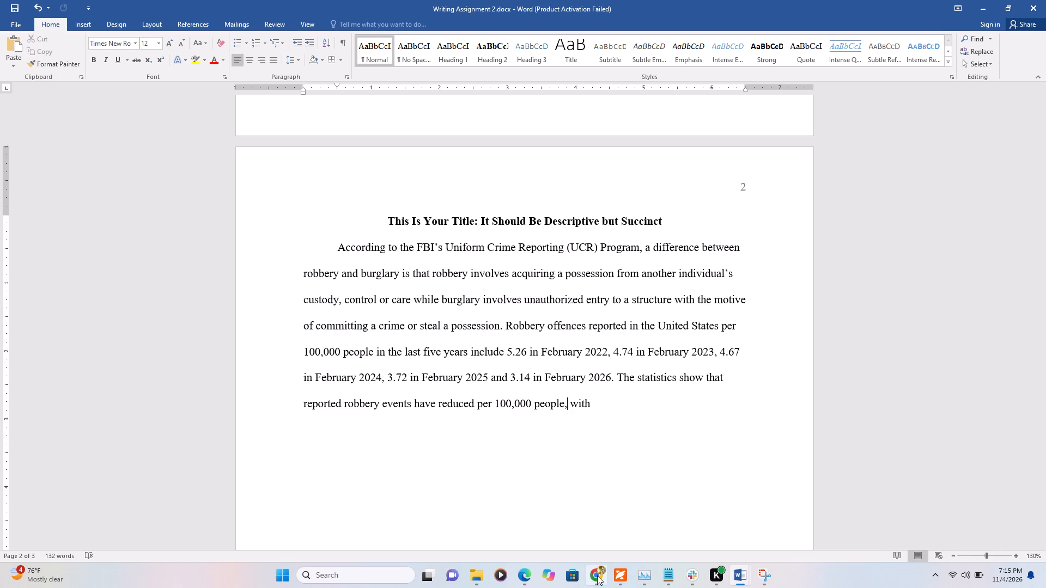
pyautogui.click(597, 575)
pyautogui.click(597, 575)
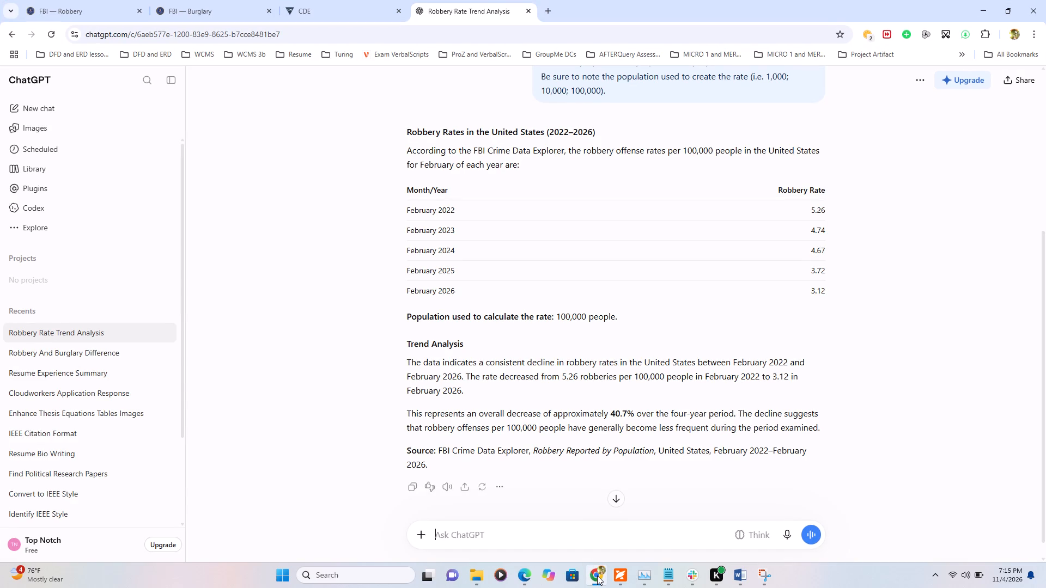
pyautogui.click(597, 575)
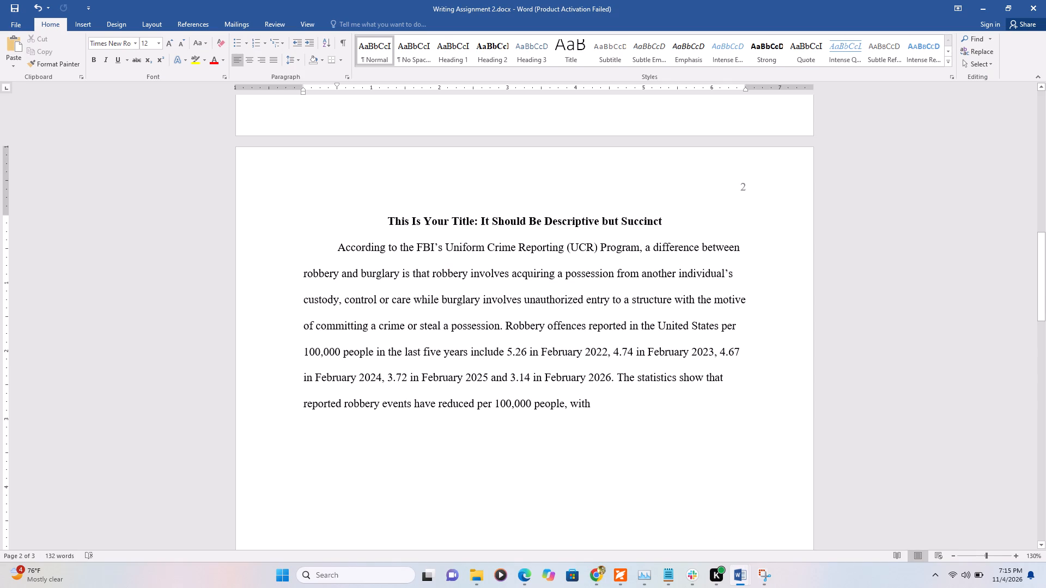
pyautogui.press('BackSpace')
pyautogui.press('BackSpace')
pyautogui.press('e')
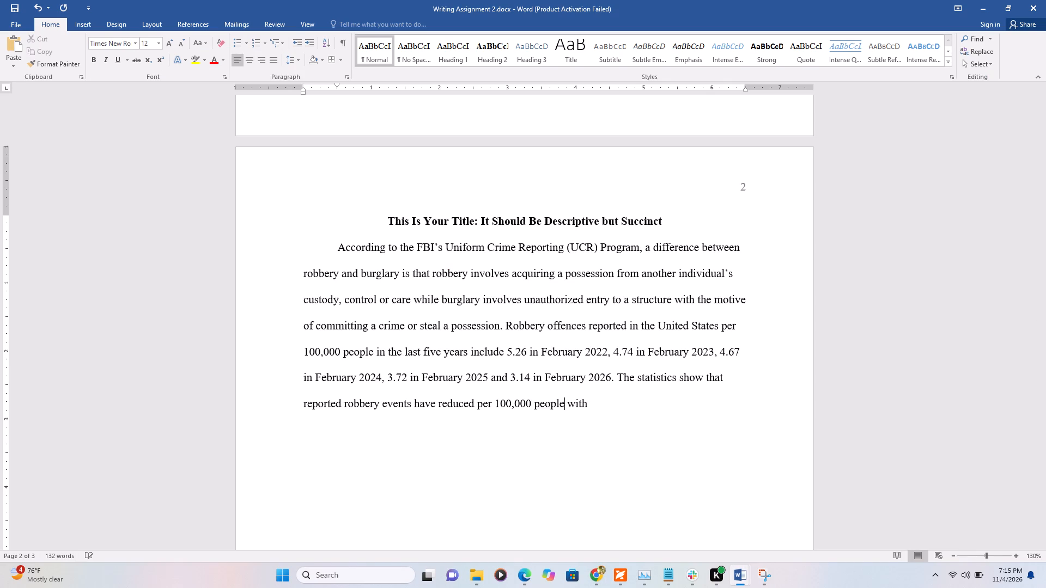
# Extend the statistics sentence after "with" by adding "5.26 in February and".
pyautogui.press('Right')
pyautogui.press('Right')
pyautogui.press('Right')
pyautogui.press('Right')
pyautogui.press('Right')
pyautogui.press('space')
pyautogui.write('5.26 in February and')
pyautogui.press('space')
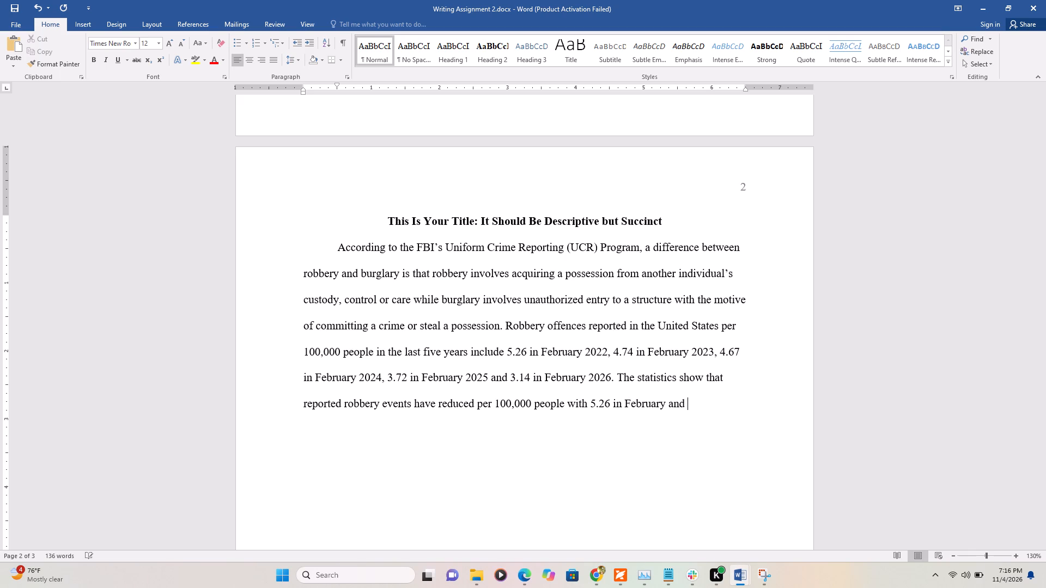
# Consult ChatGPT's robbery rates in Chrome and replace the trailing "and" in Word with "to 3.12 in February 2026".
pyautogui.click(598, 584)
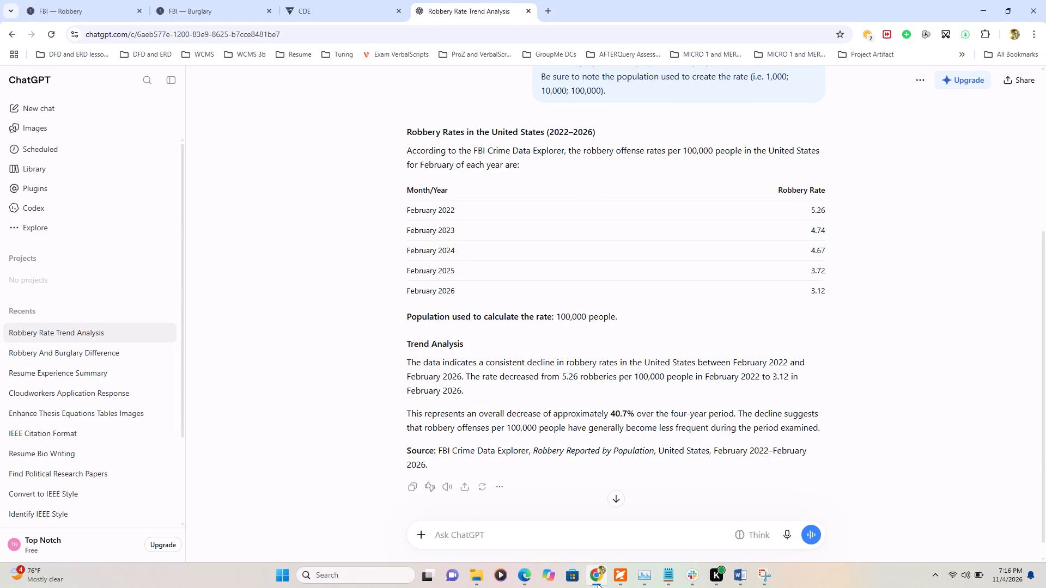
pyautogui.click(598, 584)
pyautogui.press('BackSpace')
pyautogui.press('BackSpace')
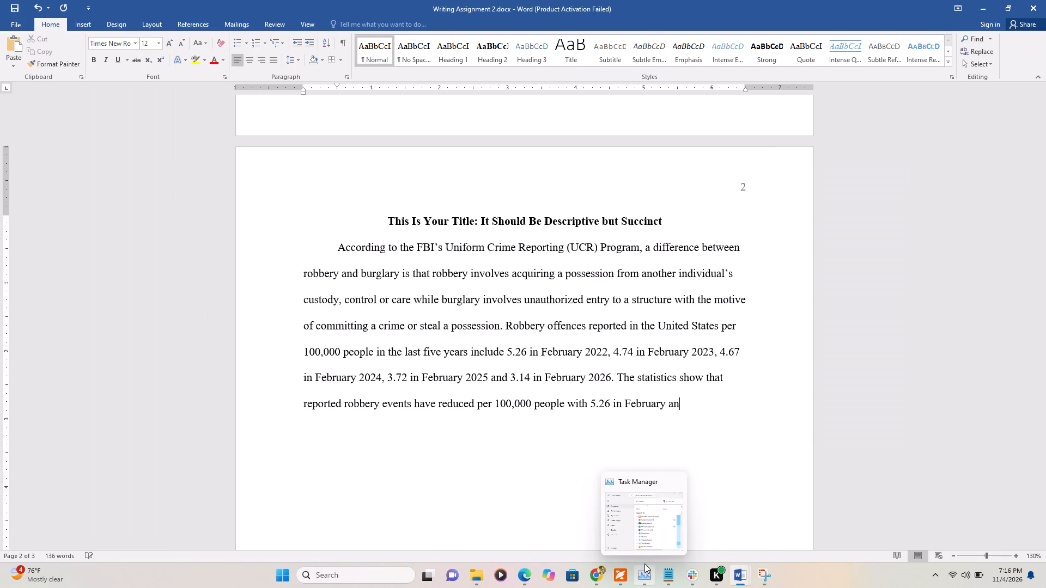
pyautogui.press('BackSpace')
pyautogui.press('BackSpace')
pyautogui.write('to 3.12 i')
pyautogui.press('space')
pyautogui.press('BackSpace')
pyautogui.press('BackSpace')
pyautogui.write('in februa')
pyautogui.press('BackSpace')
pyautogui.press('BackSpace')
pyautogui.press('BackSpace')
pyautogui.press('BackSpace')
pyautogui.press('BackSpace')
pyautogui.press('BackSpace')
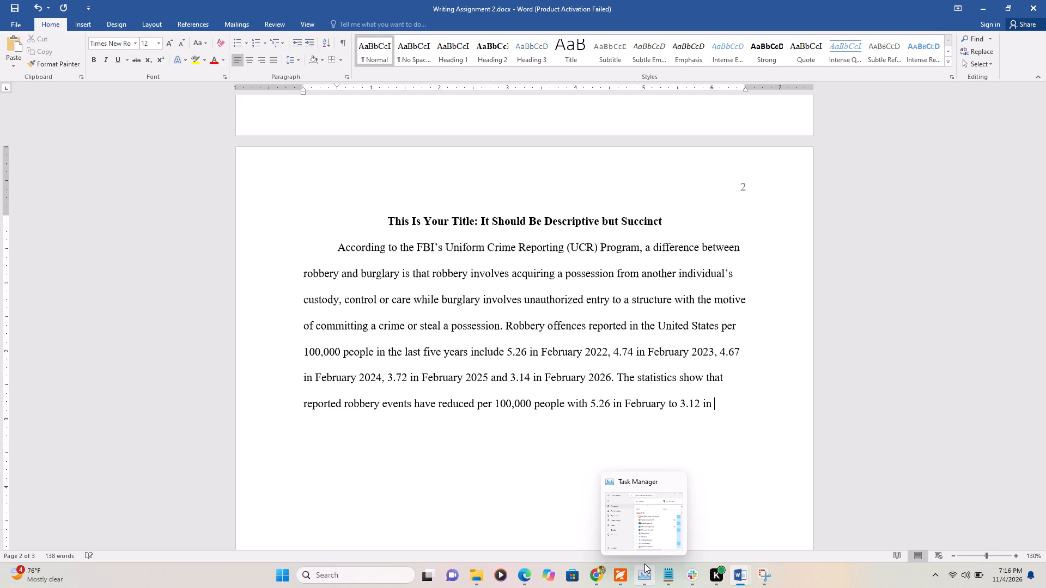
pyautogui.write('February 2026')
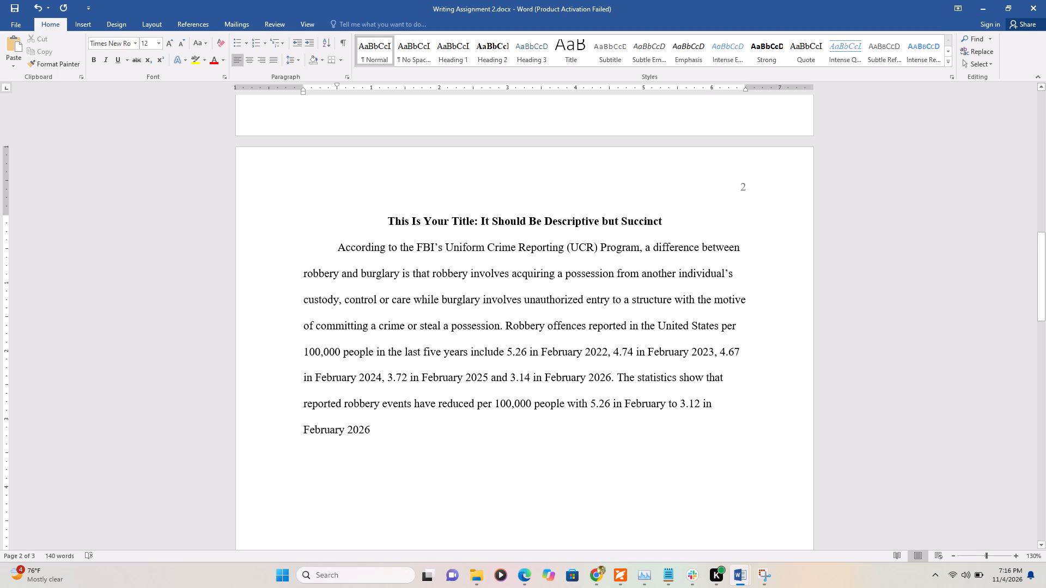
# Check the February 2026 robbery rate in ChatGPT and correct it to 3.12 in the essay's list of yearly rates.
pyautogui.click(586, 579)
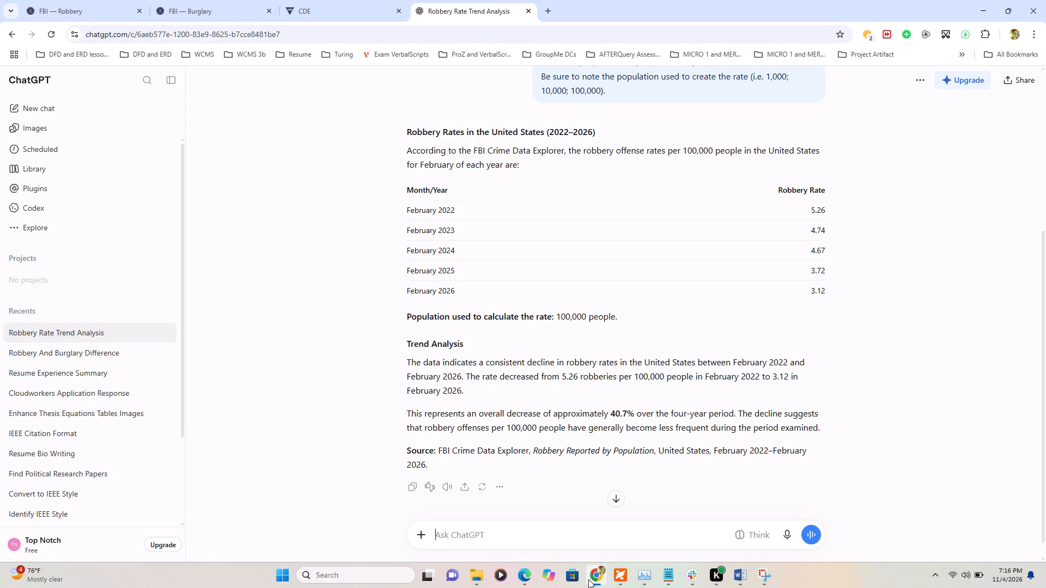
pyautogui.click(589, 579)
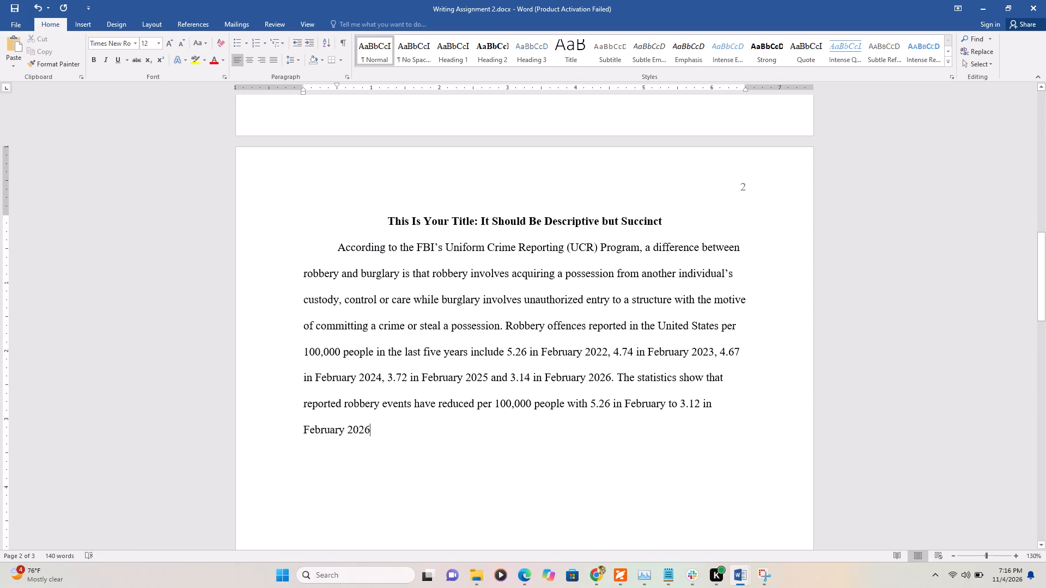
pyautogui.click(528, 378)
pyautogui.press('BackSpace')
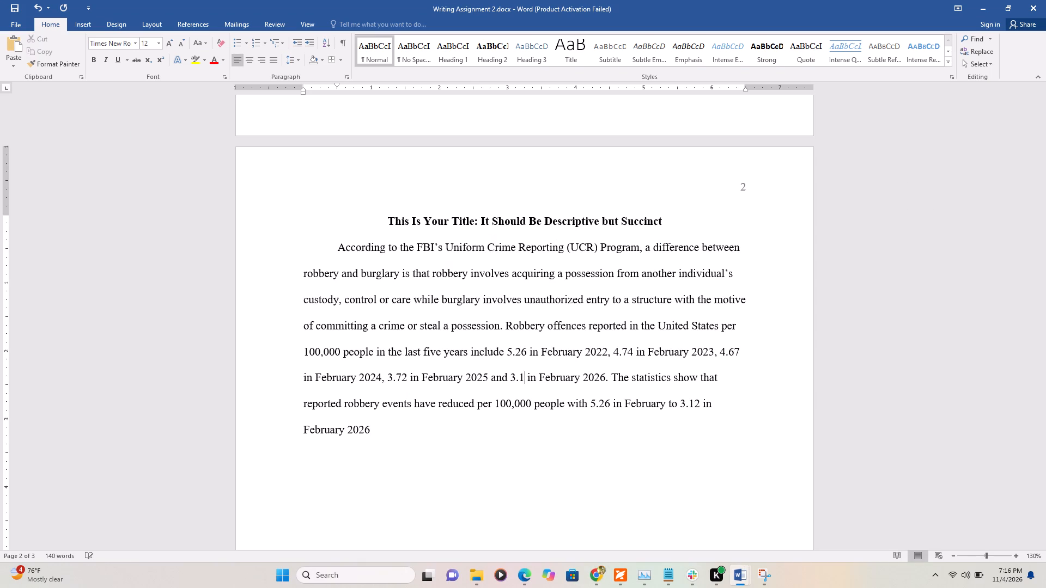
pyautogui.press('2')
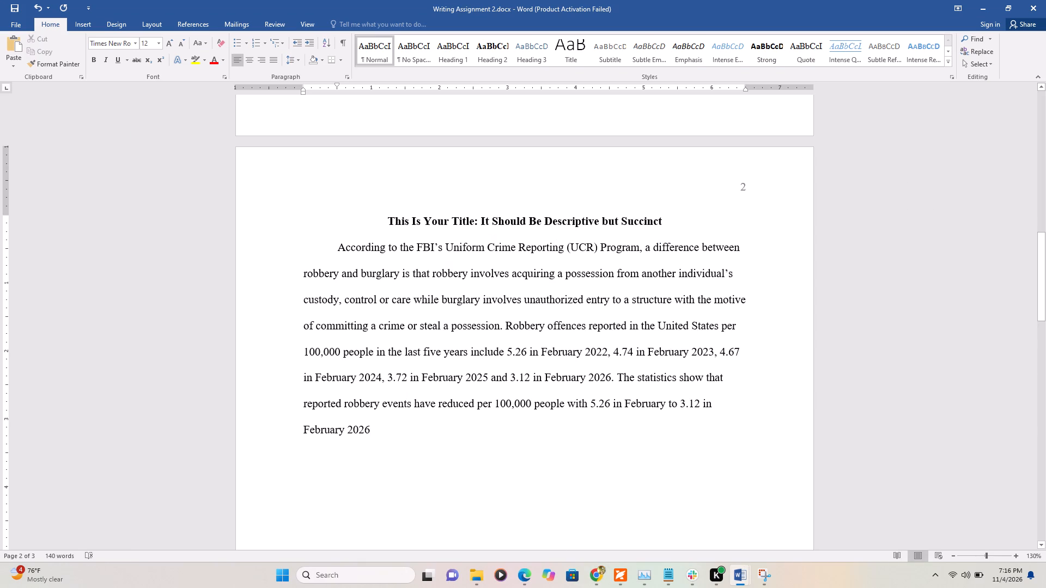
# Consult ChatGPT's trend analysis, end the statistics sentence with a period, and start a new one in Word: "In the last four years, robberies".
pyautogui.click(602, 579)
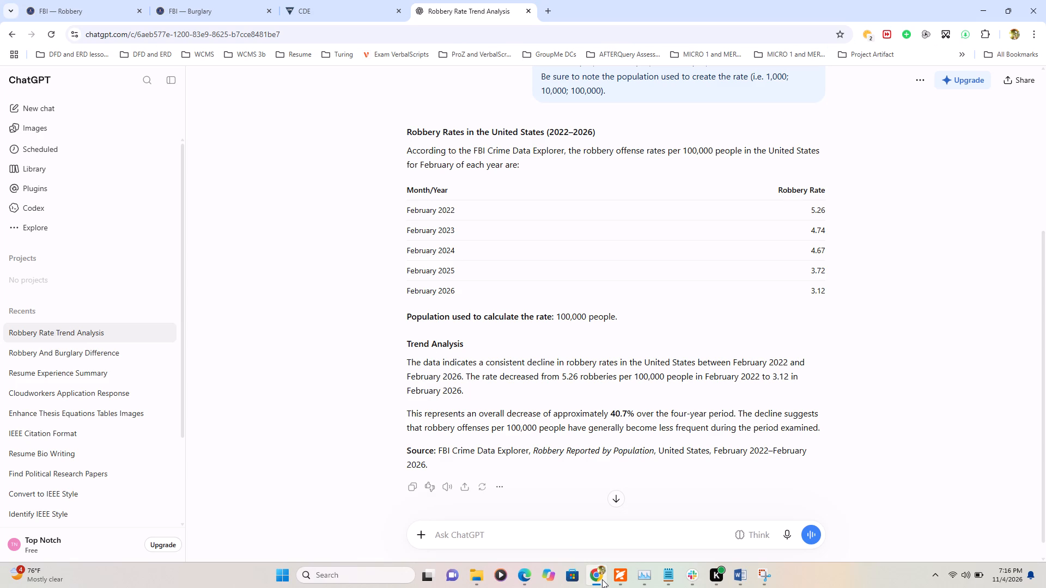
pyautogui.click(602, 579)
pyautogui.click(602, 579)
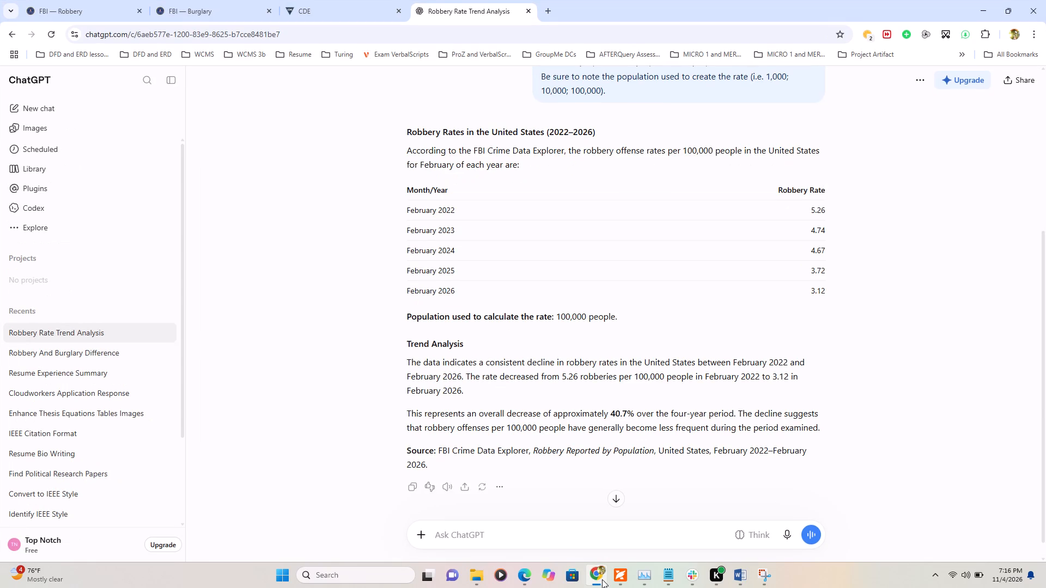
pyautogui.click(602, 579)
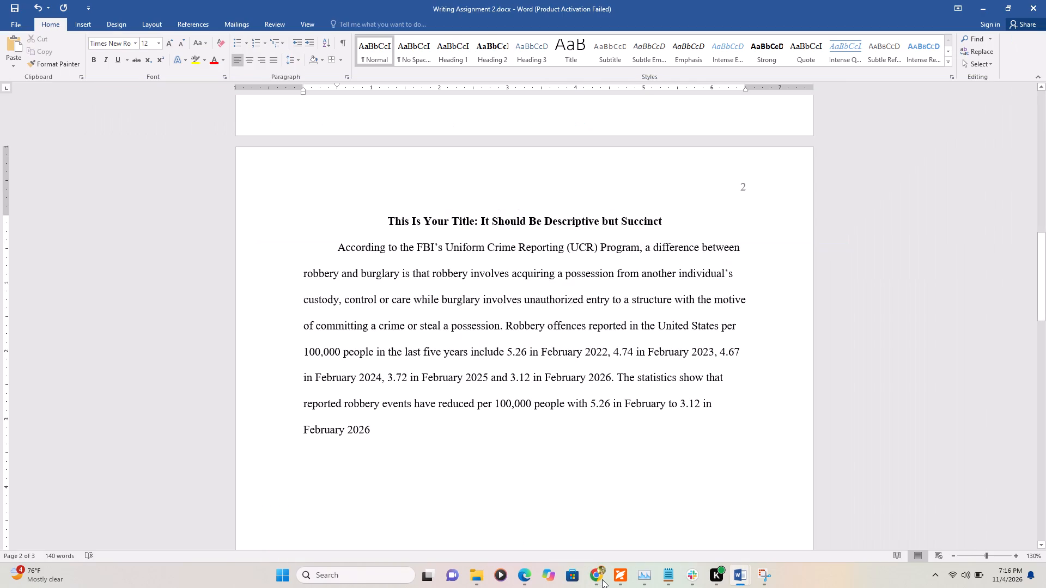
pyautogui.click(602, 579)
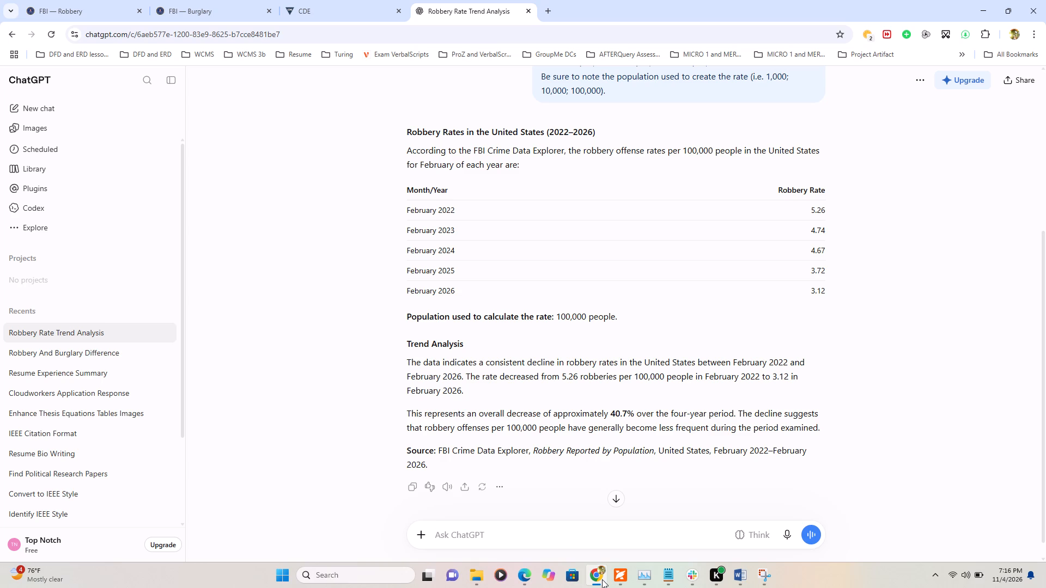
pyautogui.click(602, 579)
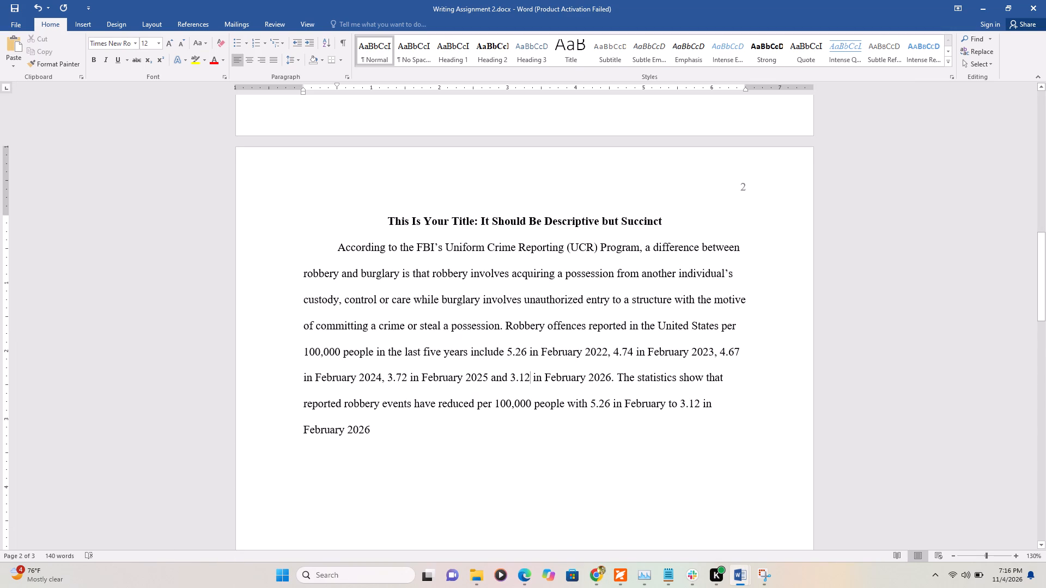
pyautogui.click(397, 431)
pyautogui.press('BackSpace')
pyautogui.write('. In the last')
pyautogui.press('space')
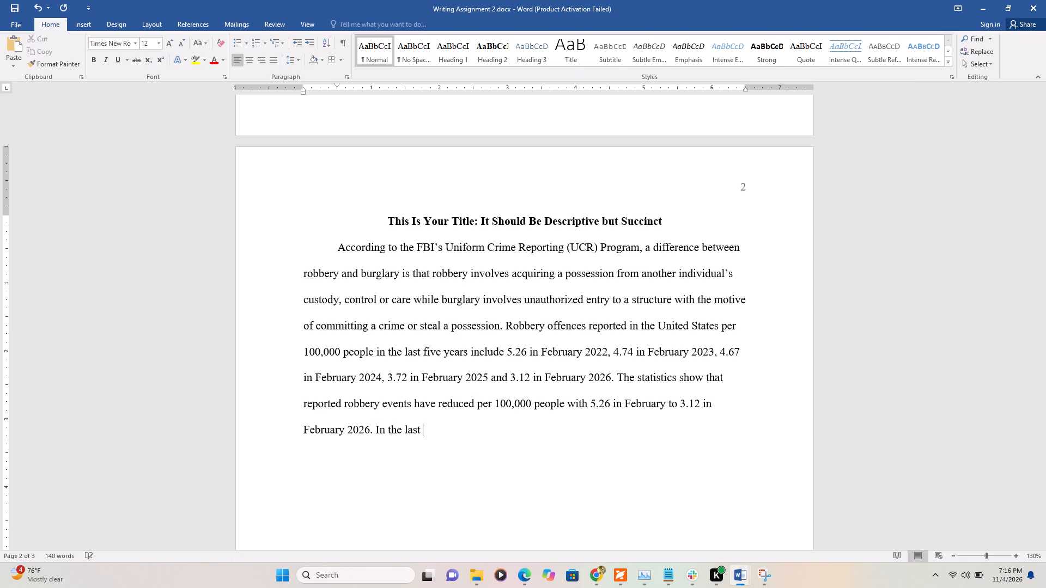
pyautogui.write('four yeays')
pyautogui.press('BackSpace')
pyautogui.press('BackSpace')
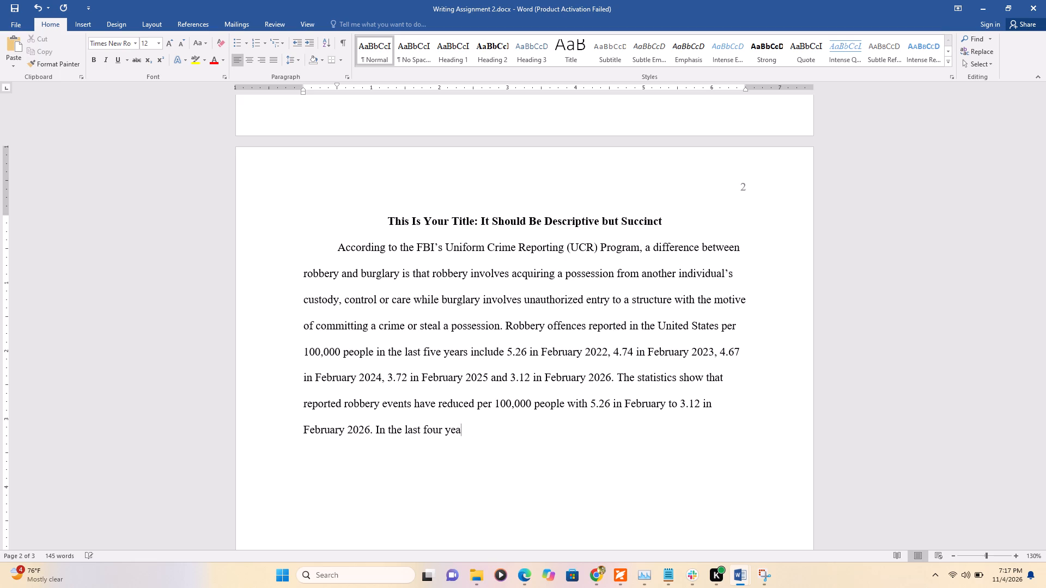
pyautogui.write('ra')
pyautogui.press('BackSpace')
pyautogui.write('s, robberies')
pyautogui.press('space')
# Replace "robberies" with "reported robbery events" after "In the last four years," in the new sentence.
pyautogui.press('BackSpace')
pyautogui.press('BackSpace')
pyautogui.press('BackSpace')
pyautogui.press('BackSpace')
pyautogui.press('BackSpace')
pyautogui.press('BackSpace')
pyautogui.press('BackSpace')
pyautogui.press('BackSpace')
pyautogui.press('BackSpace')
pyautogui.press('BackSpace')
pyautogui.press('BackSpace')
pyautogui.press('BackSpace')
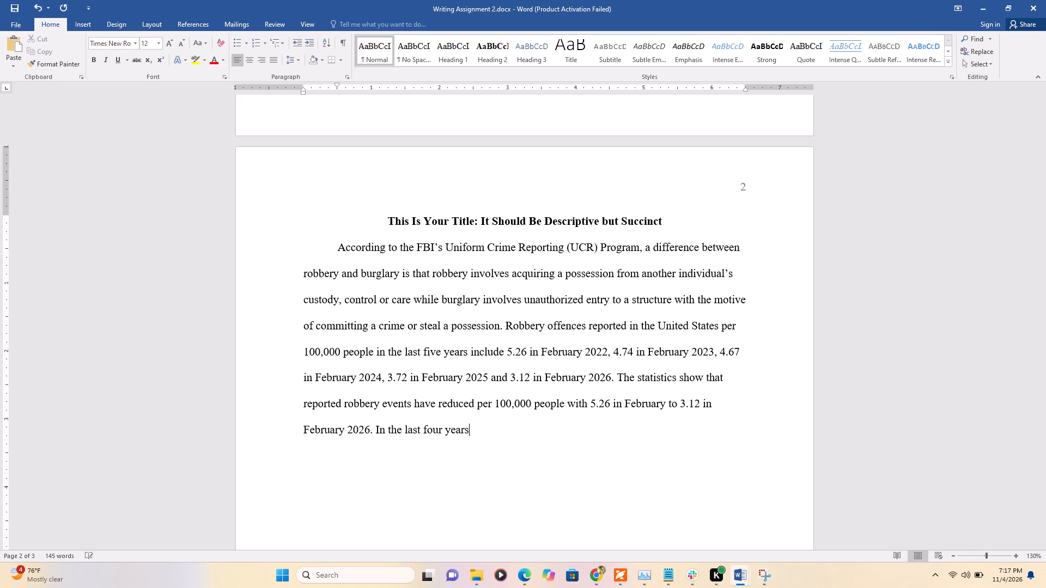
pyautogui.write(', repo')
pyautogui.write('ted')
pyautogui.press('space')
pyautogui.press('BackSpace')
pyautogui.press('BackSpace')
pyautogui.press('BackSpace')
pyautogui.press('BackSpace')
pyautogui.write('rted robbery events')
pyautogui.press('space')
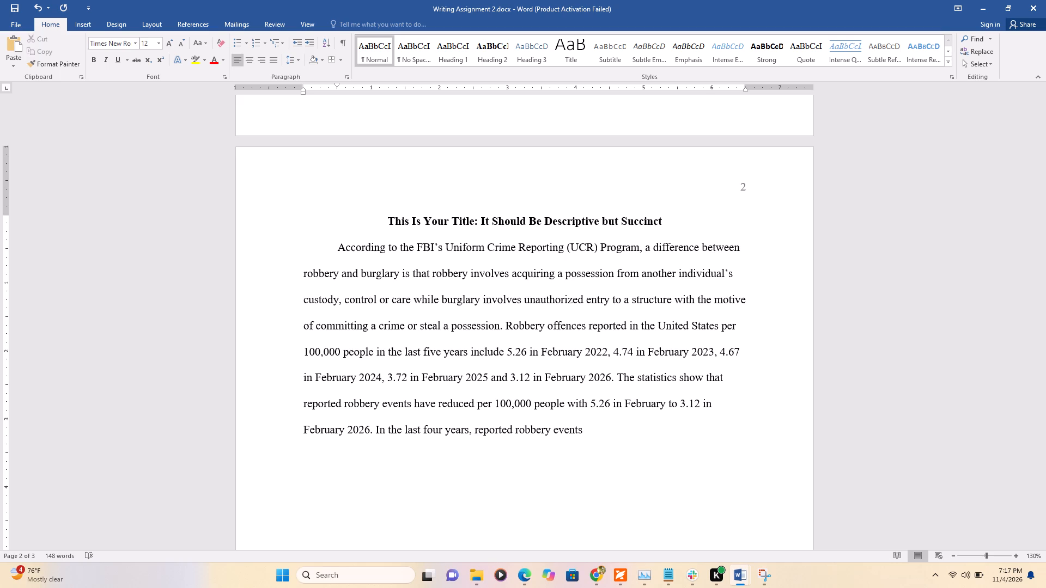
# Complete the Word sentence with "per 100,000 people have reduced by 40.7%.", consulting ChatGPT's trend analysis in Chrome for the percentage, and save the document.
pyautogui.write('per 100,')
pyautogui.write('000 peopll')
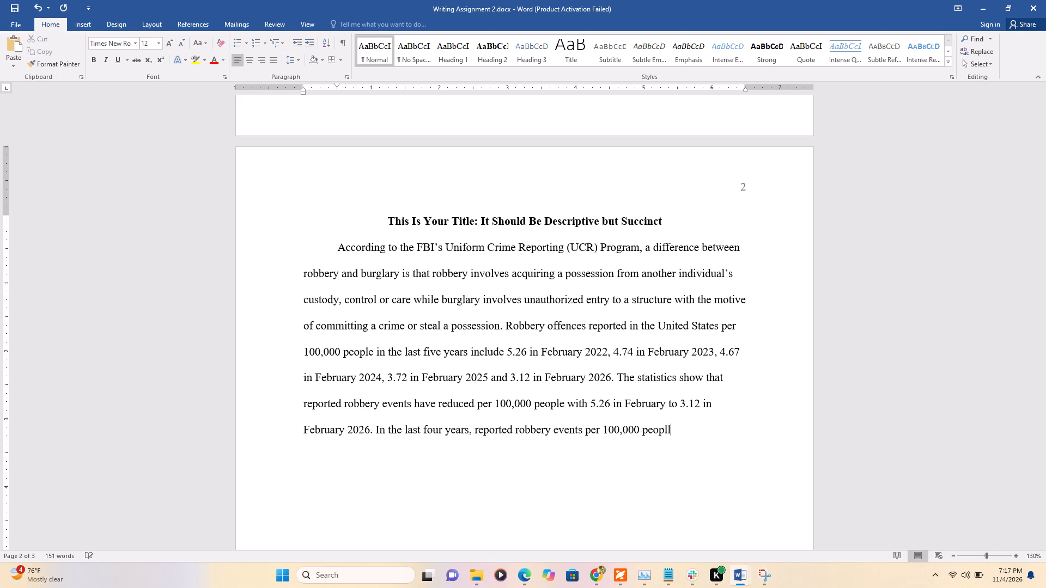
pyautogui.press('BackSpace')
pyautogui.write('e have red')
pyautogui.write('uced by')
pyautogui.press('space')
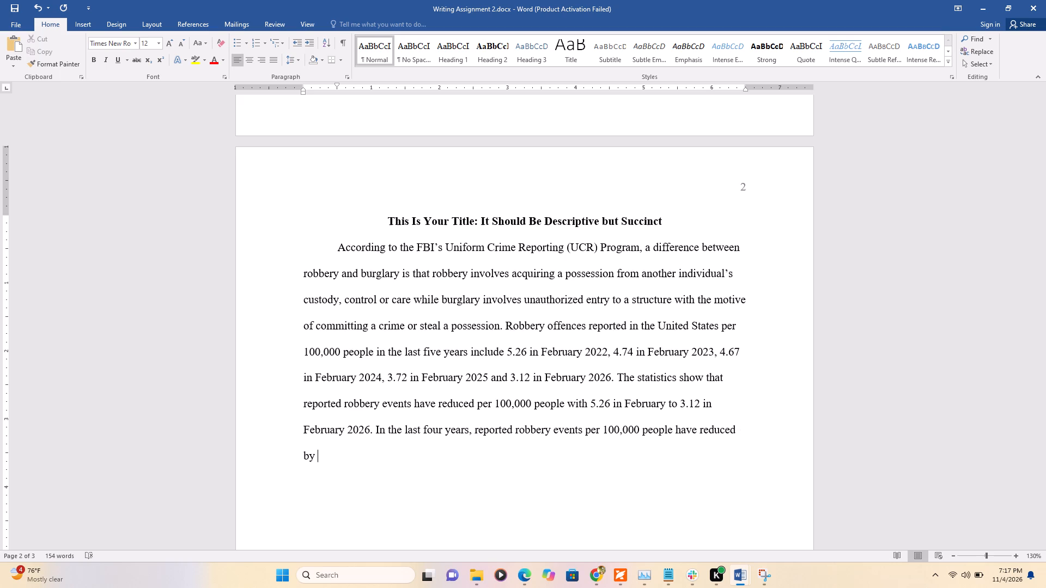
pyautogui.click(601, 579)
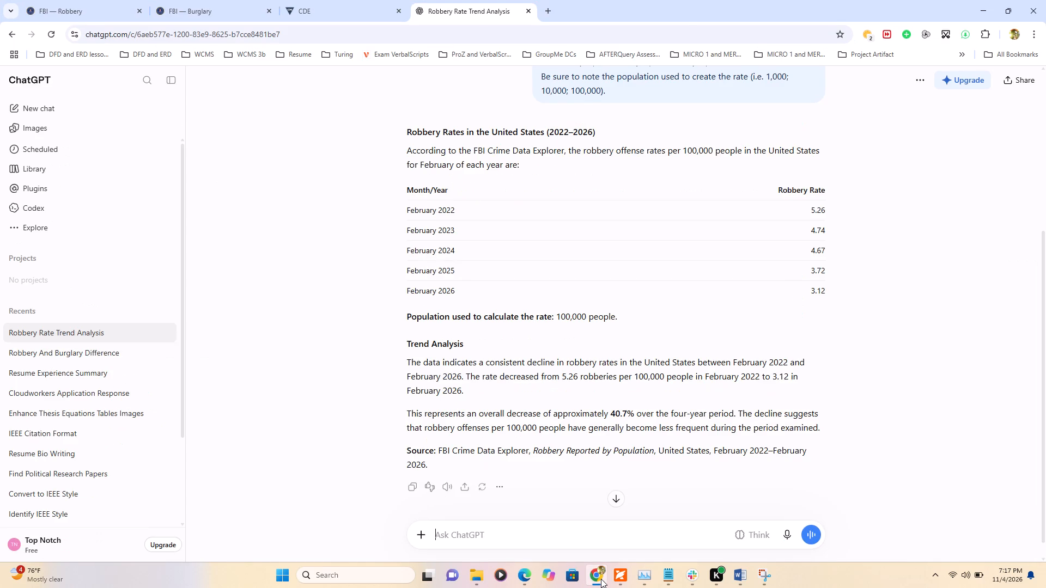
pyautogui.click(601, 579)
pyautogui.write('40.7')
pyautogui.hotkey('shift', '%')
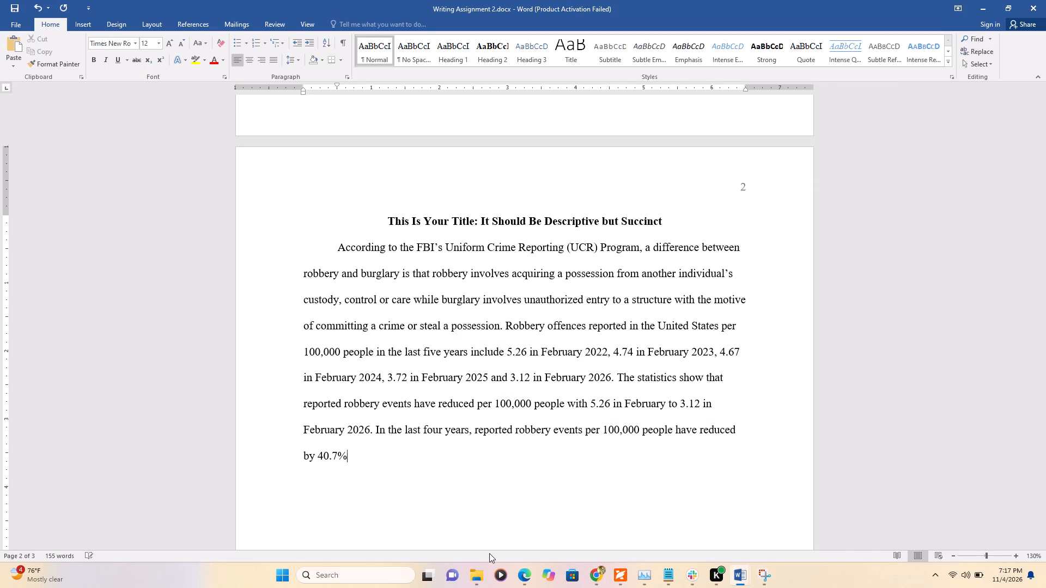
pyautogui.press('.')
pyautogui.hotkey('ctrl', 's')
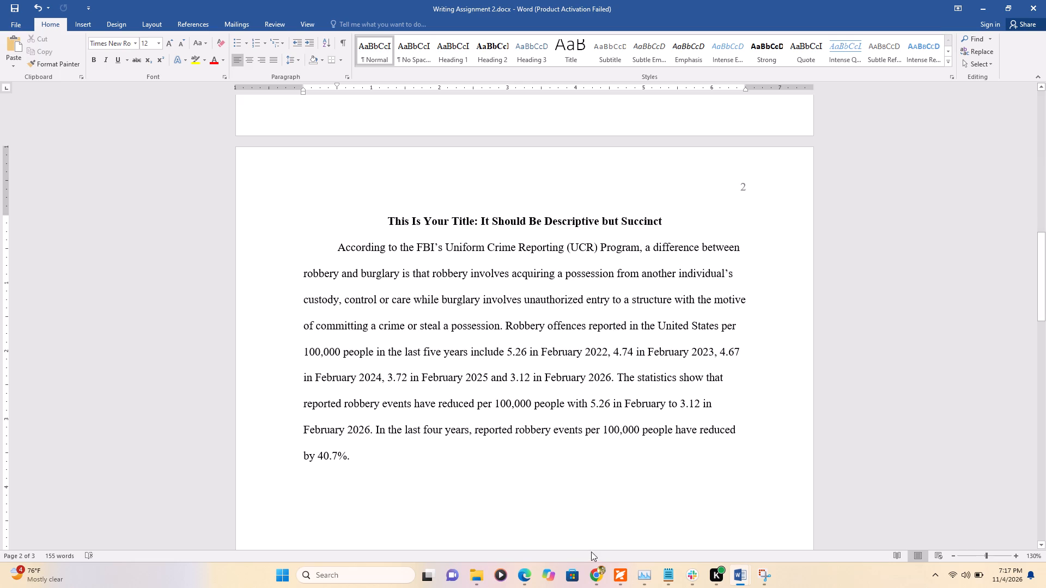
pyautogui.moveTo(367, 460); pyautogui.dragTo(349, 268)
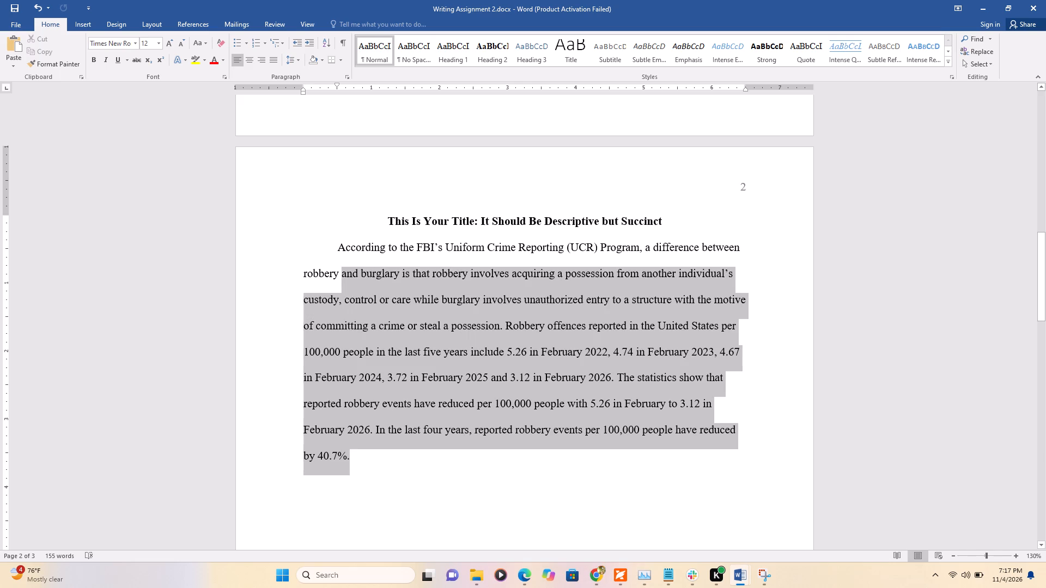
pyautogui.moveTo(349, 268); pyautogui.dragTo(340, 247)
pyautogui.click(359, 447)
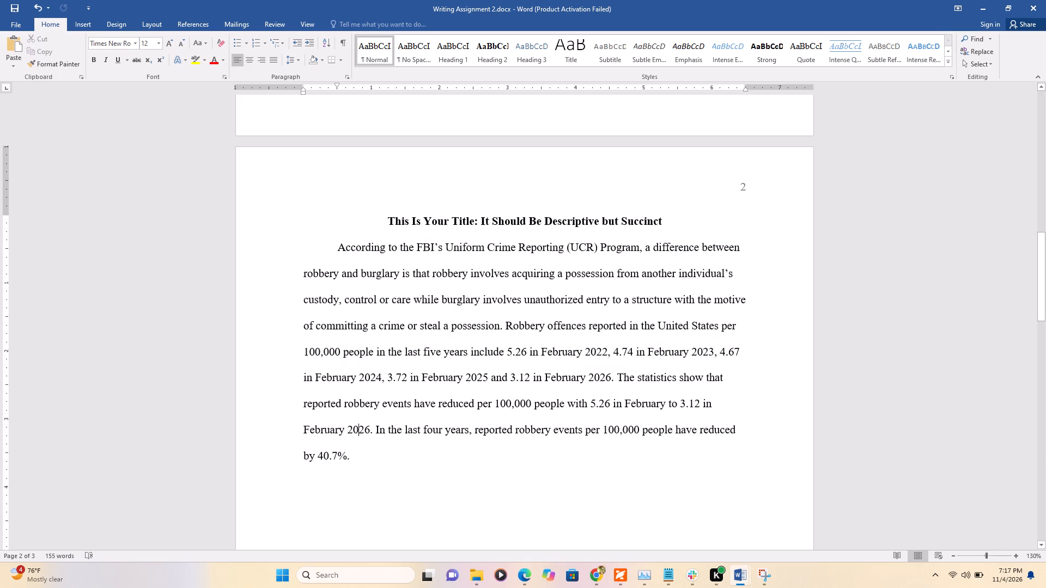
# Switch to Chrome and review the robbery rate conversation in ChatGPT, from the trend analysis back to the assignment prompt.
pyautogui.click(592, 581)
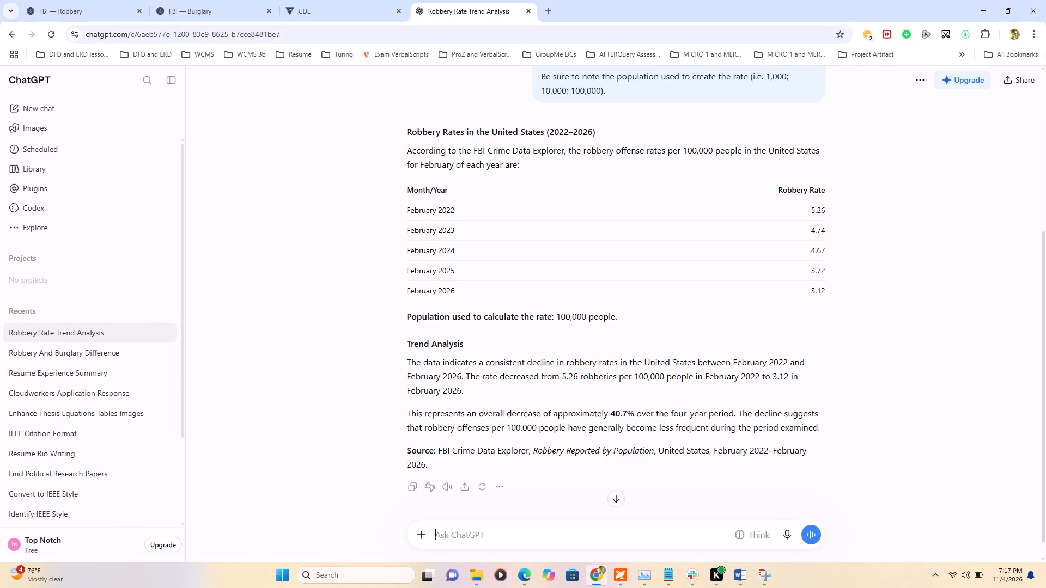
pyautogui.scroll(-3, 563, 422)
pyautogui.scroll(2, 563, 422)
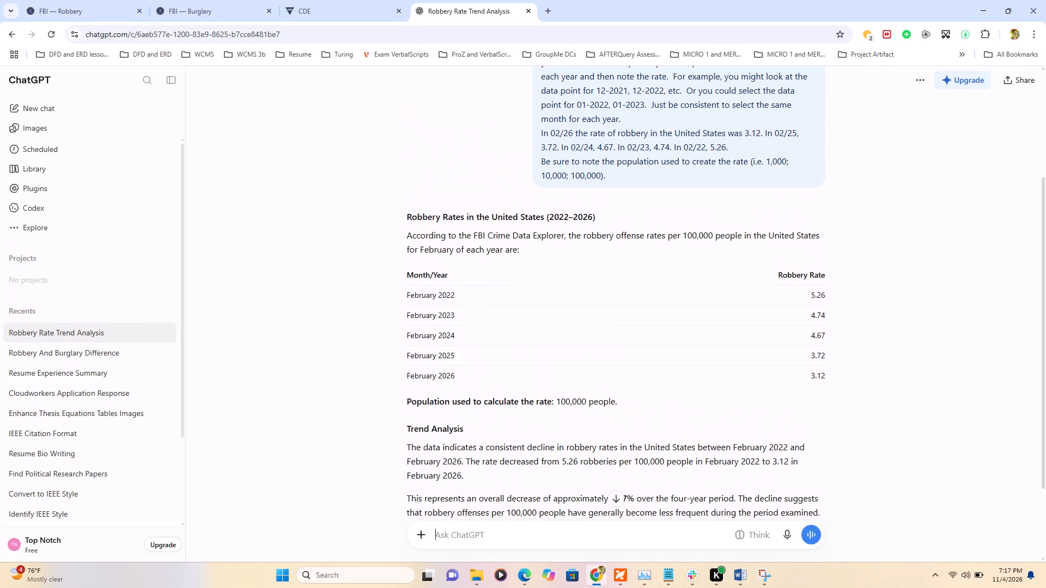
pyautogui.scroll(2, 562, 332)
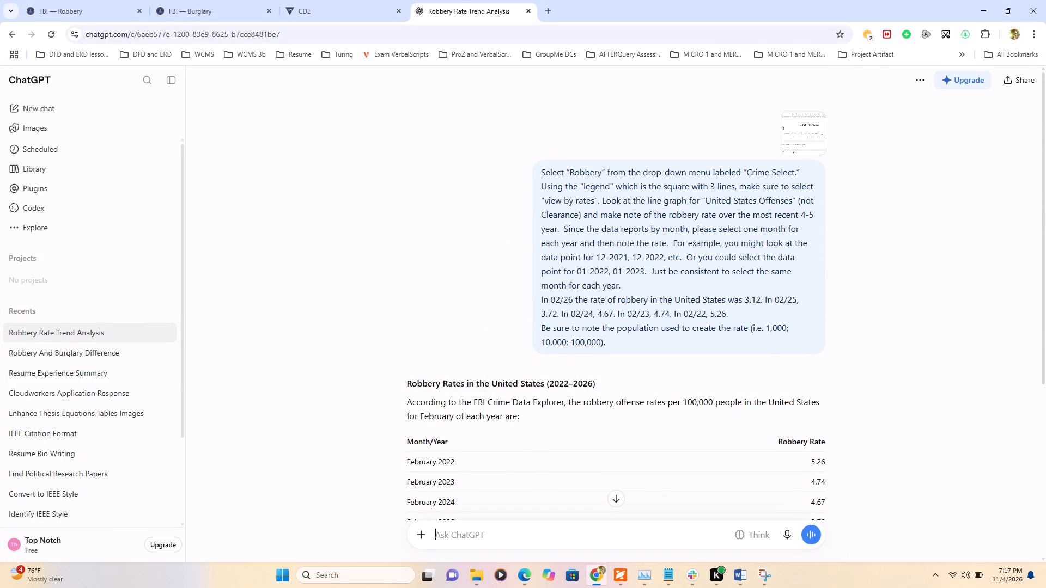
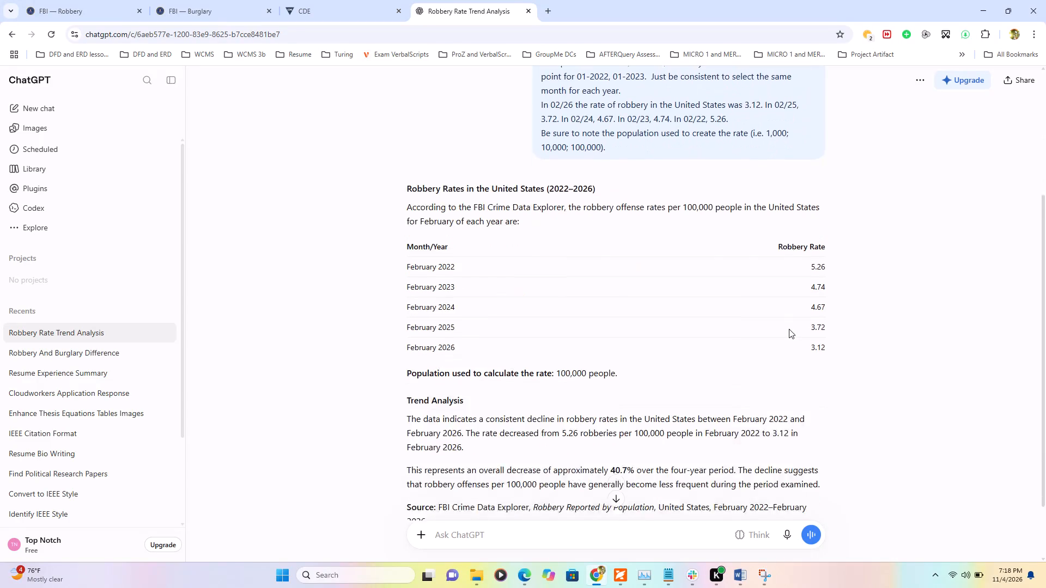
# Review the robbery rate table, population note and trend analysis in the ChatGPT conversation.
pyautogui.scroll(-3, 789, 329)
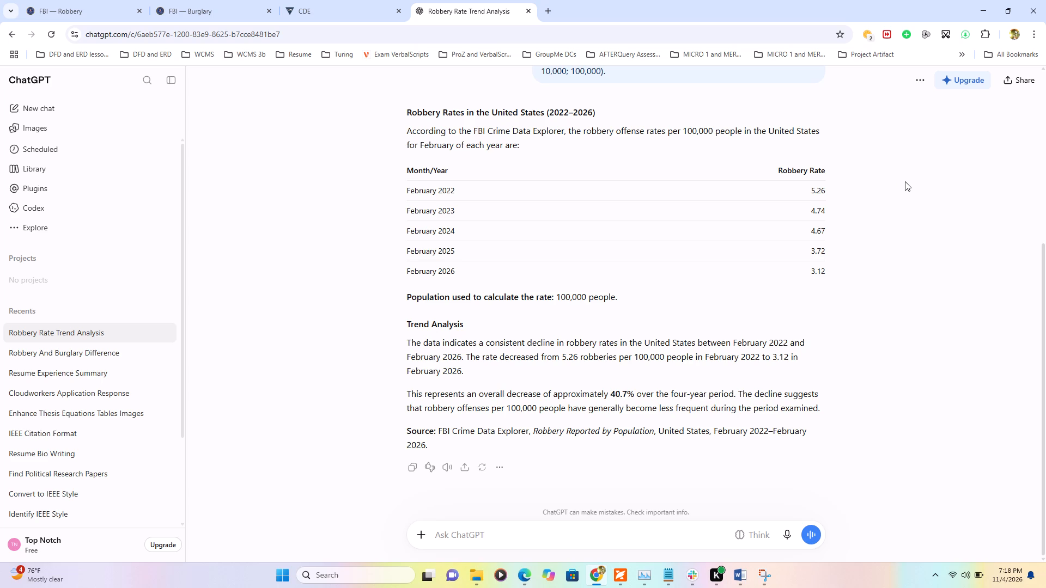
pyautogui.scroll(1, 848, 186)
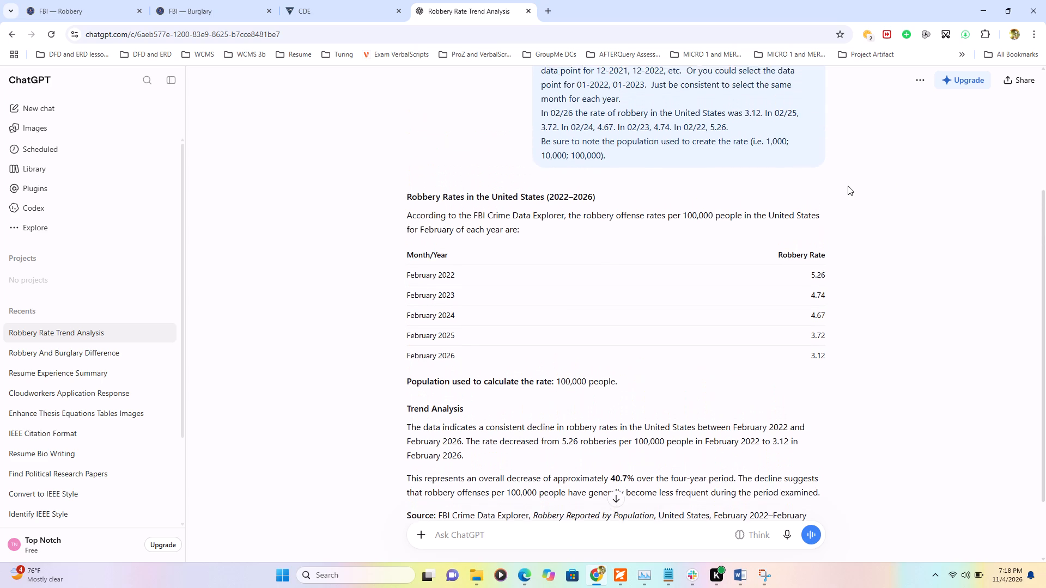
pyautogui.scroll(-3, 848, 186)
pyautogui.scroll(2, 848, 186)
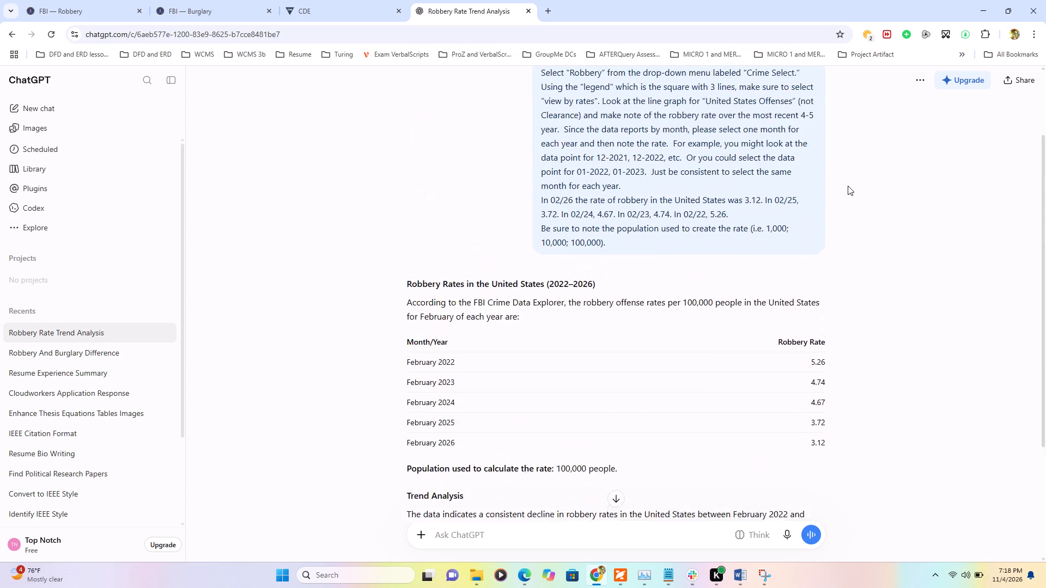
pyautogui.scroll(2, 848, 186)
pyautogui.scroll(-3, 848, 186)
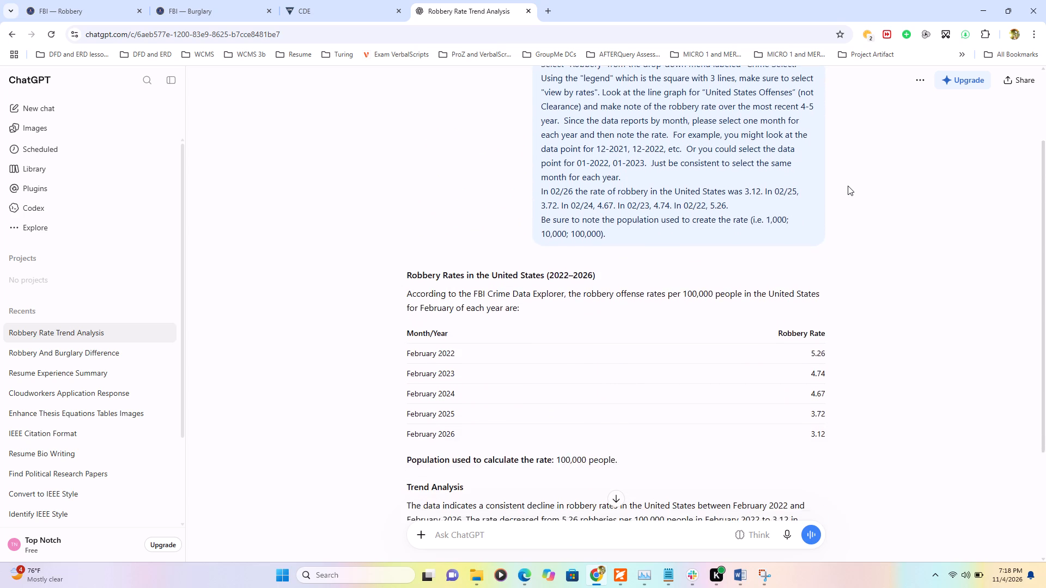
pyautogui.scroll(-1, 848, 186)
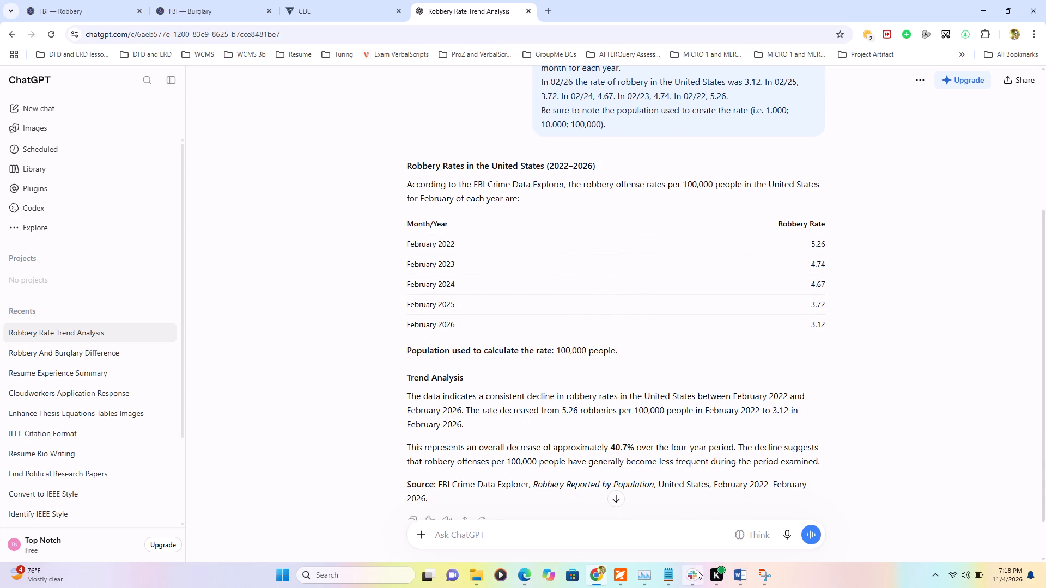
# Switch to the assignment instructions in Word and copy question 3 on burglary rates, from "Next, repeat the steps" through the population note.
pyautogui.click(737, 572)
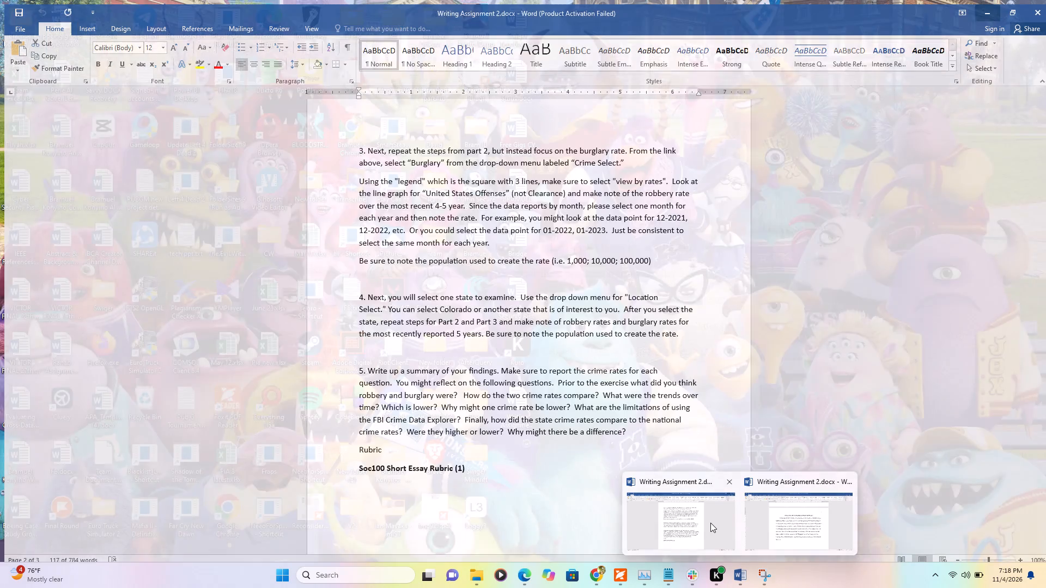
pyautogui.click(710, 523)
pyautogui.scroll(2, 615, 313)
pyautogui.scroll(-2, 615, 313)
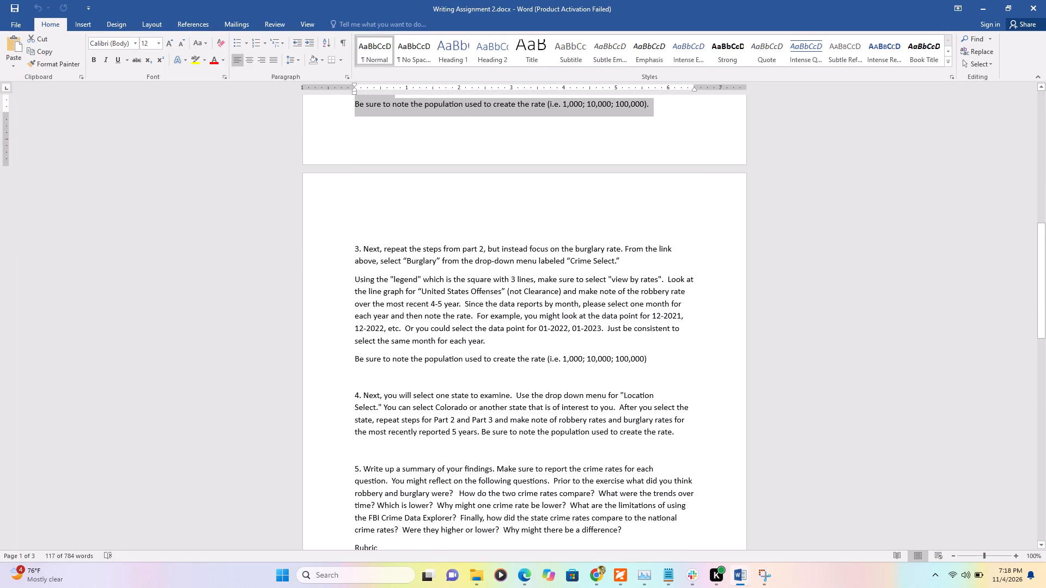
pyautogui.moveTo(362, 248); pyautogui.dragTo(431, 298)
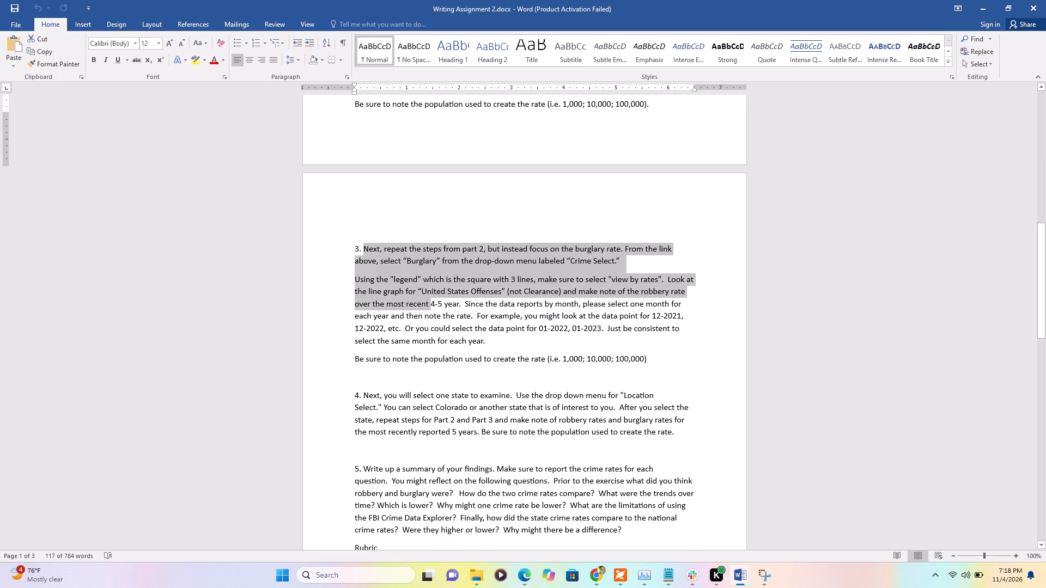
pyautogui.moveTo(431, 298); pyautogui.dragTo(665, 351)
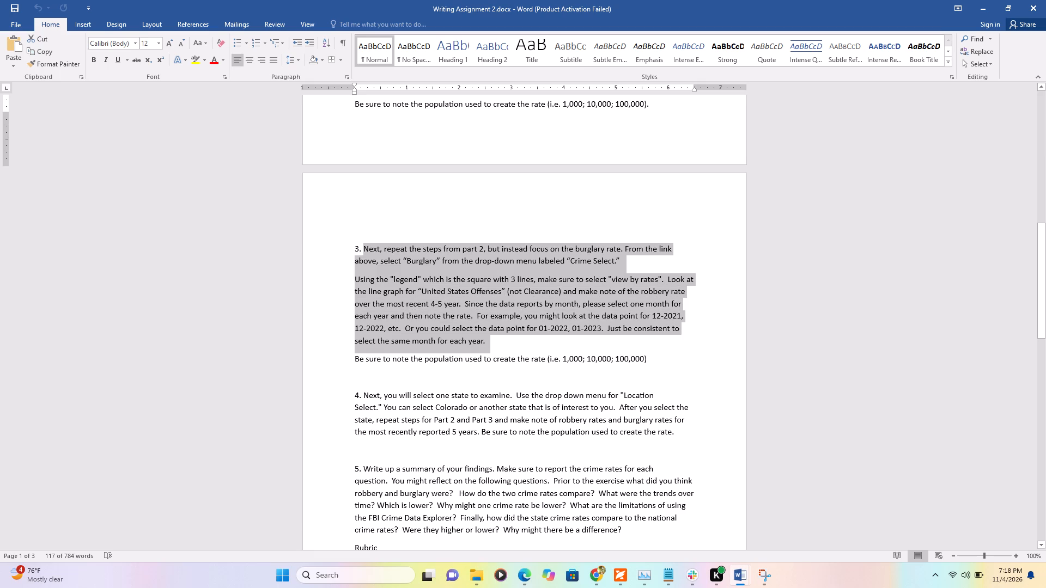
pyautogui.moveTo(665, 351); pyautogui.dragTo(654, 364)
pyautogui.rightClick(500, 313)
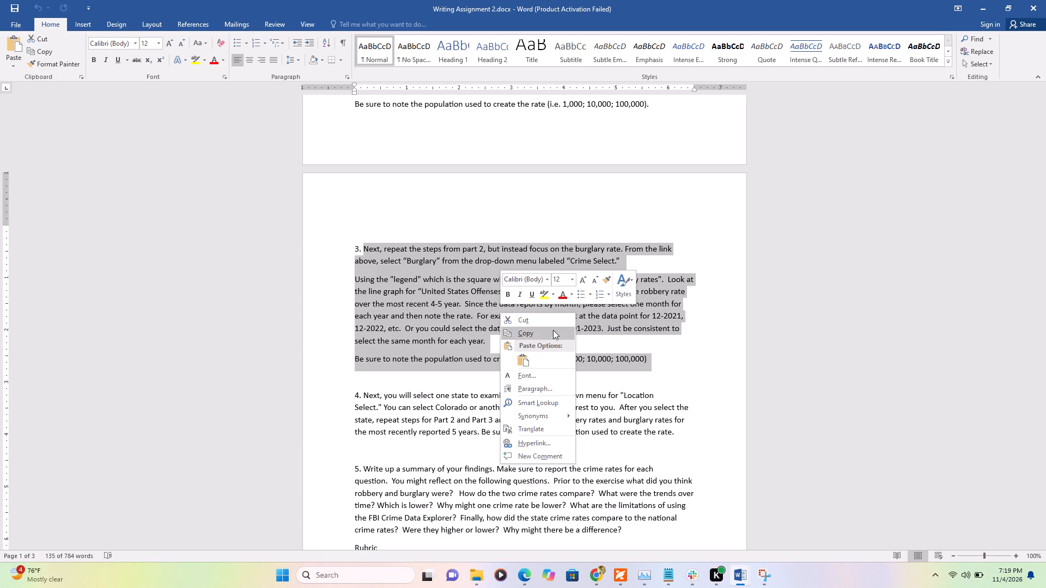
pyautogui.click(554, 333)
# Switch back to ChatGPT in Chrome and paste the copied burglary instructions into a new prompt in the same conversation.
pyautogui.click(599, 586)
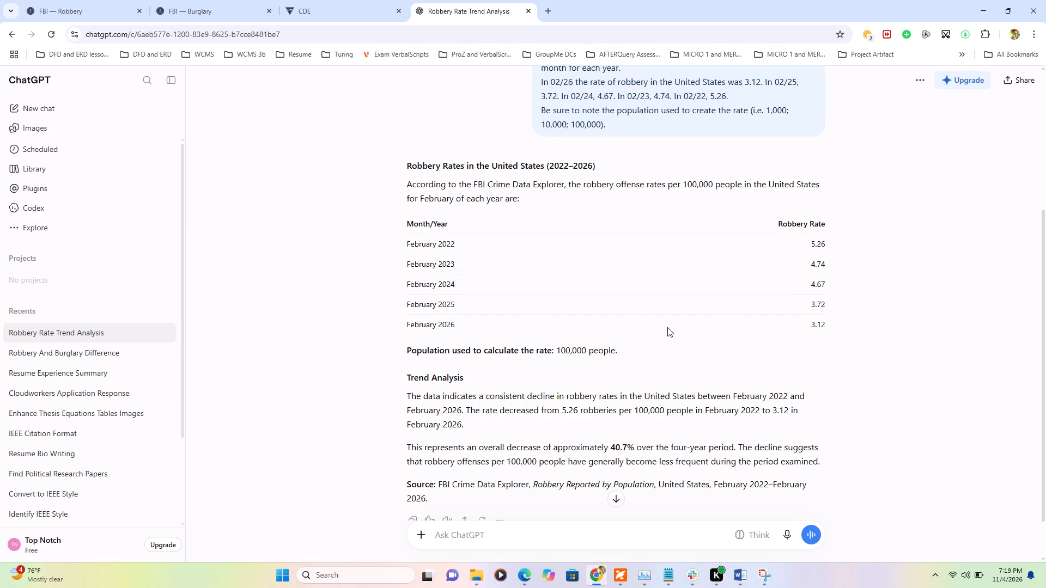
pyautogui.scroll(4, 667, 327)
pyautogui.scroll(-1, 667, 327)
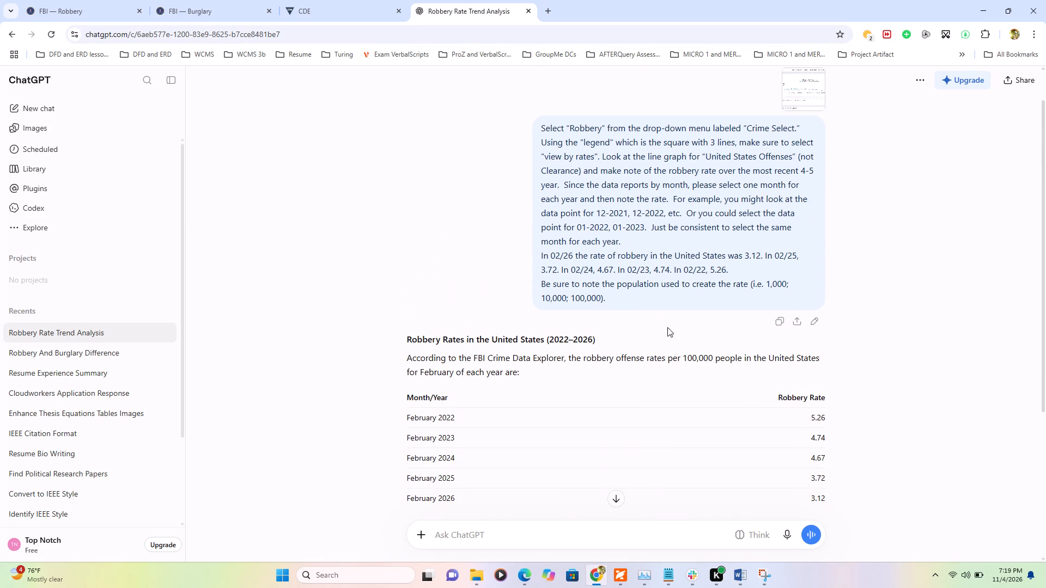
pyautogui.scroll(-6, 670, 374)
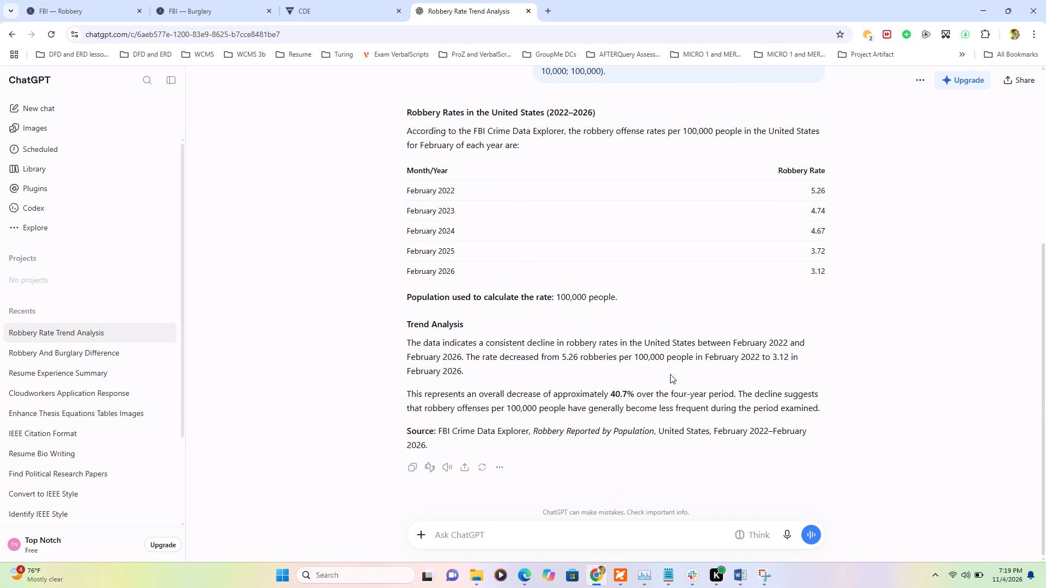
pyautogui.click(464, 536)
pyautogui.rightClick(464, 536)
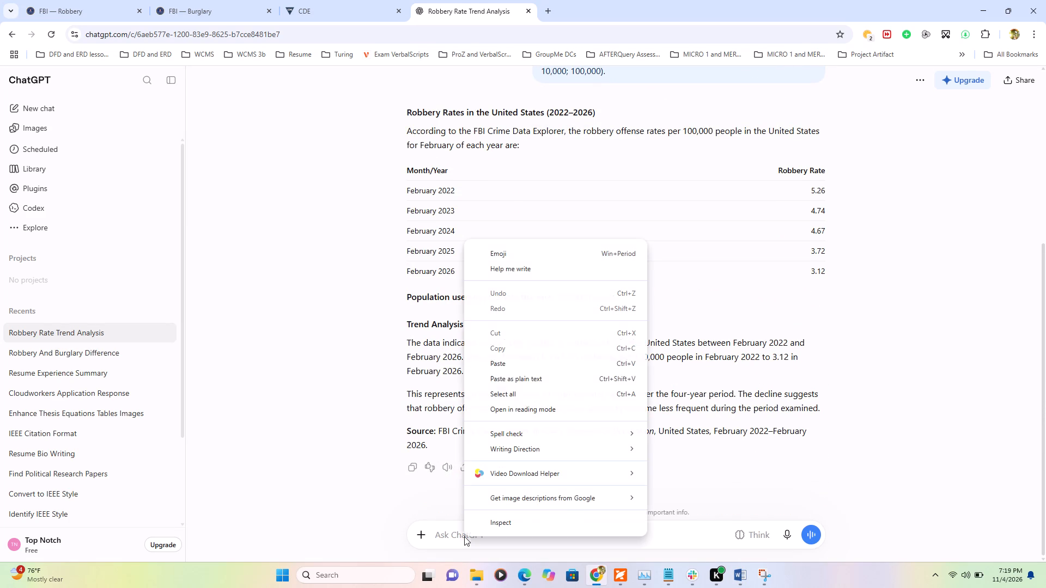
pyautogui.click(510, 367)
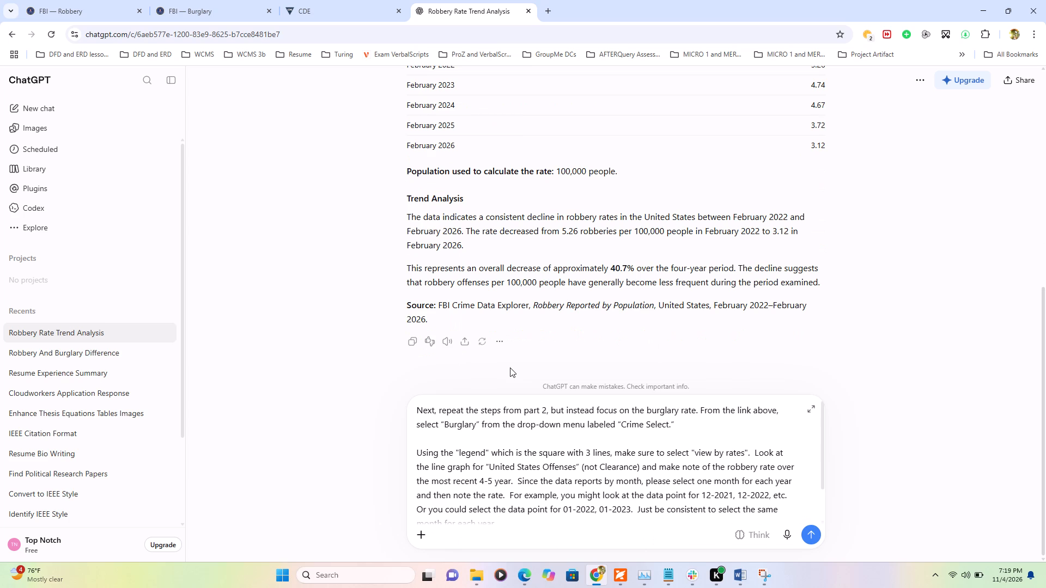
pyautogui.scroll(-3, 580, 420)
# Copy the February 2022–2026 rate sentences from the earlier robbery prompt and paste them above the population note in the new prompt.
pyautogui.scroll(1, 635, 168)
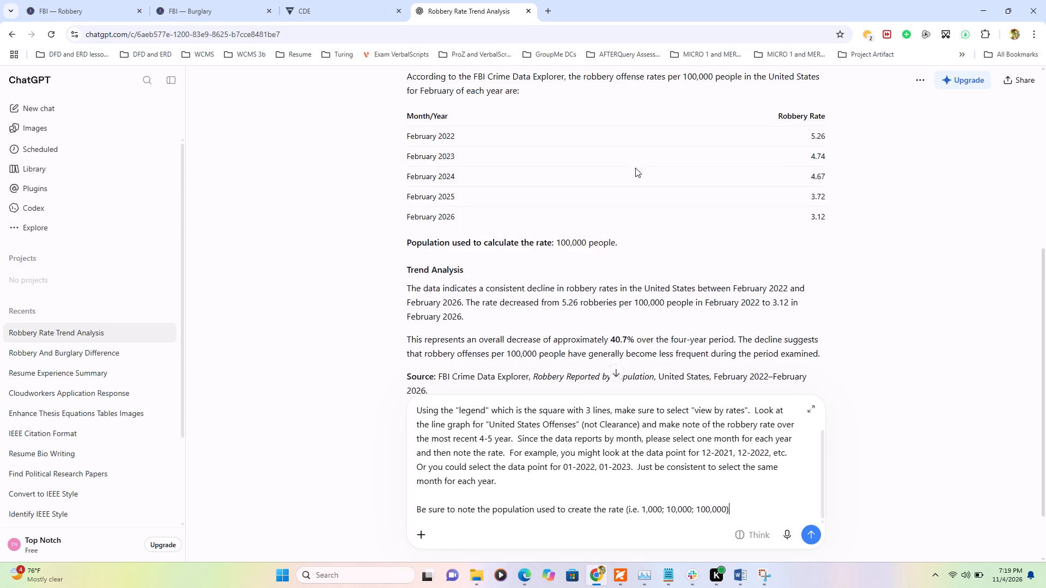
pyautogui.scroll(2, 635, 168)
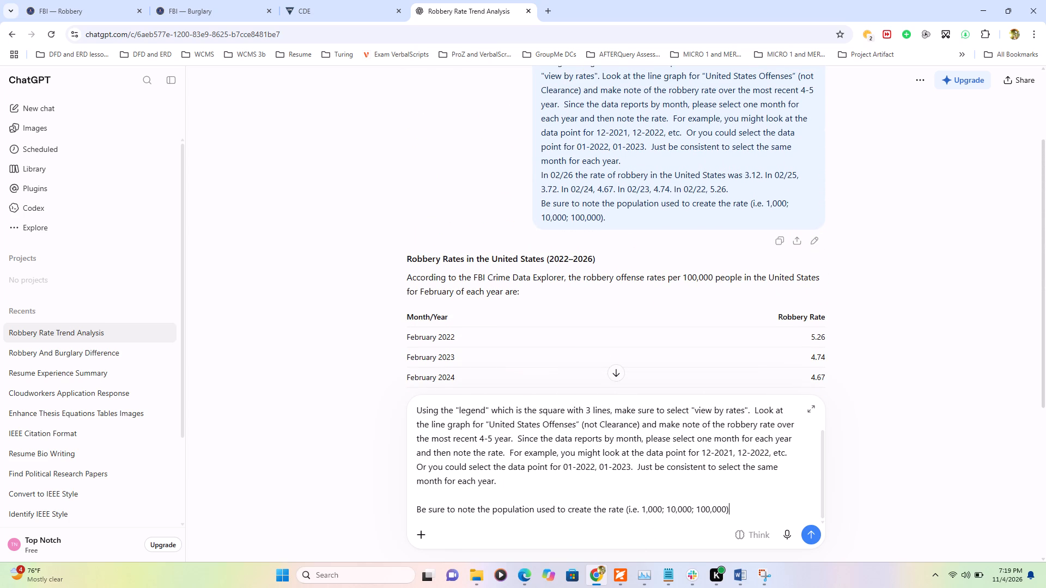
pyautogui.click(562, 188)
pyautogui.moveTo(540, 174); pyautogui.dragTo(677, 181)
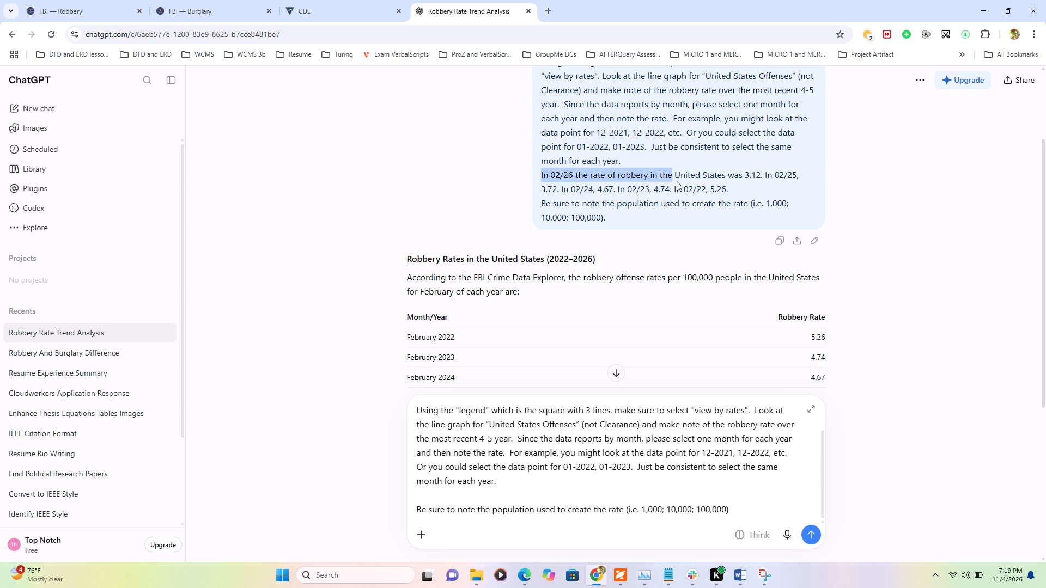
pyautogui.moveTo(677, 181); pyautogui.dragTo(751, 186)
pyautogui.rightClick(665, 183)
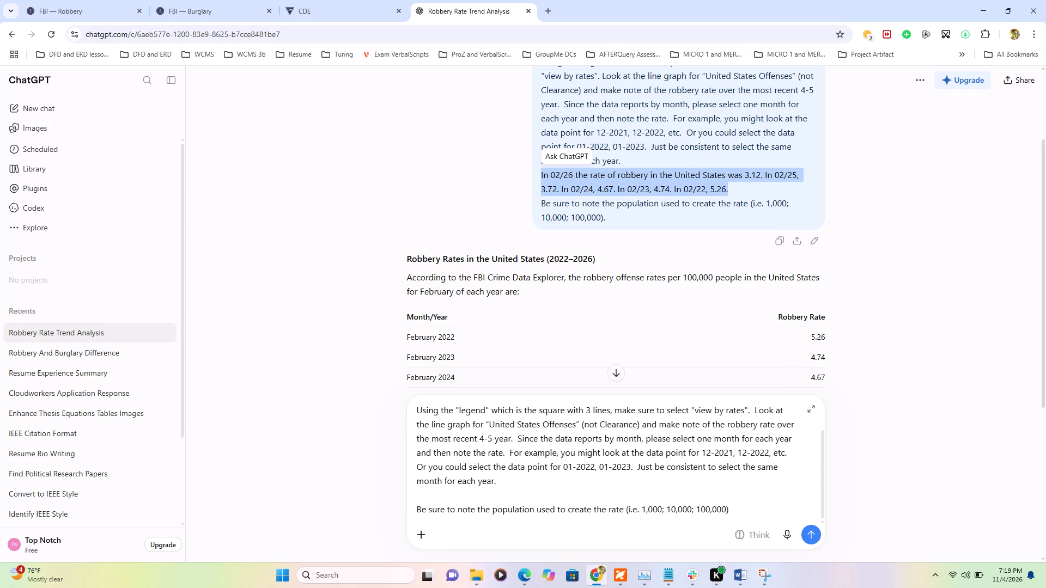
pyautogui.click(703, 196)
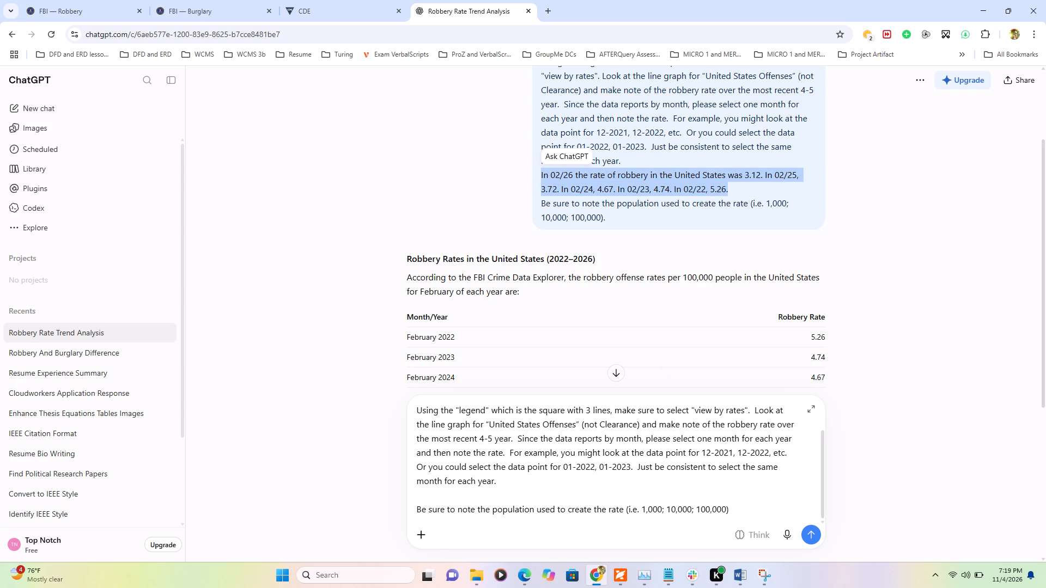
pyautogui.click(426, 499)
pyautogui.rightClick(419, 497)
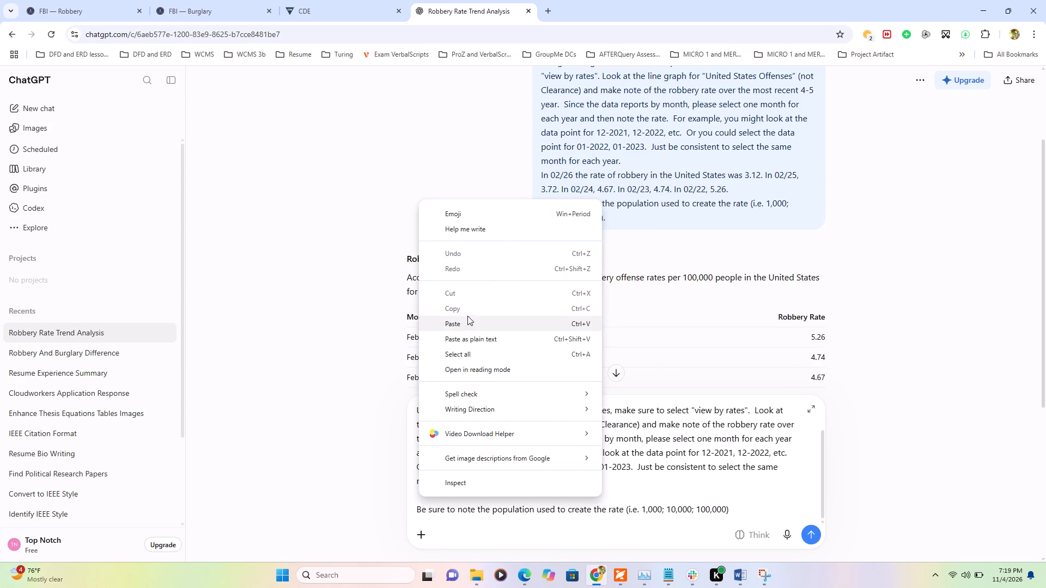
pyautogui.click(466, 323)
pyautogui.scroll(-1, 555, 478)
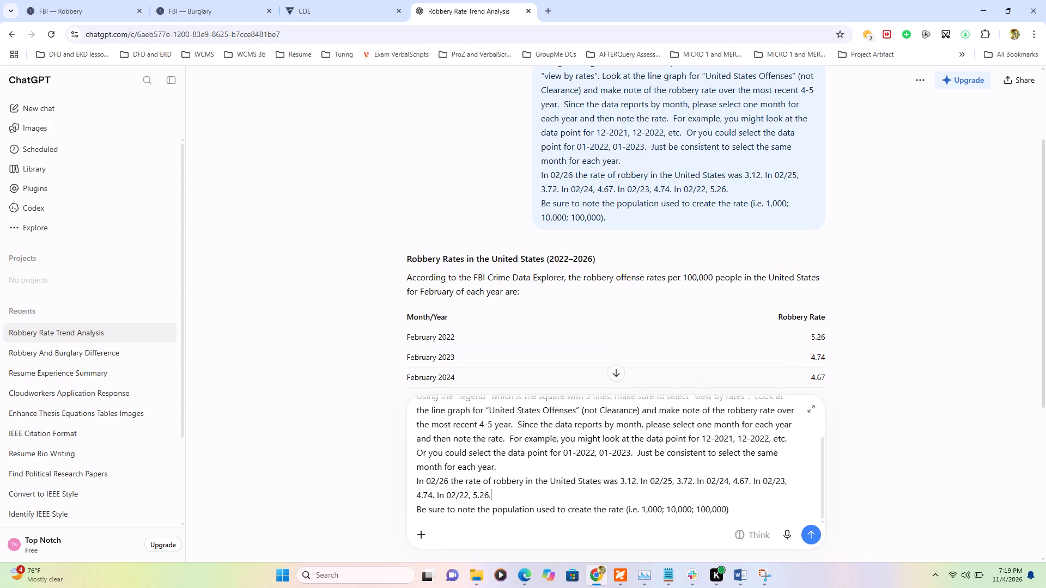
pyautogui.click(224, 0)
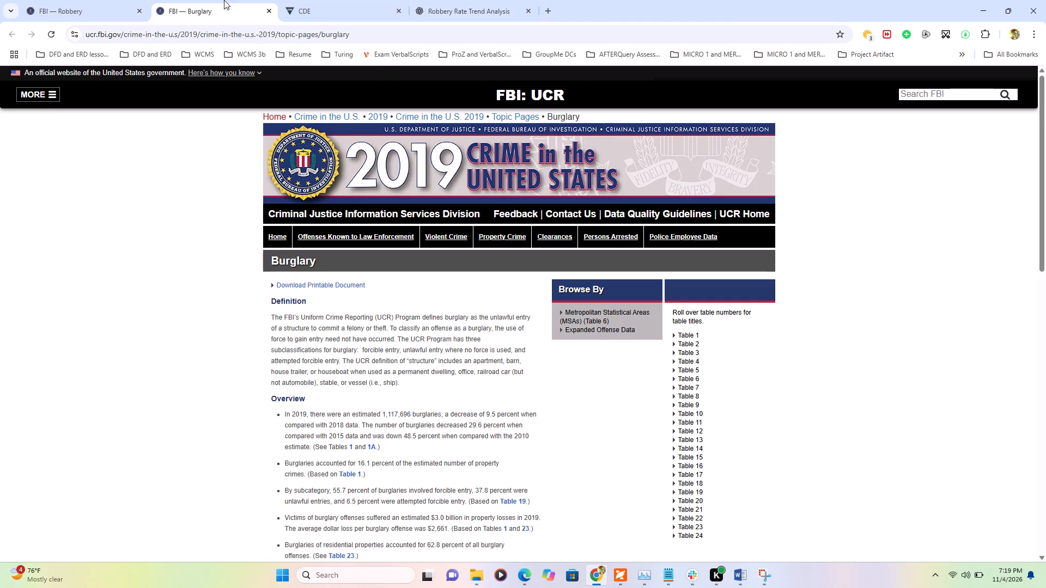
pyautogui.click(358, 0)
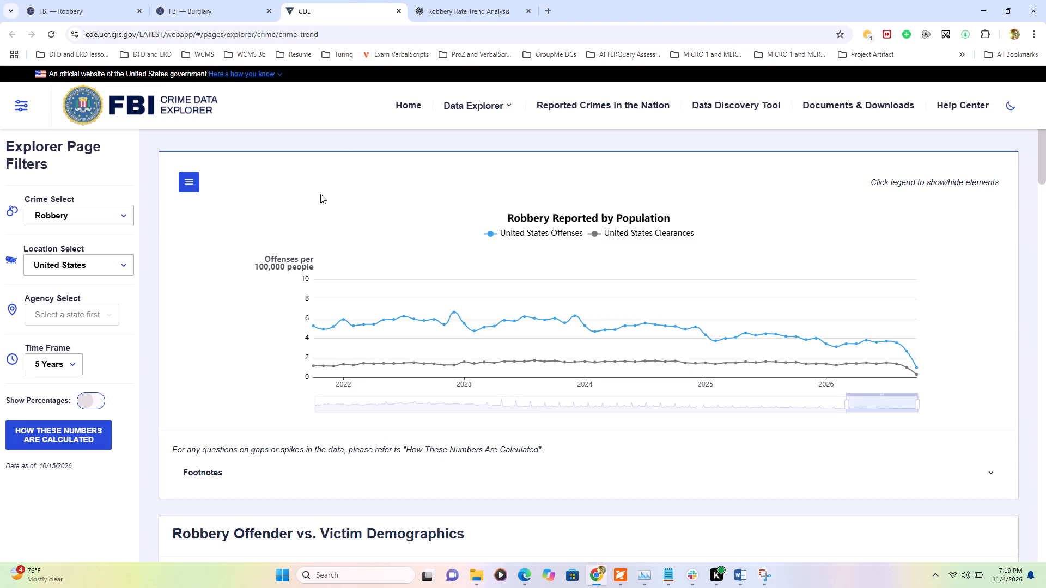
pyautogui.click(105, 222)
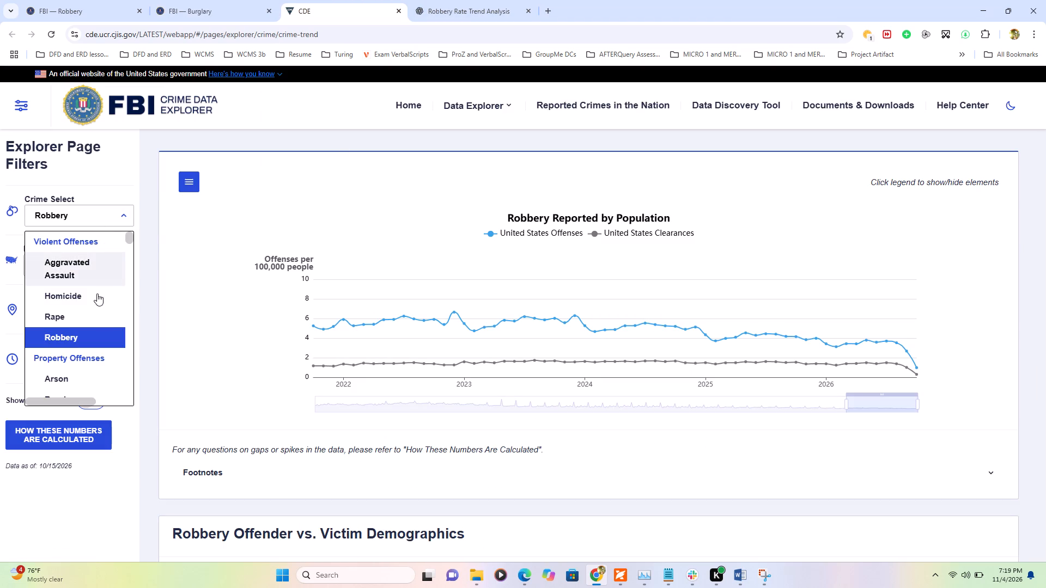
pyautogui.scroll(-2, 96, 298)
pyautogui.click(74, 309)
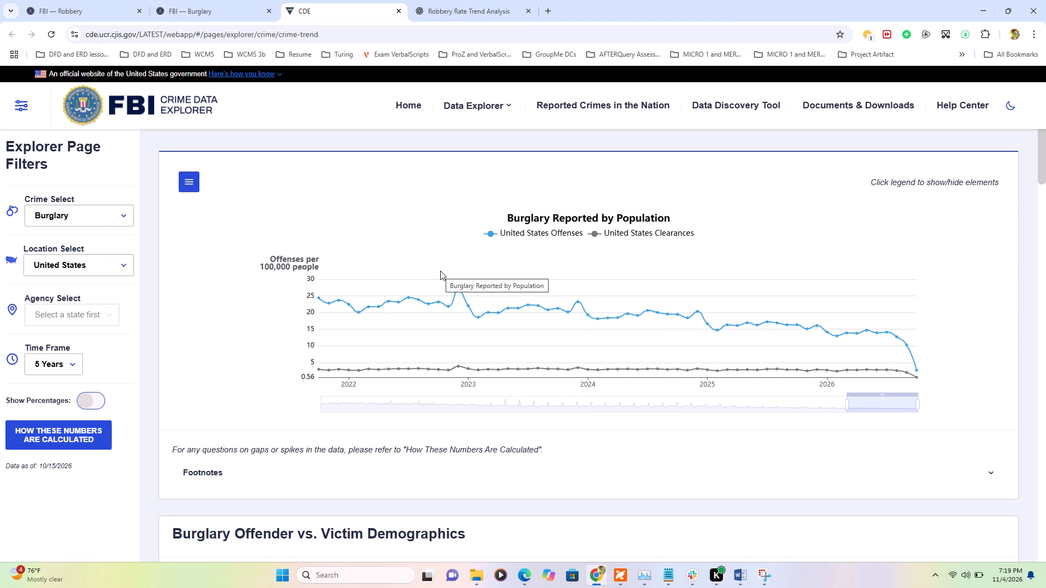
pyautogui.click(197, 181)
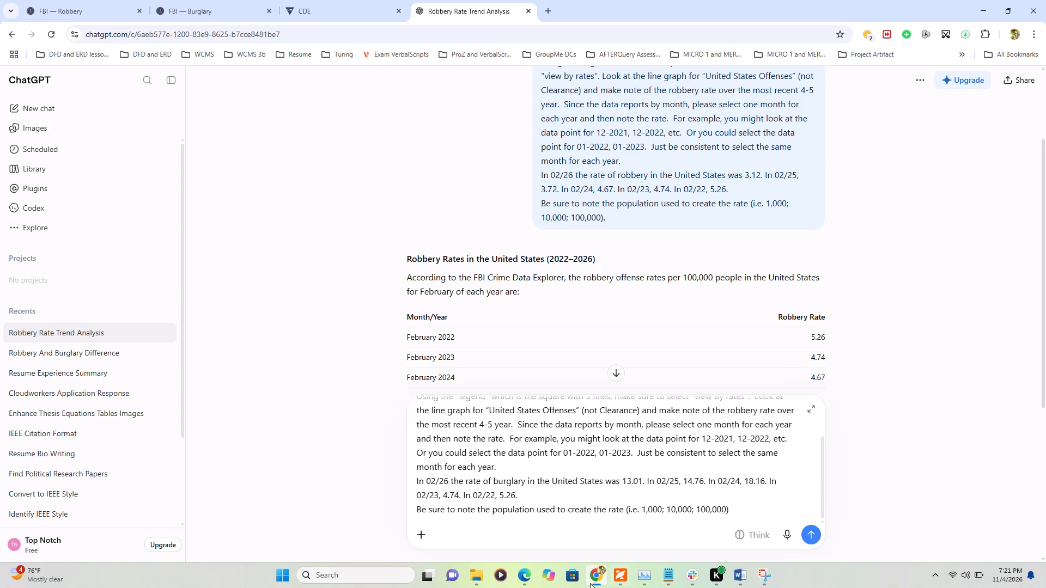
# Look up the February 2023 burglary offense rate in Crime Data Explorer and set the prompt's 02/23 rate to 18.62.
pyautogui.click(386, 0)
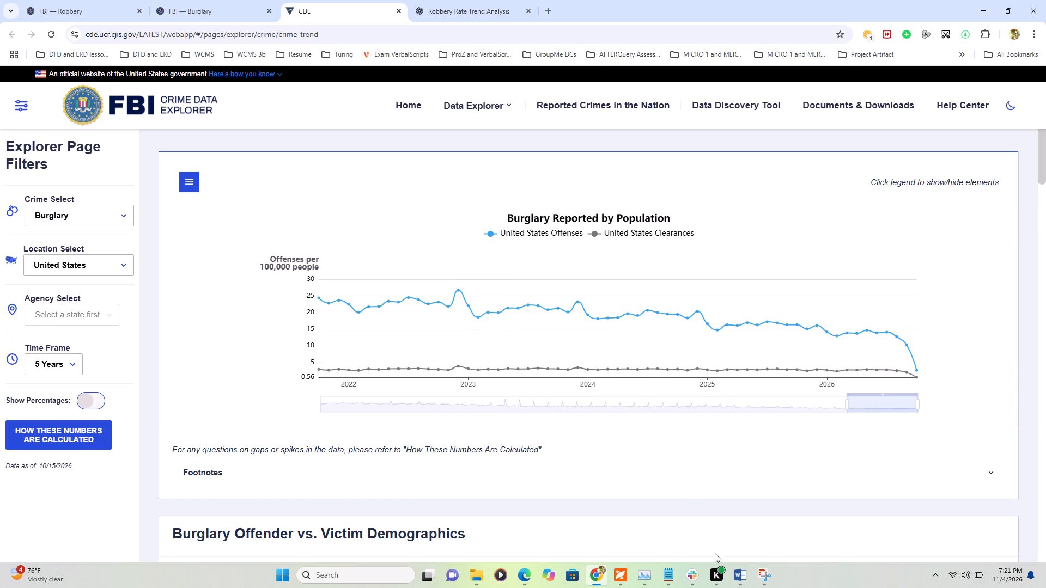
pyautogui.click(446, 0)
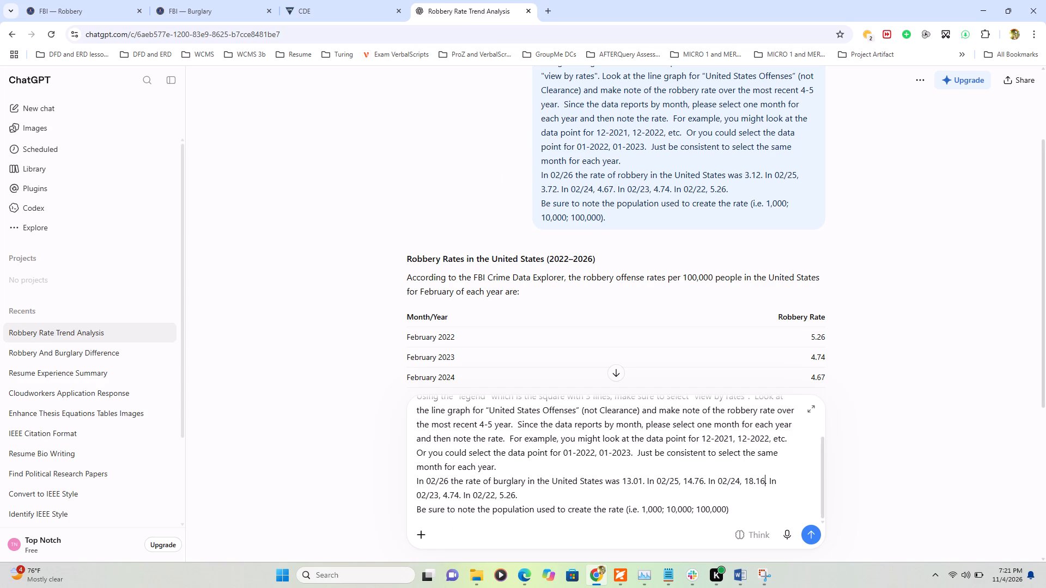
pyautogui.click(460, 494)
pyautogui.press('BackSpace')
pyautogui.press('BackSpace')
pyautogui.press('BackSpace')
pyautogui.press('BackSpace')
pyautogui.write('18.62')
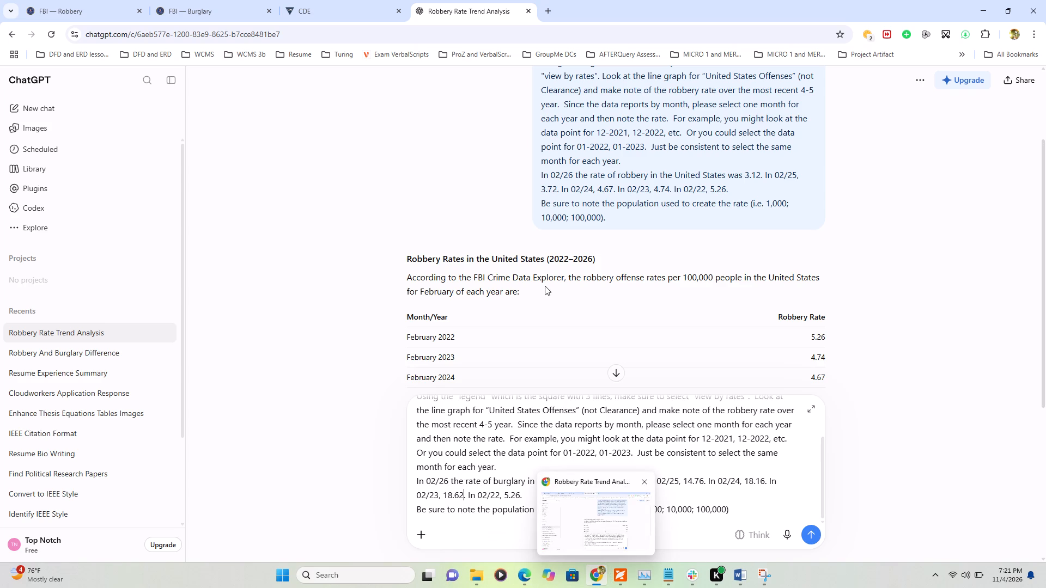
# Look up the February 2022 burglary offense rate in Crime Data Explorer and set the prompt's 02/22 rate to 20.12.
pyautogui.click(358, 4)
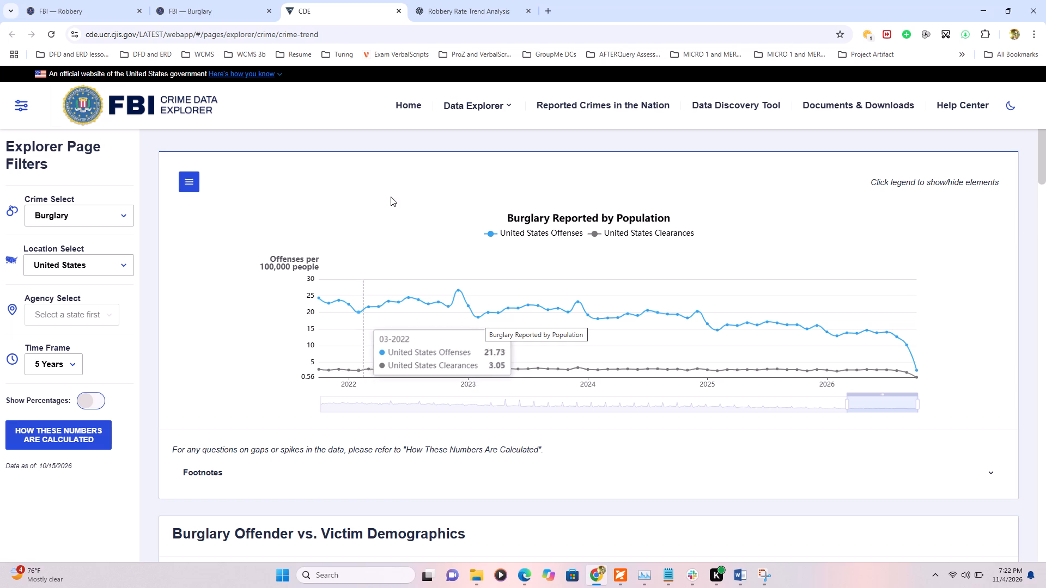
pyautogui.click(454, 0)
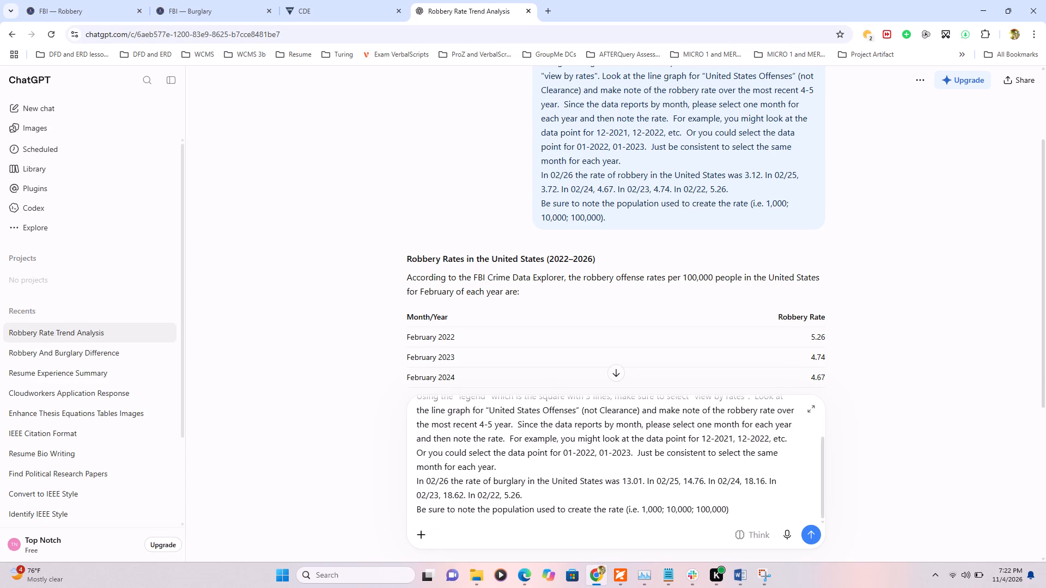
pyautogui.click(519, 496)
pyautogui.press('BackSpace')
pyautogui.press('BackSpace')
pyautogui.press('BackSpace')
pyautogui.press('BackSpace')
pyautogui.write('20.12')
# Check part 3 of the Word assignment instructions, and in the ChatGPT prompt replace "robbery" with "burglary" in the "make note of" sentence.
pyautogui.scroll(-1, 616, 494)
pyautogui.scroll(2, 618, 462)
pyautogui.scroll(-1, 618, 462)
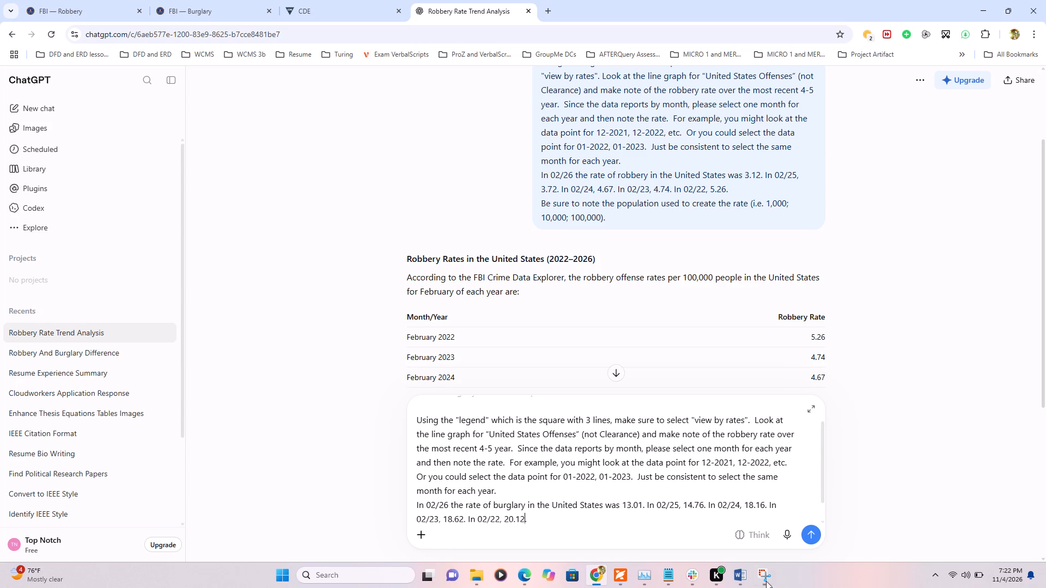
pyautogui.click(739, 583)
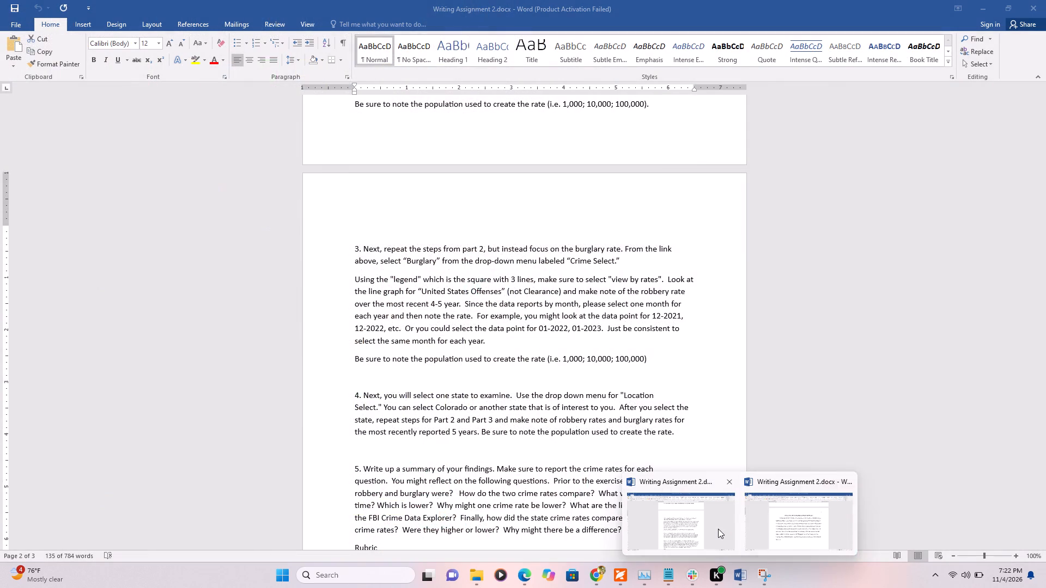
pyautogui.click(718, 529)
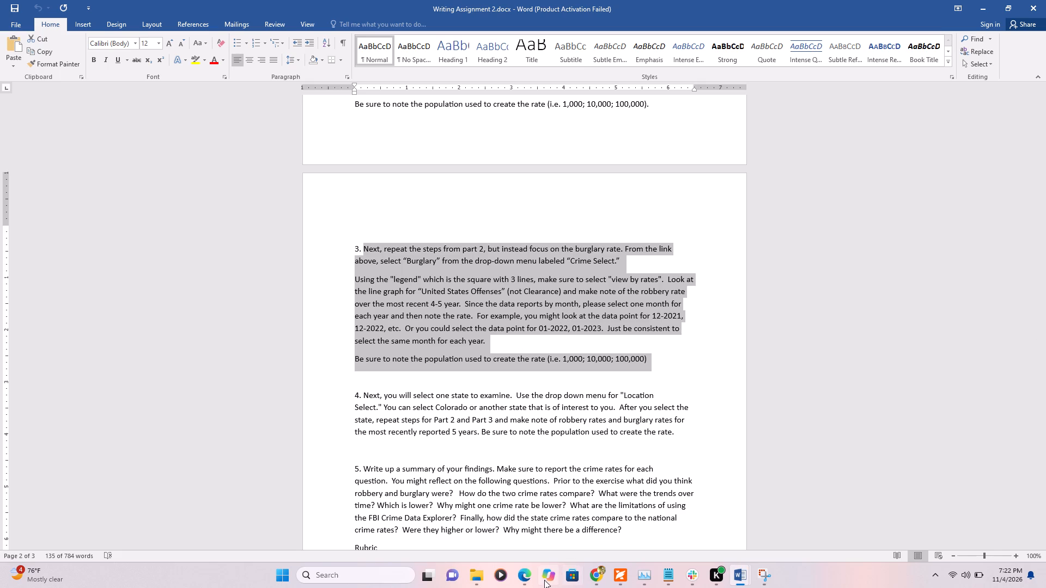
pyautogui.click(599, 587)
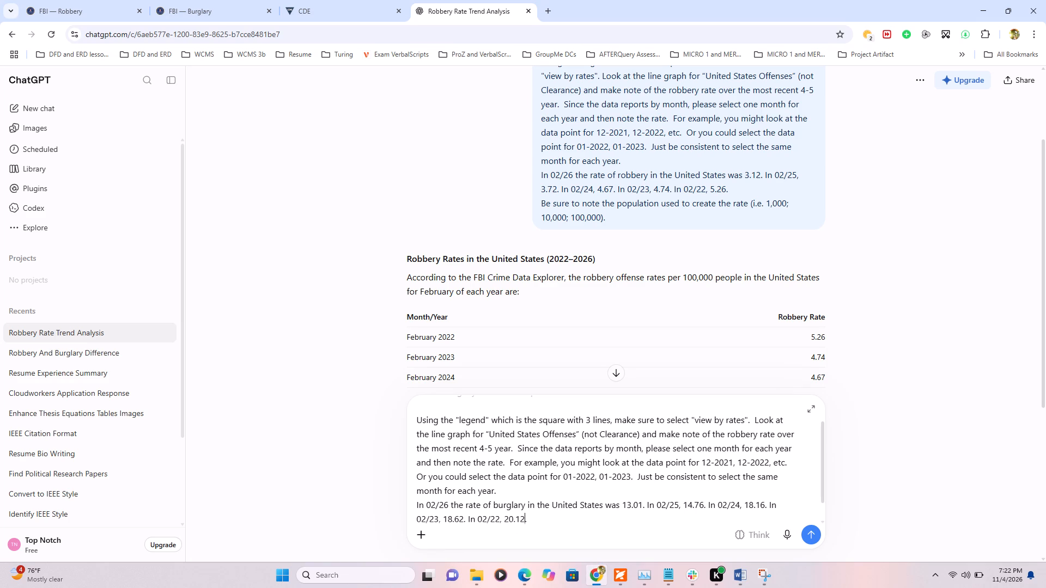
pyautogui.click(757, 433)
pyautogui.press('BackSpace')
pyautogui.press('BackSpace')
pyautogui.press('BackSpace')
pyautogui.press('BackSpace')
pyautogui.press('BackSpace')
pyautogui.press('BackSpace')
pyautogui.press('BackSpace')
pyautogui.write('burglary')
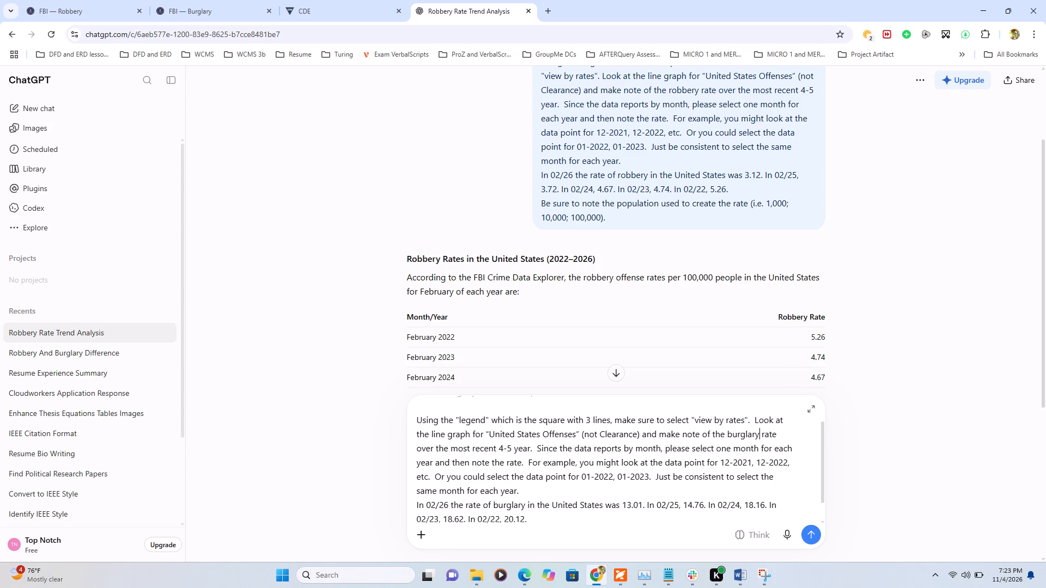
# Submit the completed burglary prompt to ChatGPT and view the generated rates and trend analysis.
pyautogui.scroll(-2, 605, 485)
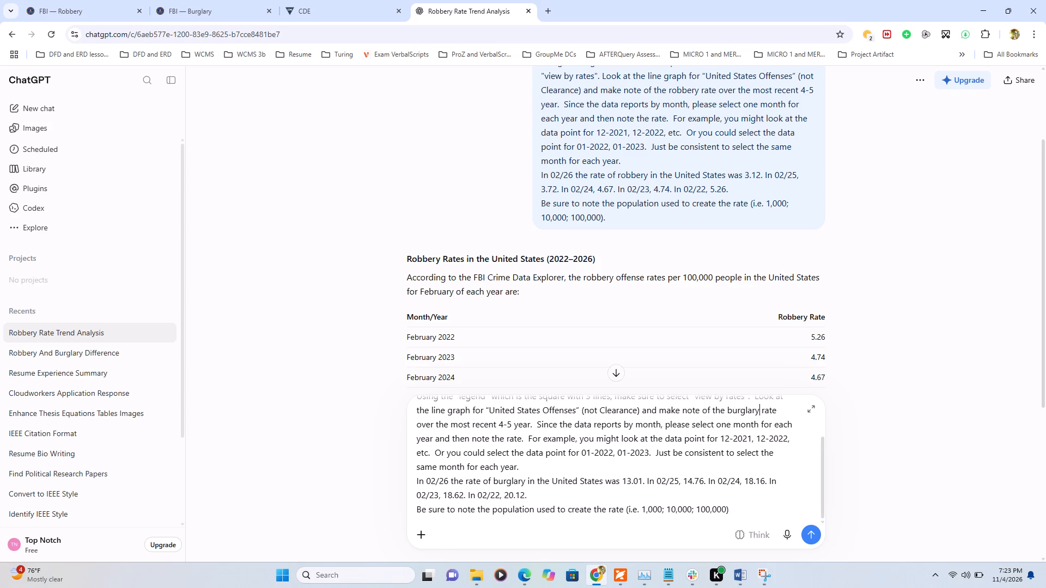
pyautogui.click(814, 535)
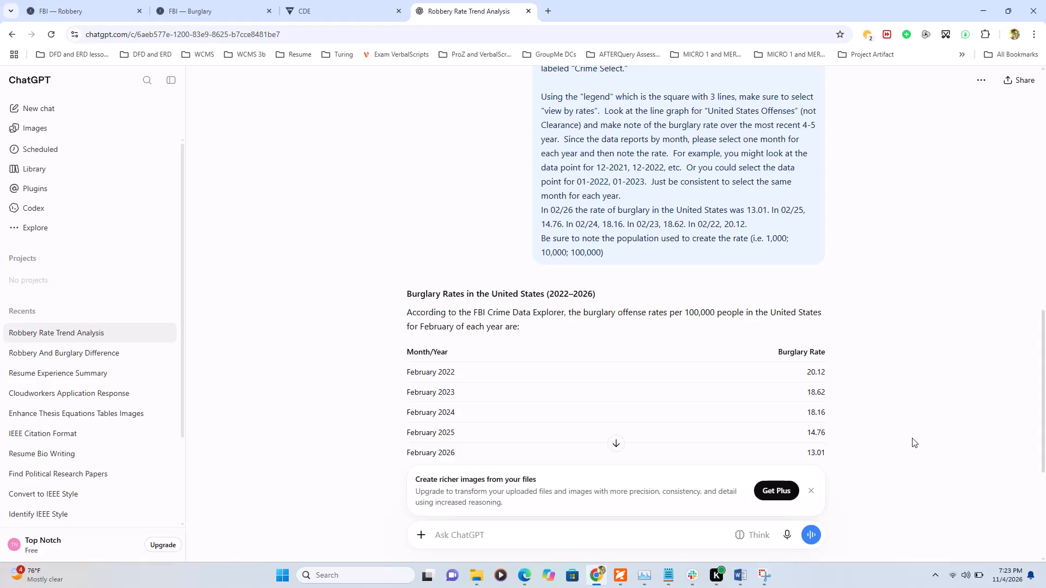
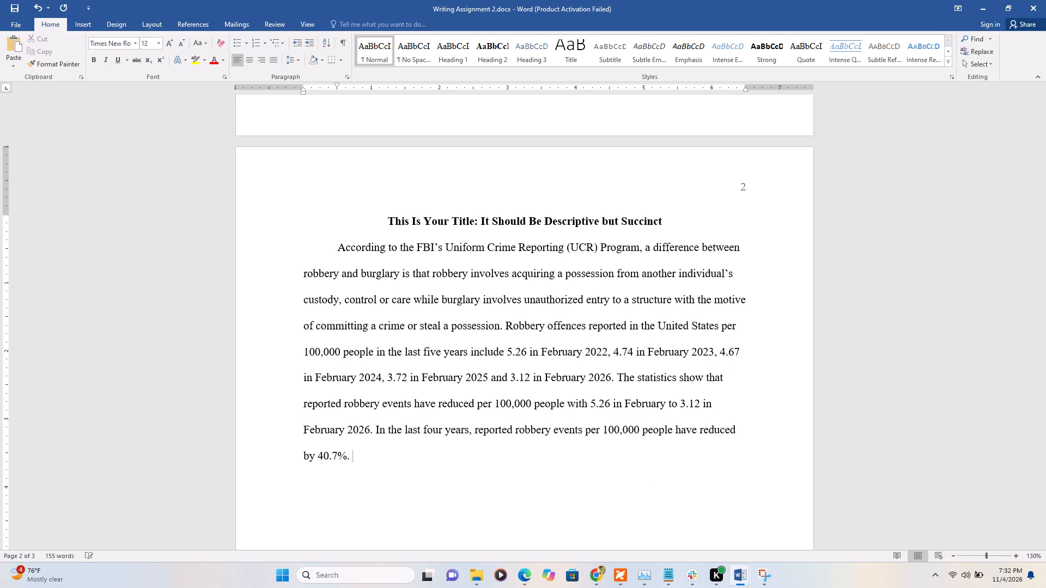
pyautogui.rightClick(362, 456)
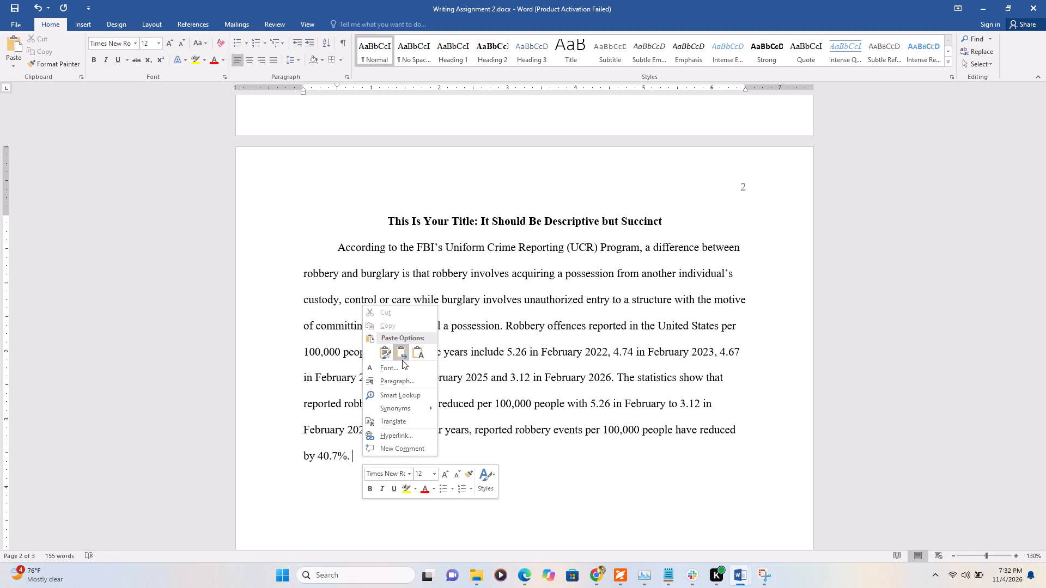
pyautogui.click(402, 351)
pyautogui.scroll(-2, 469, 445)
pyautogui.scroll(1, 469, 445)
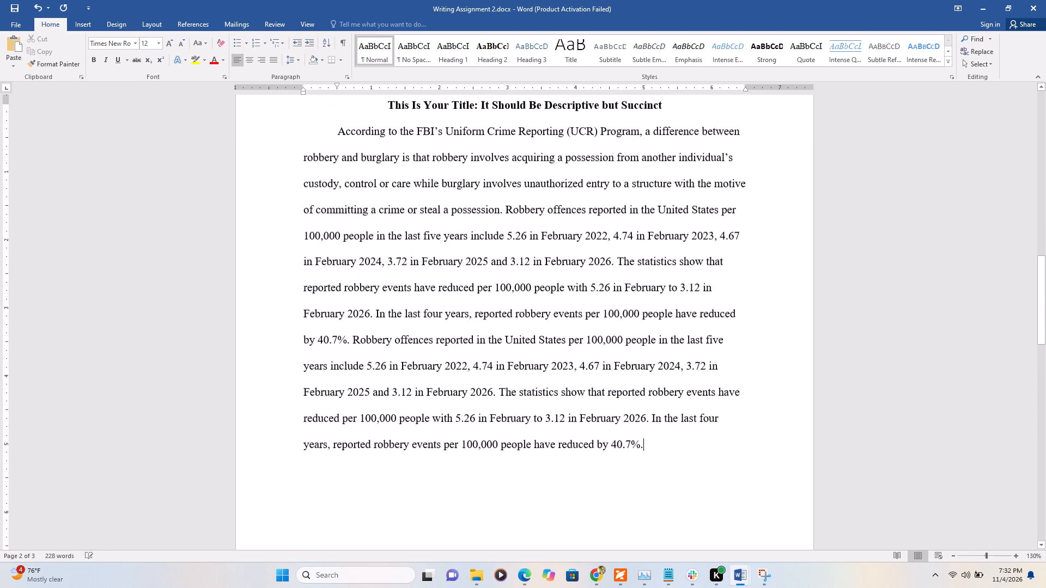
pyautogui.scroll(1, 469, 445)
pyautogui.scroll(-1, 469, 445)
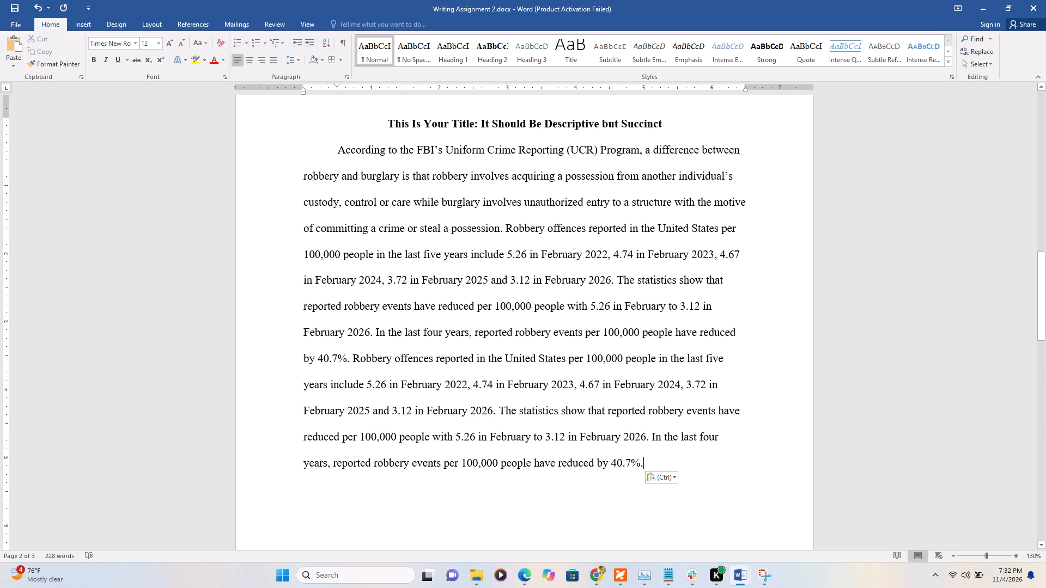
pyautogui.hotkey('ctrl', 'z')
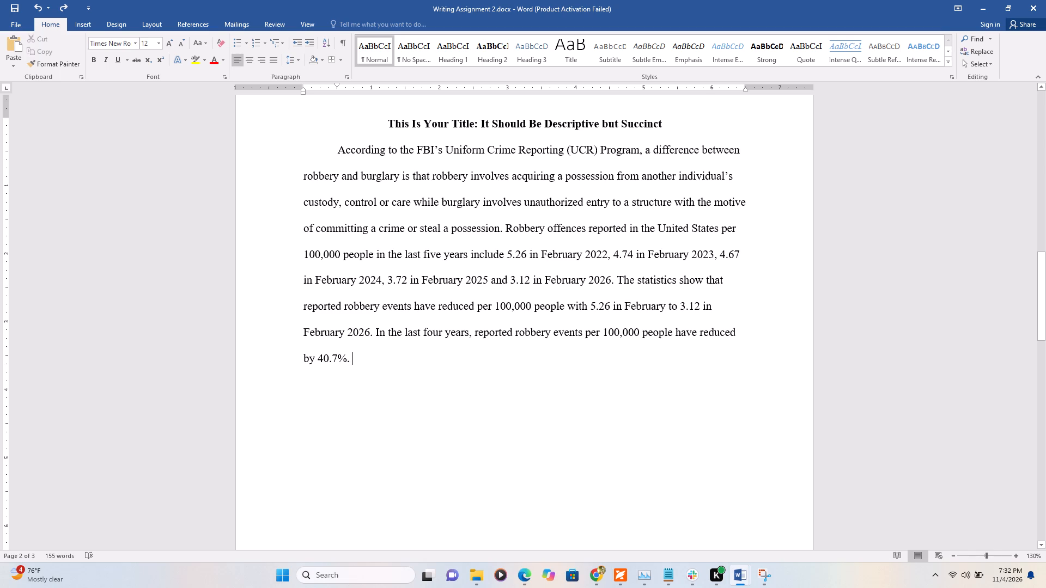
# Copy the sentence "Robbery offences reported in the United States… 3.12 in February 2026" without its period to the end of the body paragraph.
pyautogui.press('space')
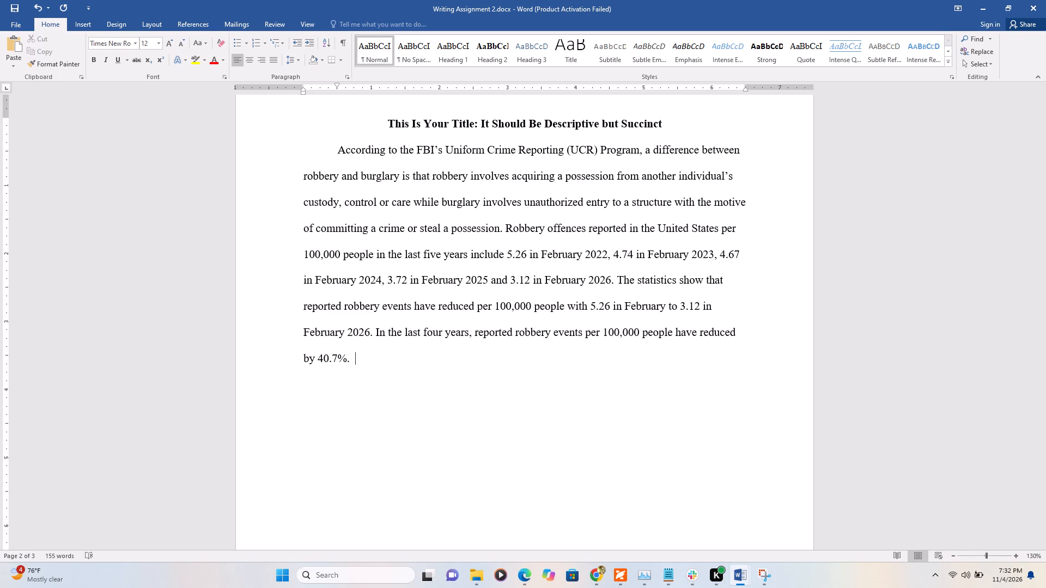
pyautogui.moveTo(506, 225); pyautogui.dragTo(603, 279)
pyautogui.rightClick(570, 262)
pyautogui.click(602, 283)
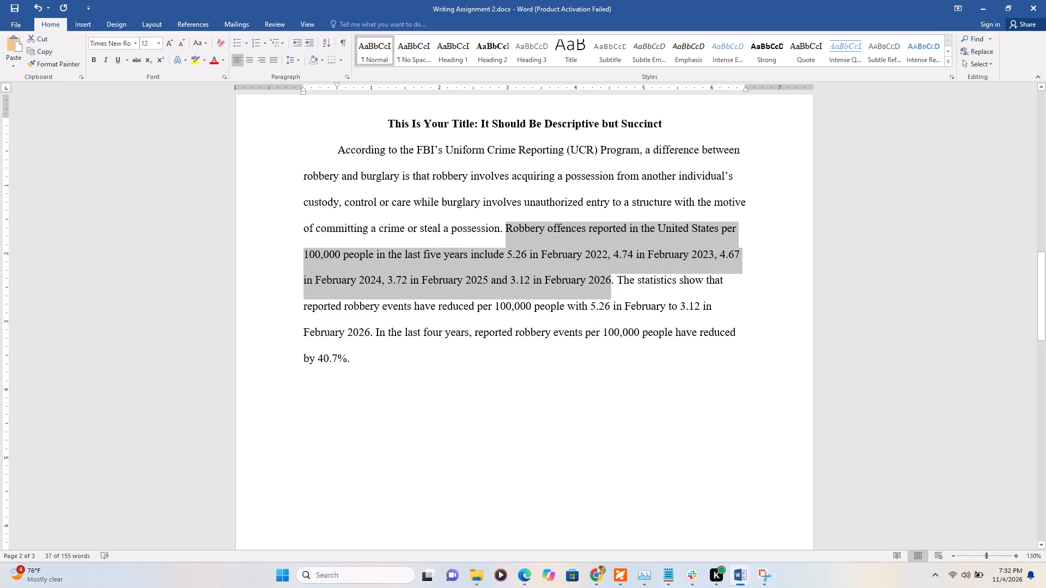
pyautogui.click(366, 358)
pyautogui.rightClick(366, 358)
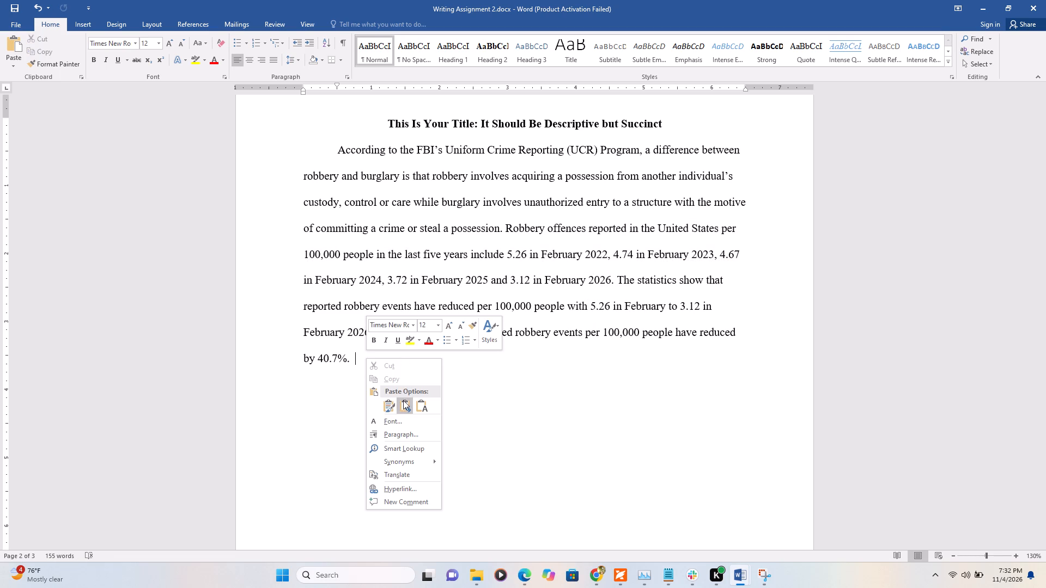
pyautogui.click(403, 401)
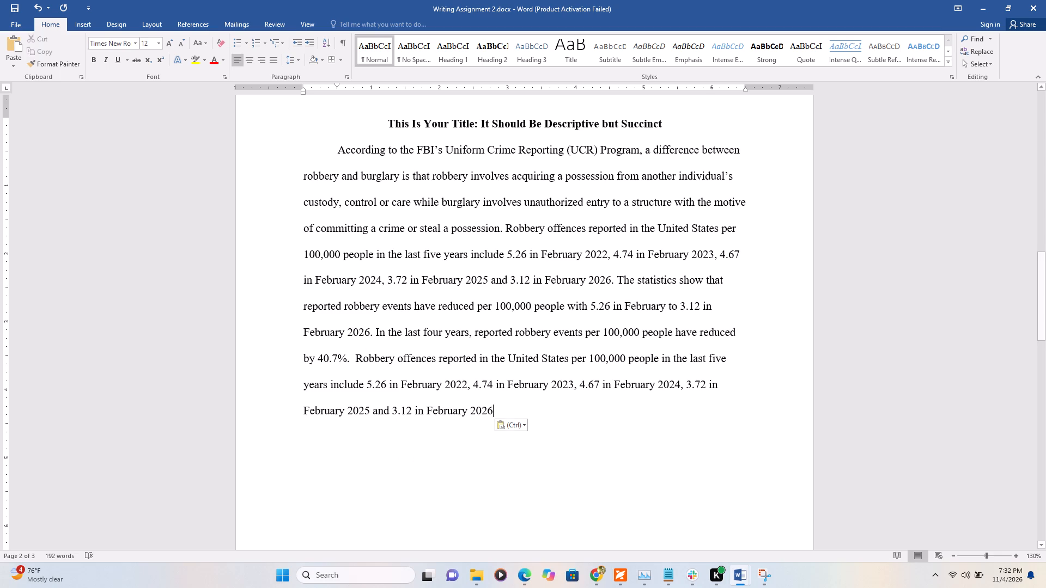
# Replace "Robbery" with "Burglary" at the start of the copied sentence and remove the extra space before it.
pyautogui.click(391, 359)
pyautogui.press('Right')
pyautogui.press('BackSpace')
pyautogui.press('BackSpace')
pyautogui.press('BackSpace')
pyautogui.press('BackSpace')
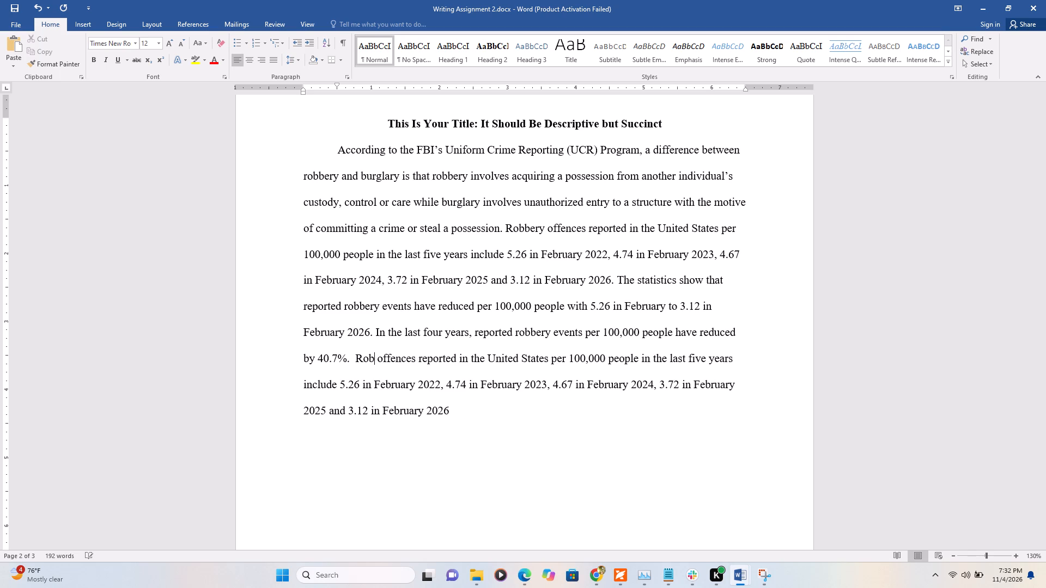
pyautogui.press('BackSpace')
pyautogui.press('BackSpace')
pyautogui.press('BackSpace')
pyautogui.press('BackSpace')
pyautogui.write('urg')
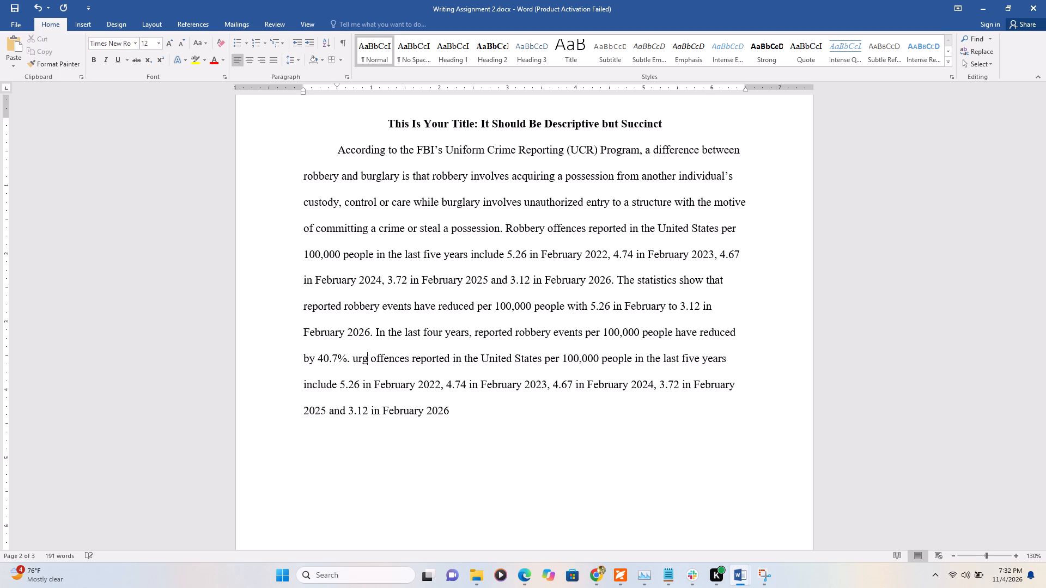
pyautogui.press('BackSpace')
pyautogui.press('BackSpace')
pyautogui.press('BackSpace')
pyautogui.write('Burglary')
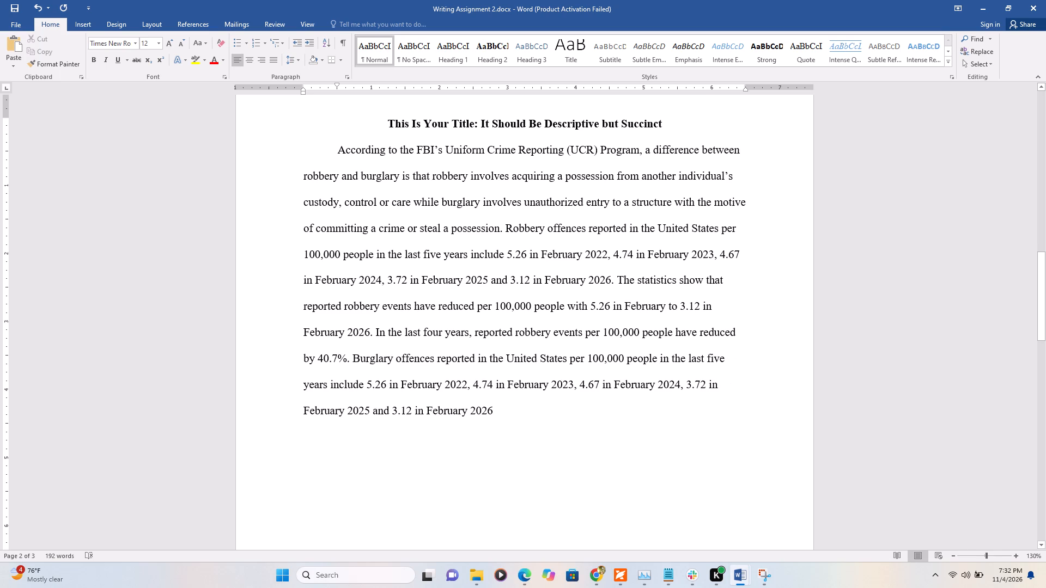
# Check the February 2022 burglary rate in ChatGPT and set the February 2022 value in the essay's burglary sentence to 20.12.
pyautogui.click(596, 575)
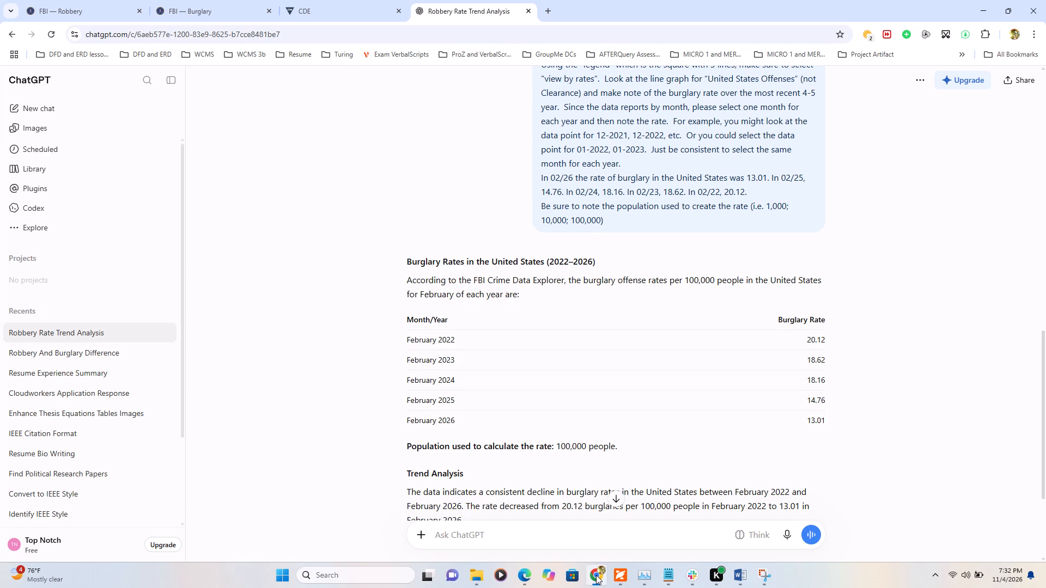
pyautogui.click(596, 575)
pyautogui.click(596, 575)
pyautogui.click(596, 575)
pyautogui.click(384, 384)
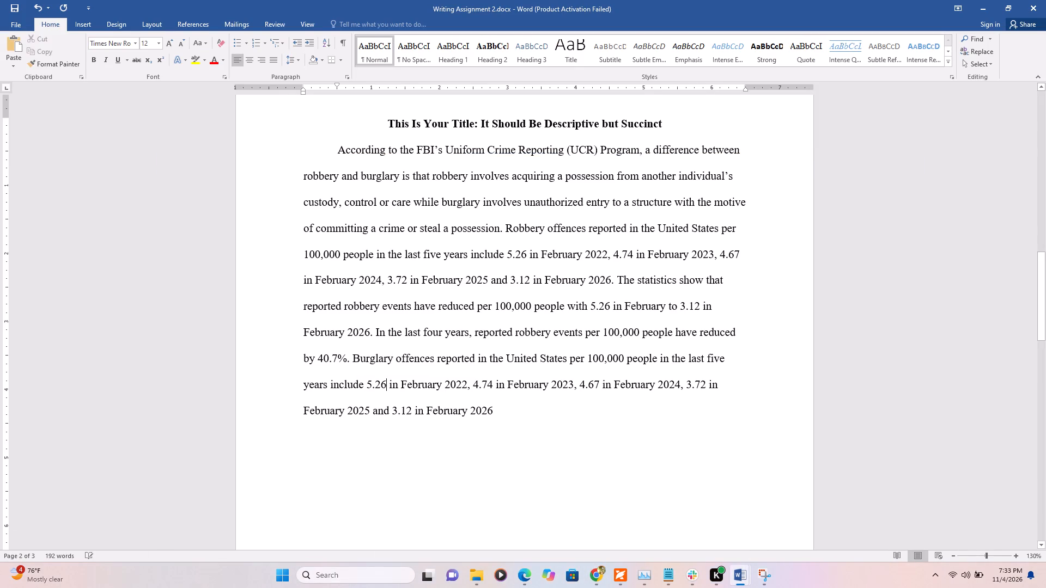
pyautogui.press('BackSpace')
pyautogui.press('BackSpace')
pyautogui.press('BackSpace')
pyautogui.press('BackSpace')
pyautogui.write('201')
pyautogui.press('BackSpace')
pyautogui.write('.12')
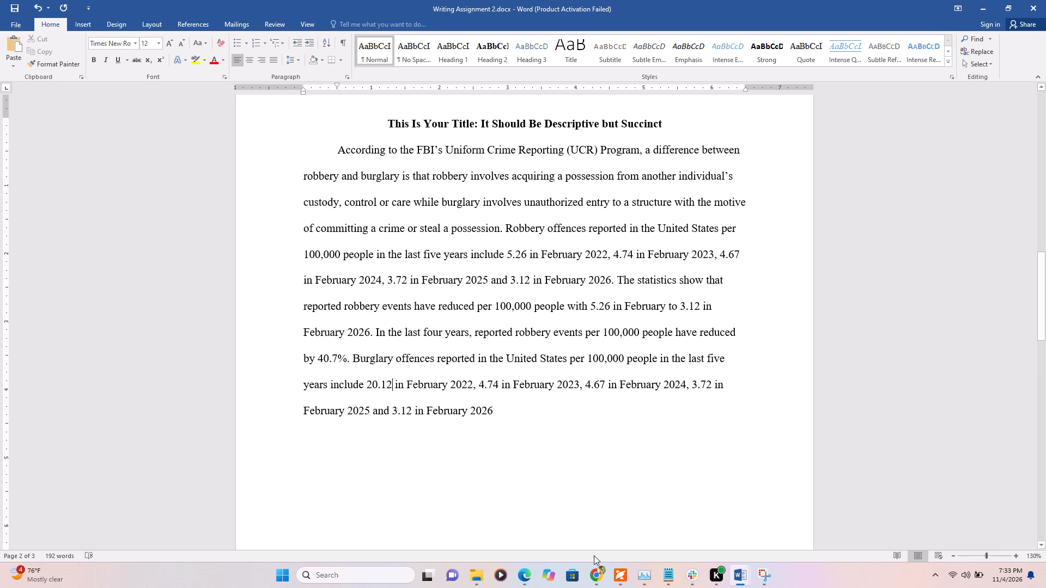
# Check the February 2023 burglary rate in ChatGPT and set the February 2023 value in the essay's burglary sentence to 18.62.
pyautogui.click(606, 578)
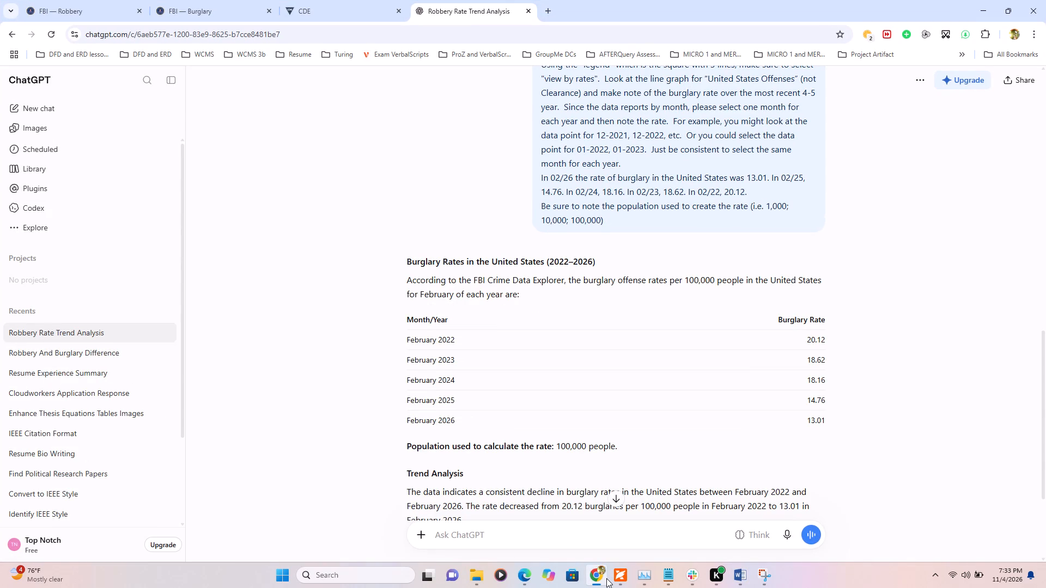
pyautogui.click(606, 578)
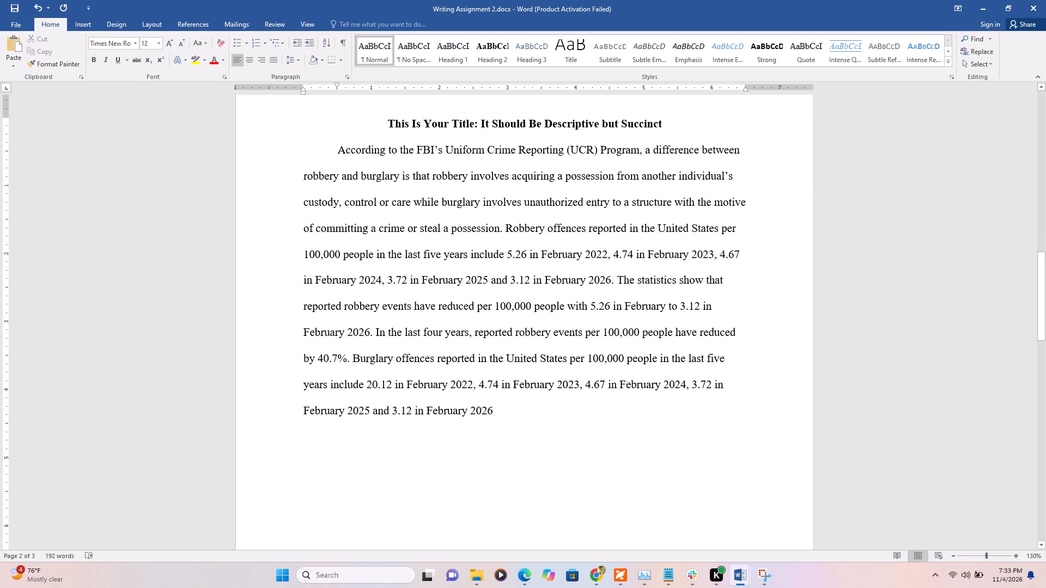
pyautogui.click(498, 387)
pyautogui.press('BackSpace')
pyautogui.press('BackSpace')
pyautogui.press('BackSpace')
pyautogui.press('BackSpace')
pyautogui.write('18.62')
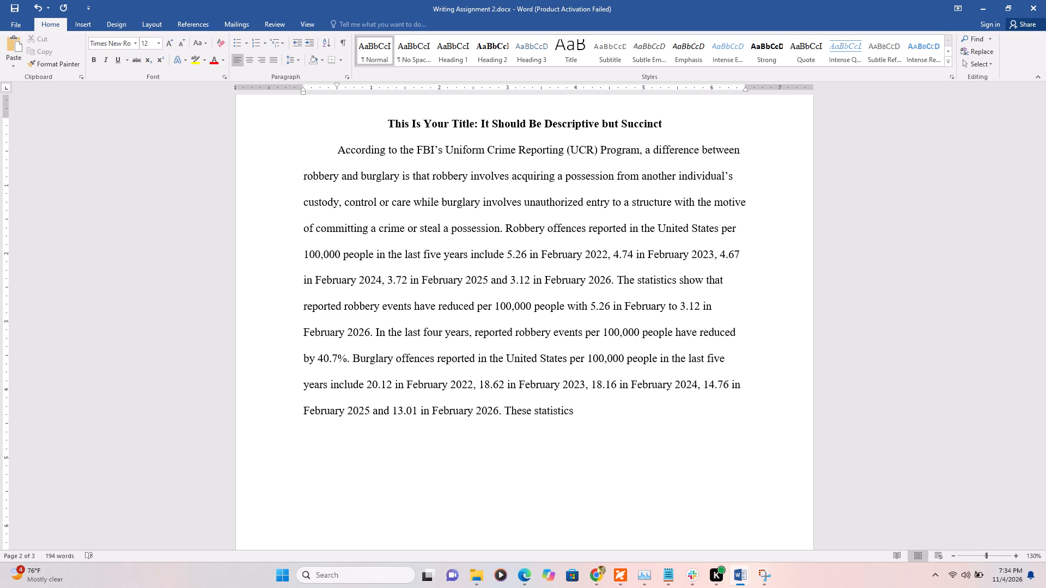
pyautogui.write('indicate that')
pyautogui.press('space')
pyautogui.write('reported burglary')
pyautogui.press('space')
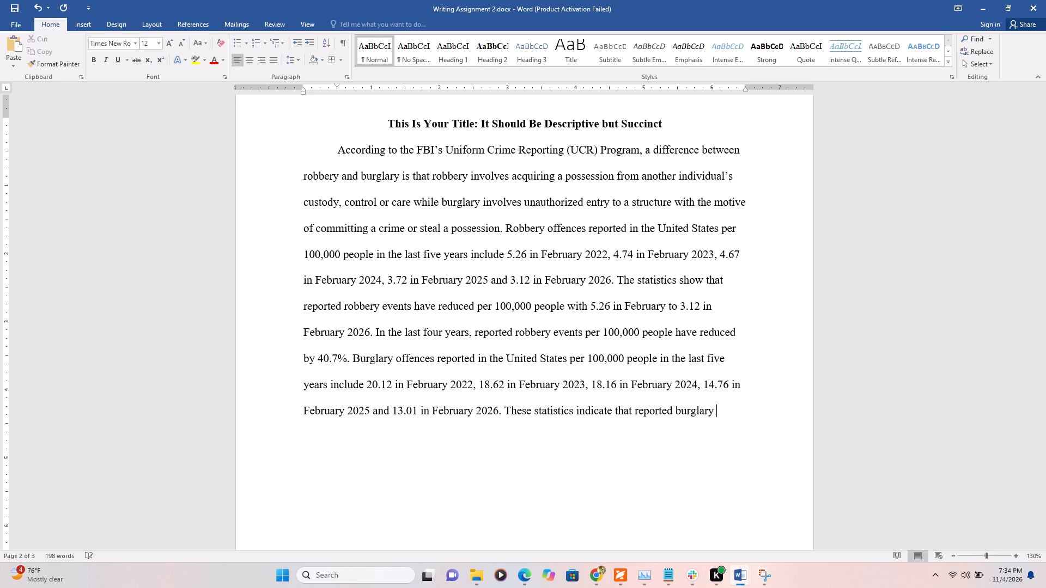
pyautogui.write('events')
pyautogui.press('space')
# Copy the robbery trend wording from "have reduced per 100,000 people" through "February 2026" to the end of the new burglary sentence.
pyautogui.moveTo(413, 307); pyautogui.dragTo(536, 328)
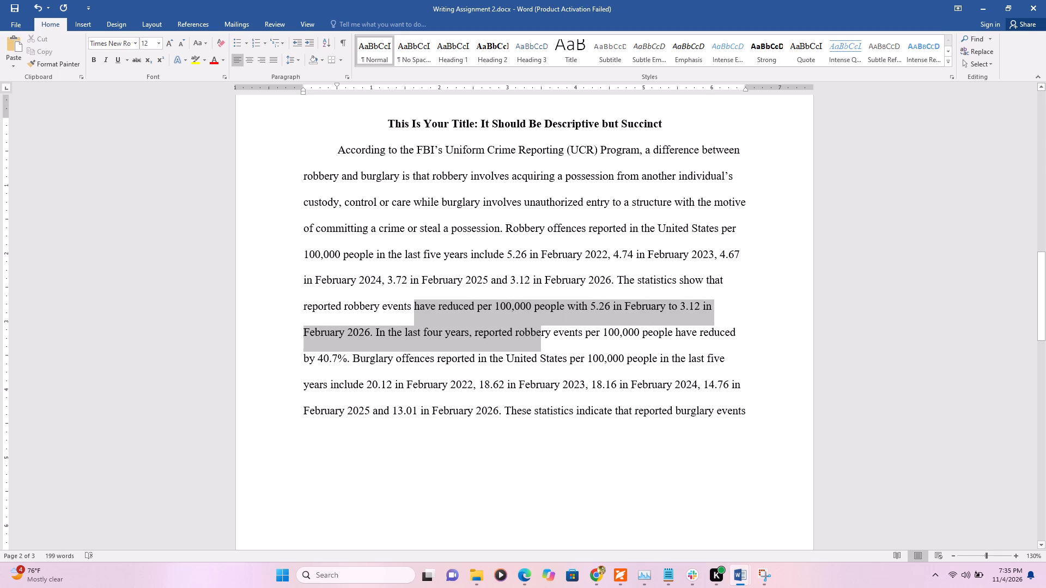
pyautogui.moveTo(536, 328); pyautogui.dragTo(368, 333)
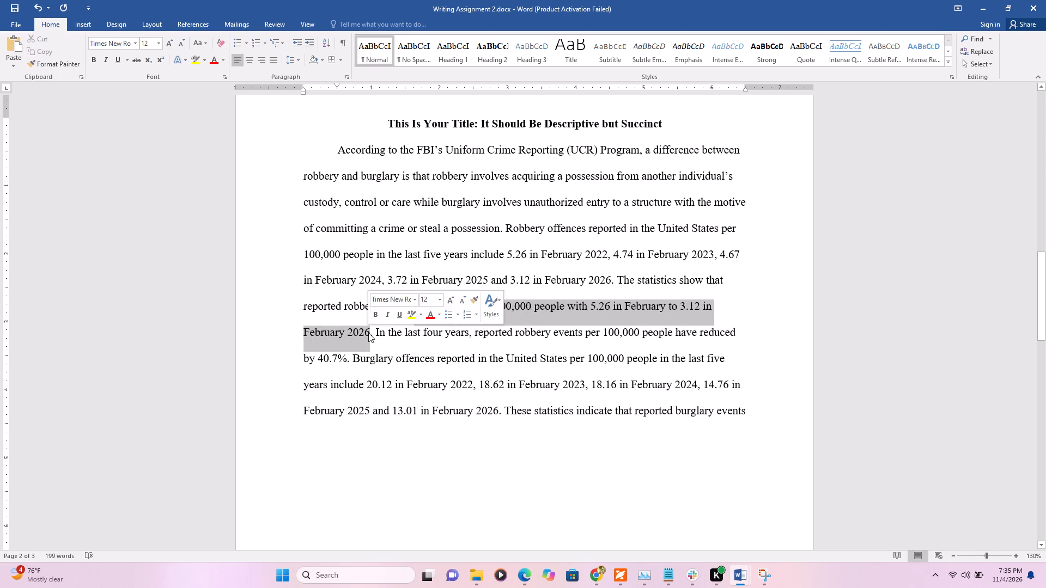
pyautogui.rightClick(617, 314)
pyautogui.click(655, 330)
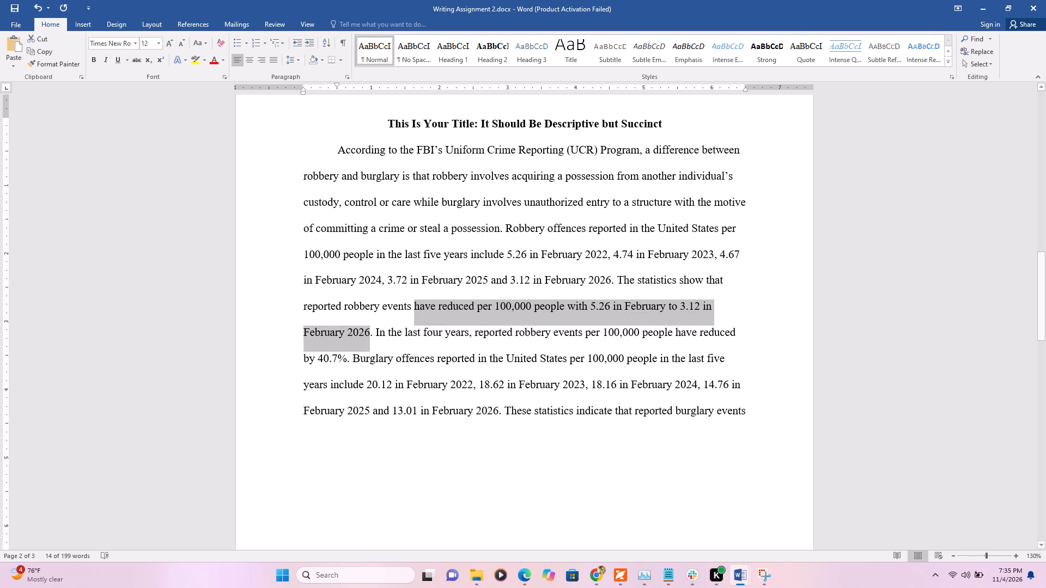
pyautogui.click(748, 411)
pyautogui.rightClick(749, 413)
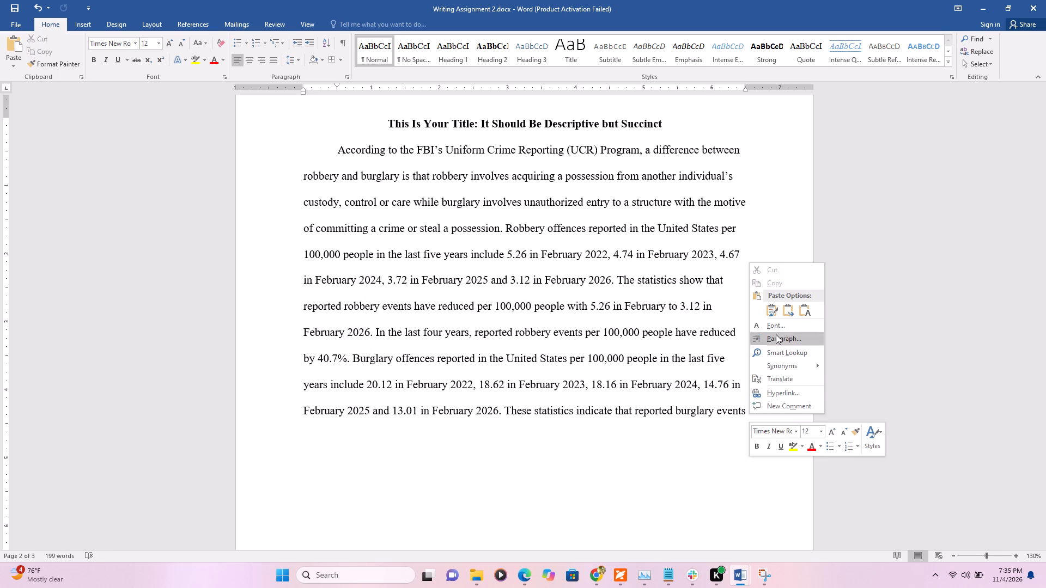
pyautogui.click(787, 315)
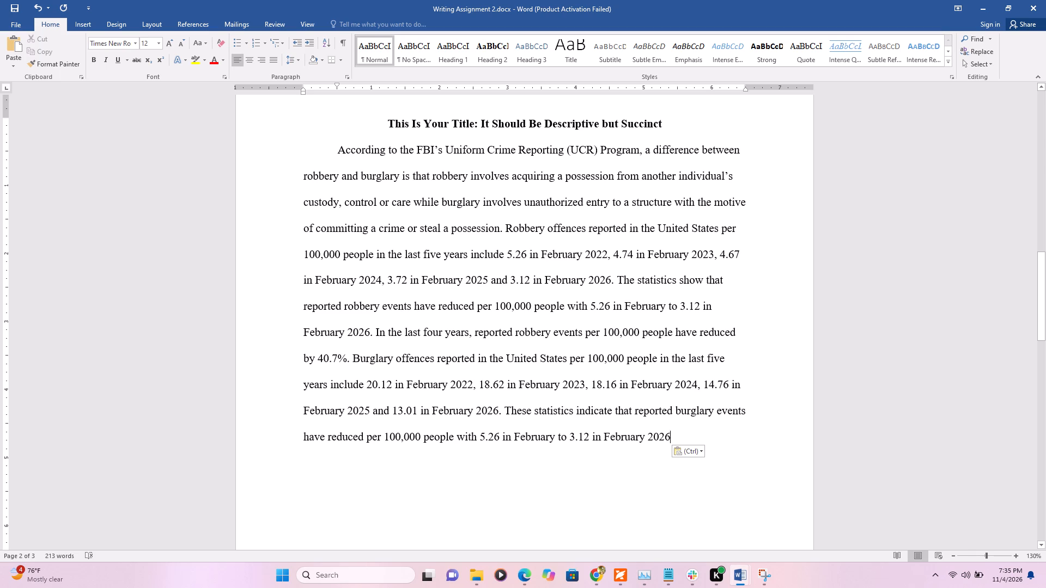
# Insert the year 2022 after the yearless "February" in both the robbery and the burglary trend sentences.
pyautogui.click(666, 305)
pyautogui.press('space')
pyautogui.write('2022')
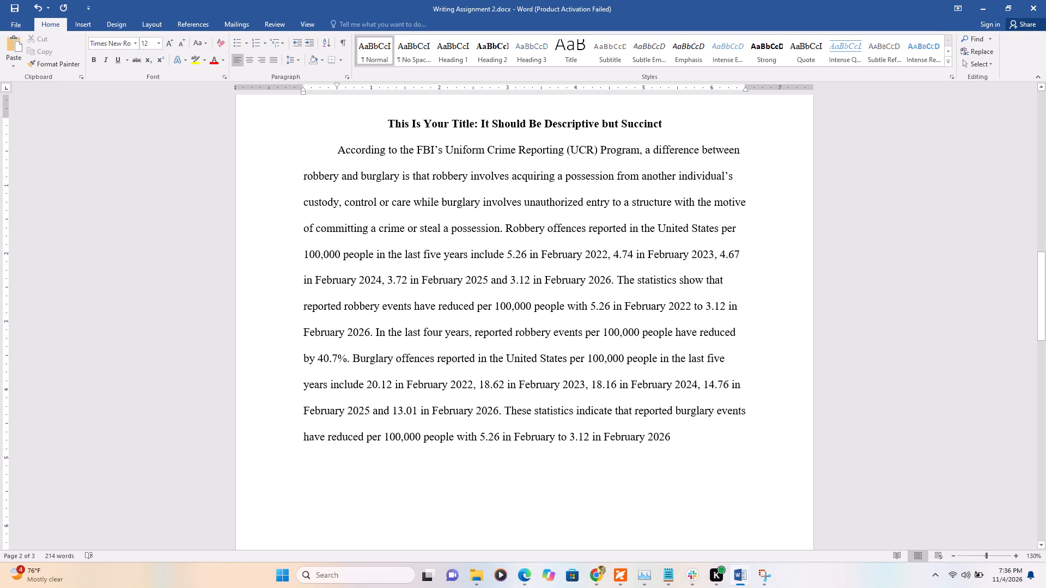
pyautogui.click(556, 438)
pyautogui.press('space')
pyautogui.write('2022')
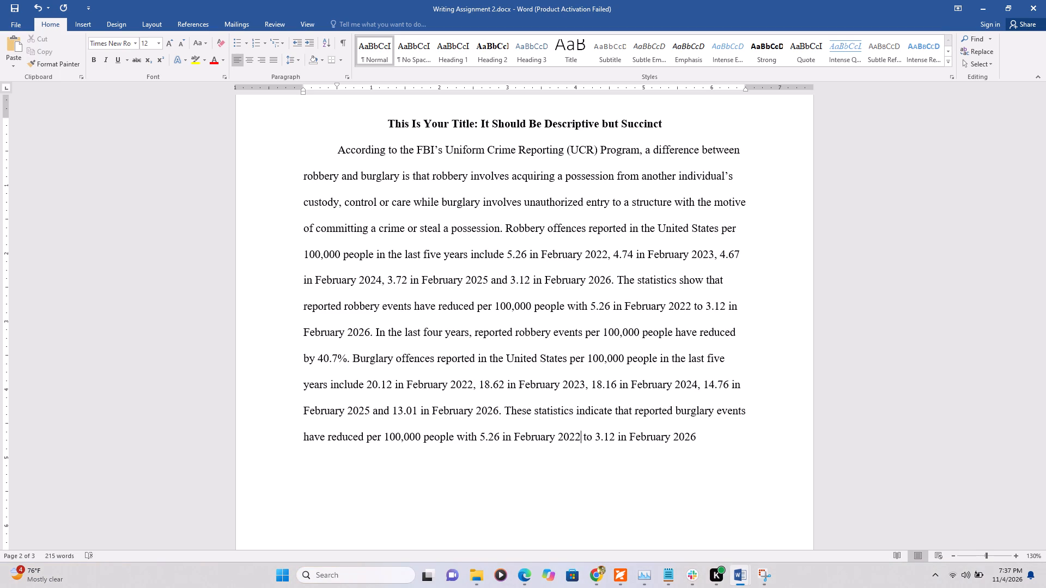
# Set the February 2022 value in the burglary trend sentence to 20.12.
pyautogui.click(500, 435)
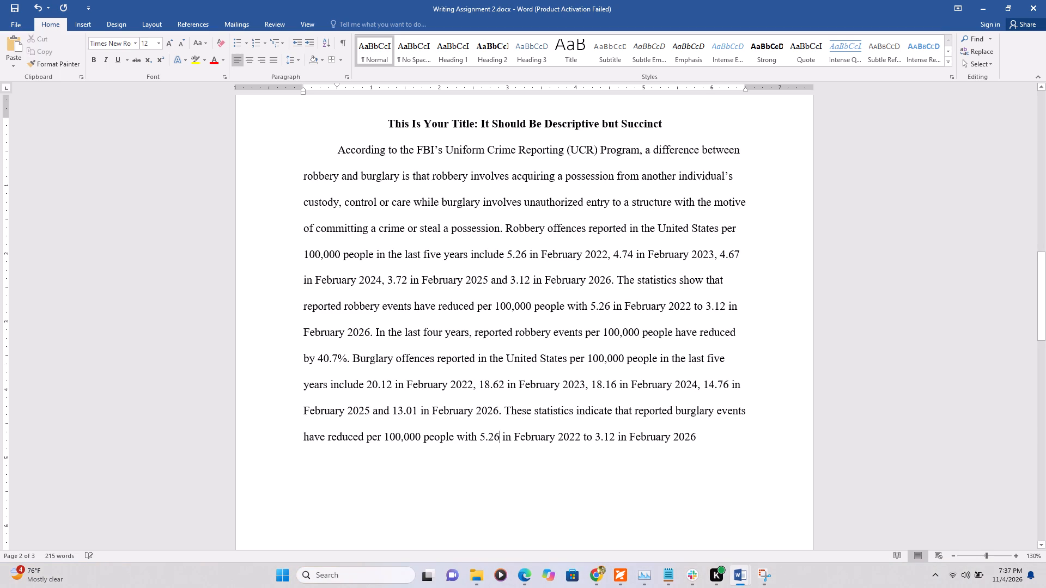
pyautogui.press('BackSpace')
pyautogui.press('BackSpace')
pyautogui.press('BackSpace')
pyautogui.press('BackSpace')
pyautogui.press('BackSpace')
pyautogui.press('space')
pyautogui.write('201')
pyautogui.press('BackSpace')
pyautogui.write('.12')
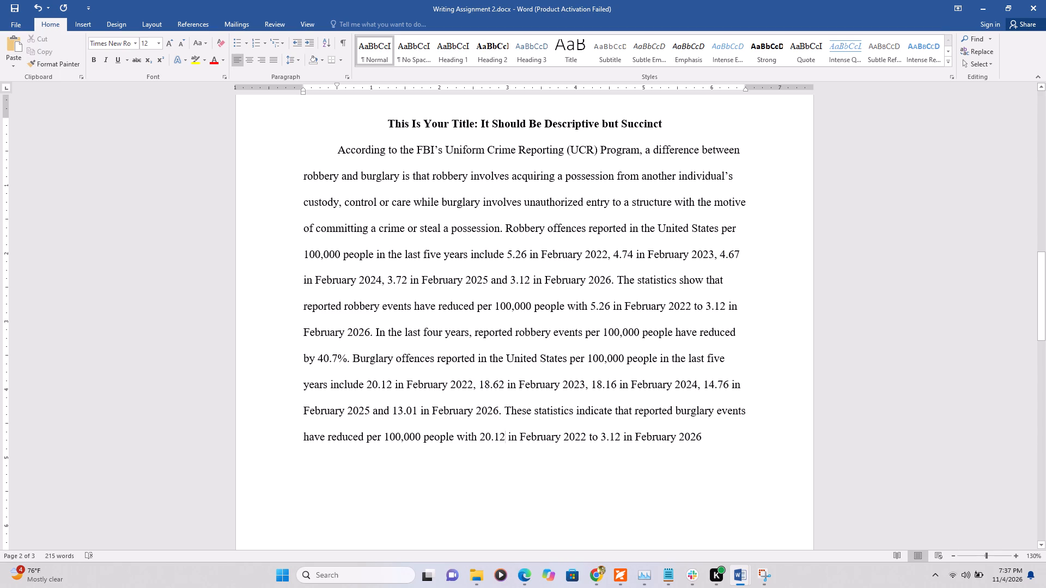
# Set the February 2026 value in the burglary trend sentence to 13.01.
pyautogui.click(622, 436)
pyautogui.press('BackSpace')
pyautogui.press('BackSpace')
pyautogui.press('BackSpace')
pyautogui.press('BackSpace')
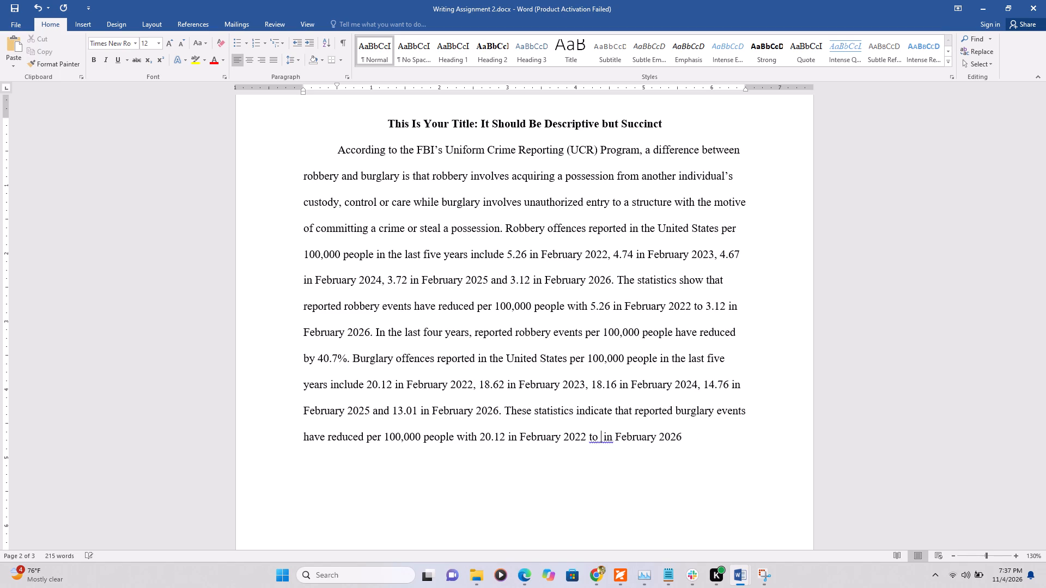
pyautogui.write('13.01')
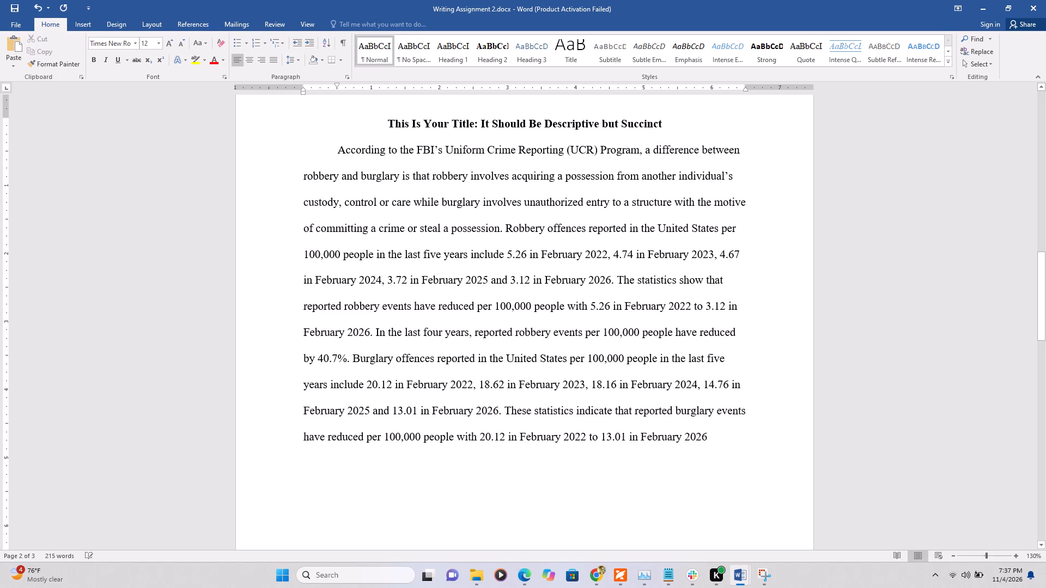
# End the burglary trend sentence with a period and save the document.
pyautogui.click(728, 431)
pyautogui.press('.')
pyautogui.hotkey('ctrl', 's')
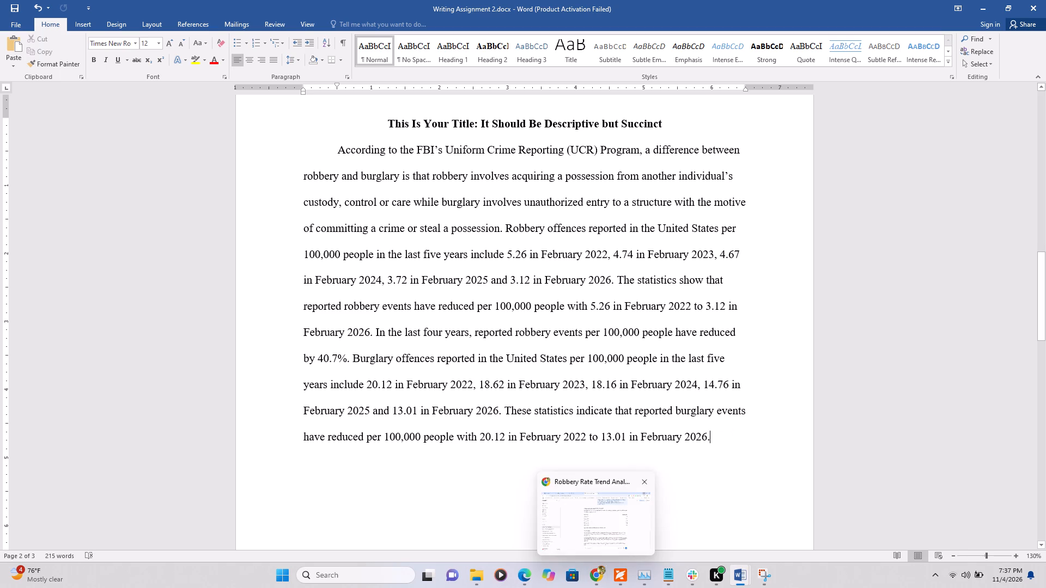
# Split the essay text so that a new paragraph starts at "Robbery offences reported in the United States".
pyautogui.click(507, 235)
pyautogui.press('Return')
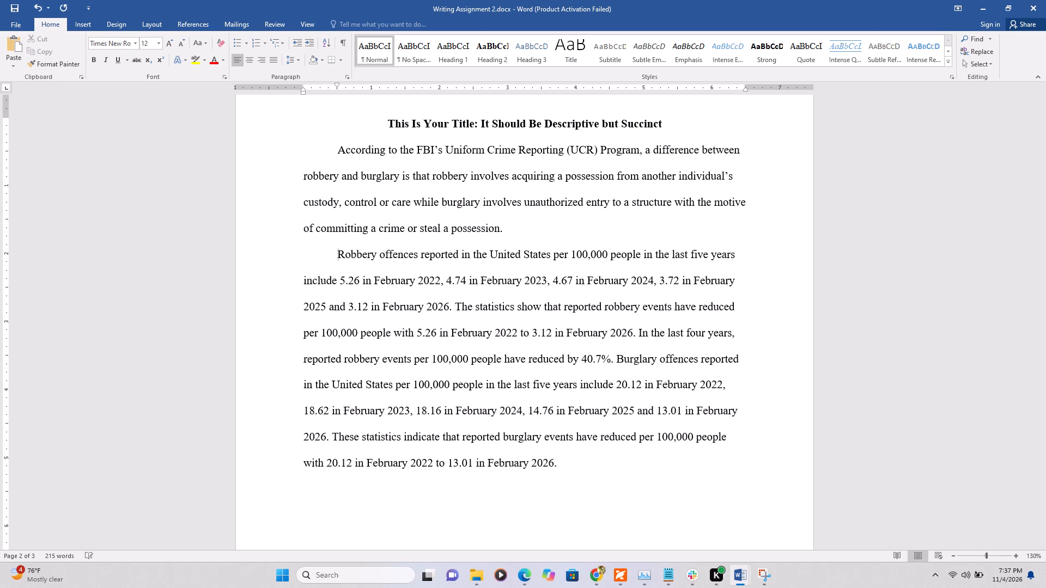
# Copy the sentence "In the last four years, reported robbery events per 100,000 people have reduced by 40.7%" to the end of the burglary text.
pyautogui.click(600, 579)
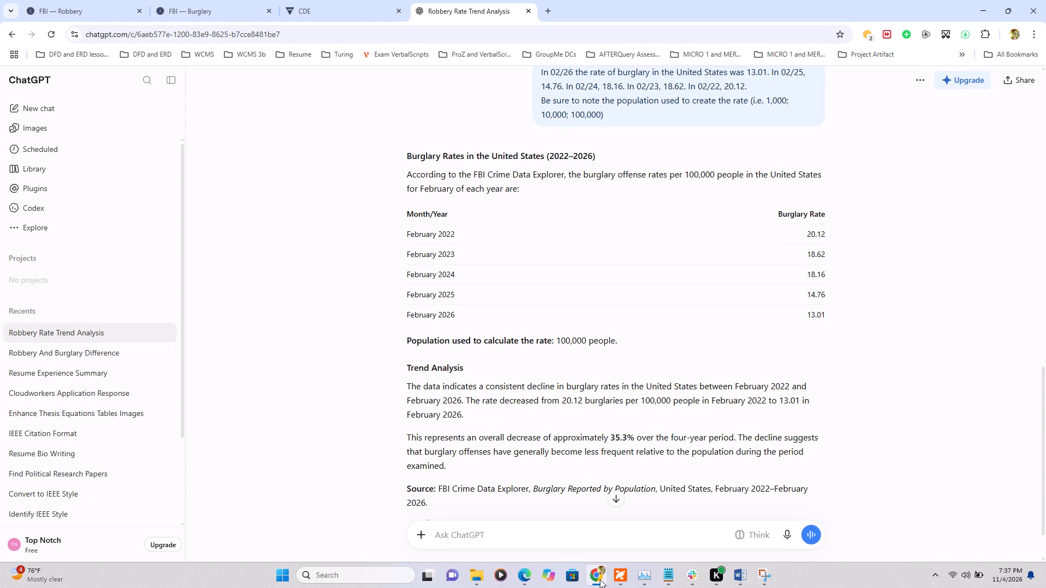
pyautogui.click(600, 579)
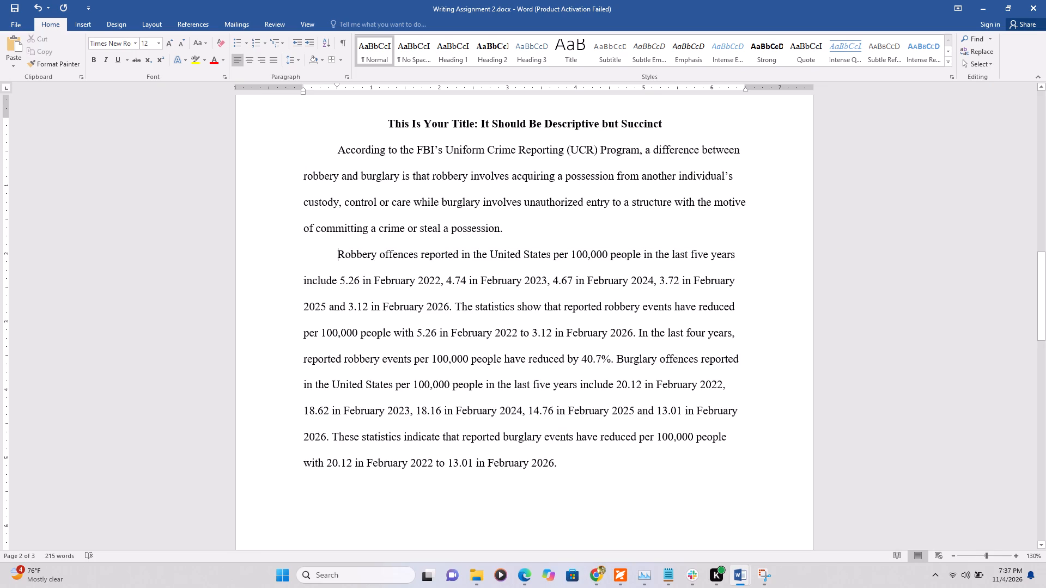
pyautogui.moveTo(638, 330); pyautogui.dragTo(610, 356)
pyautogui.rightClick(570, 359)
pyautogui.click(610, 378)
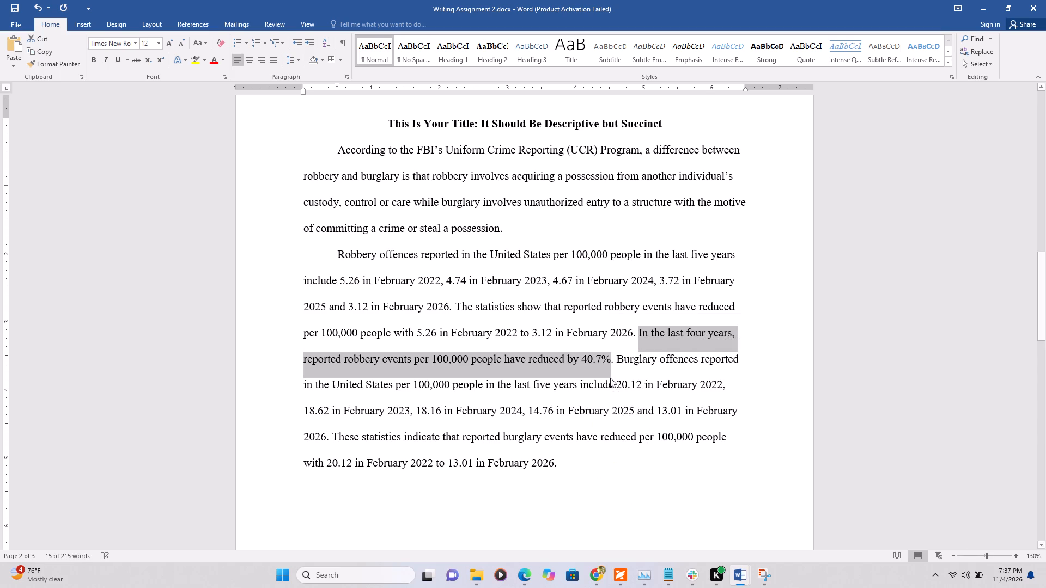
pyautogui.click(597, 585)
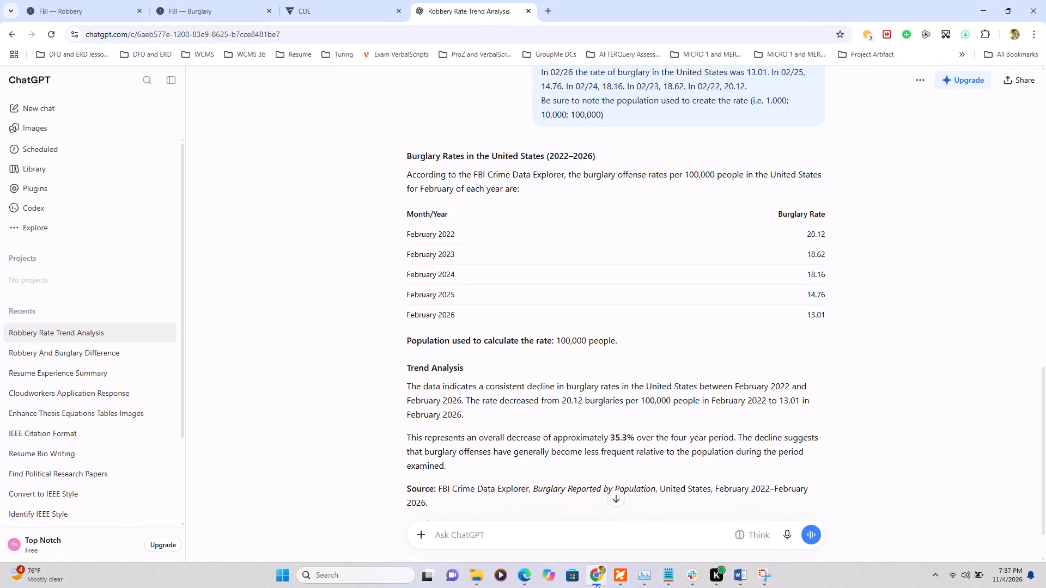
pyautogui.click(597, 585)
pyautogui.click(576, 463)
pyautogui.rightClick(576, 463)
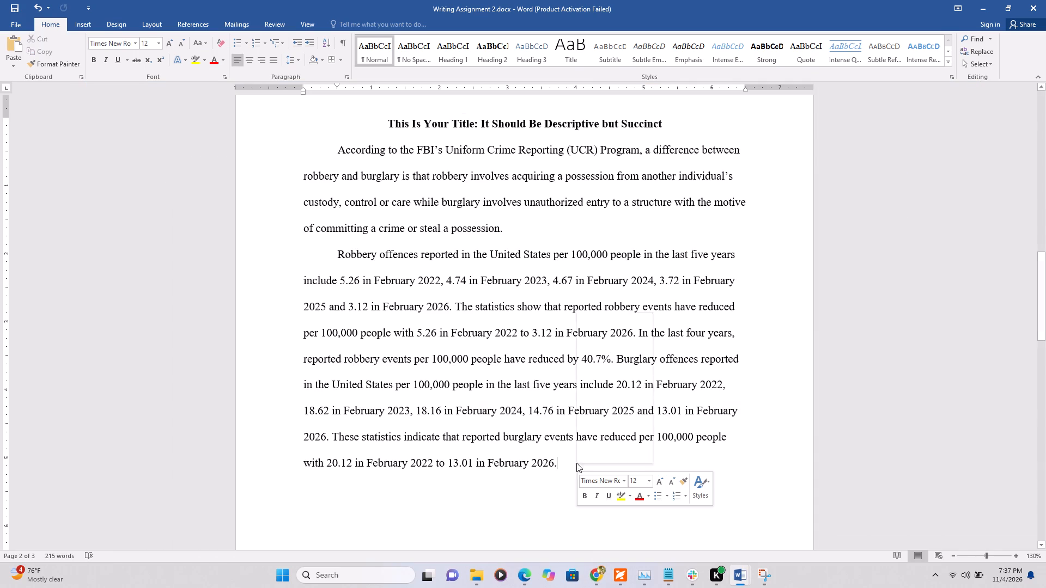
pyautogui.click(619, 363)
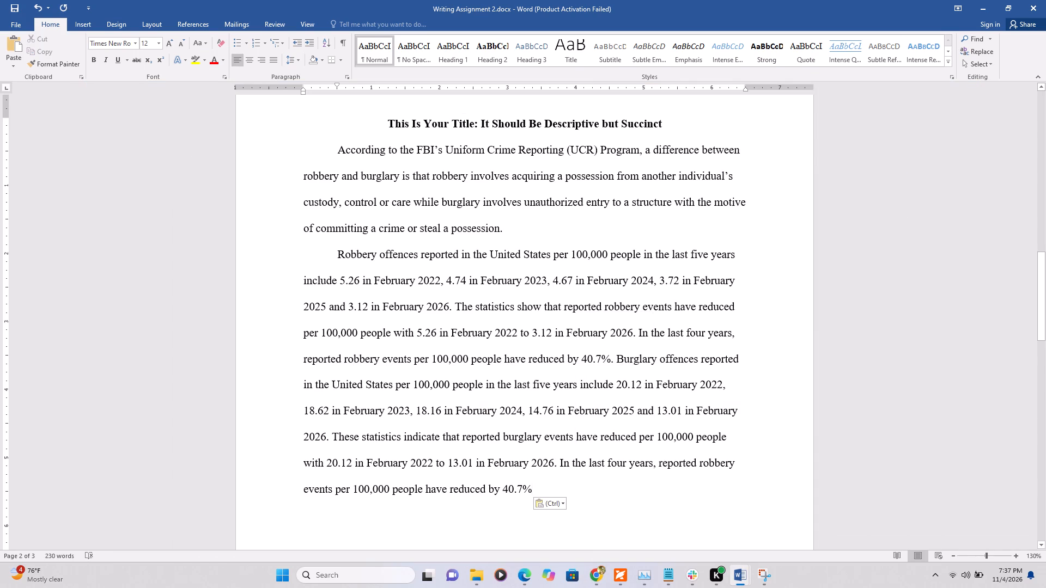
# Replace "robbery" with "burglary" in the copied sentence at the end of the paragraph.
pyautogui.moveTo(735, 463); pyautogui.dragTo(714, 463)
pyautogui.moveTo(714, 463); pyautogui.dragTo(702, 463)
pyautogui.press('BackSpace')
pyautogui.press('BackSpace')
pyautogui.write('burglary')
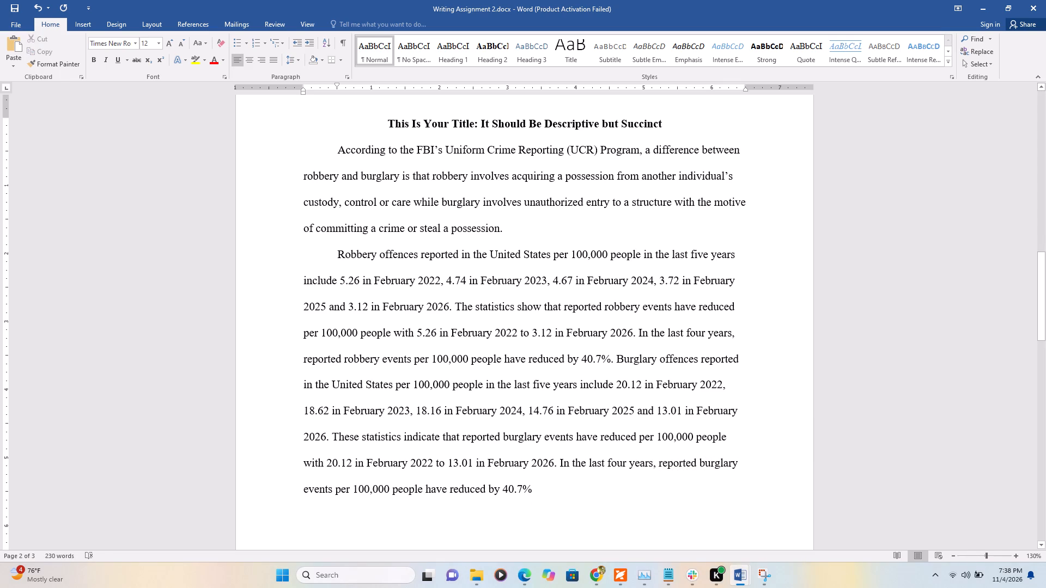
# Set the percentage reduction in the burglary sentence to 35.3%, using the figure from ChatGPT's burglary trend analysis.
pyautogui.moveTo(504, 485); pyautogui.dragTo(521, 488)
pyautogui.write('35.')
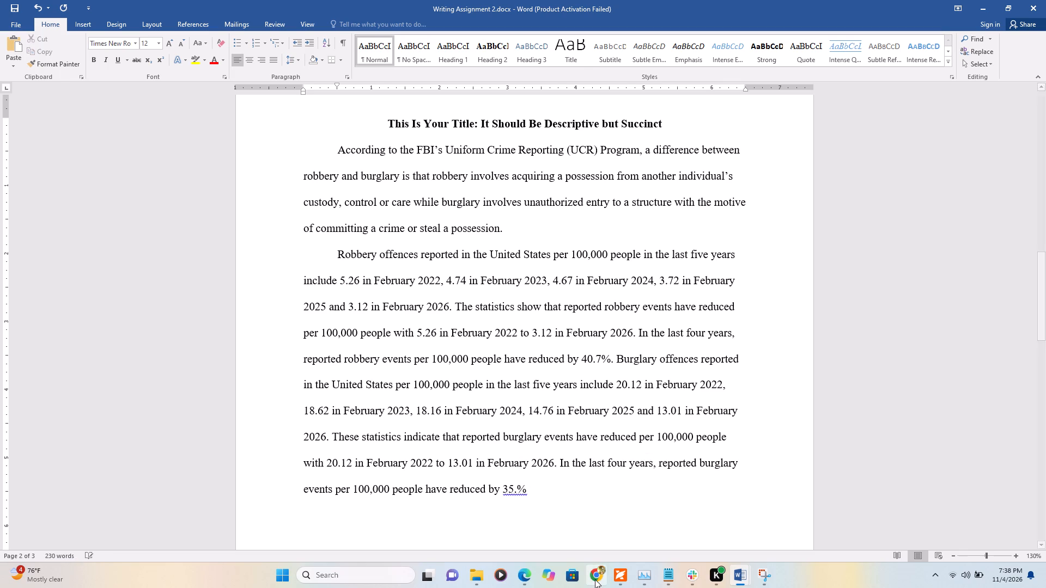
pyautogui.click(595, 579)
pyautogui.click(595, 579)
pyautogui.press('3')
# End the burglary percentage sentence with a period and save the document.
pyautogui.click(546, 494)
pyautogui.press('.')
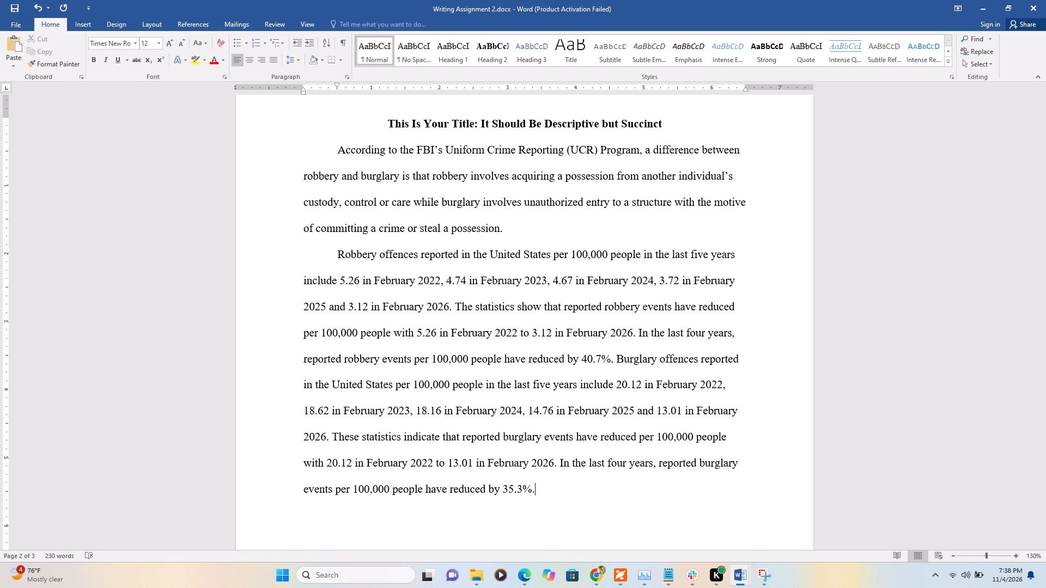
pyautogui.click(14, 2)
# Review ChatGPT's burglary trend analysis in the browser, along with the open FBI robbery, FBI burglary and Crime Data Explorer pages.
pyautogui.click(592, 580)
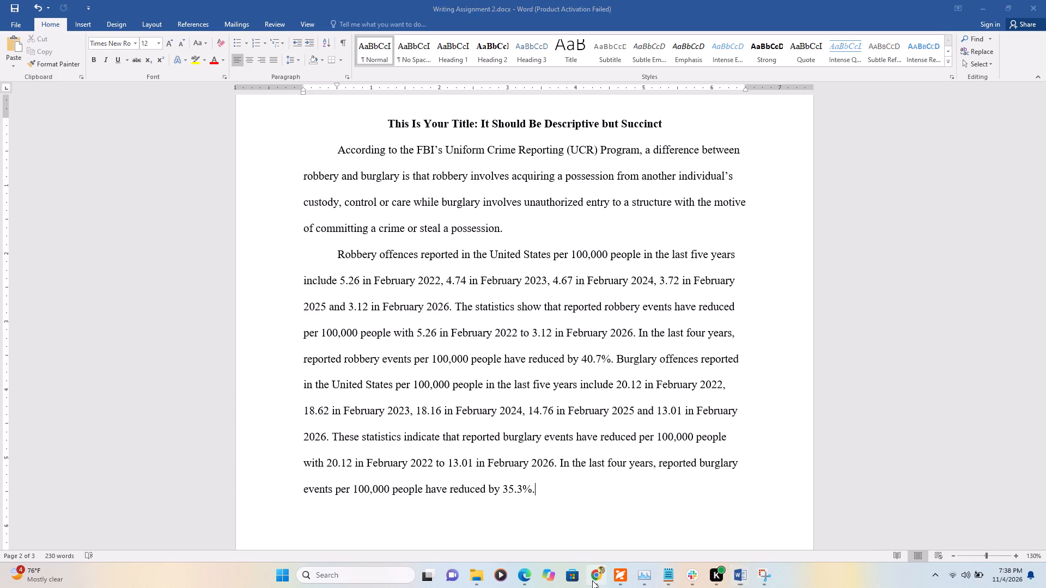
pyautogui.scroll(-1, 593, 469)
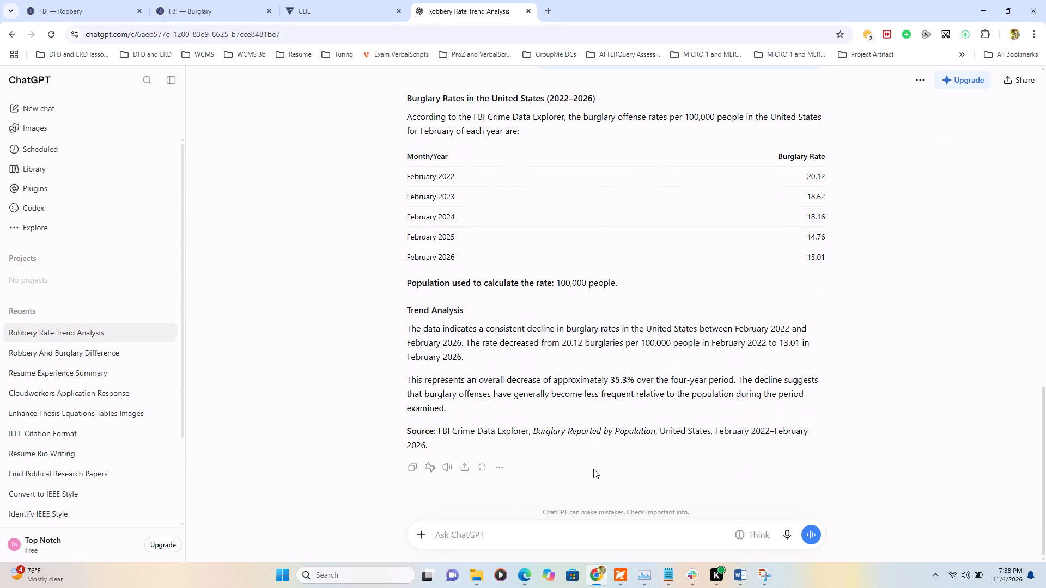
pyautogui.scroll(1, 605, 354)
pyautogui.scroll(-1, 605, 354)
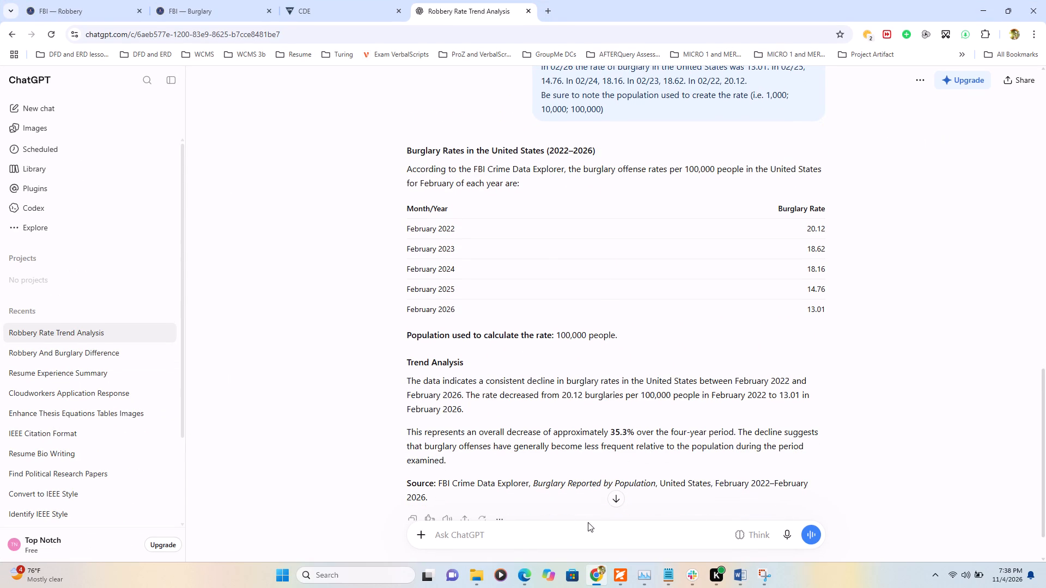
pyautogui.click(333, 0)
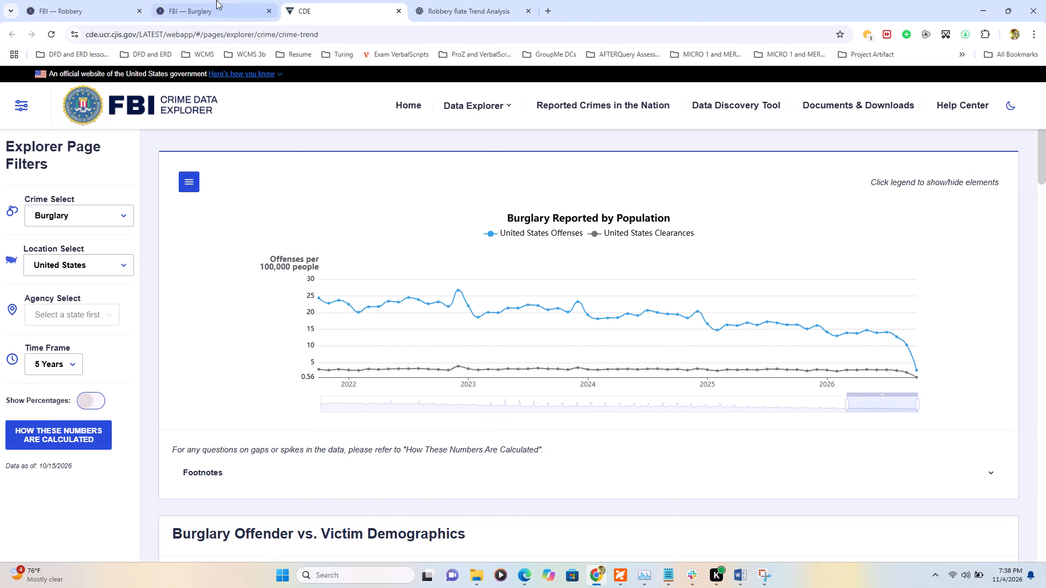
pyautogui.click(216, 0)
pyautogui.click(127, 0)
pyautogui.click(188, 2)
pyautogui.click(293, 1)
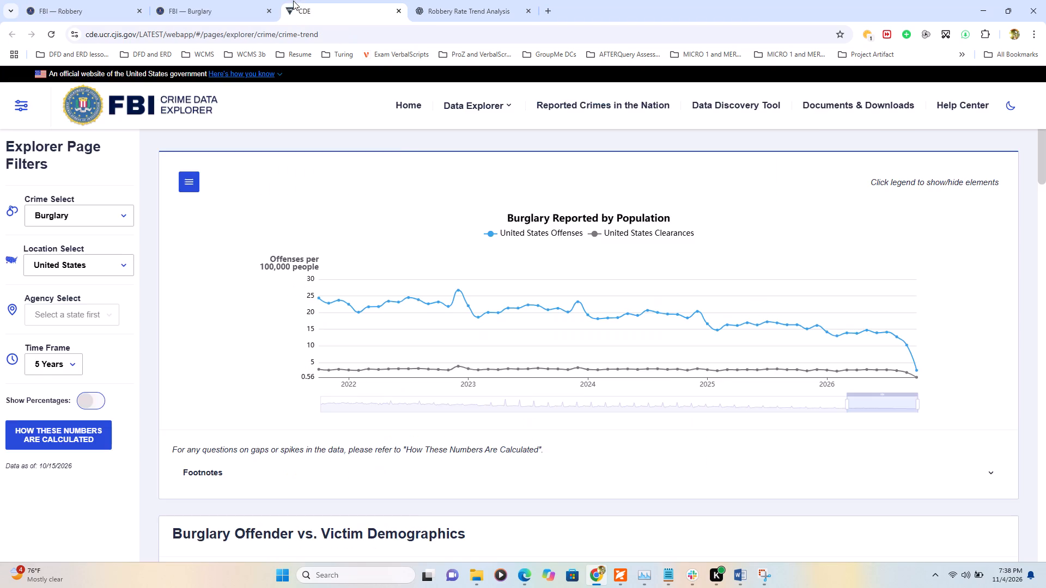
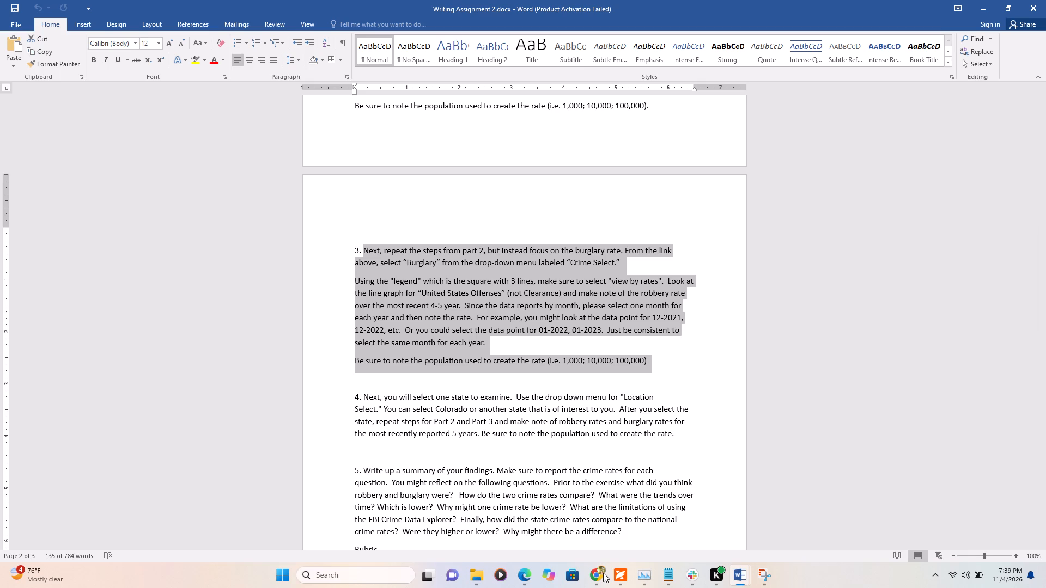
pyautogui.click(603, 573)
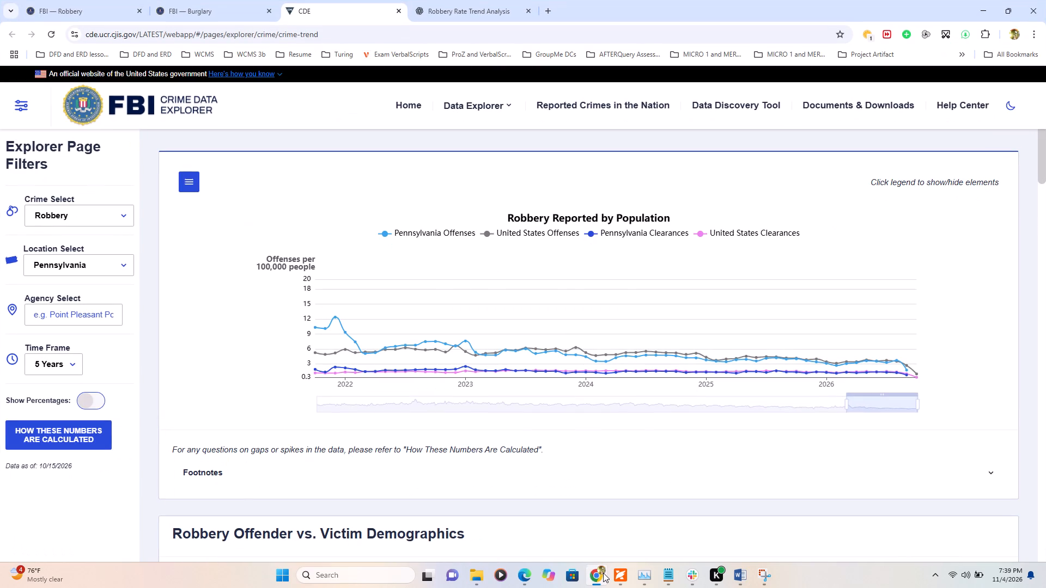
# Browse the offense categories in the Crime Data Explorer crime filter and set the crime to Burglary.
pyautogui.click(127, 219)
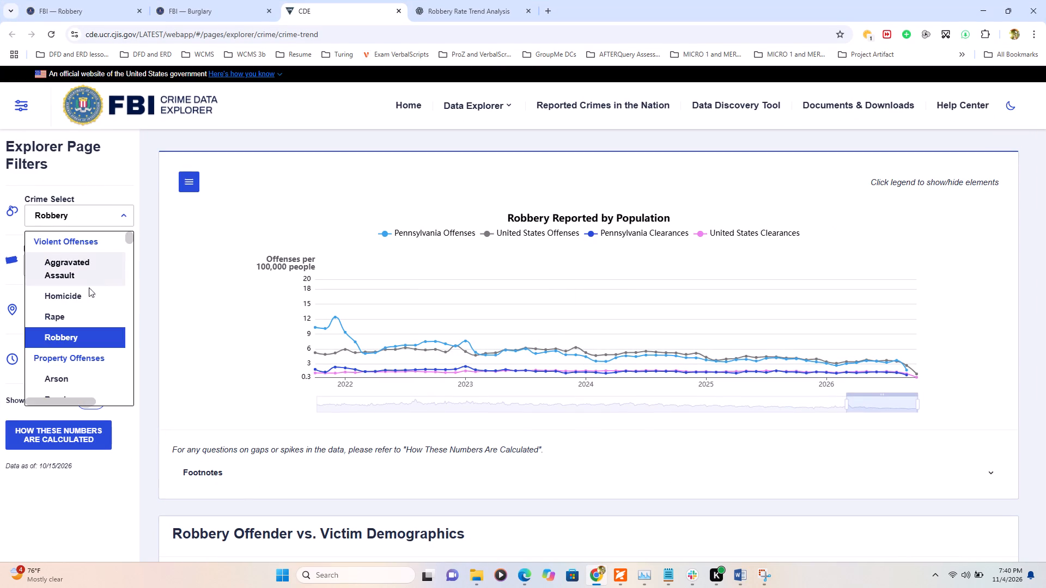
pyautogui.scroll(-1, 101, 315)
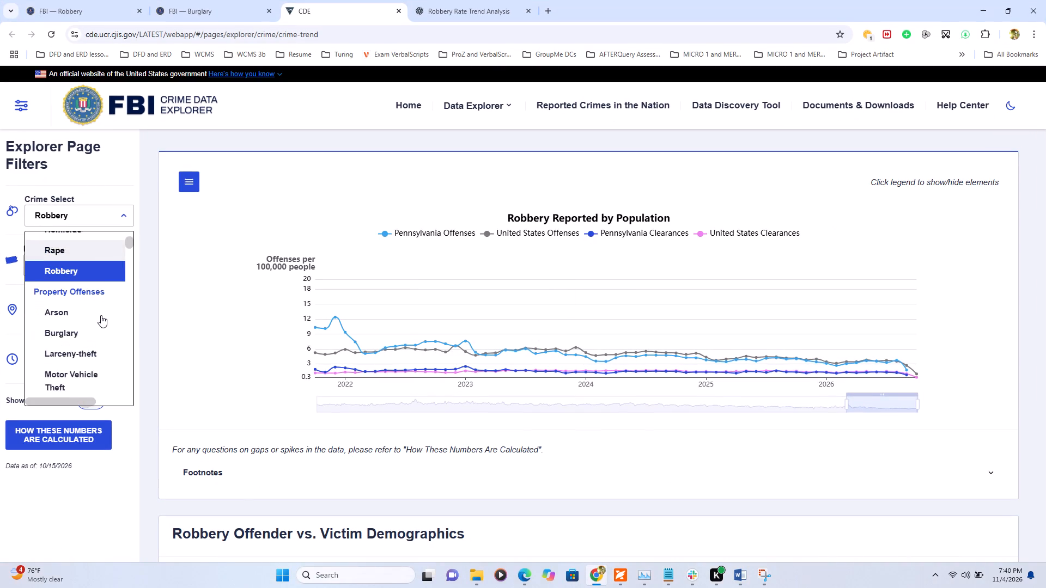
pyautogui.scroll(-1, 101, 315)
pyautogui.scroll(3, 101, 315)
pyautogui.scroll(-1, 95, 323)
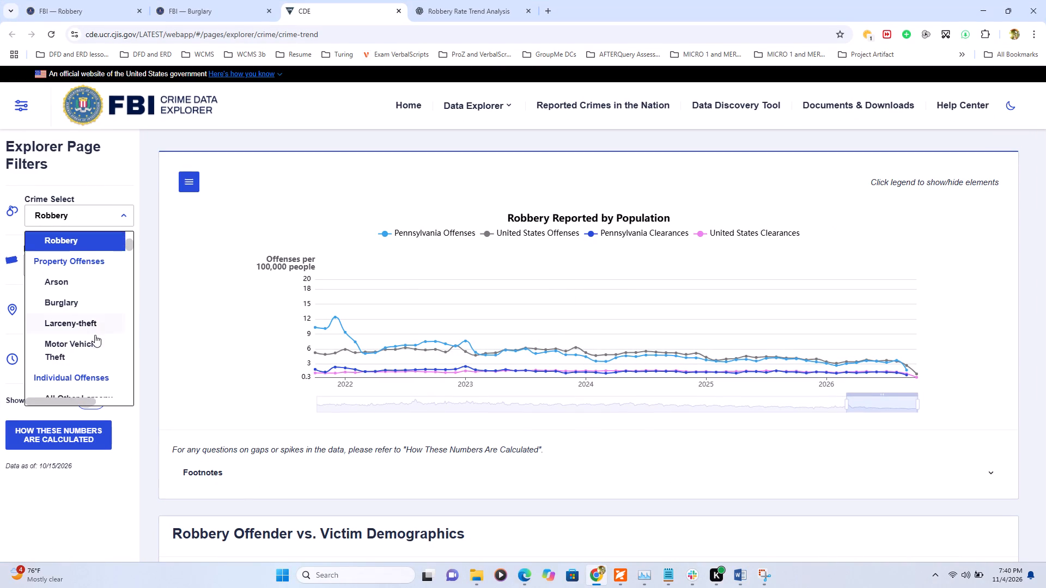
pyautogui.scroll(-4, 90, 339)
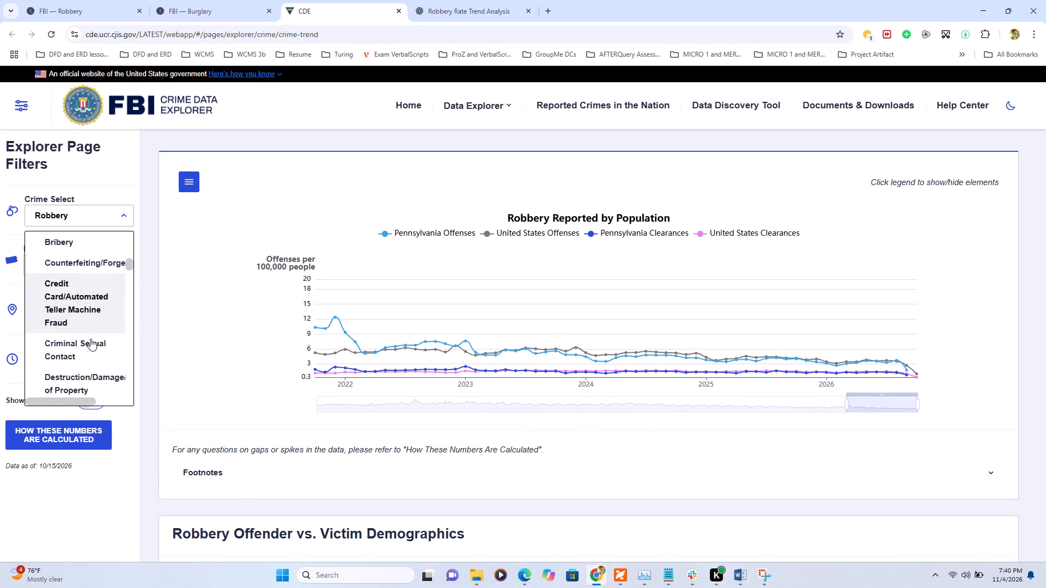
pyautogui.scroll(-1, 90, 339)
pyautogui.scroll(3, 90, 339)
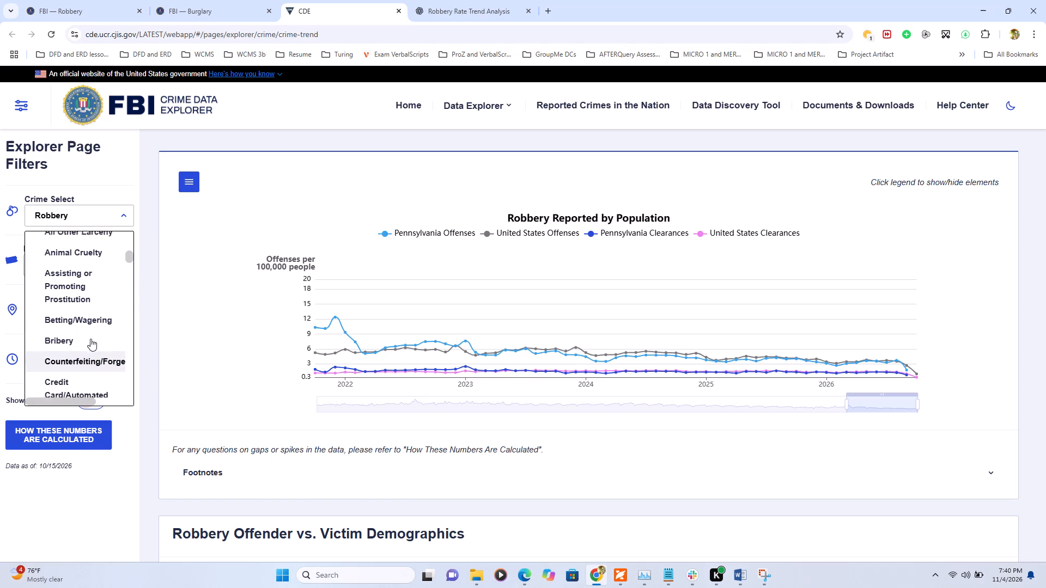
pyautogui.scroll(1, 90, 339)
pyautogui.scroll(-1, 90, 339)
pyautogui.scroll(3, 90, 339)
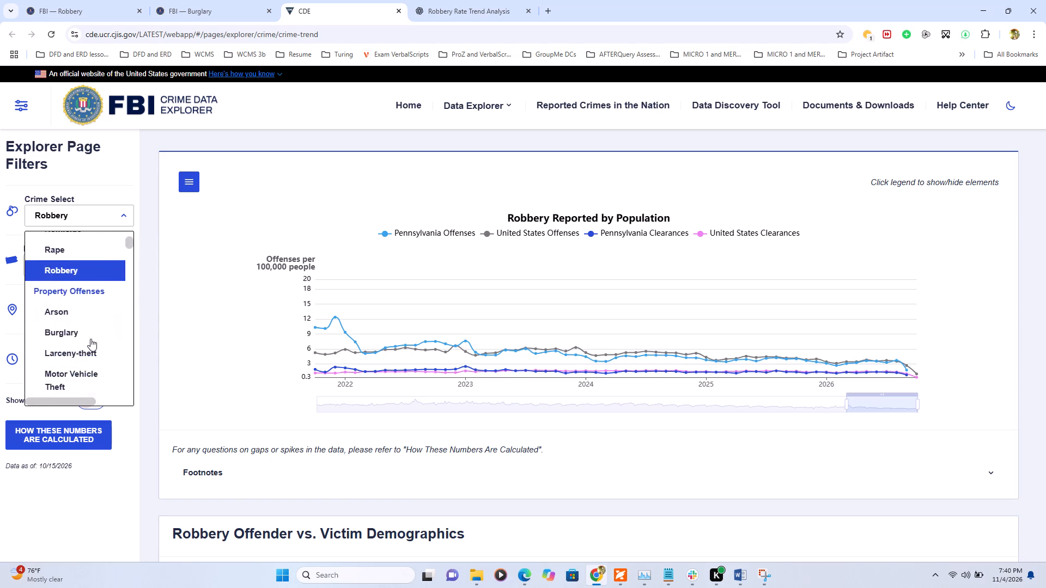
pyautogui.click(74, 356)
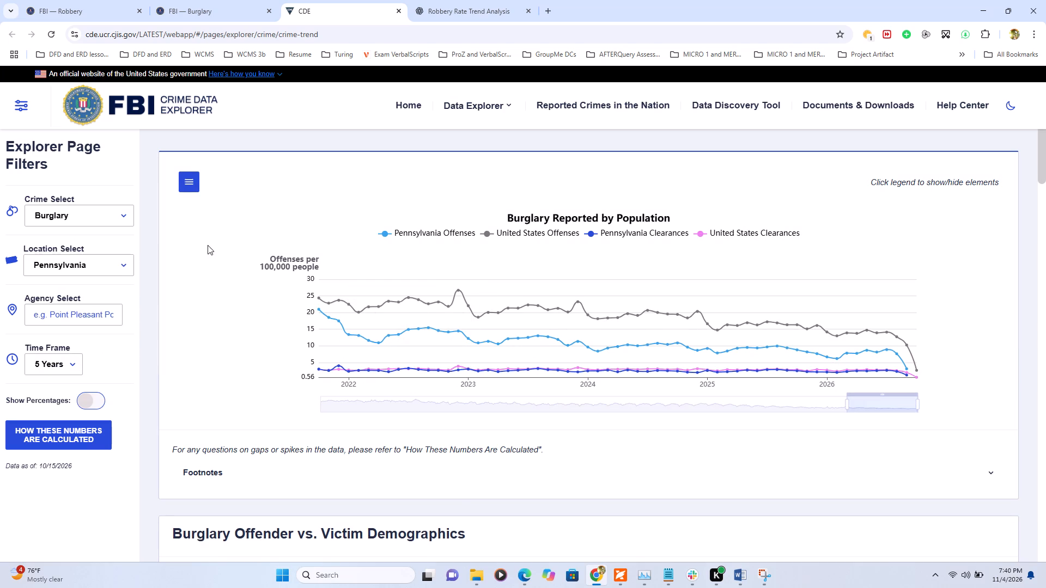
# Check which offense categories robbery and burglary are listed under in the crime filter.
pyautogui.click(116, 214)
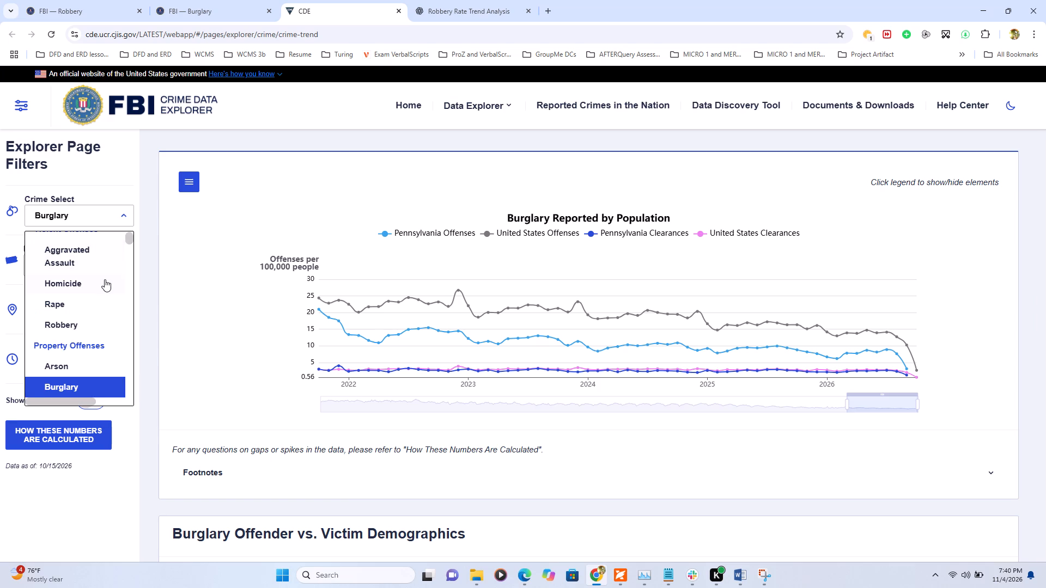
pyautogui.scroll(2, 105, 279)
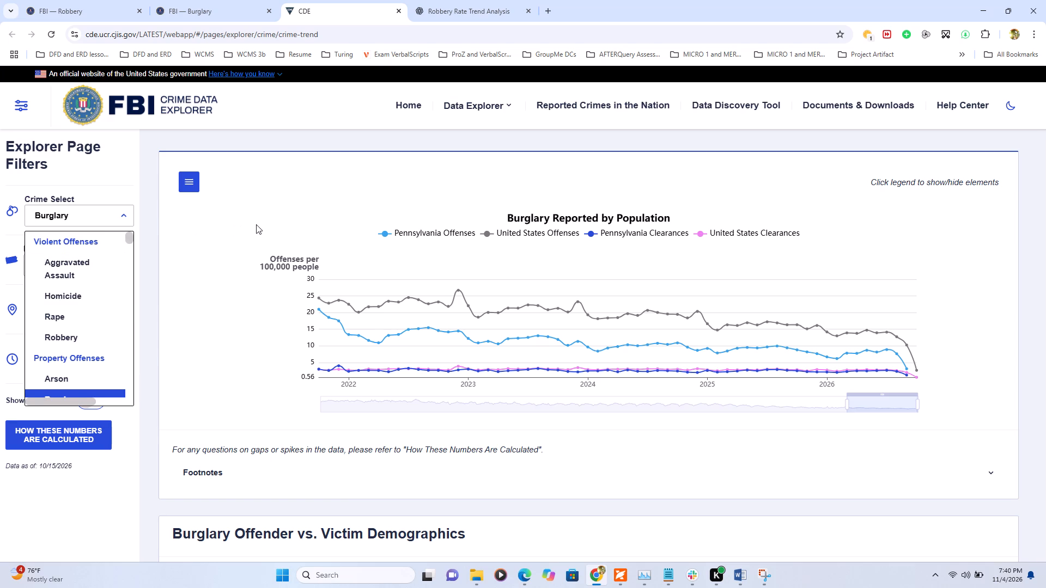
pyautogui.click(272, 229)
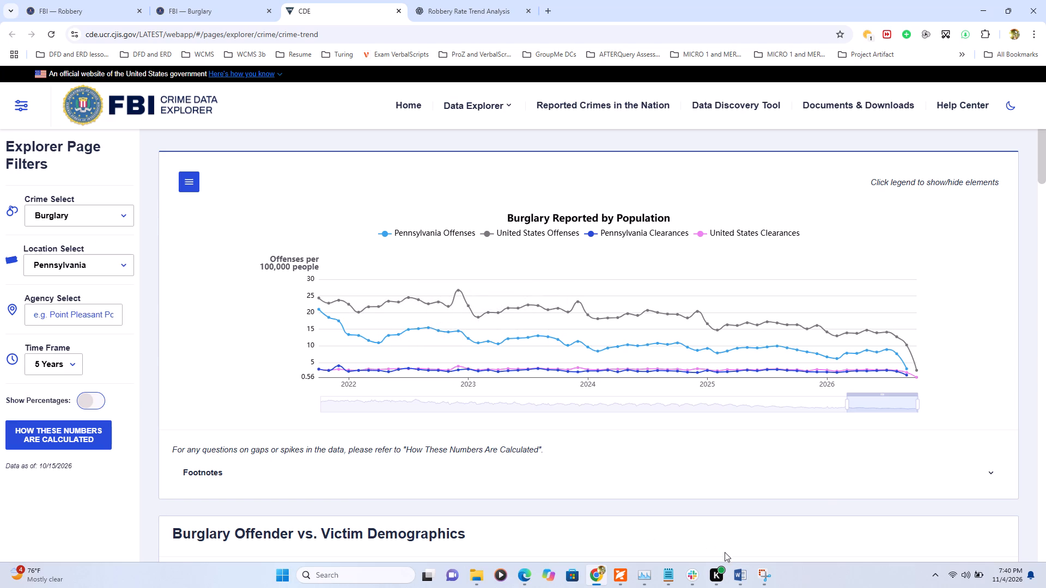
# End the essay's first paragraph with "Another difference is that robbery is a violent offence while burglary is a property offence." and save.
pyautogui.click(739, 578)
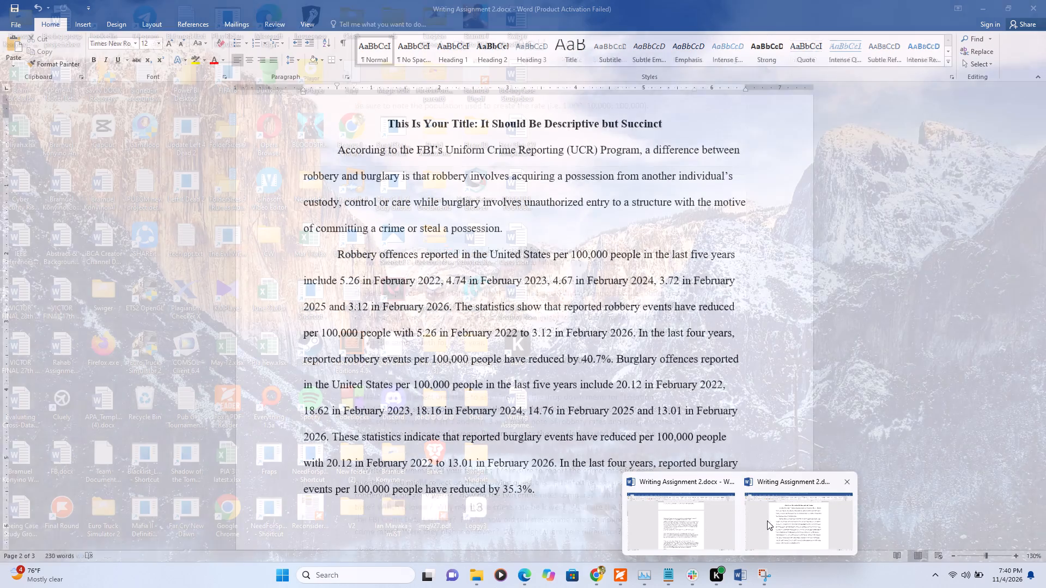
pyautogui.click(769, 520)
pyautogui.click(579, 252)
pyautogui.click(546, 231)
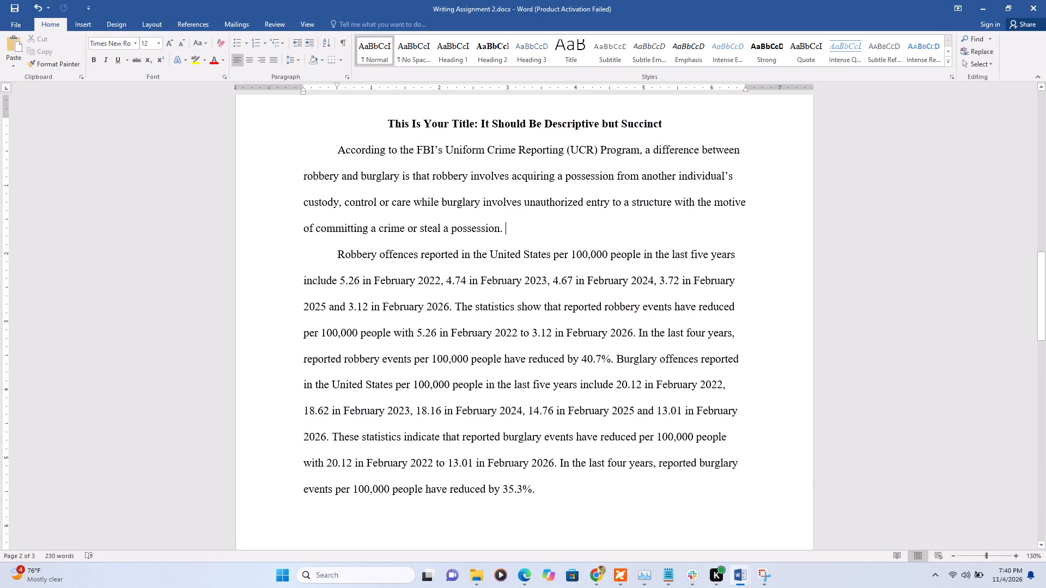
pyautogui.write('Another')
pyautogui.press('space')
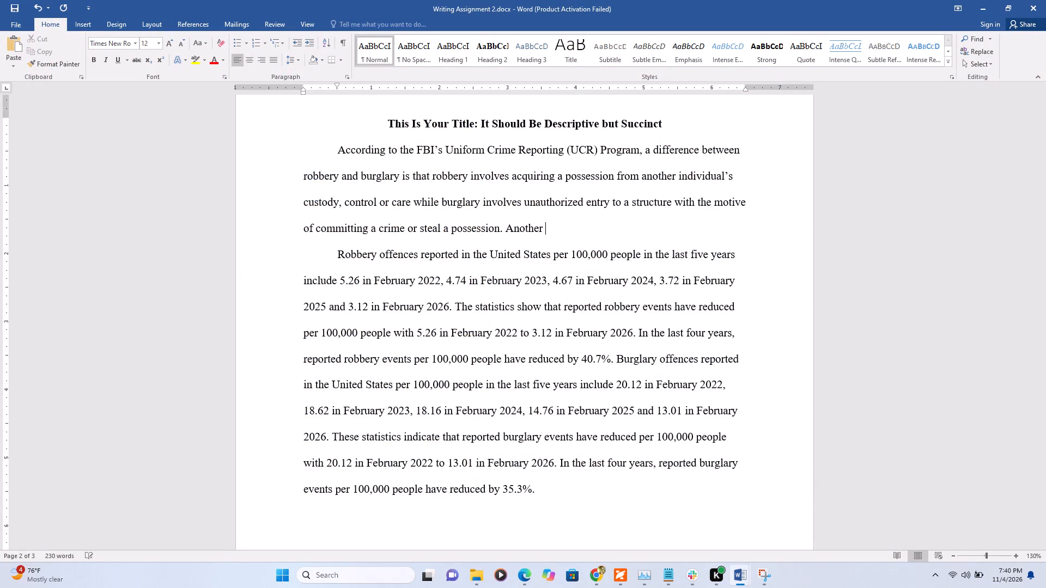
pyautogui.write('difference is that robbery is a violent')
pyautogui.press('space')
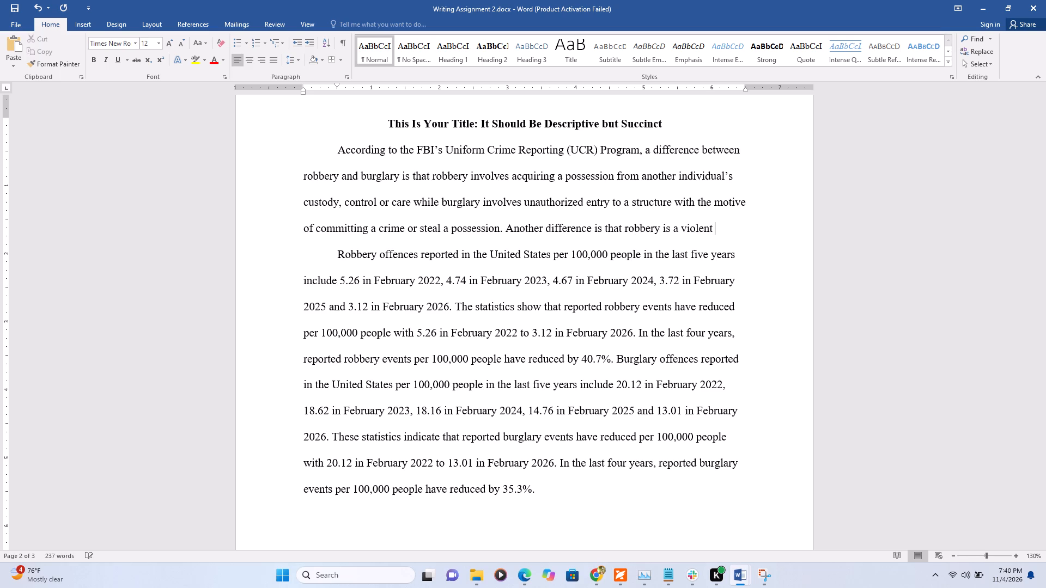
pyautogui.write('offence whie')
pyautogui.press('BackSpace')
pyautogui.write('le')
pyautogui.press('space')
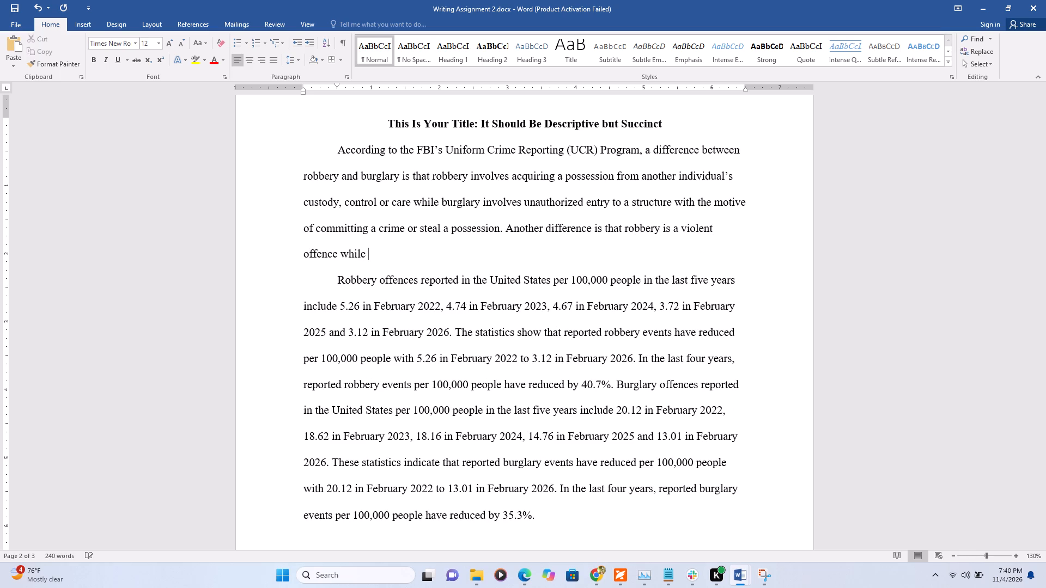
pyautogui.write('burglary is a')
pyautogui.press('space')
pyautogui.write('property offence')
pyautogui.press('BackSpace')
pyautogui.press('BackSpace')
pyautogui.write('ce.')
pyautogui.hotkey('ctrl', 's')
pyautogui.scroll(-1, 568, 318)
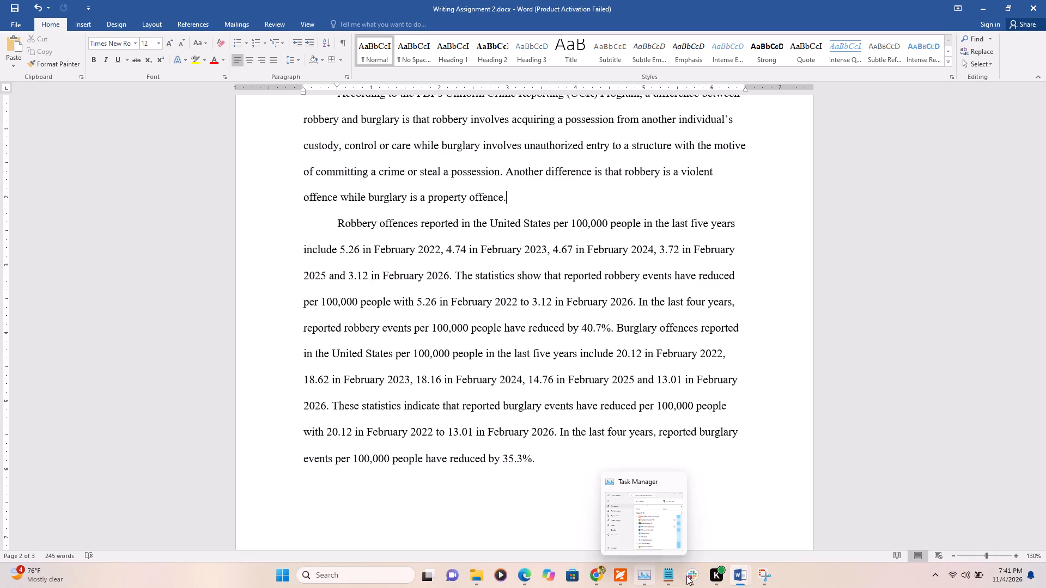
pyautogui.click(737, 580)
pyautogui.click(713, 519)
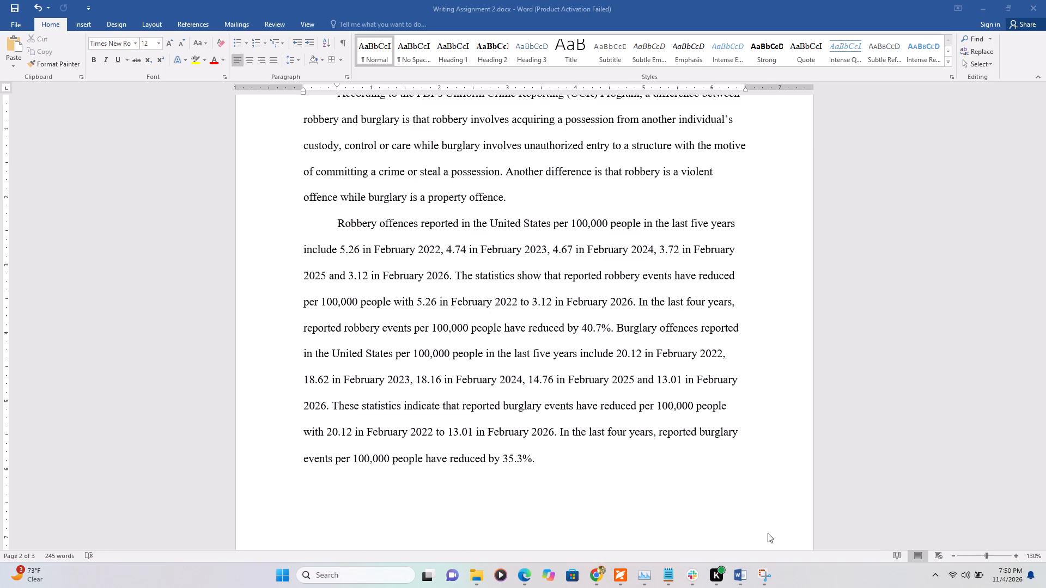
pyautogui.scroll(3, 644, 410)
pyautogui.scroll(-3, 644, 410)
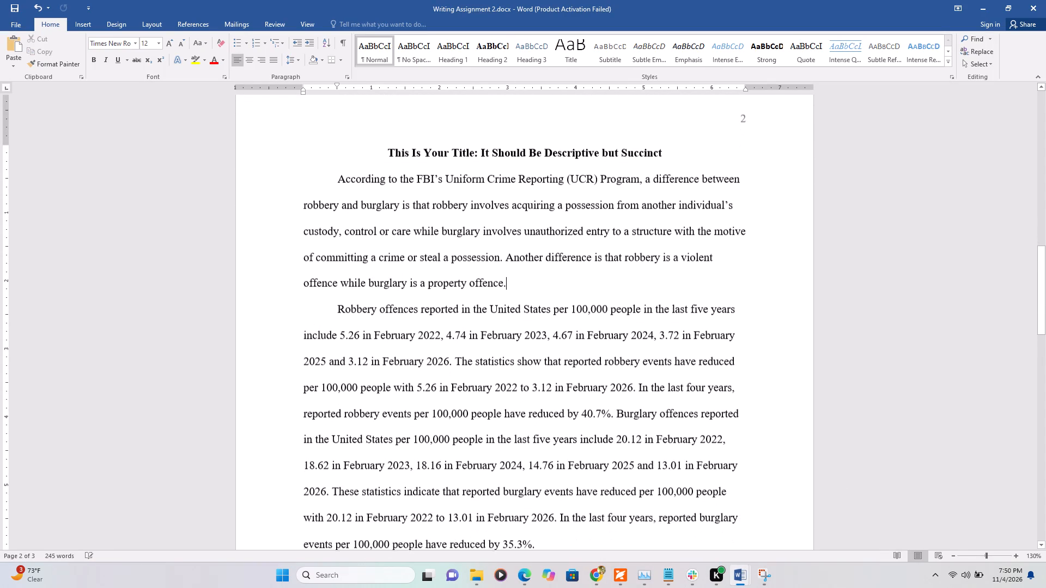
pyautogui.scroll(-2, 634, 421)
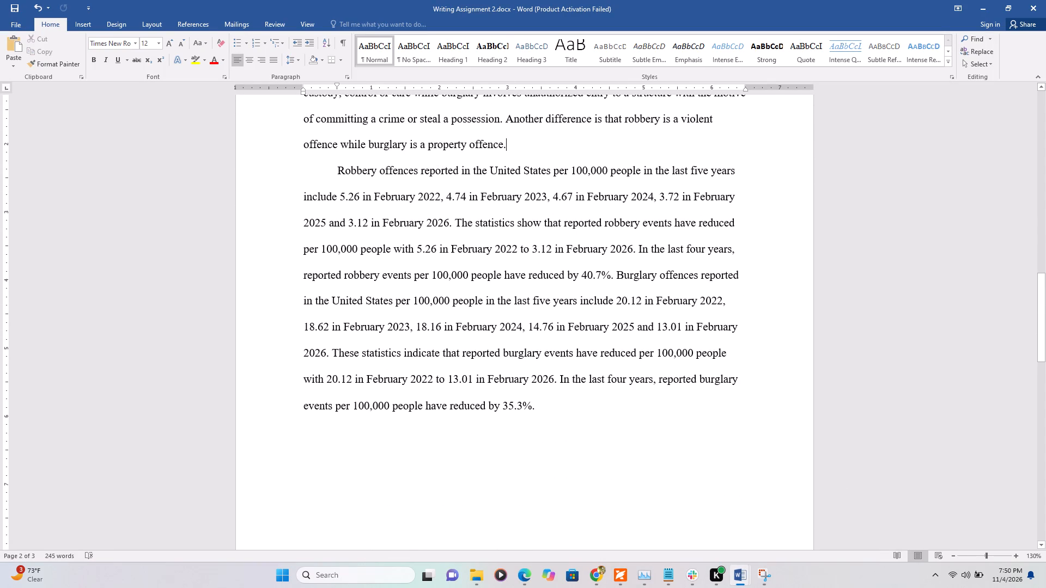
pyautogui.click(542, 408)
pyautogui.press('Return')
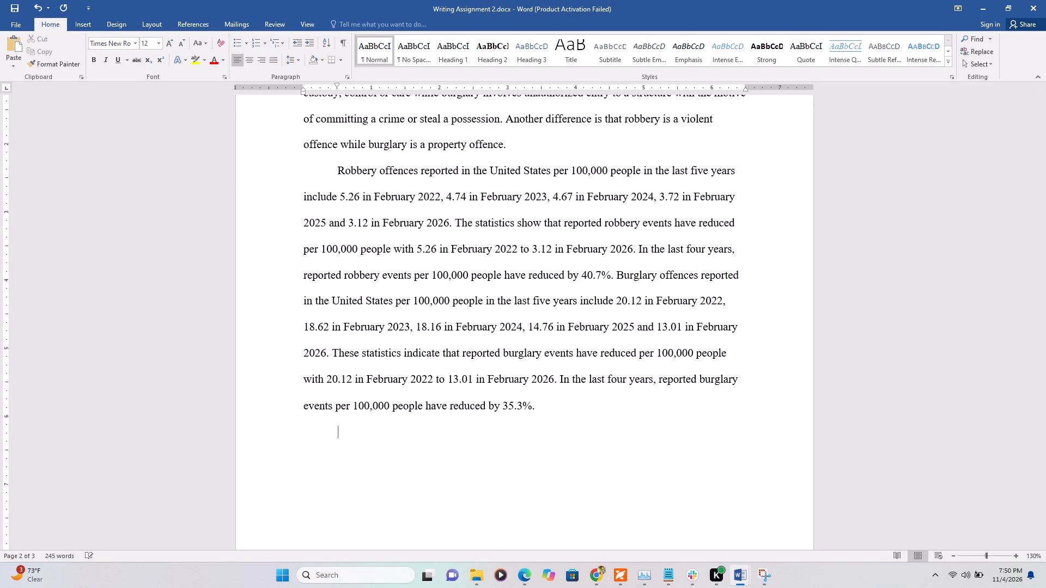
pyautogui.write('In pe')
pyautogui.press('BackSpace')
pyautogui.press('BackSpace')
pyautogui.write('Pennsyl')
pyautogui.write('vanoa')
pyautogui.press('BackSpace')
pyautogui.press('BackSpace')
pyautogui.write('ia,')
pyautogui.press('space')
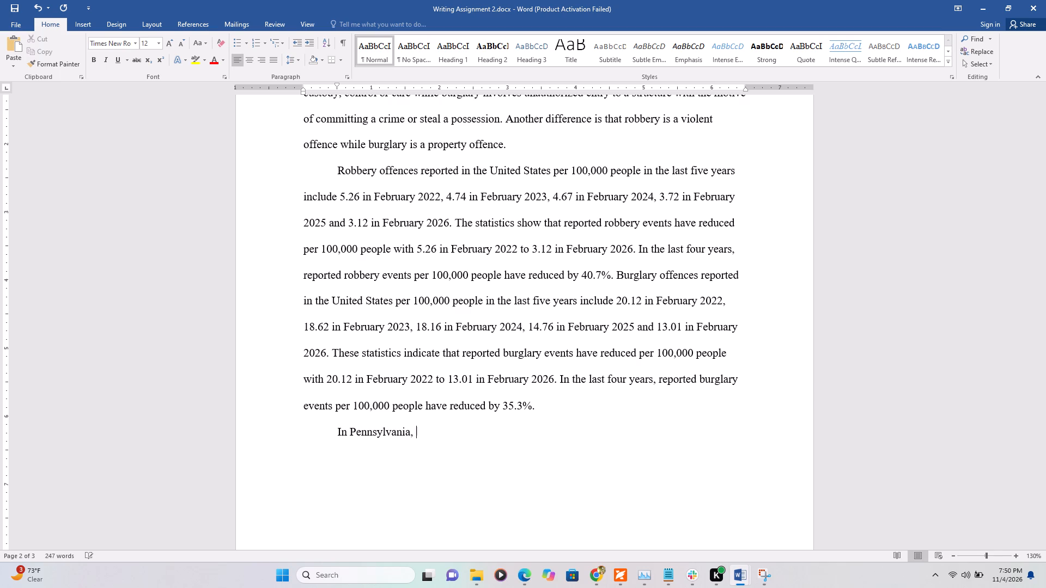
pyautogui.scroll(1, 587, 319)
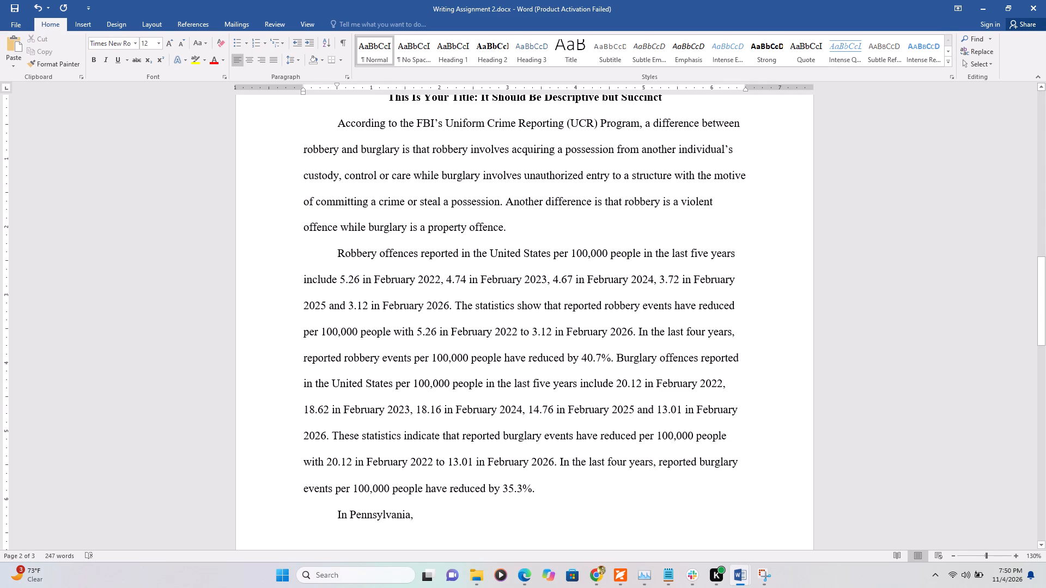
pyautogui.click(375, 271)
# Close Foxit PDF Reader with all its document tabs and close the label editor browser window.
pyautogui.click(621, 573)
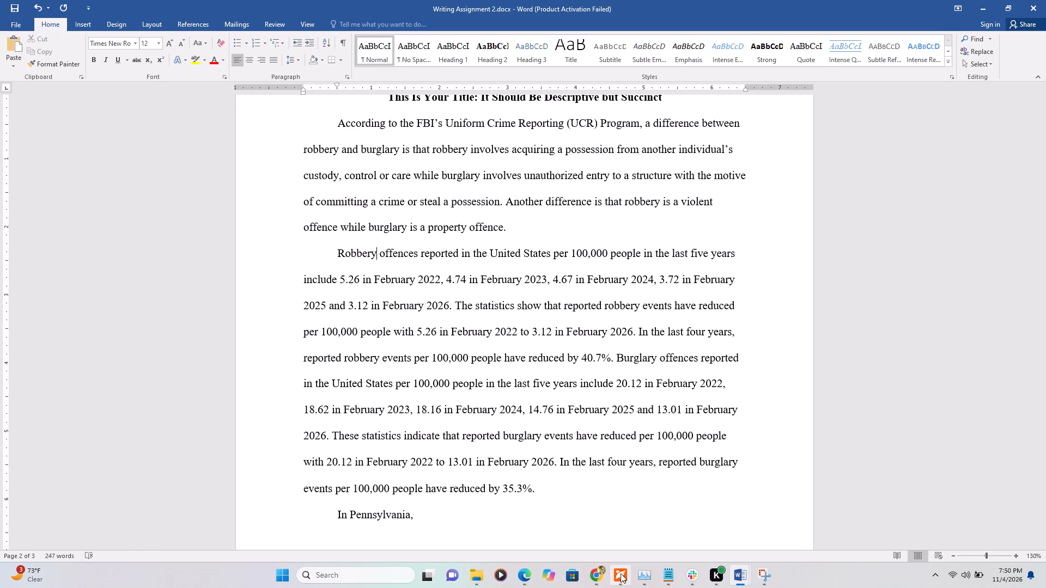
pyautogui.click(1038, 9)
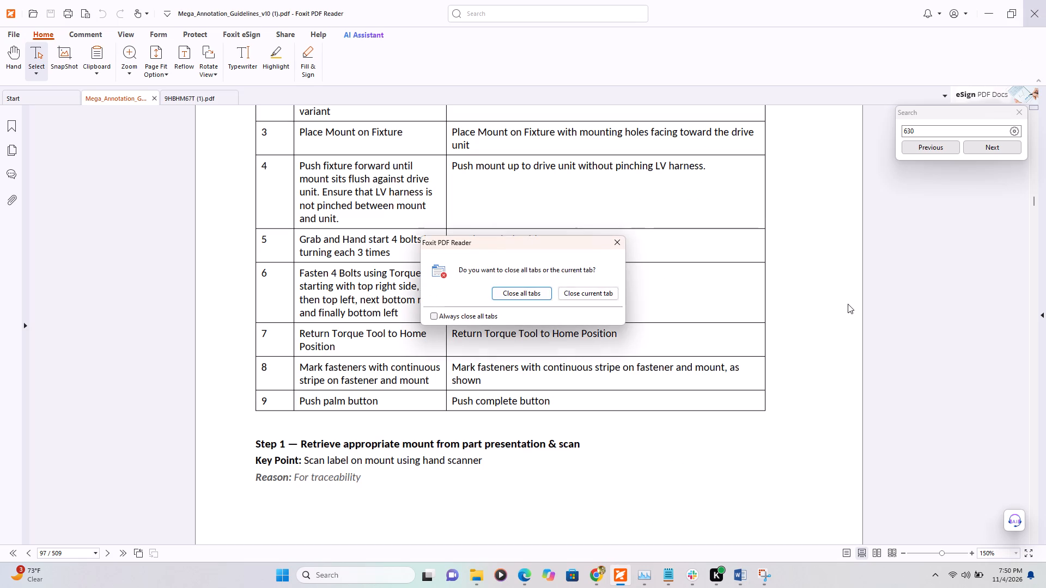
pyautogui.click(533, 293)
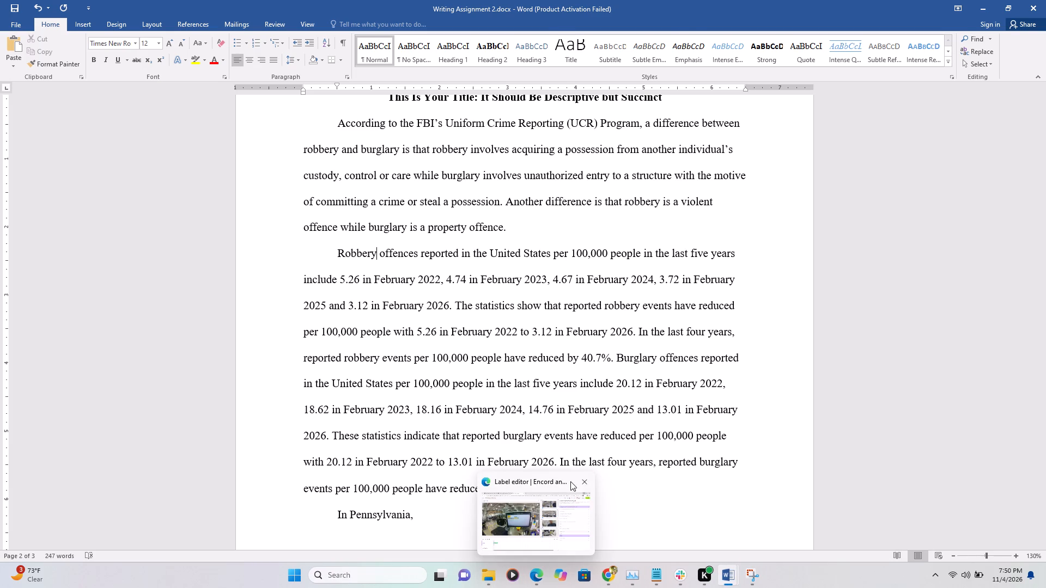
pyautogui.click(586, 476)
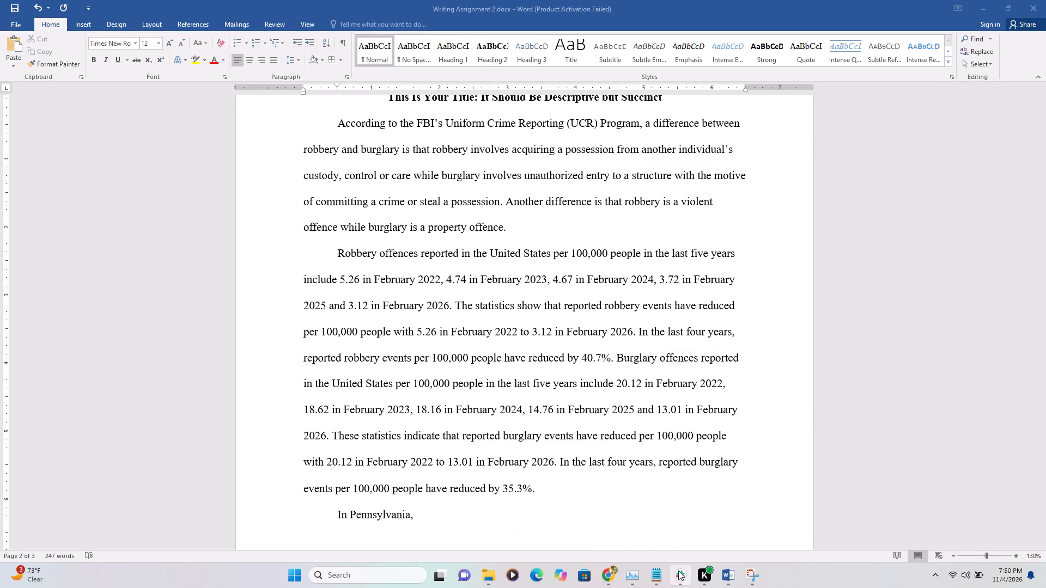
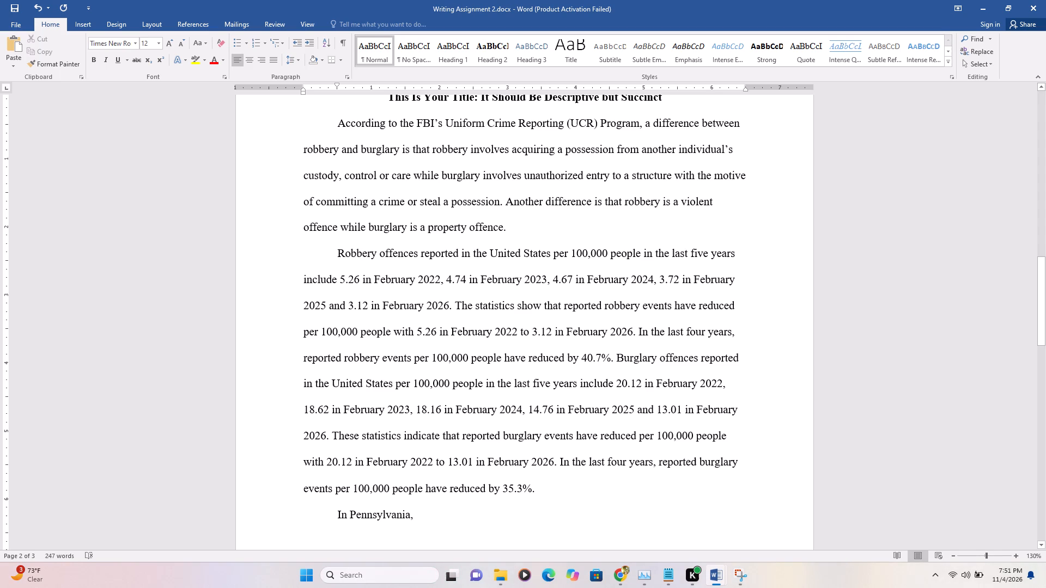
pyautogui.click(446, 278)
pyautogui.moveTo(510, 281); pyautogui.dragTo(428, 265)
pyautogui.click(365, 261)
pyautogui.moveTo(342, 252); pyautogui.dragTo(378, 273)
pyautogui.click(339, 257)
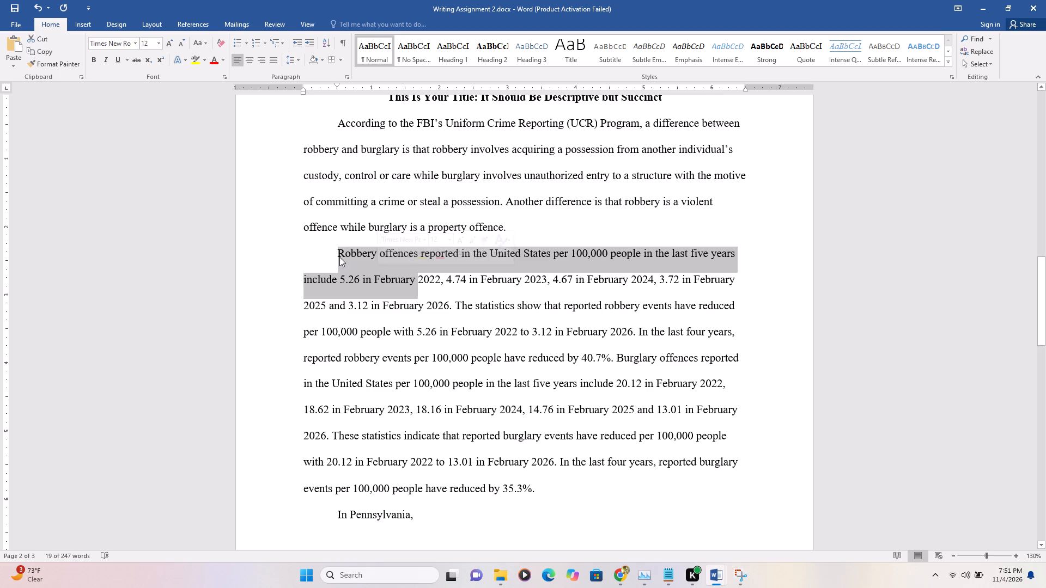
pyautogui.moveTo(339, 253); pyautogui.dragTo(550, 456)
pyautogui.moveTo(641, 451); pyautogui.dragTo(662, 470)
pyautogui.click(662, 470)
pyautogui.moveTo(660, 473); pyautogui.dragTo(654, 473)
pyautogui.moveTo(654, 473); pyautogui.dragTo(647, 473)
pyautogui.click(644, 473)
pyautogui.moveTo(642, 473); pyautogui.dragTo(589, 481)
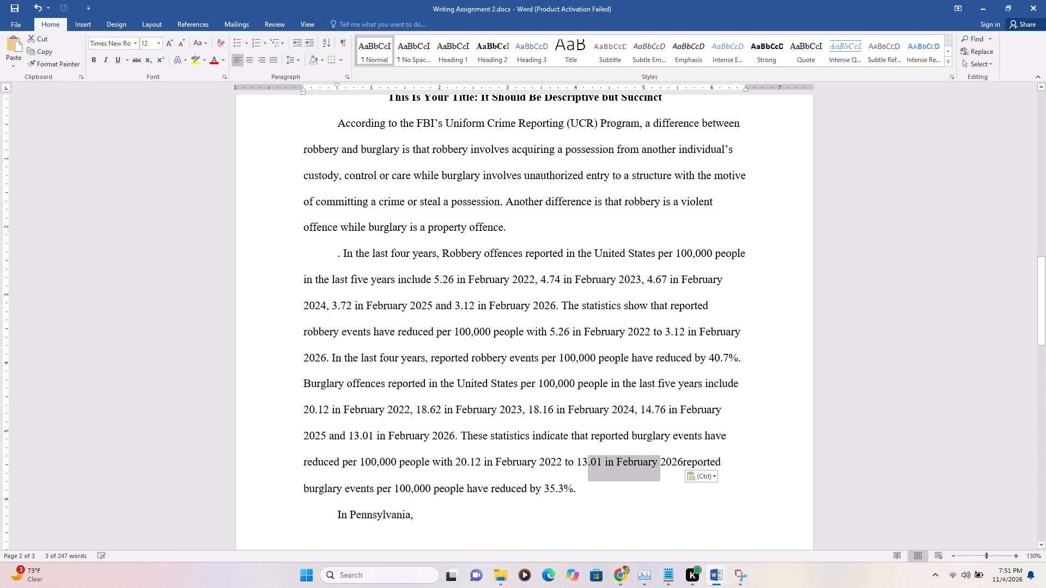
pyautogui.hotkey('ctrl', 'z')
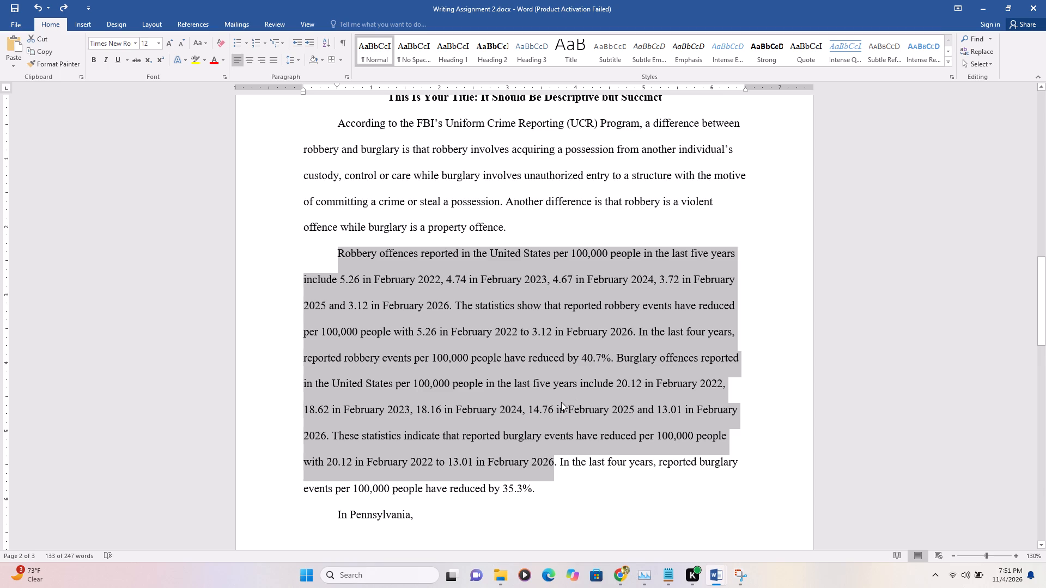
# Copy the national robbery statistics sentences, from "Robbery offences reported" through "reduced by 40.7%.", and paste them after "In Pennsylvania,".
pyautogui.click(452, 310)
pyautogui.moveTo(339, 250); pyautogui.dragTo(488, 298)
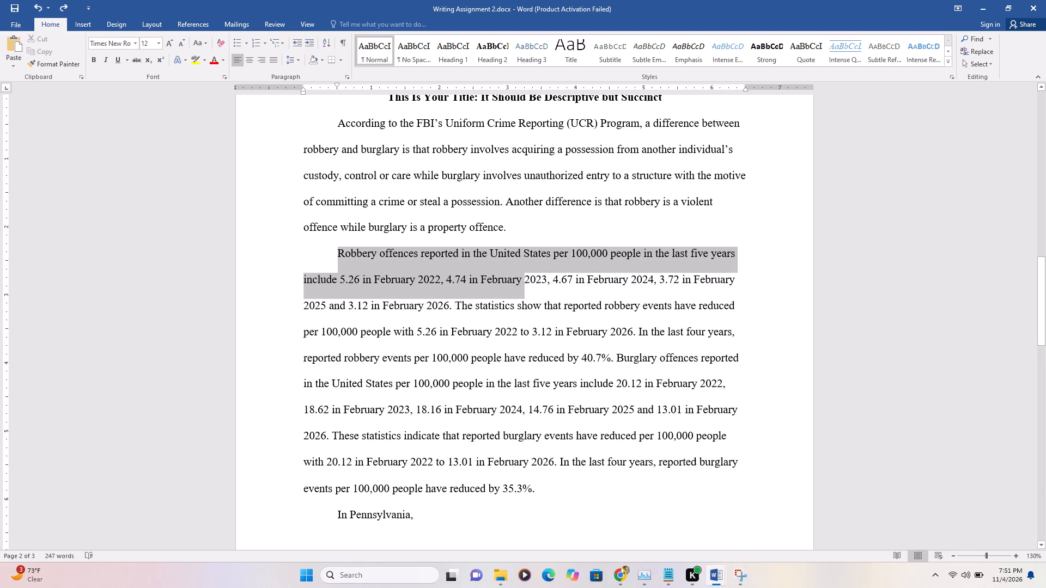
pyautogui.moveTo(488, 298); pyautogui.dragTo(520, 315)
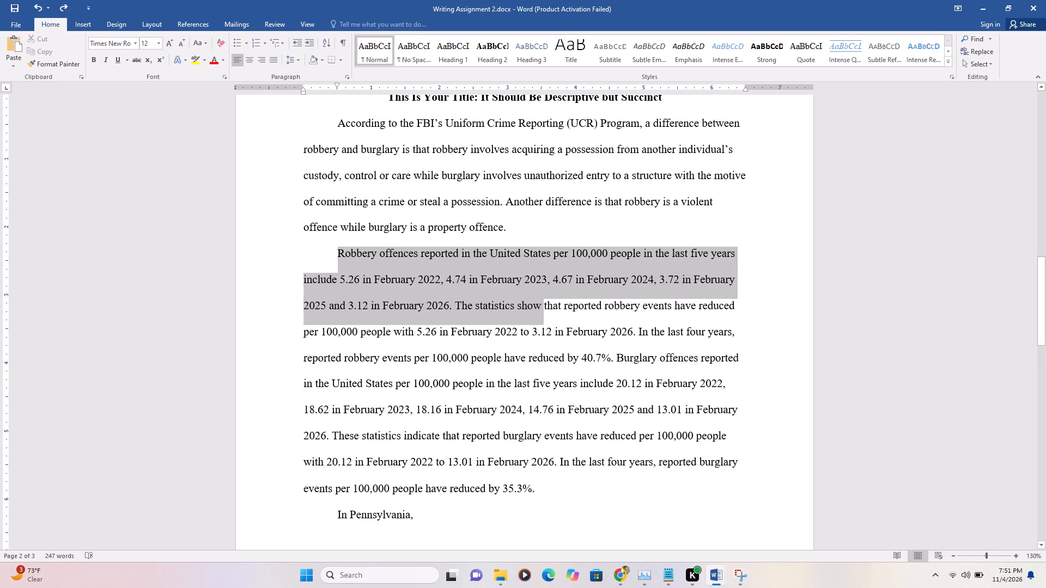
pyautogui.moveTo(520, 315); pyautogui.dragTo(530, 336)
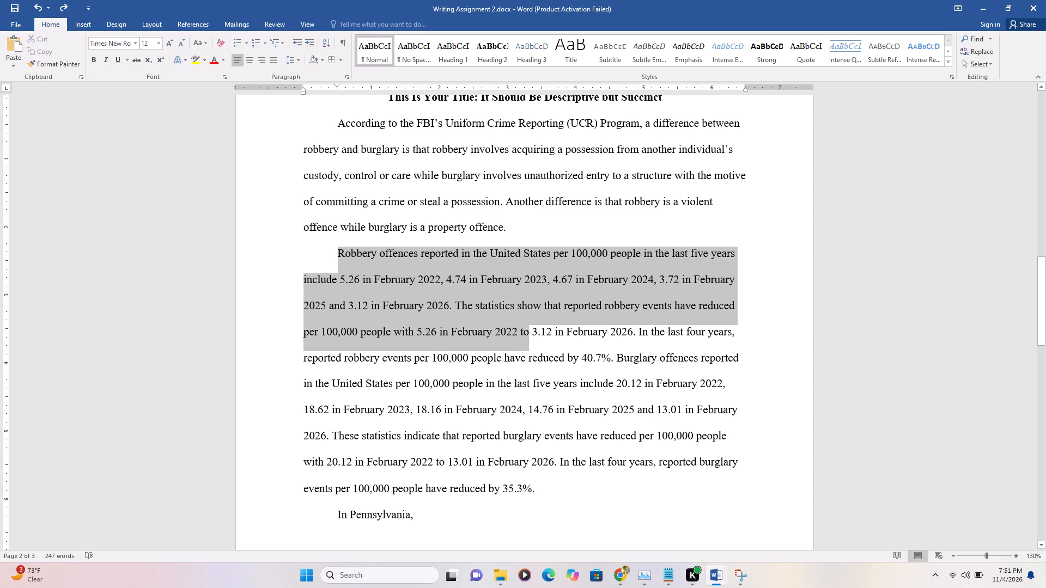
pyautogui.moveTo(530, 336); pyautogui.dragTo(598, 355)
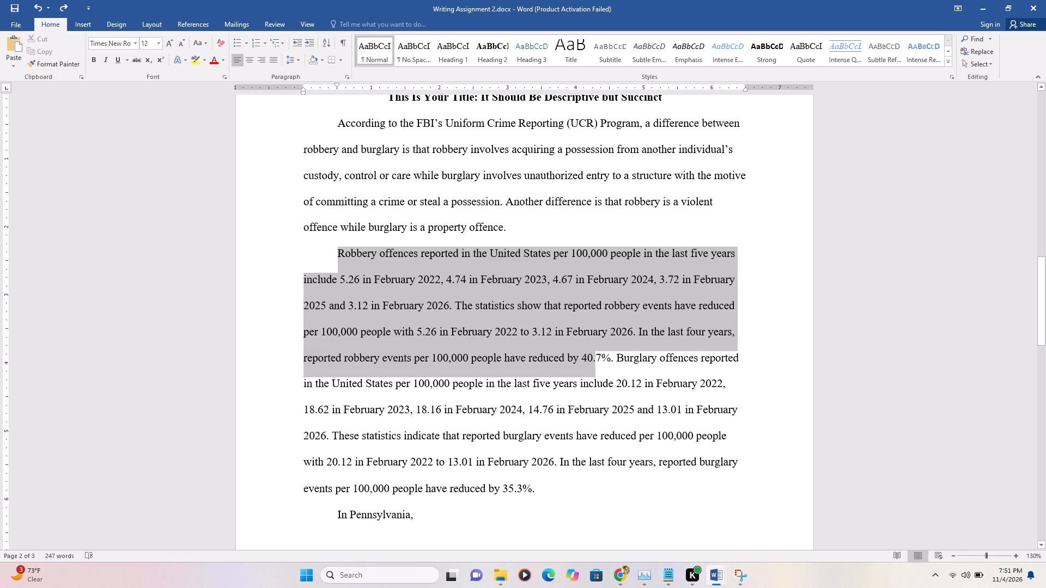
pyautogui.moveTo(598, 355); pyautogui.dragTo(612, 358)
pyautogui.rightClick(478, 313)
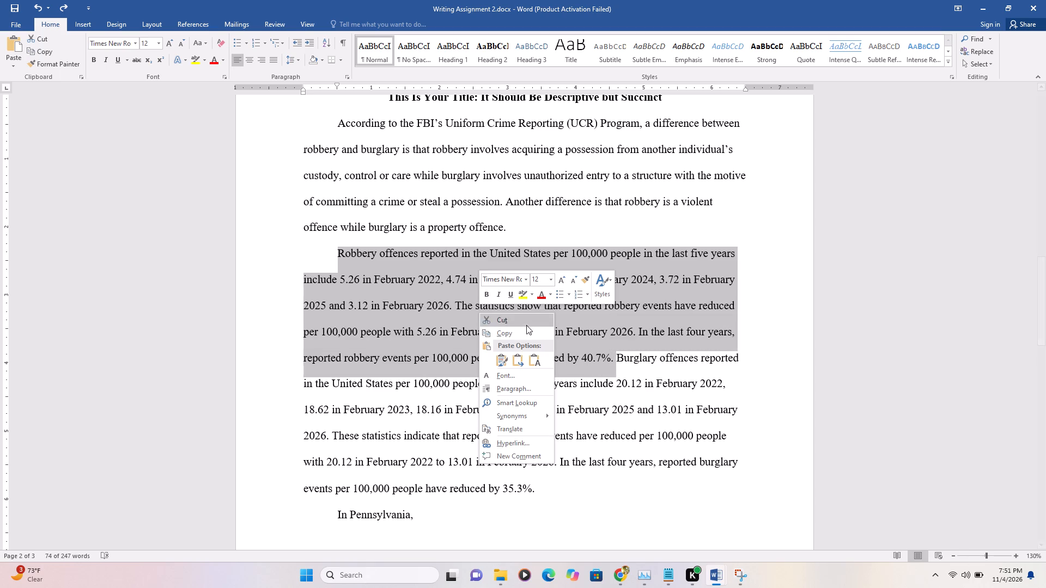
pyautogui.click(530, 332)
pyautogui.scroll(-1, 552, 471)
pyautogui.click(435, 382)
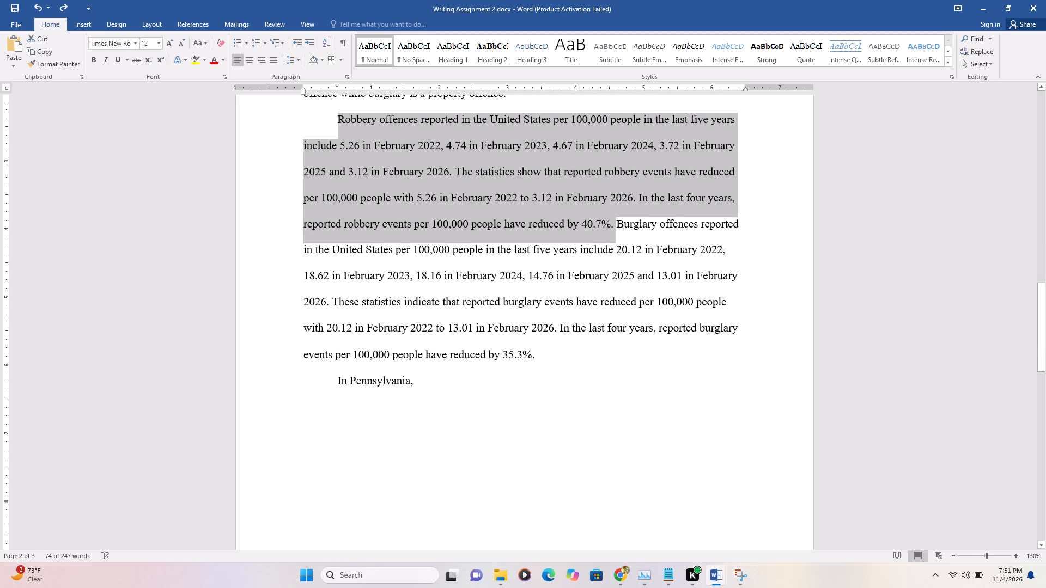
pyautogui.rightClick(435, 382)
pyautogui.click(474, 433)
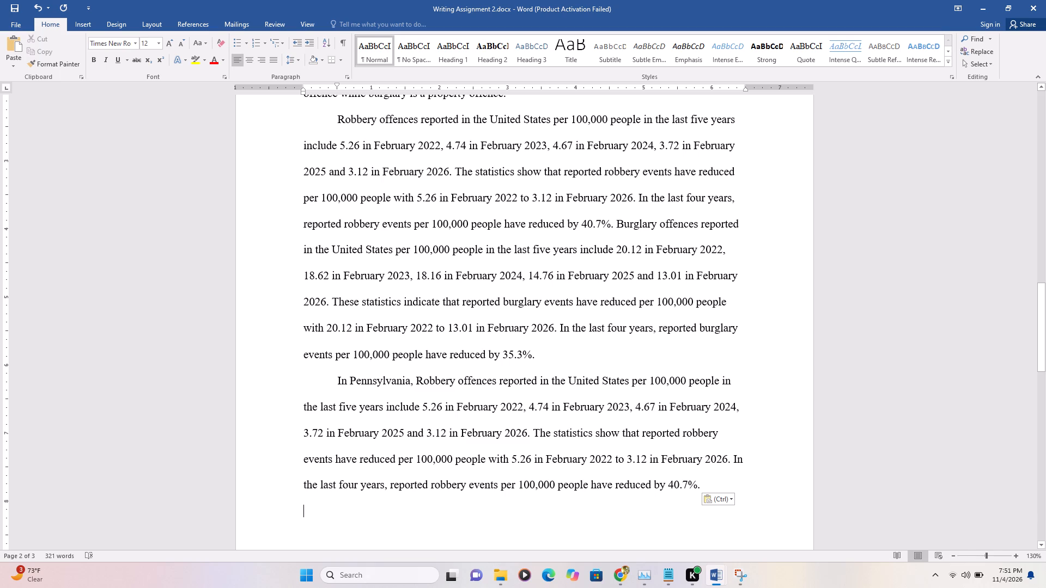
# Reword the pasted Pennsylvania sentence's opening to "reported robbery offences per 100,000 people", removing the reference to the United States.
pyautogui.click(423, 377)
pyautogui.press('BackSpace')
pyautogui.press('r')
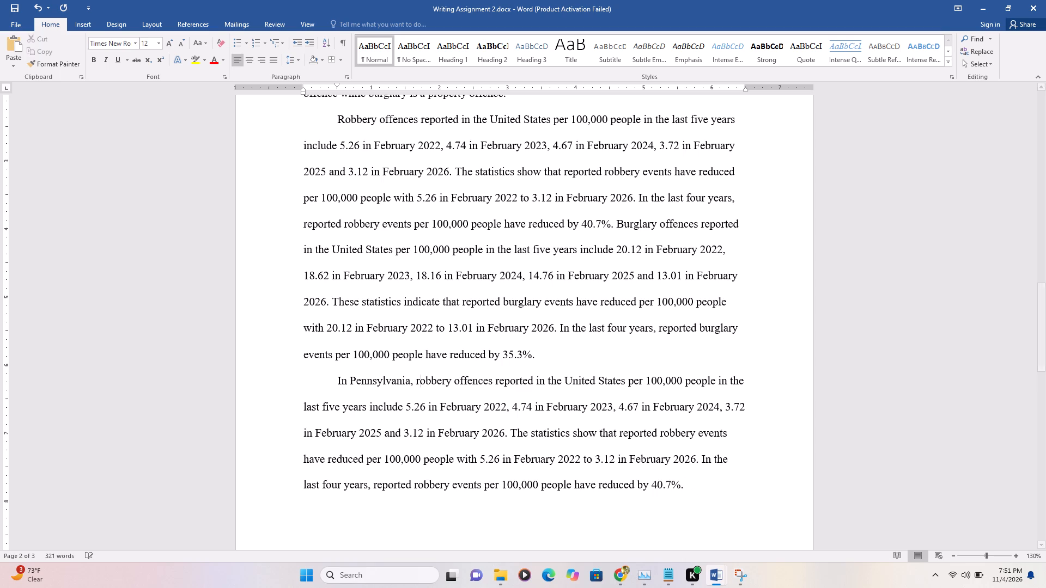
pyautogui.click(416, 383)
pyautogui.write('repoted')
pyautogui.press('space')
pyautogui.rightClick(432, 378)
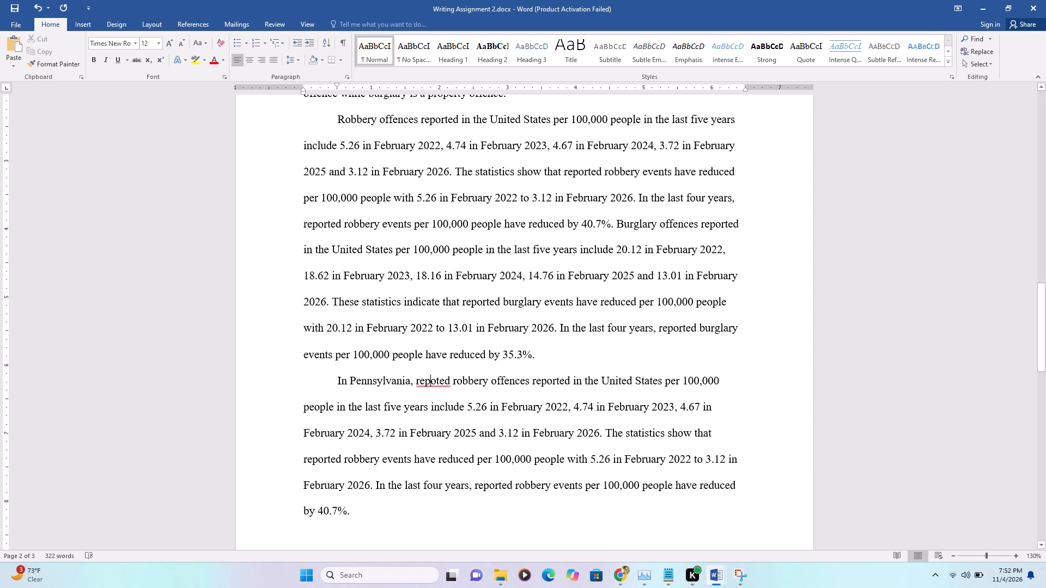
pyautogui.click(473, 390)
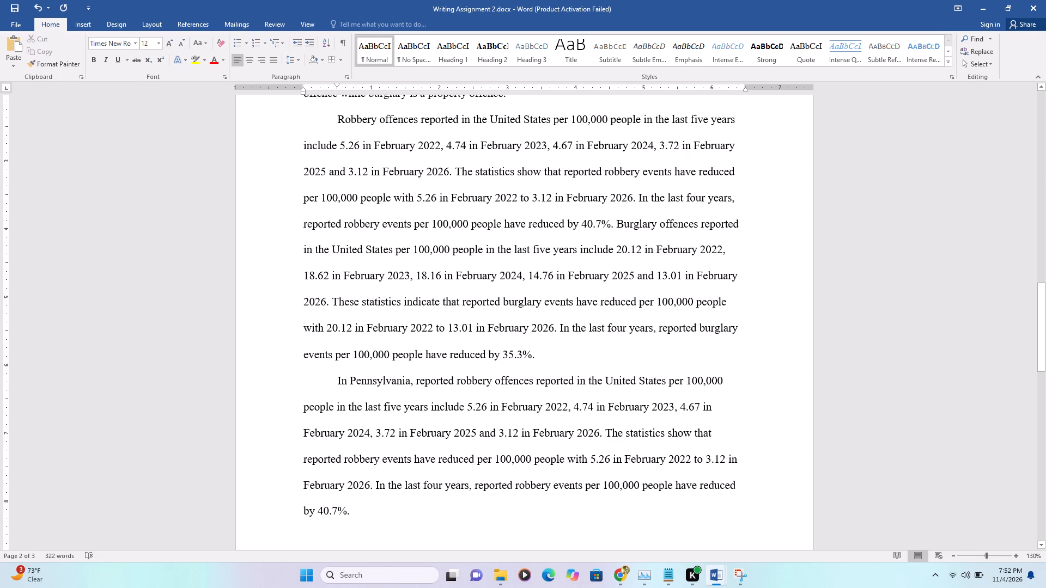
pyautogui.moveTo(536, 381); pyautogui.dragTo(564, 379)
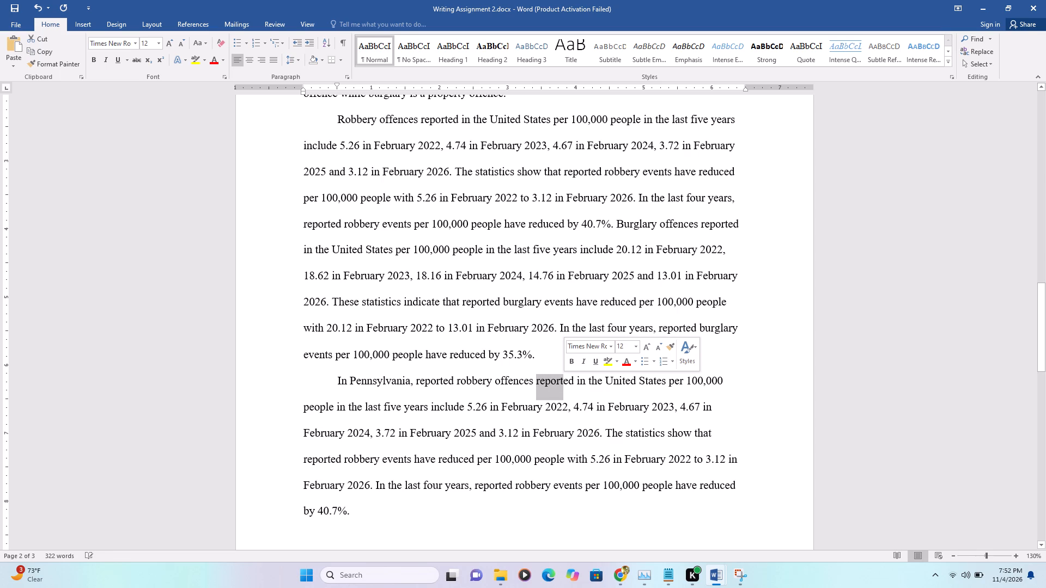
pyautogui.click(666, 381)
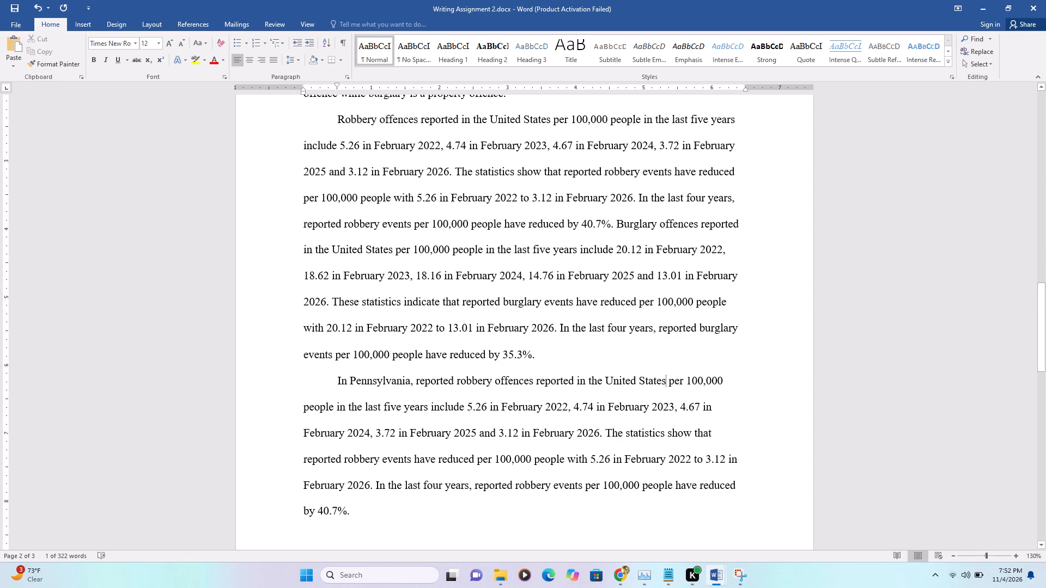
pyautogui.moveTo(666, 379); pyautogui.dragTo(554, 384)
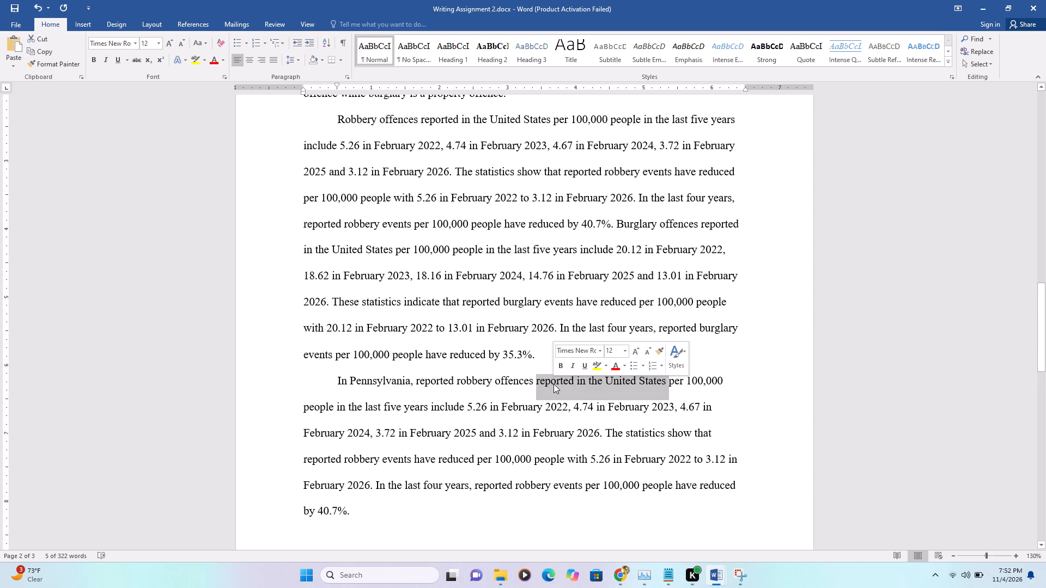
pyautogui.press('BackSpace')
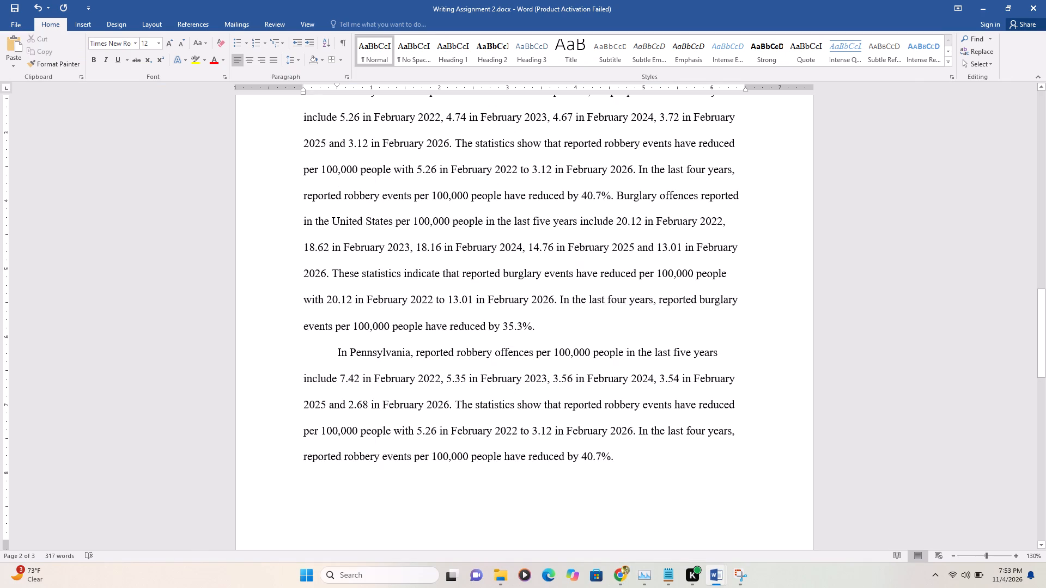
pyautogui.click(672, 407)
pyautogui.press('space')
pyautogui.write('in Pennsl')
pyautogui.press('BackSpace')
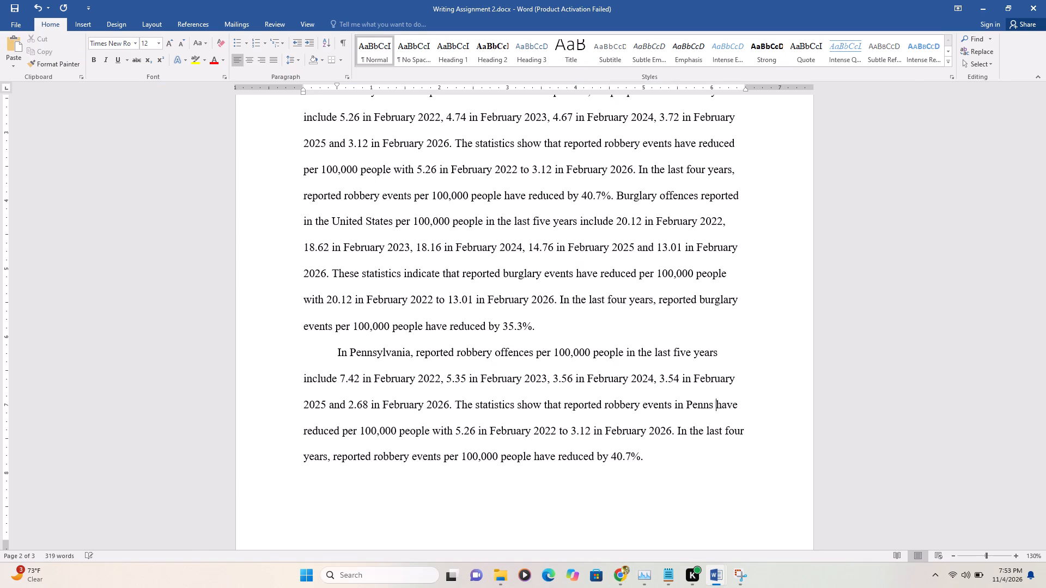
pyautogui.write('ykl')
pyautogui.press('BackSpace')
pyautogui.press('BackSpace')
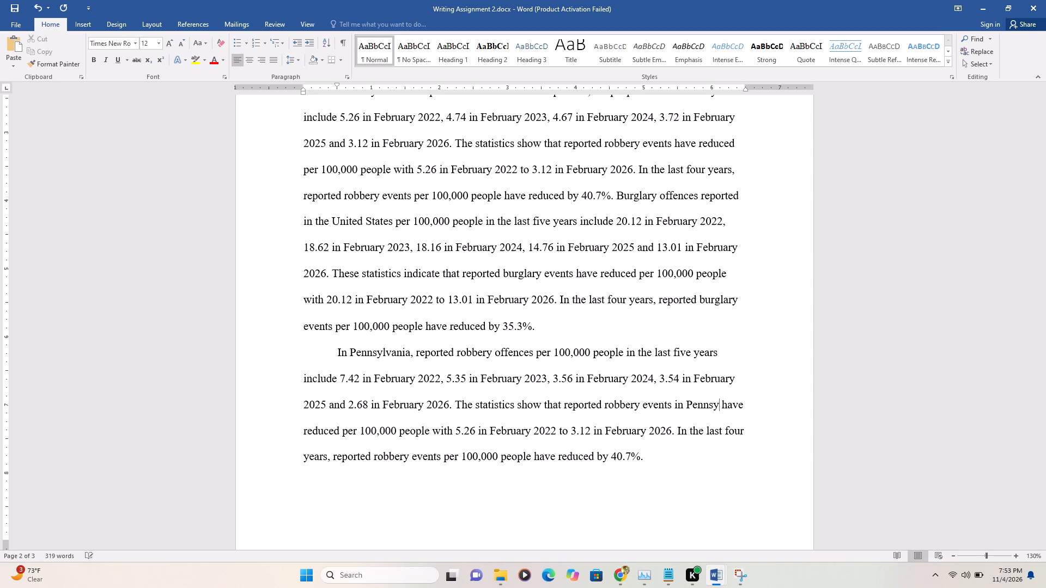
pyautogui.write('vania')
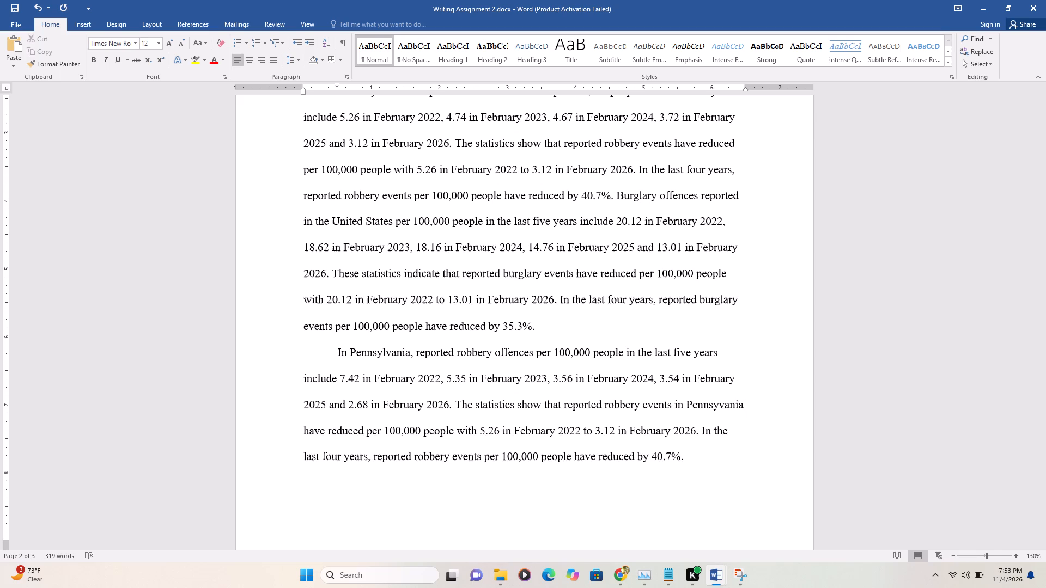
# Set the February 2022 robbery rate in the Pennsylvania paragraph's "The statistics show" sentence to 7.42.
pyautogui.click(498, 431)
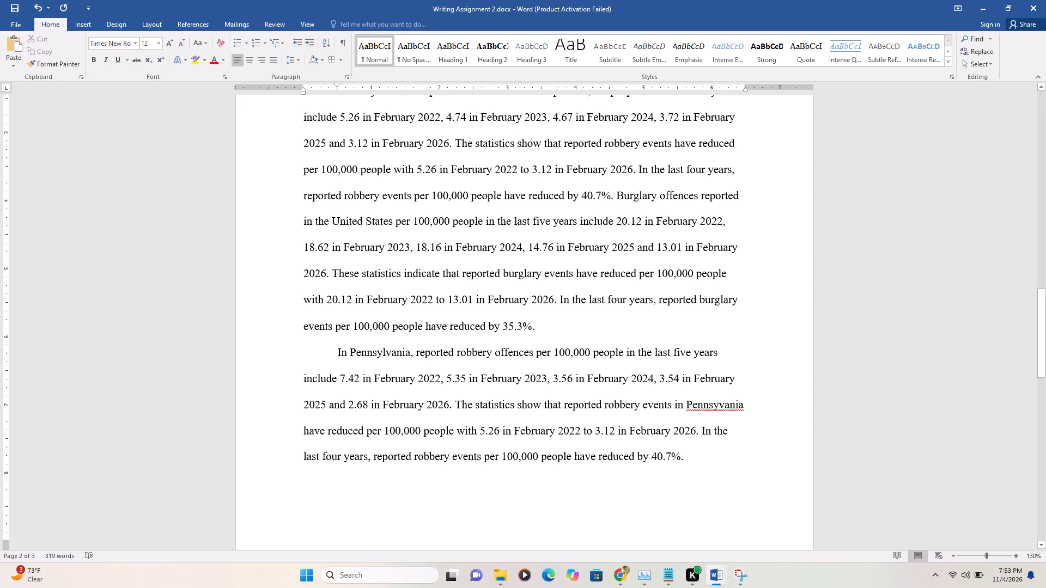
pyautogui.press('BackSpace')
pyautogui.press('BackSpace')
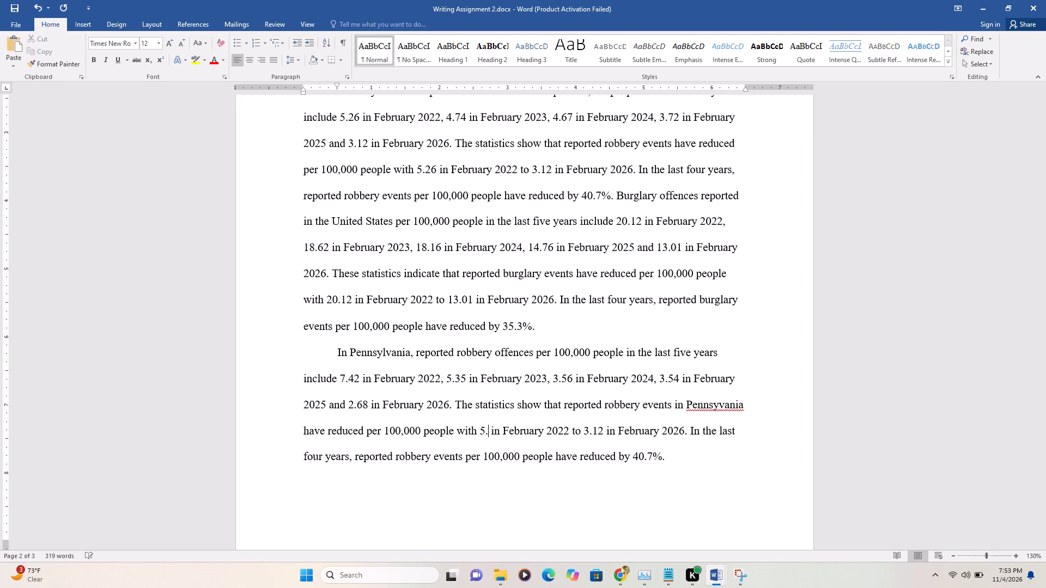
pyautogui.press('BackSpace')
pyautogui.press('BackSpace')
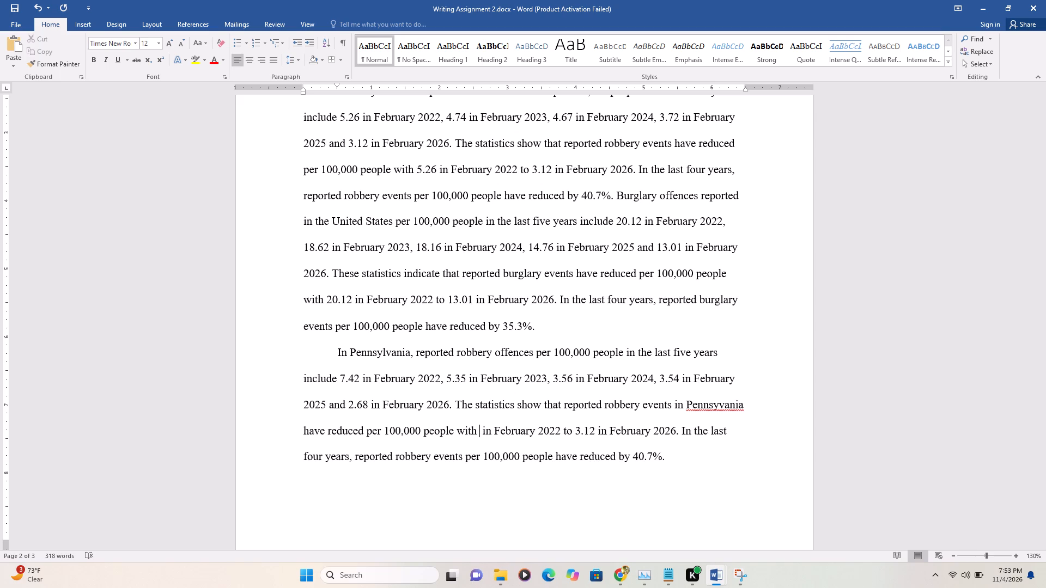
pyautogui.write('7.43')
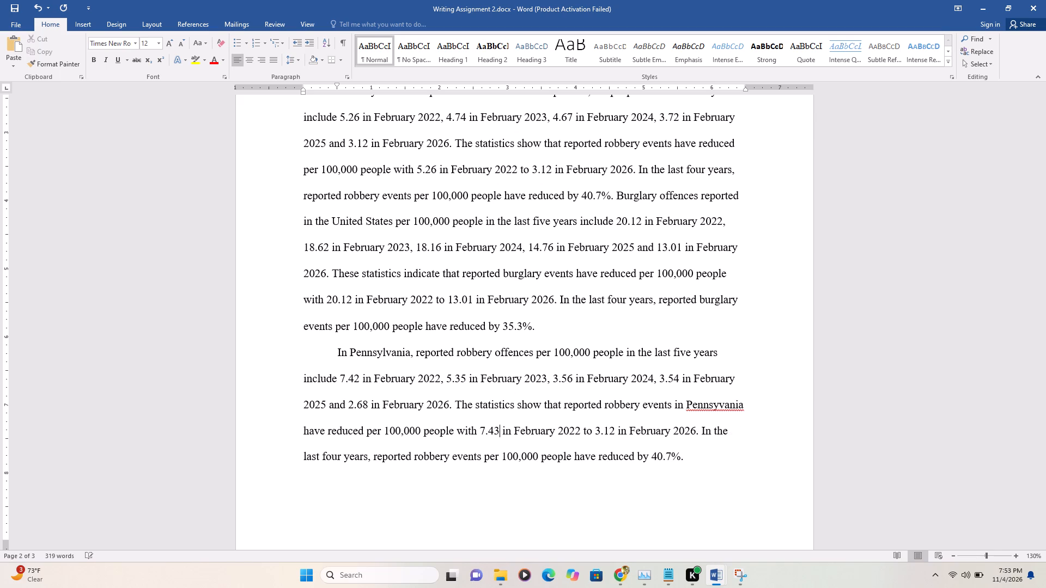
pyautogui.press('BackSpace')
pyautogui.press('2')
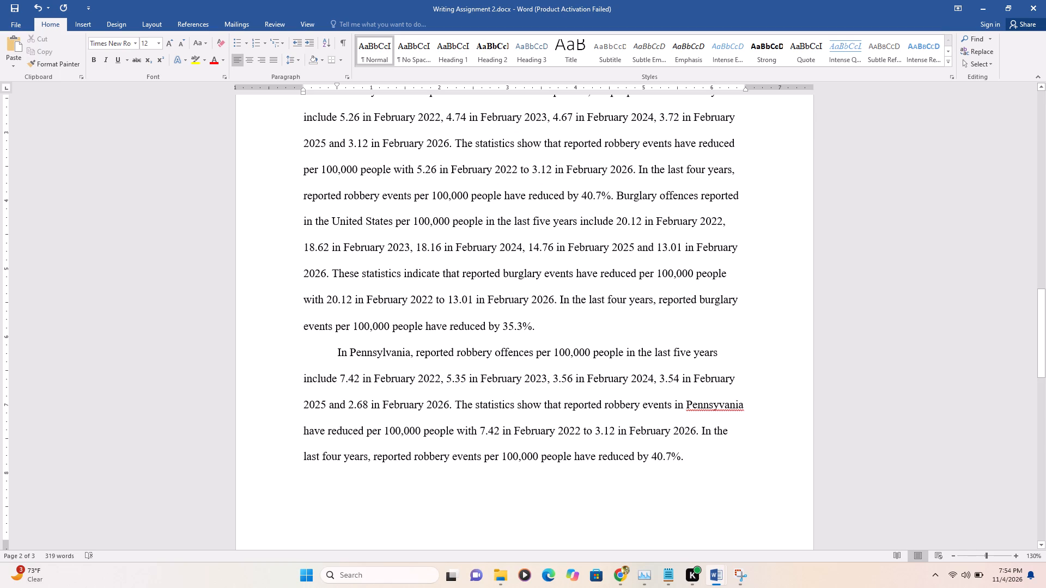
# Set the February 2026 robbery rate in the same Pennsylvania trend sentence to 2.68, and check it against ChatGPT in Chrome.
pyautogui.click(616, 427)
pyautogui.press('BackSpace')
pyautogui.press('BackSpace')
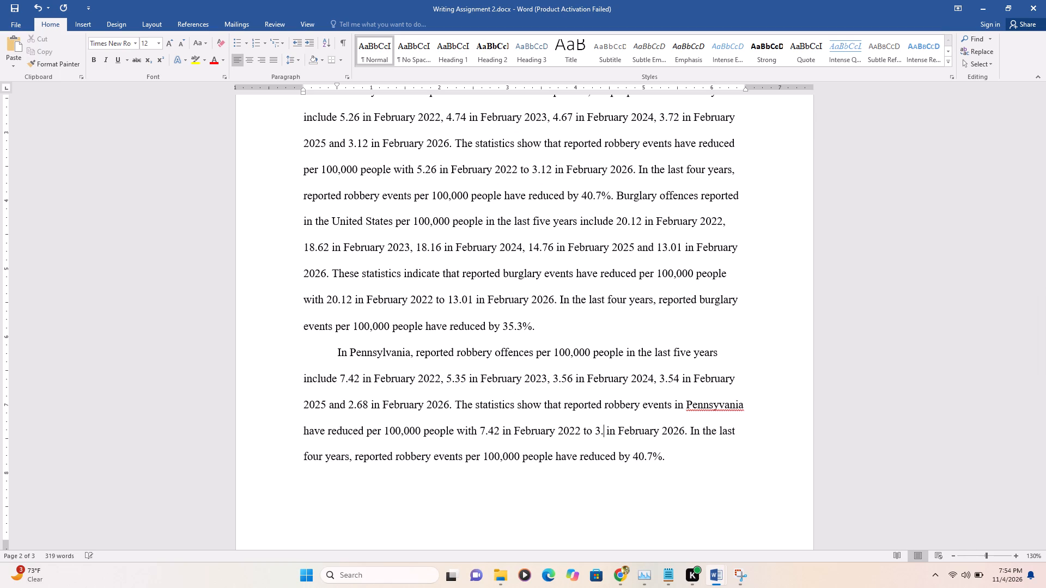
pyautogui.press('BackSpace')
pyautogui.press('BackSpace')
pyautogui.write('2.')
pyautogui.write('68')
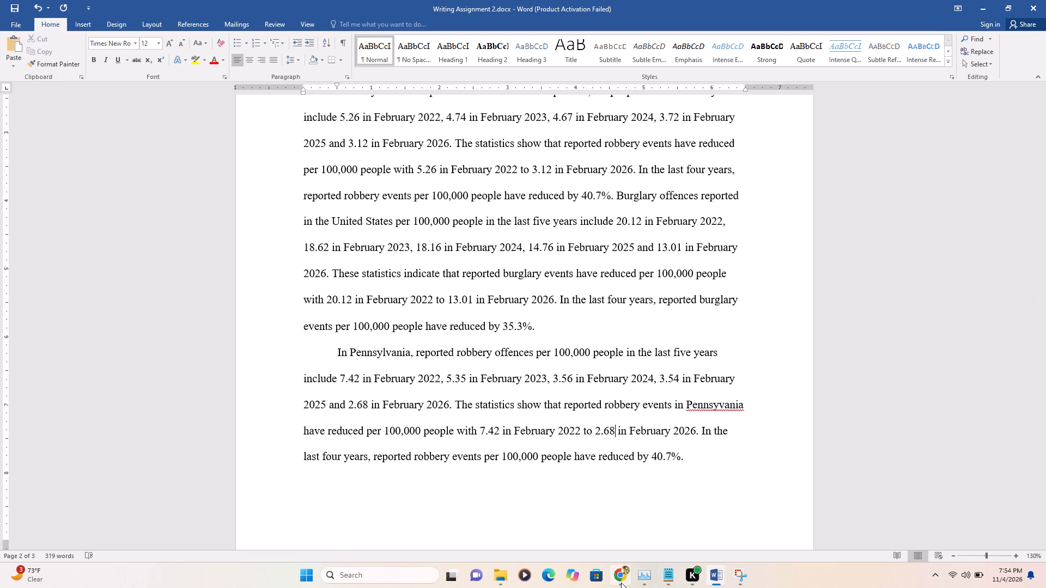
pyautogui.click(621, 583)
pyautogui.click(621, 583)
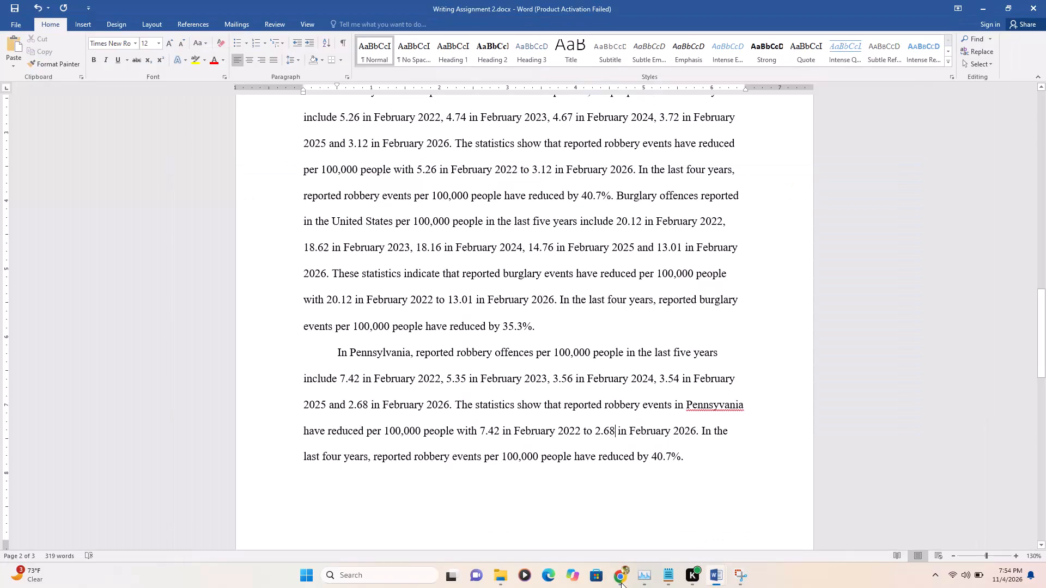
# Correct the misspelled state name in the Word document's Pennsylvania trend sentence to "Pennsylvania".
pyautogui.rightClick(715, 409)
pyautogui.click(758, 419)
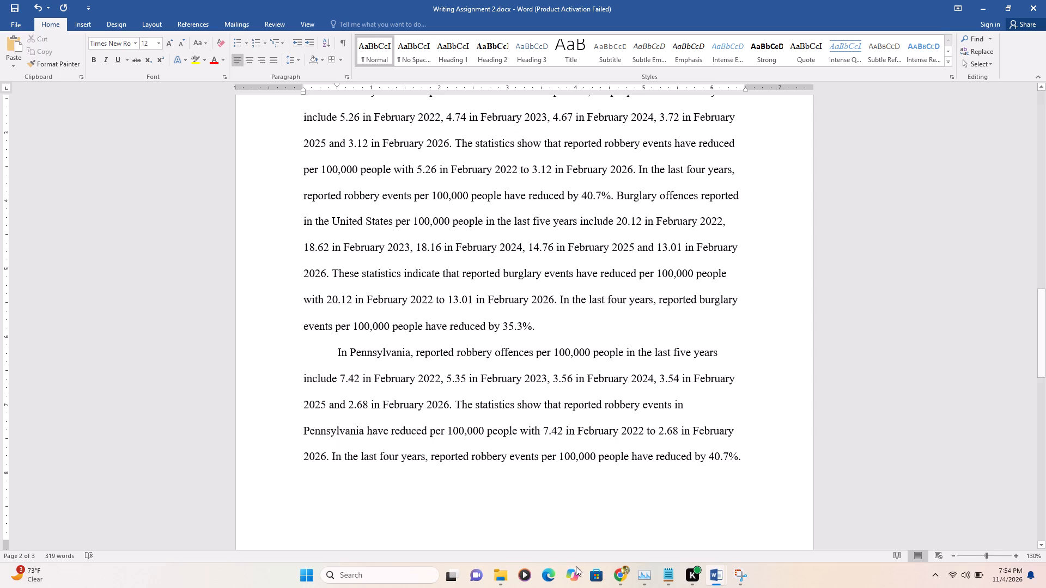
# Change the time span in the Pennsylvania paragraph's final sentence to "In the last five years".
pyautogui.click(403, 460)
pyautogui.press('Left')
pyautogui.press('BackSpace')
pyautogui.press('BackSpace')
pyautogui.press('BackSpace')
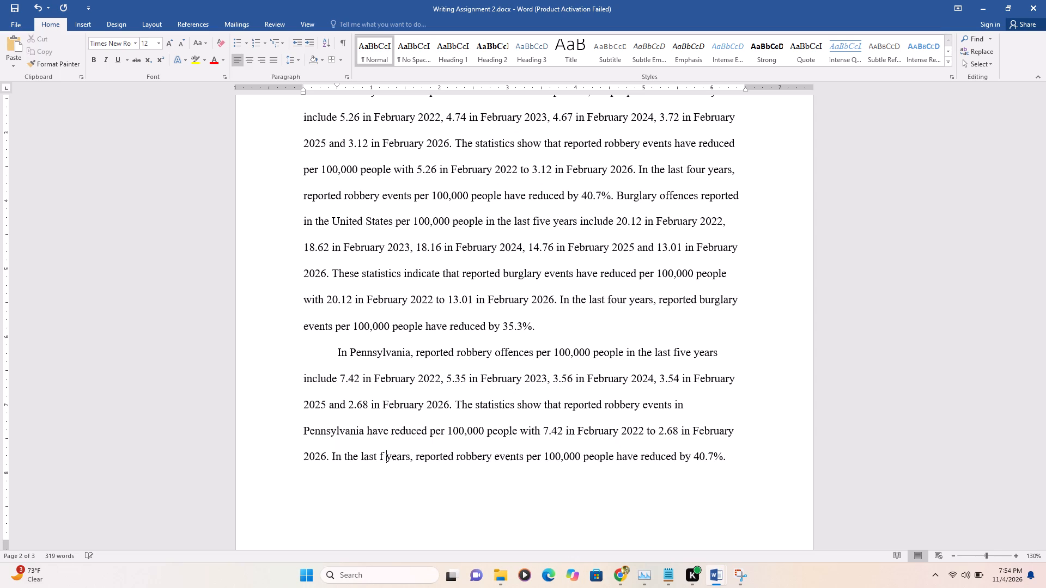
pyautogui.write('ive')
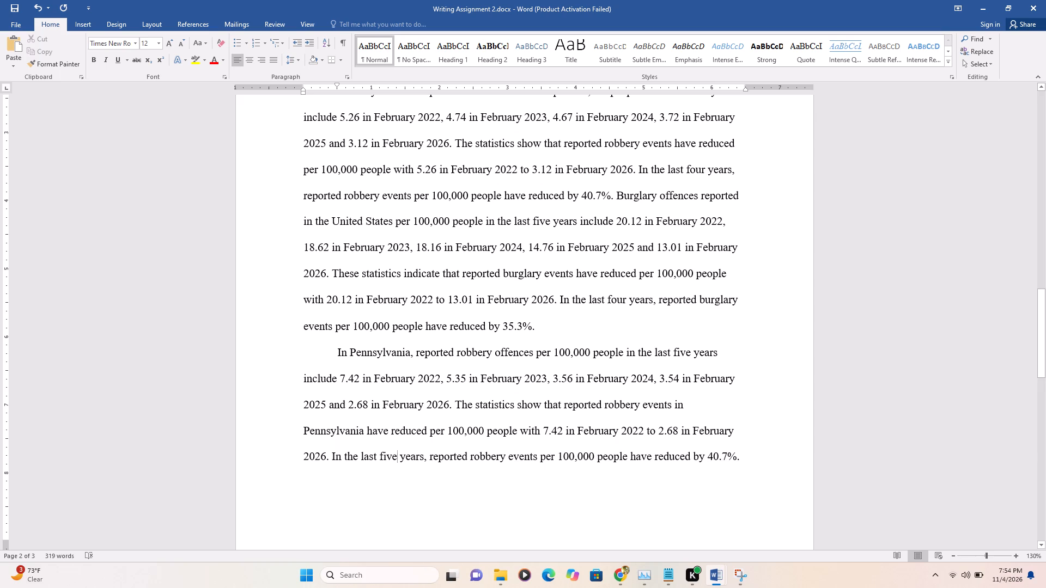
# Insert "in Pennsylvania" after "reported robbery events" in the Pennsylvania paragraph's final sentence.
pyautogui.click(540, 457)
pyautogui.write('in Pennsyk')
pyautogui.press('BackSpace')
pyautogui.press('BackSpace')
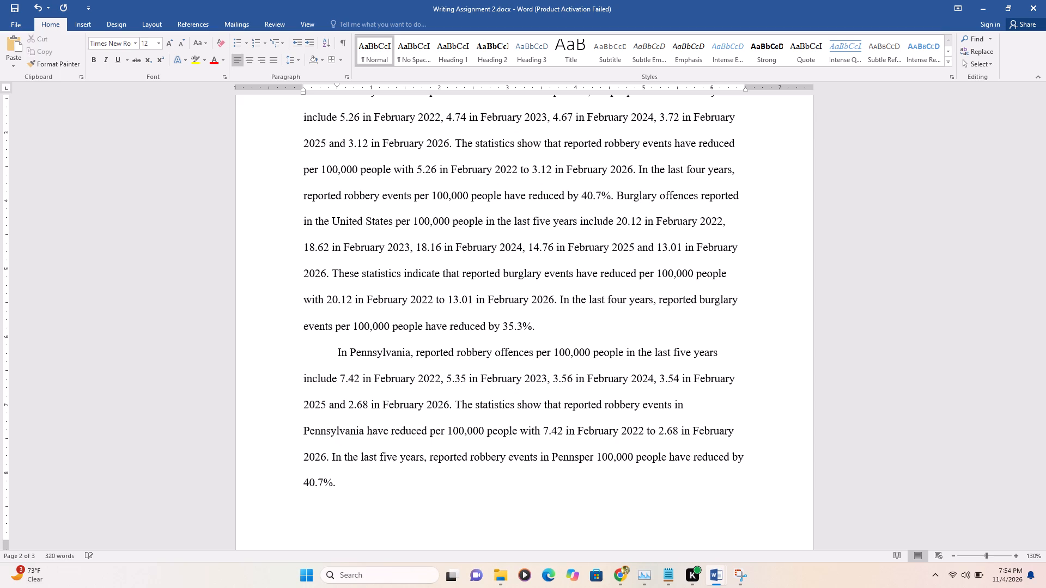
pyautogui.press('l')
pyautogui.press('BackSpace')
pyautogui.write('yl')
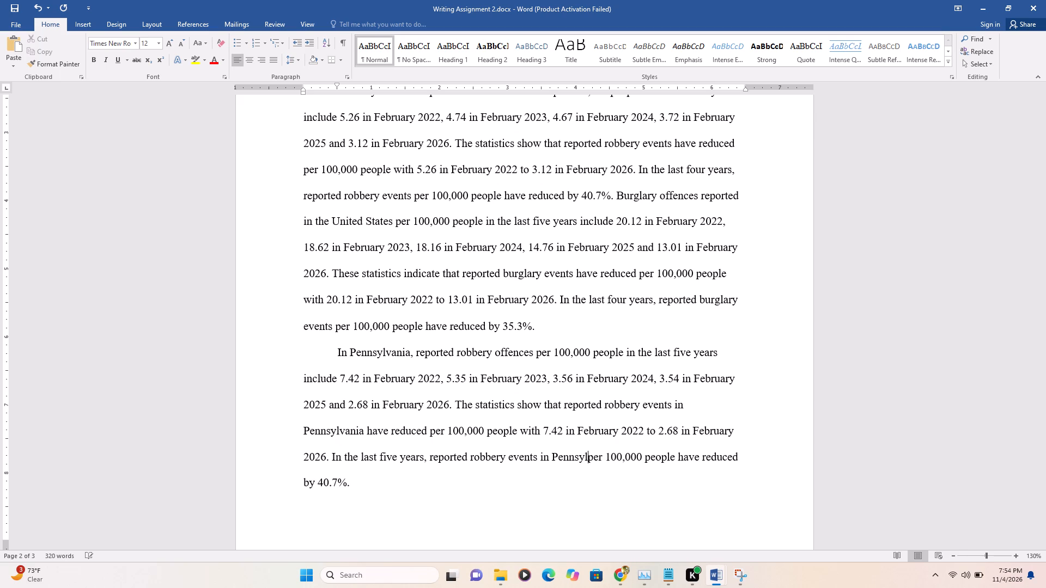
pyautogui.write('vania')
pyautogui.press('space')
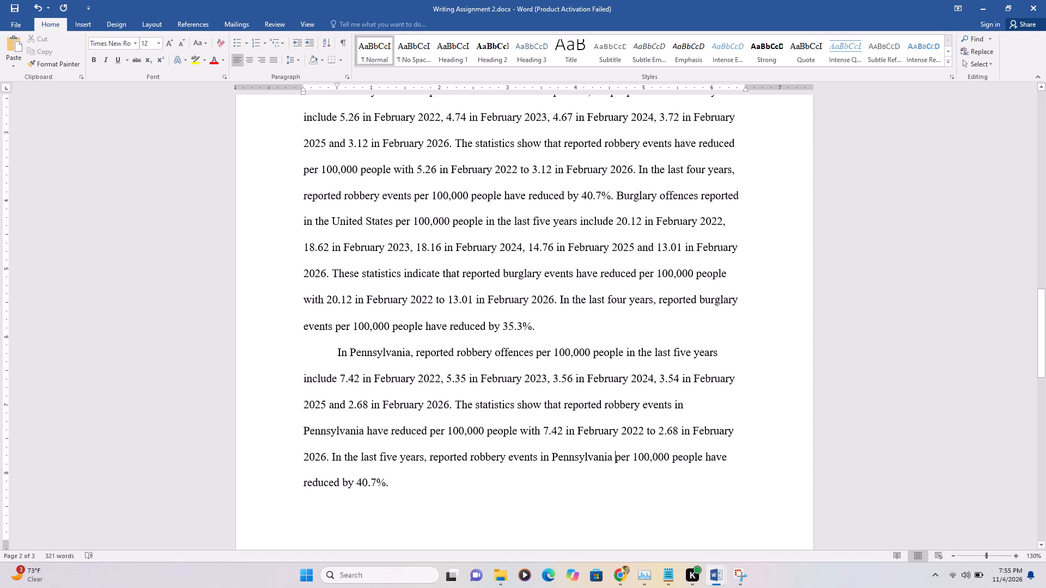
pyautogui.click(618, 580)
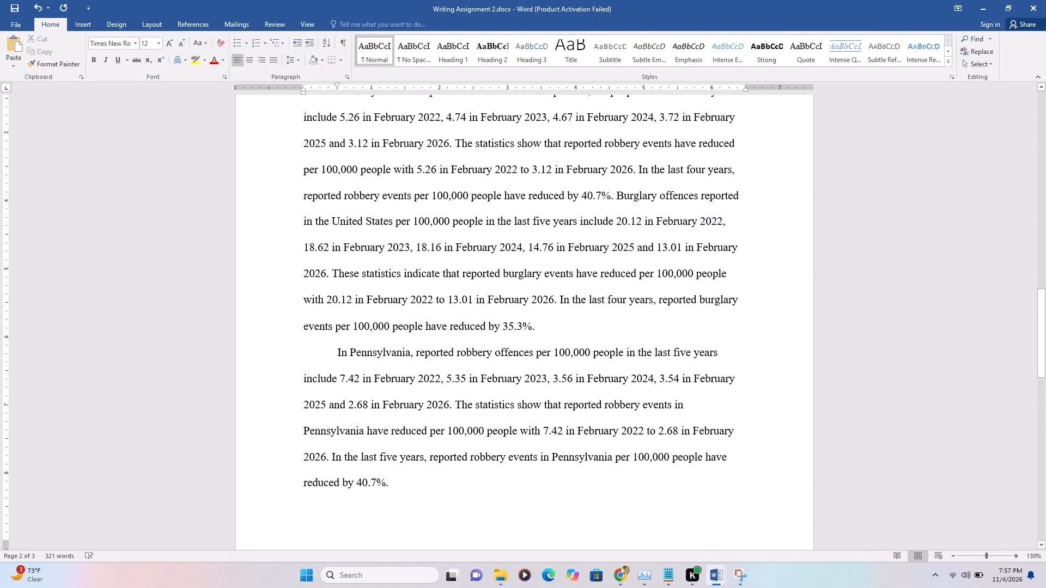
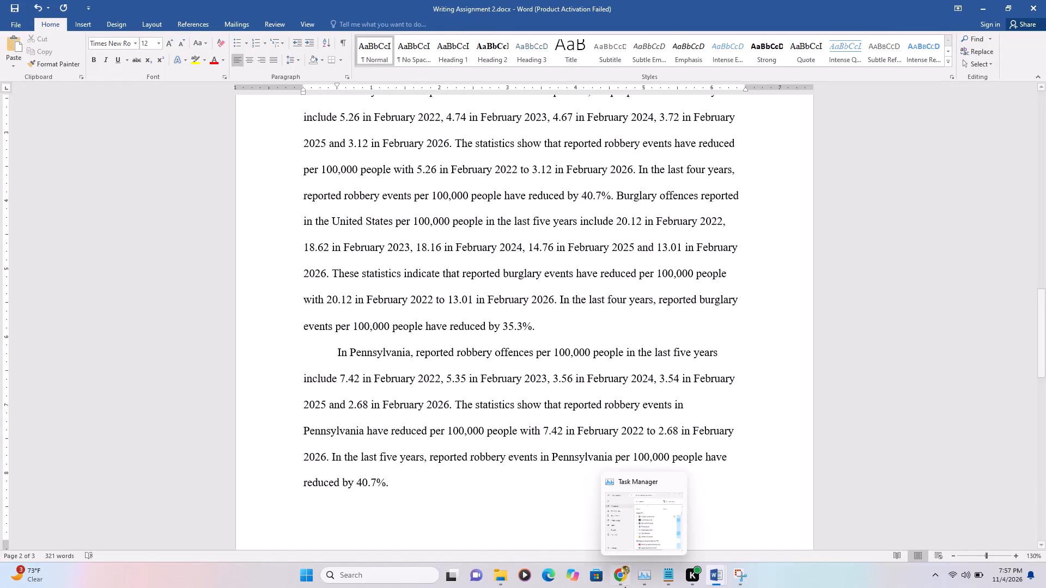
# Set the robbery reduction percentage at the end of the Pennsylvania paragraph to 63.9% and save the document.
pyautogui.click(621, 587)
pyautogui.click(621, 587)
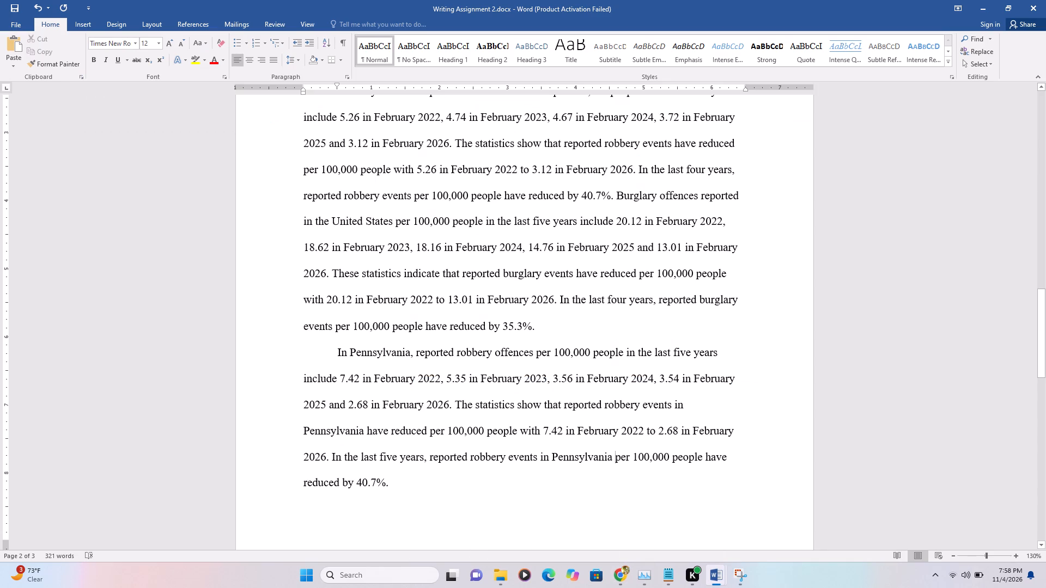
pyautogui.moveTo(357, 479); pyautogui.dragTo(378, 477)
pyautogui.write('63')
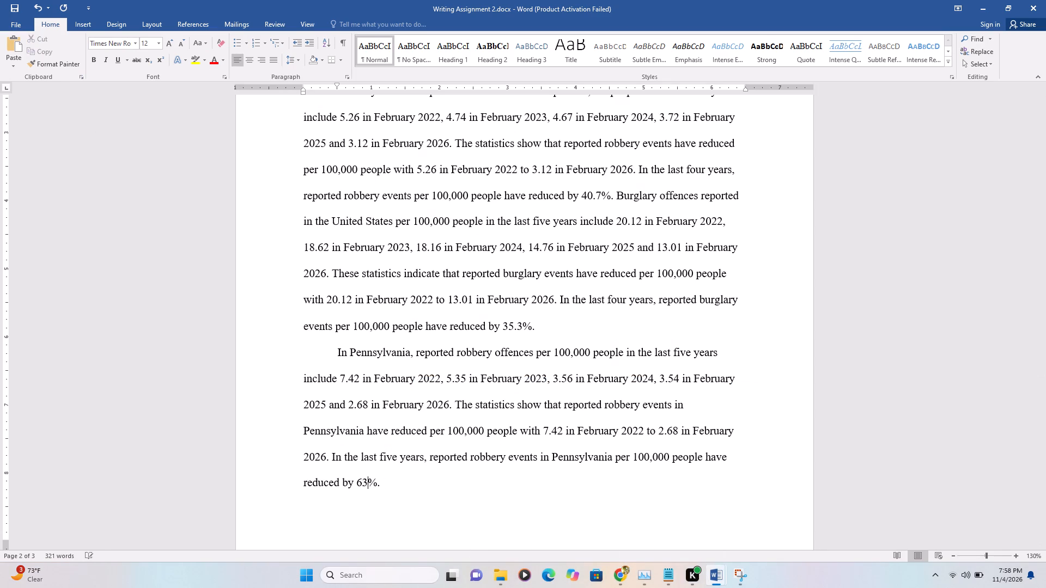
pyautogui.write('.9')
pyautogui.click(390, 476)
pyautogui.hotkey('ctrl', 's')
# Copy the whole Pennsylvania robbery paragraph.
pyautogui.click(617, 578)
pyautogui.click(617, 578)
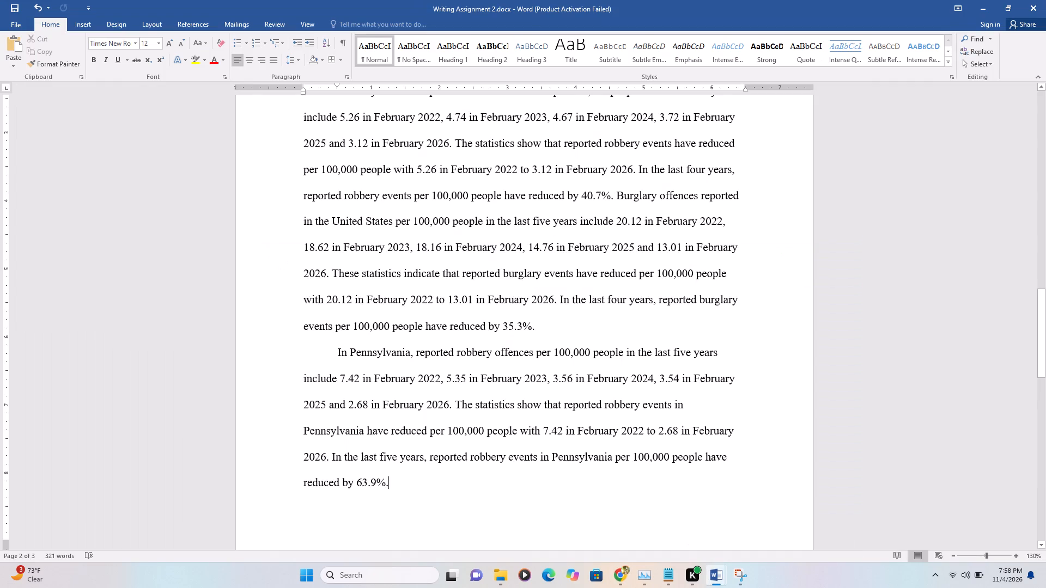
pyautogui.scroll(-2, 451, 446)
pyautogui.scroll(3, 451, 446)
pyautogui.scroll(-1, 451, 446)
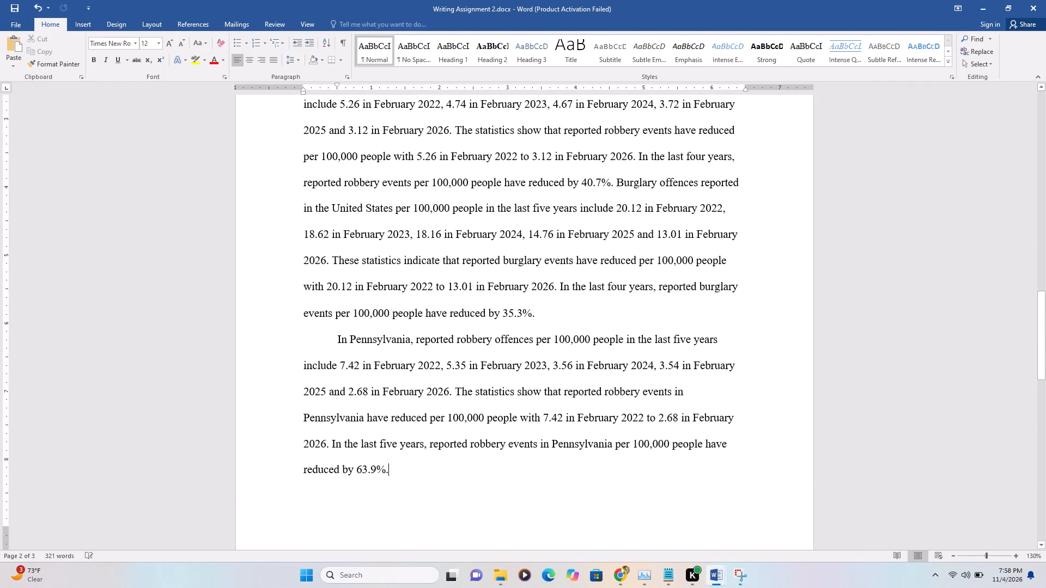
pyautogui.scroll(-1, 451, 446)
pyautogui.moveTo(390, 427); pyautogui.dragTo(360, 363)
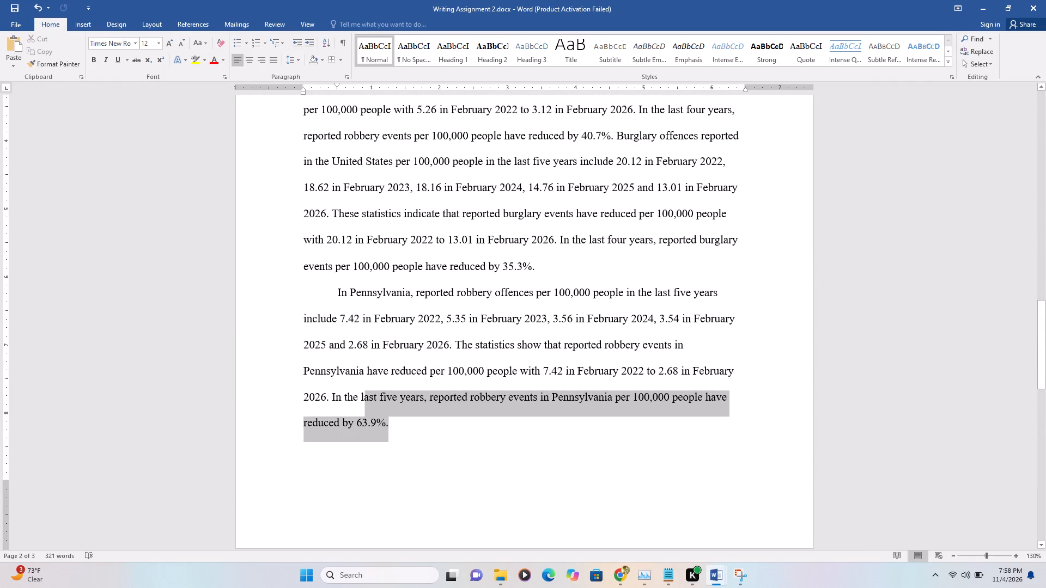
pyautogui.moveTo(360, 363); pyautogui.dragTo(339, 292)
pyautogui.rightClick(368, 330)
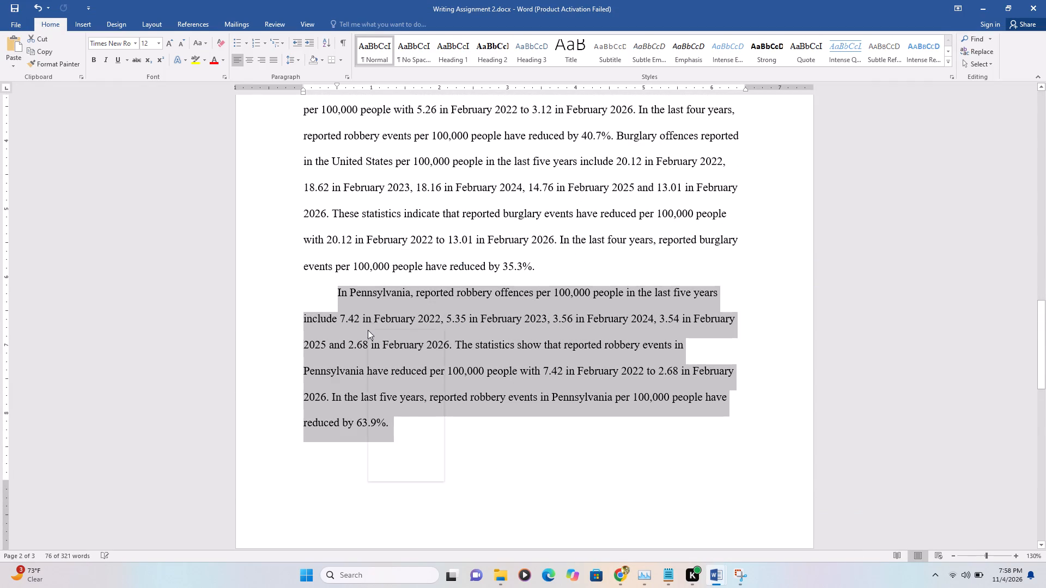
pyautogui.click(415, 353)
# Add the opening words "On the contrary," after the last sentence of the Pennsylvania paragraph.
pyautogui.click(412, 427)
pyautogui.press('space')
pyautogui.write('On the contrar')
pyautogui.press('BackSpace')
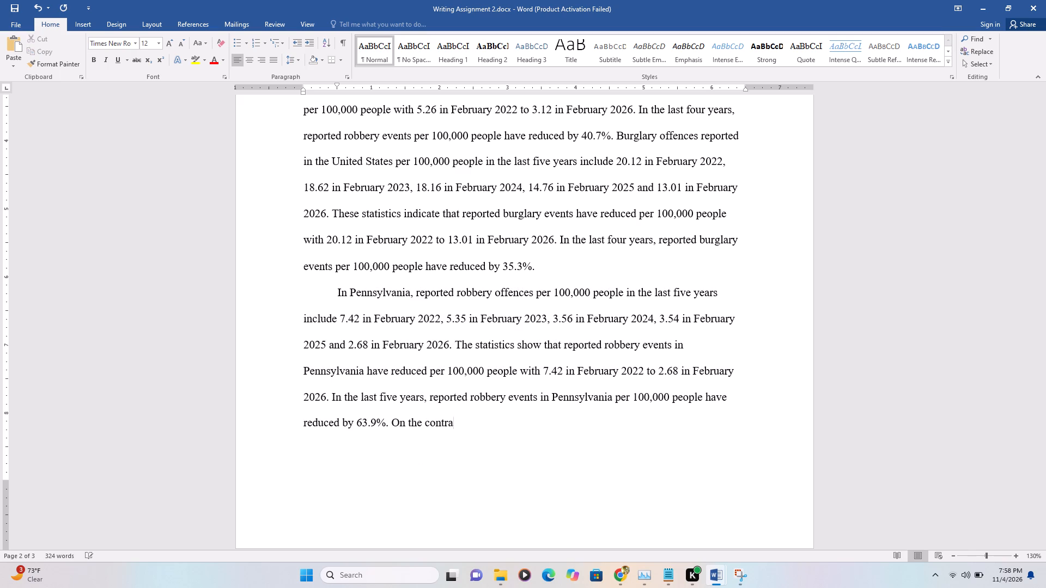
pyautogui.write('ty')
pyautogui.press('BackSpace')
pyautogui.press('BackSpace')
pyautogui.write('ry, burgl')
pyautogui.press('BackSpace')
pyautogui.press('BackSpace')
pyautogui.press('BackSpace')
pyautogui.press('BackSpace')
pyautogui.press('BackSpace')
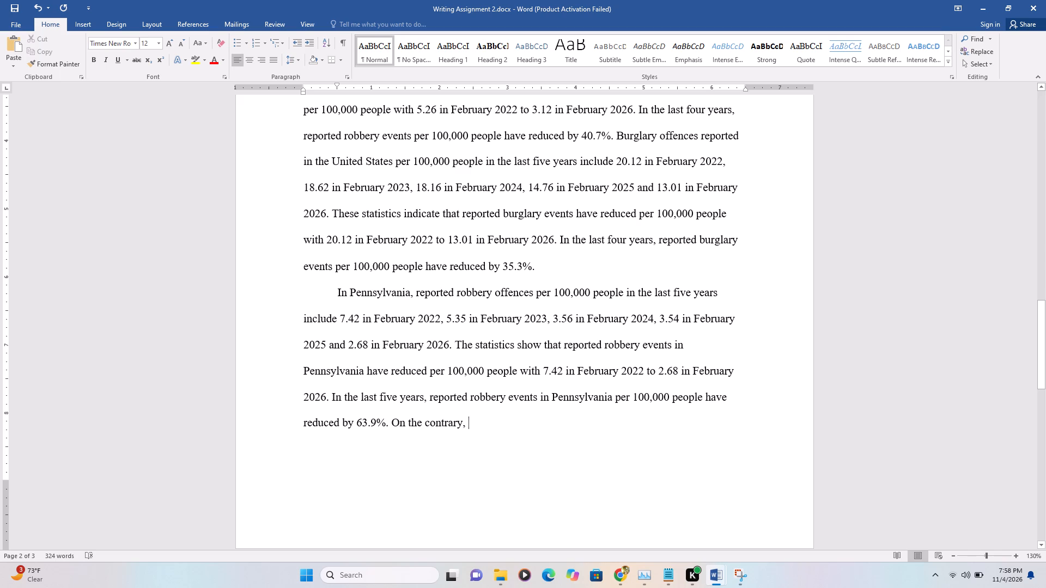
# Copy the Pennsylvania text from "reported robbery offences" through "63.9%." and paste it after "On the contrary,".
pyautogui.moveTo(416, 293); pyautogui.dragTo(412, 416)
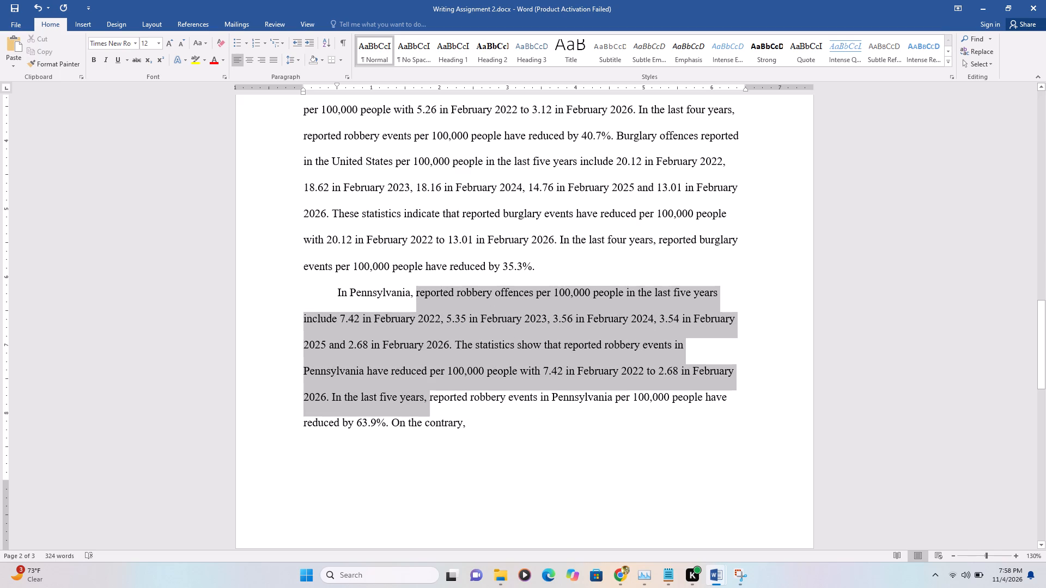
pyautogui.moveTo(412, 416); pyautogui.dragTo(392, 430)
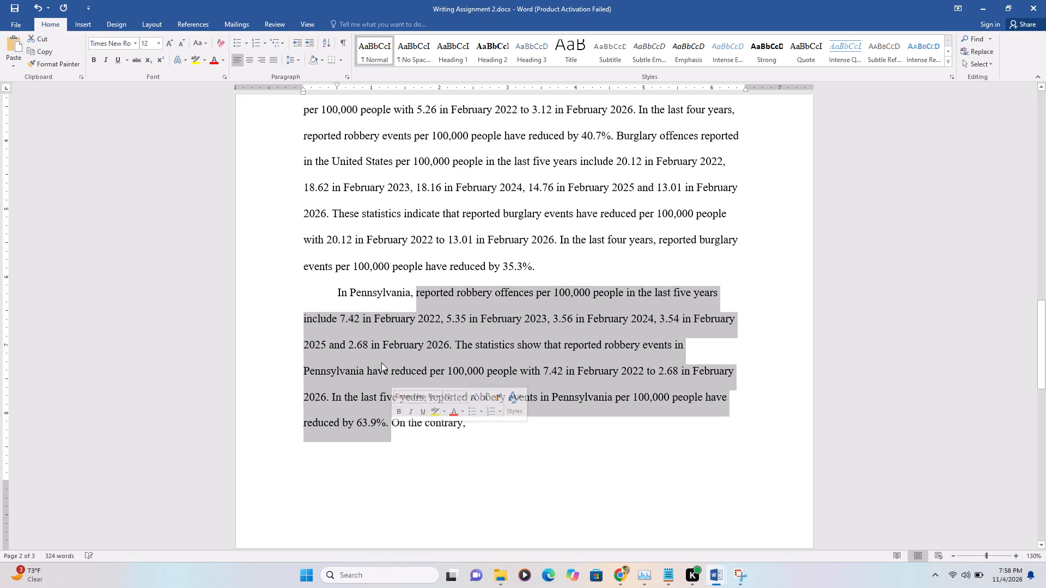
pyautogui.rightClick(381, 363)
pyautogui.click(420, 377)
pyautogui.click(476, 424)
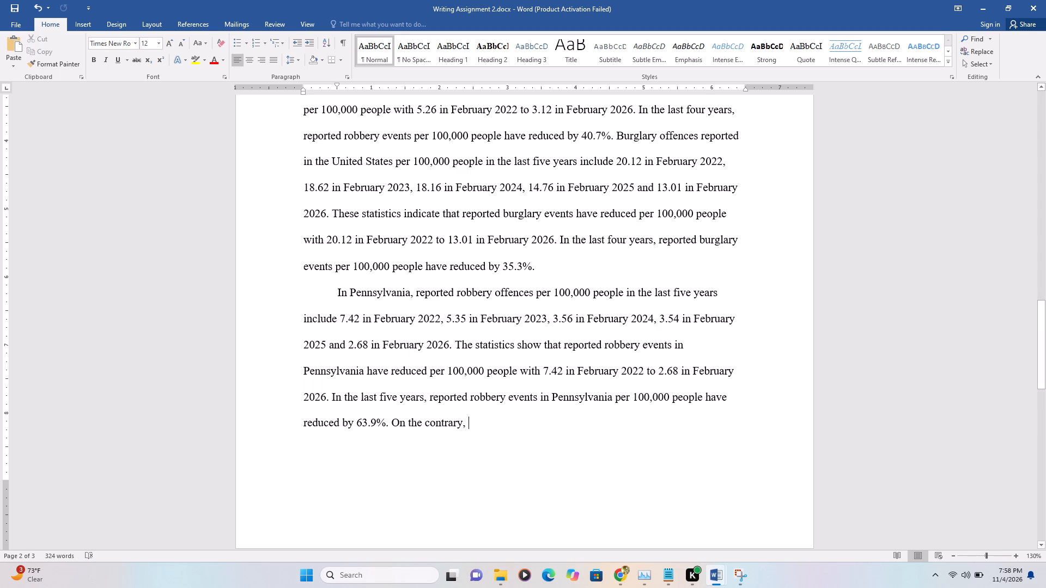
pyautogui.rightClick(476, 424)
pyautogui.click(513, 328)
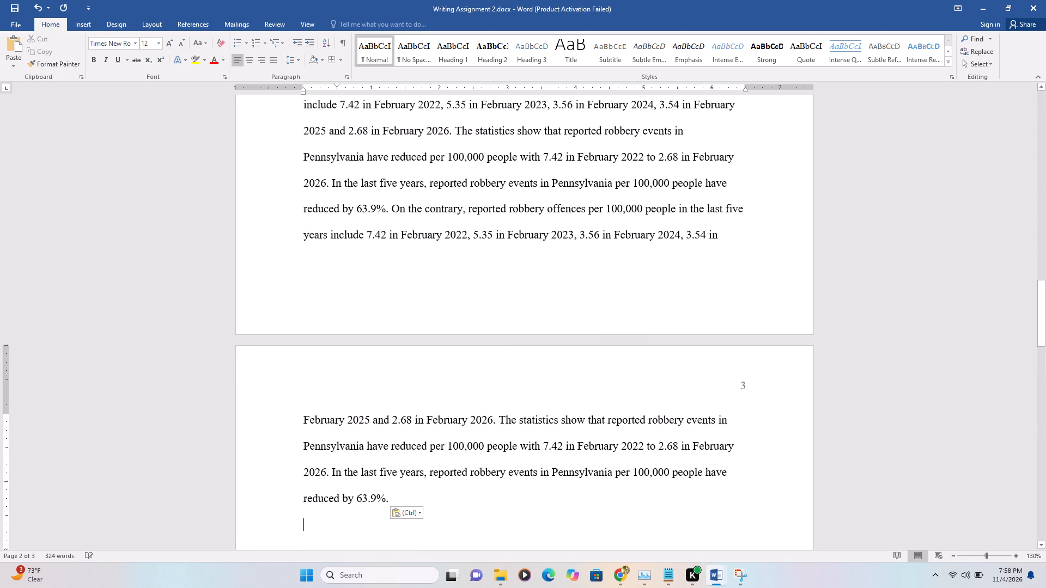
# Replace "robbery" with "burglary" in the phrase following "On the contrary, reported".
pyautogui.scroll(1, 515, 394)
pyautogui.click(540, 305)
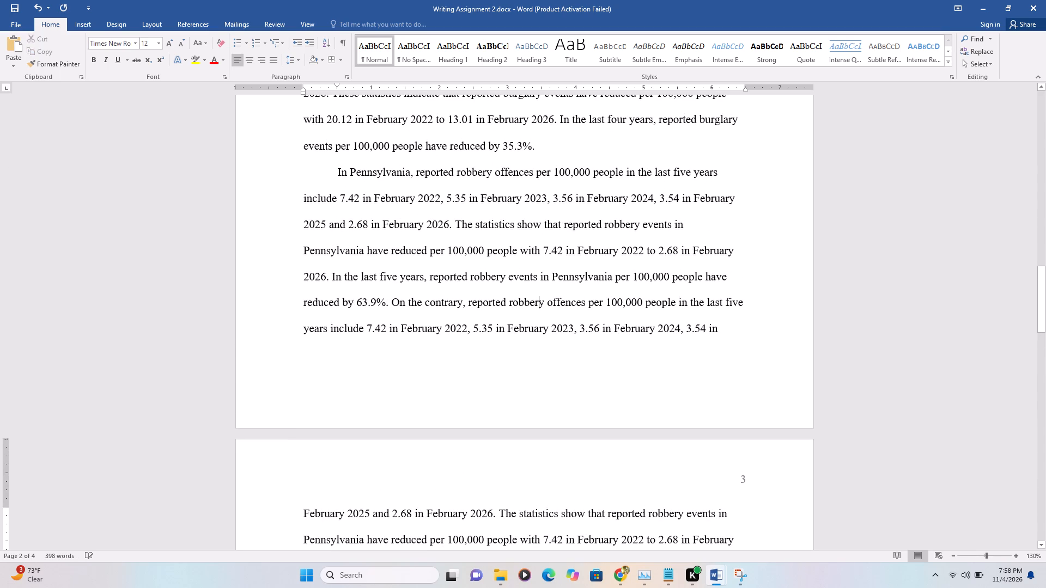
pyautogui.press('Right')
pyautogui.press('BackSpace')
pyautogui.press('BackSpace')
pyautogui.press('BackSpace')
pyautogui.press('BackSpace')
pyautogui.press('BackSpace')
pyautogui.press('BackSpace')
pyautogui.press('BackSpace')
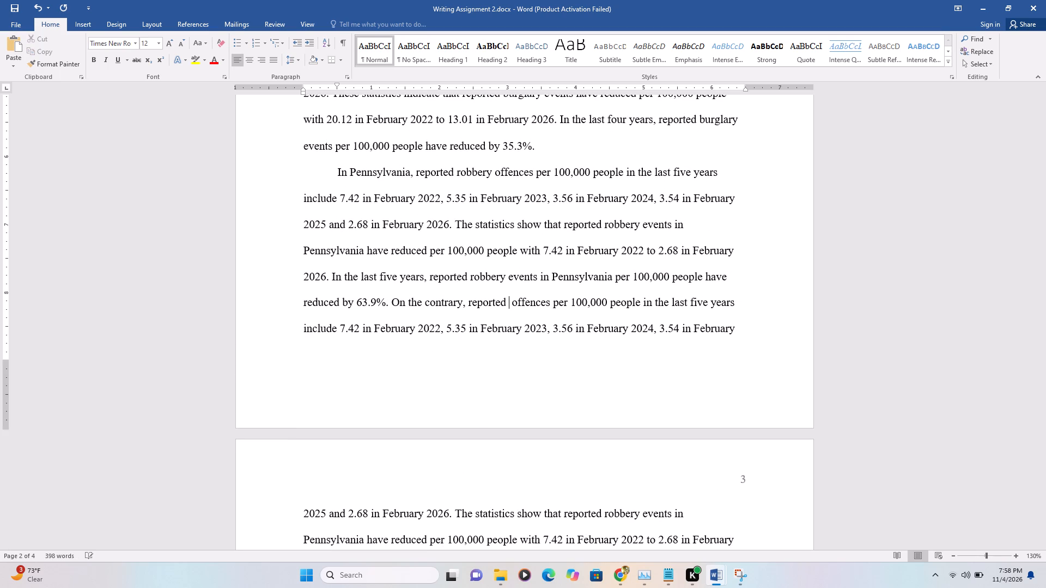
pyautogui.write('burglary')
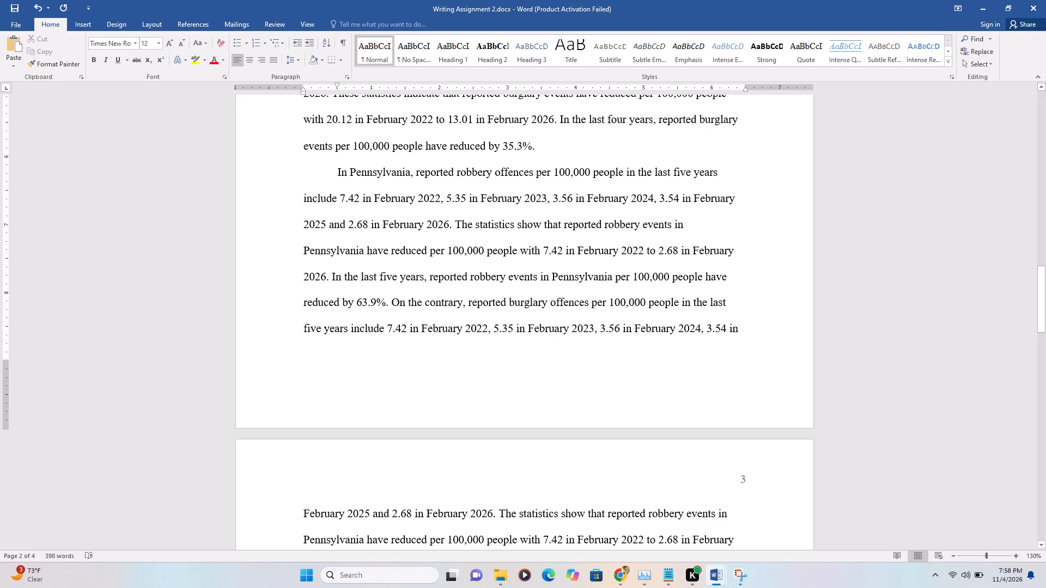
# Insert "in Pennsylvania" after "reported burglary offences" in the pasted sentence.
pyautogui.click(593, 304)
pyautogui.write('in')
pyautogui.press('space')
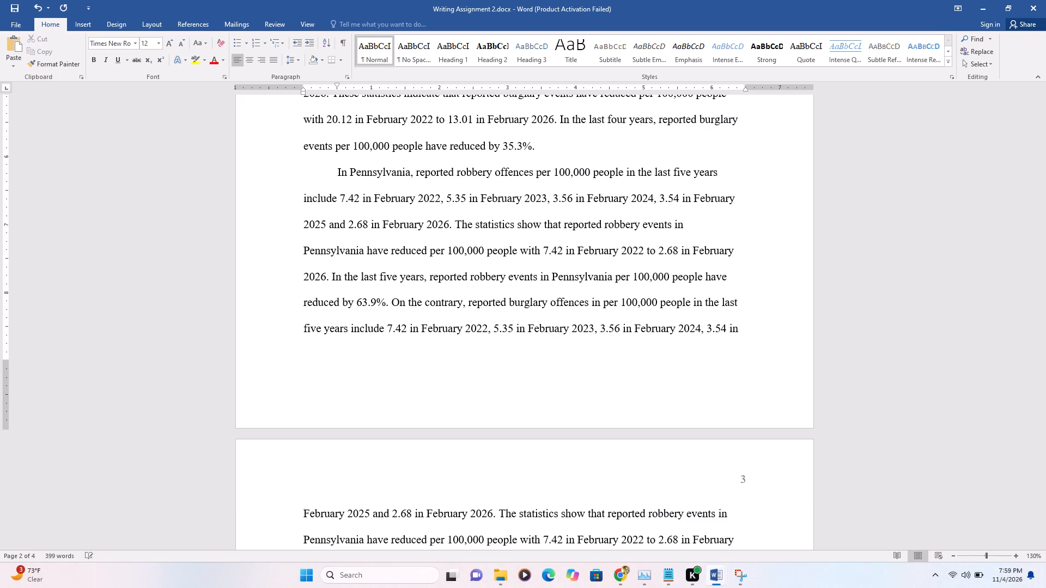
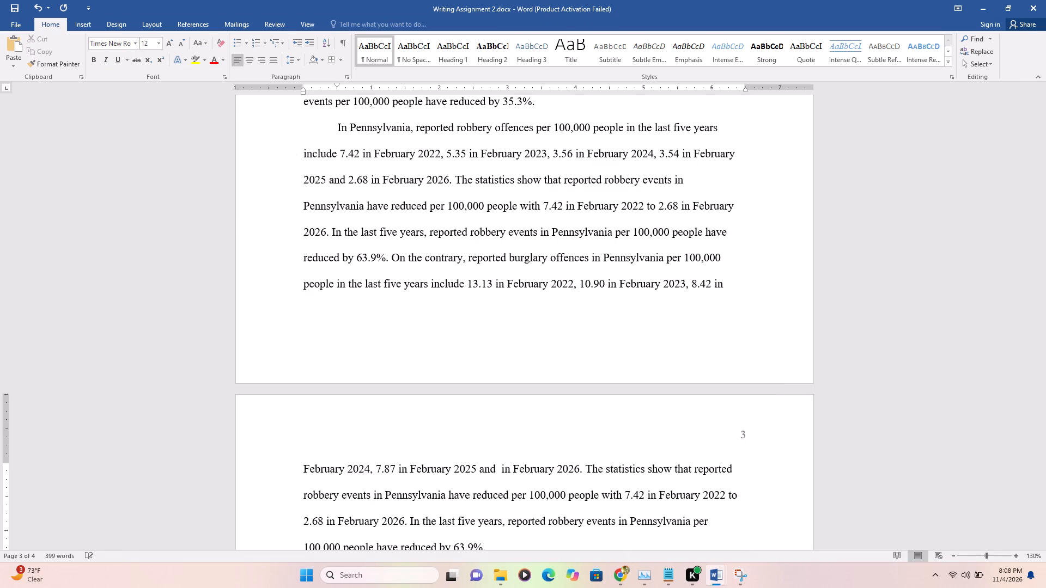
pyautogui.write('6.19')
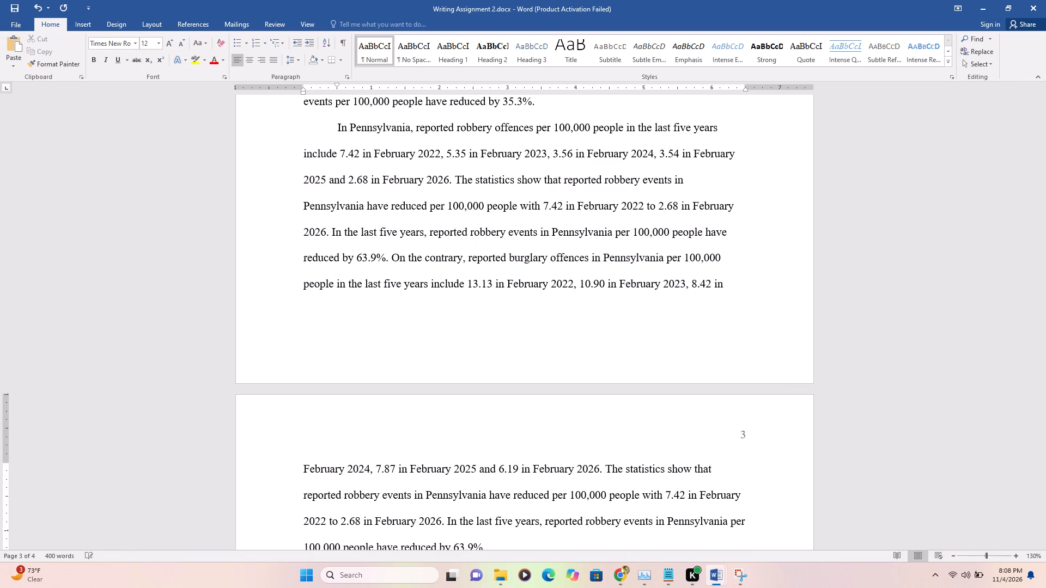
pyautogui.scroll(-2, 604, 481)
pyautogui.hotkey('ctrl', 's')
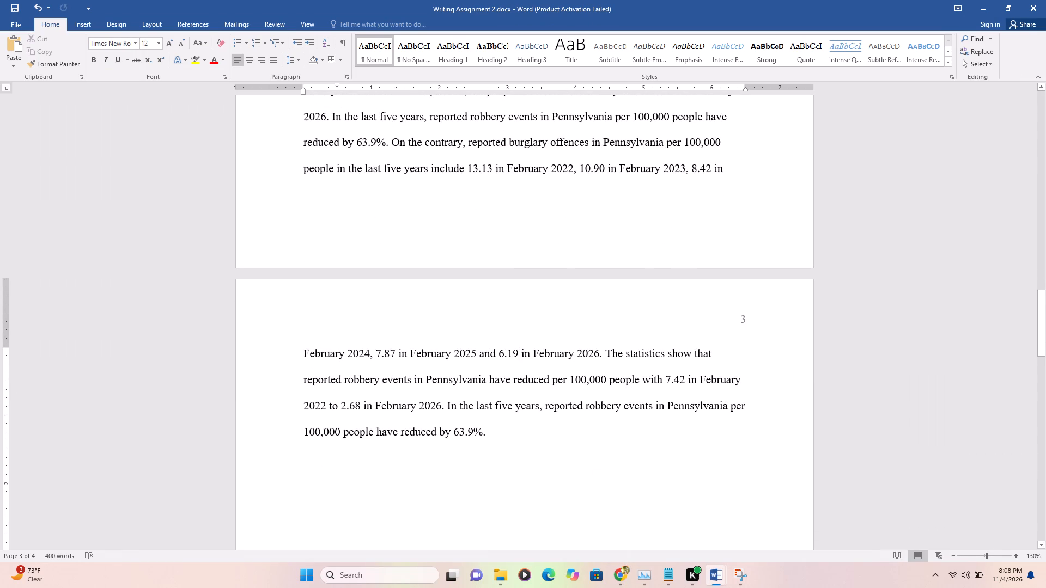
pyautogui.scroll(-1, 659, 431)
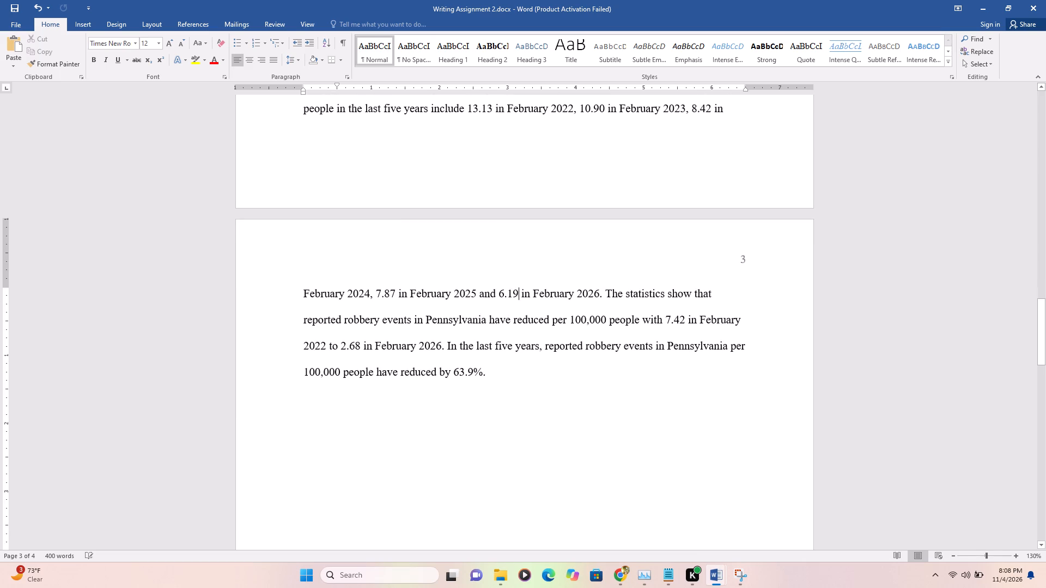
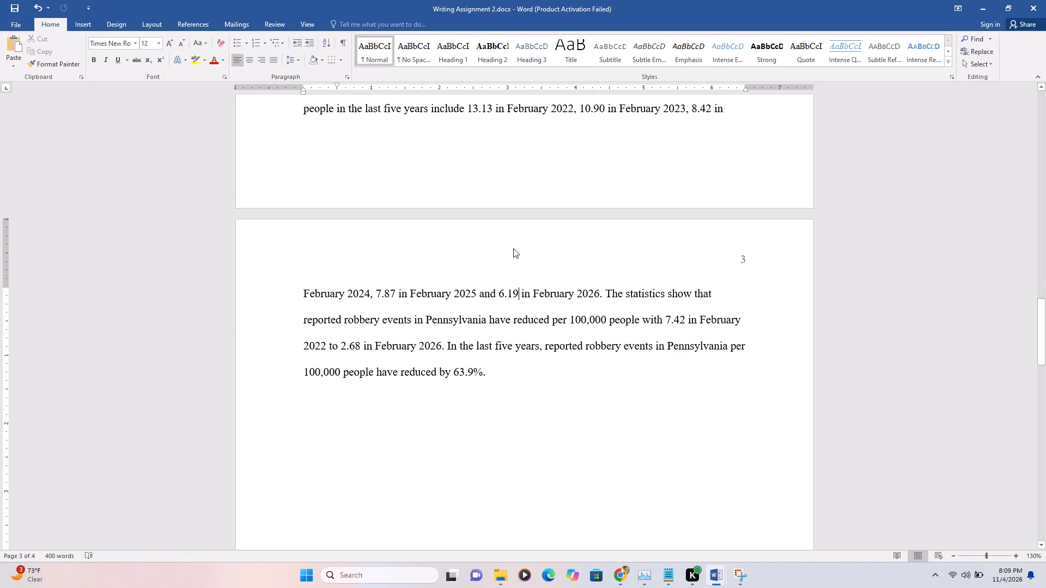
# Replace "robbery" with "burglary" in the page 3 sentence beginning "The statistics show that reported".
pyautogui.scroll(3, 513, 248)
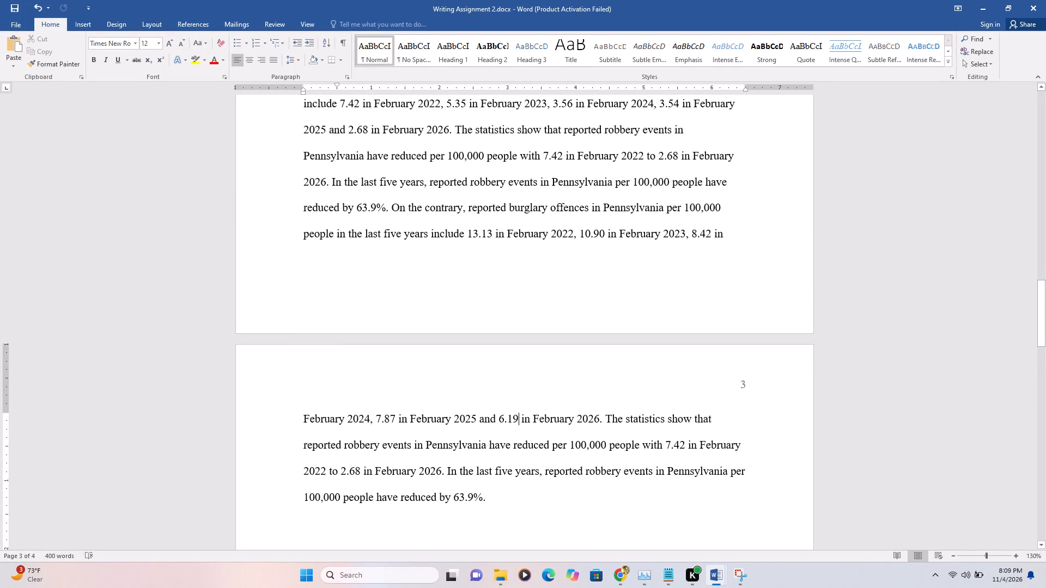
pyautogui.scroll(-1, 500, 374)
pyautogui.scroll(1, 500, 374)
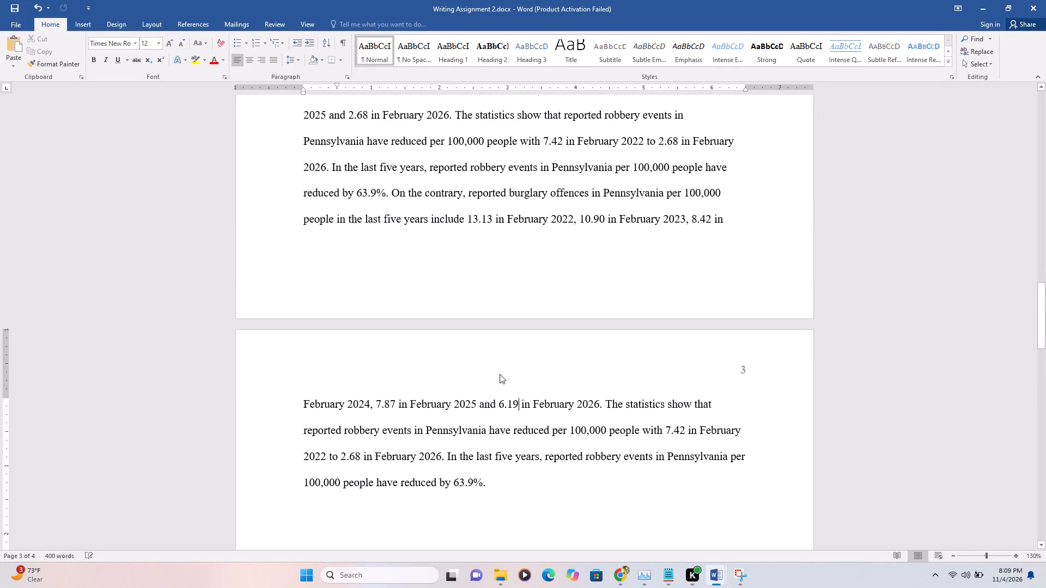
pyautogui.scroll(1, 500, 374)
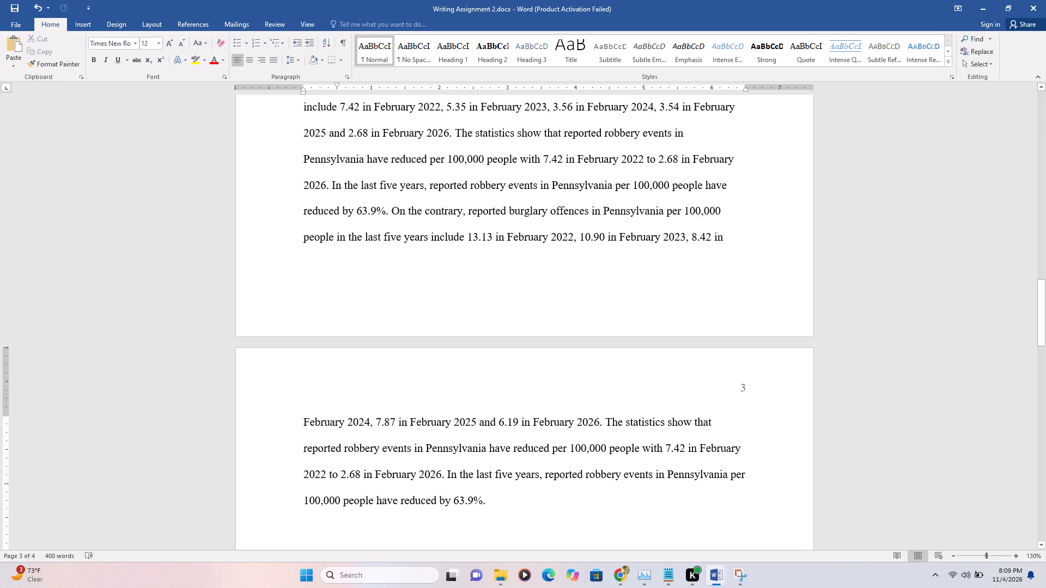
pyautogui.scroll(-1, 556, 469)
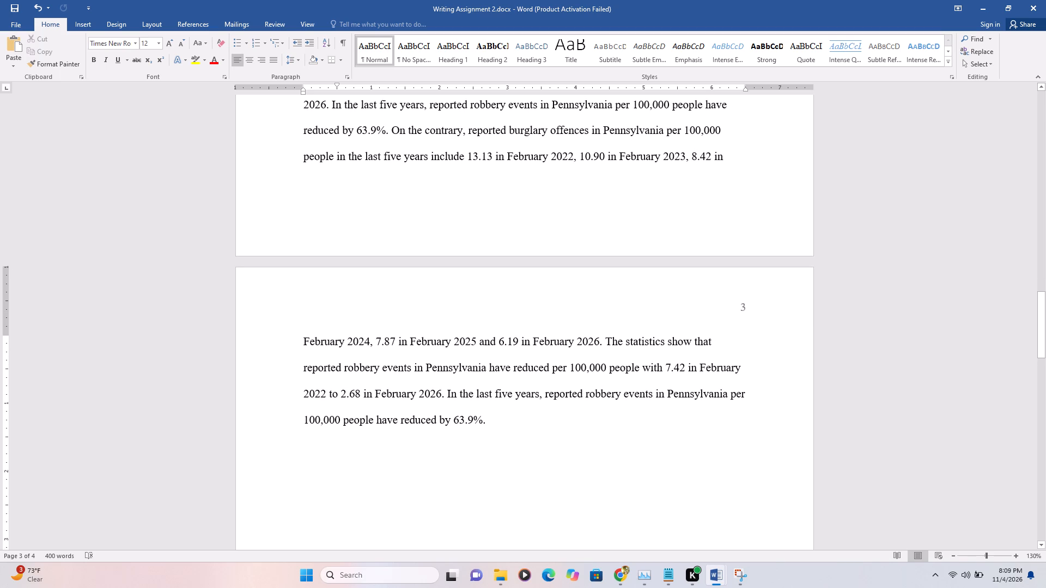
pyautogui.click(375, 367)
pyautogui.press('Right')
pyautogui.press('BackSpace')
pyautogui.press('BackSpace')
pyautogui.press('BackSpace')
pyautogui.press('BackSpace')
pyautogui.press('BackSpace')
pyautogui.press('BackSpace')
pyautogui.press('BackSpace')
pyautogui.write('burglary')
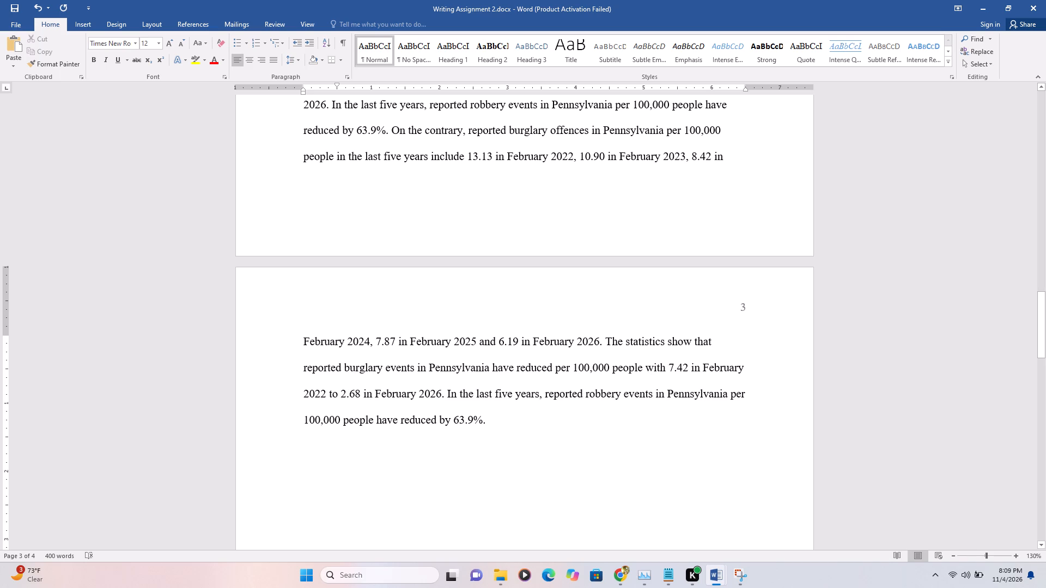
# Set the February 2022 rate in the Pennsylvania burglary reduction sentence on page 3 to 13.13.
pyautogui.scroll(2, 567, 424)
pyautogui.scroll(-1, 567, 424)
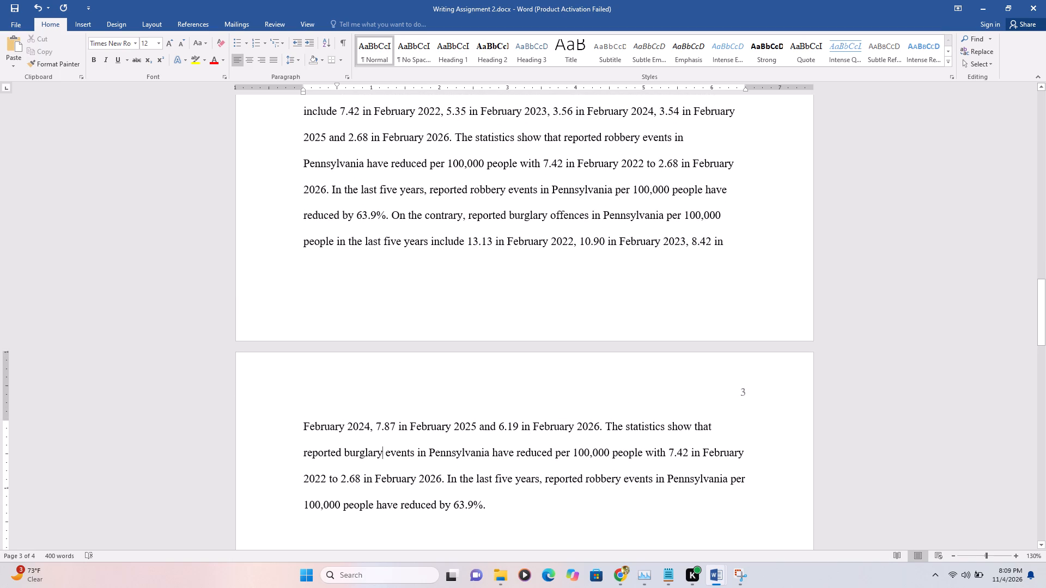
pyautogui.click(687, 454)
pyautogui.press('BackSpace')
pyautogui.press('BackSpace')
pyautogui.press('BackSpace')
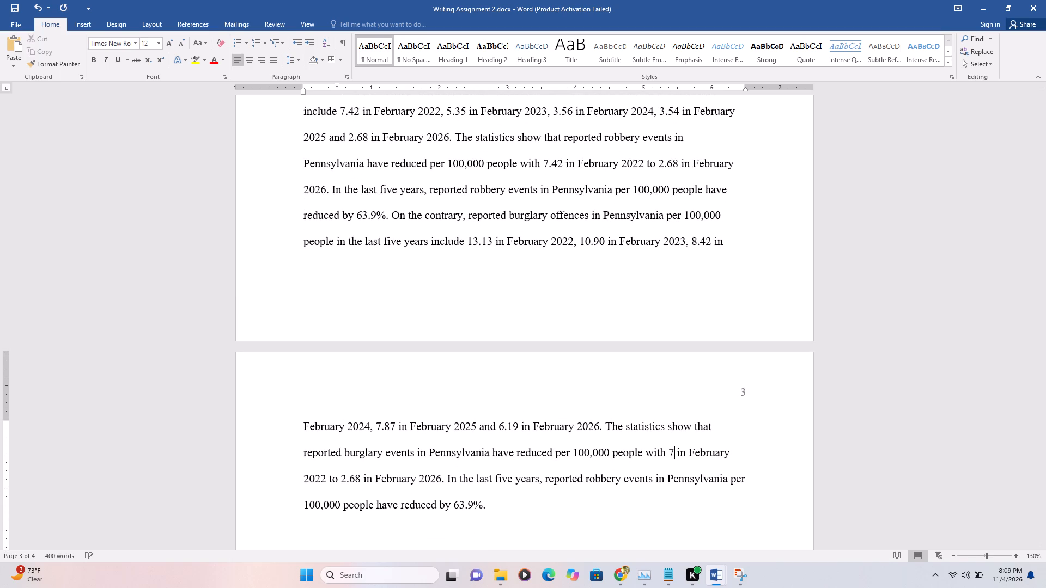
pyautogui.press('BackSpace')
pyautogui.write('13.13')
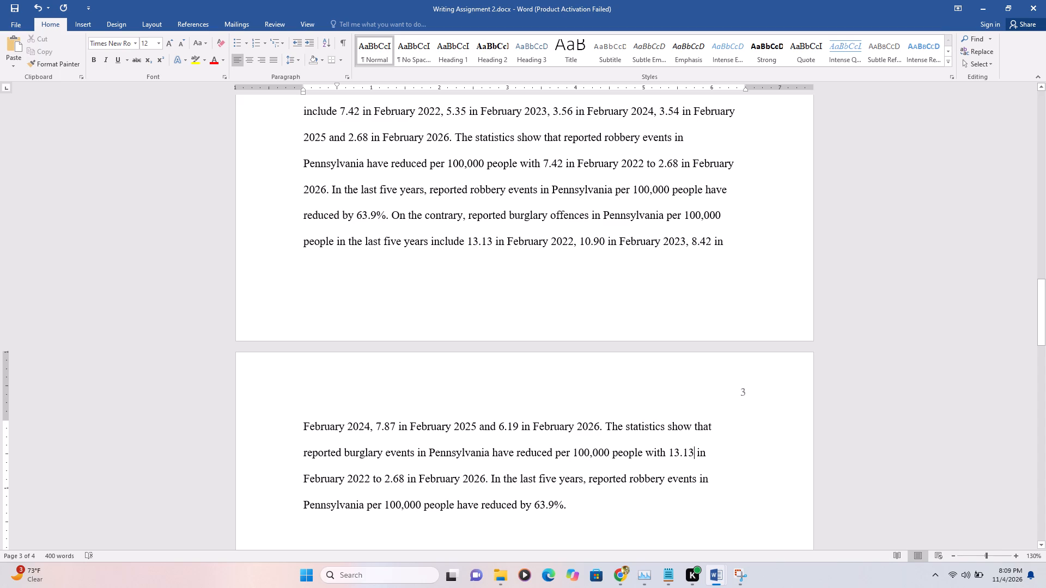
# Set the February 2026 rate in the Pennsylvania burglary reduction sentence to 6.19.
pyautogui.click(403, 474)
pyautogui.press('BackSpace')
pyautogui.press('BackSpace')
pyautogui.press('BackSpace')
pyautogui.press('BackSpace')
pyautogui.write('6.19')
# Check the overall burglary decline in the ChatGPT answer, set the percentage in Word's closing page 3 sentence to 52.9%, and save the document.
pyautogui.scroll(-1, 520, 493)
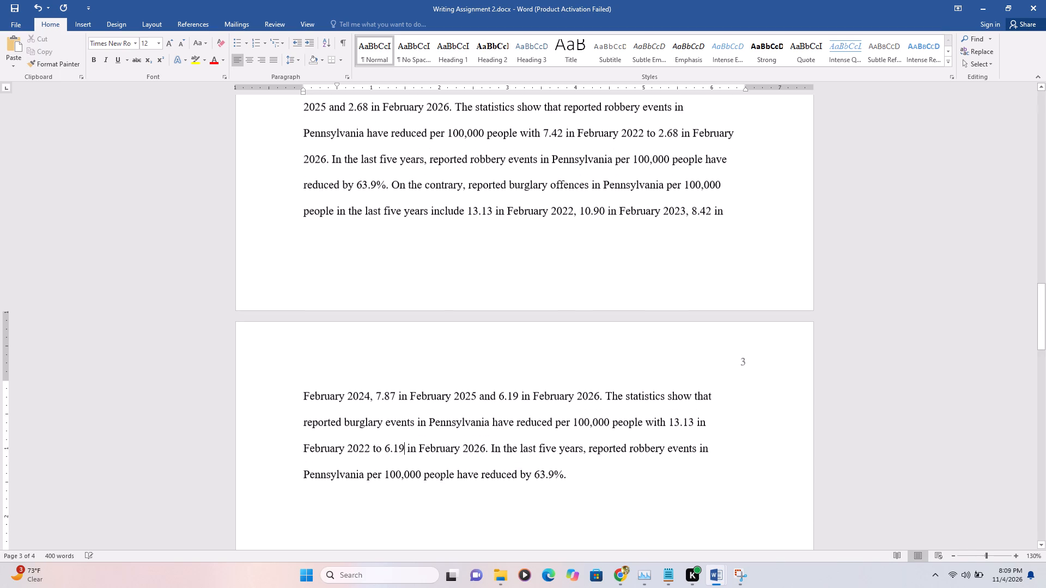
pyautogui.click(618, 576)
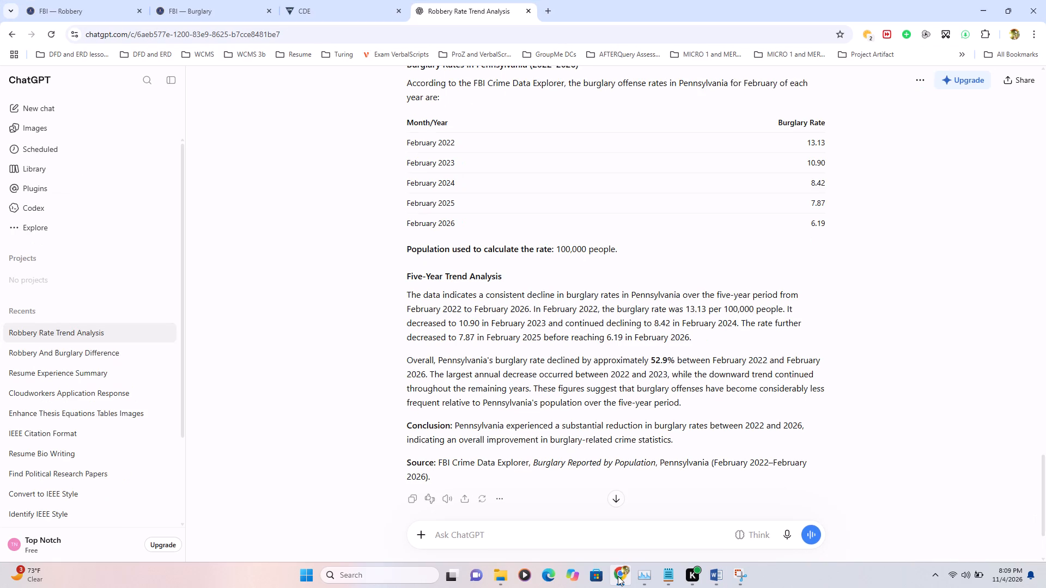
pyautogui.click(618, 576)
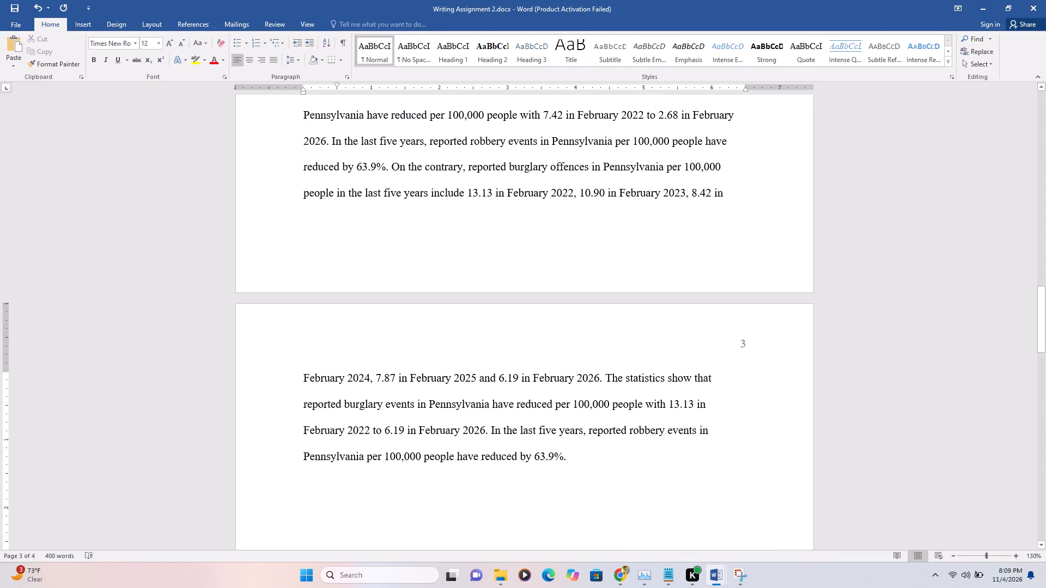
pyautogui.click(554, 453)
pyautogui.press('BackSpace')
pyautogui.press('BackSpace')
pyautogui.press('BackSpace')
pyautogui.press('BackSpace')
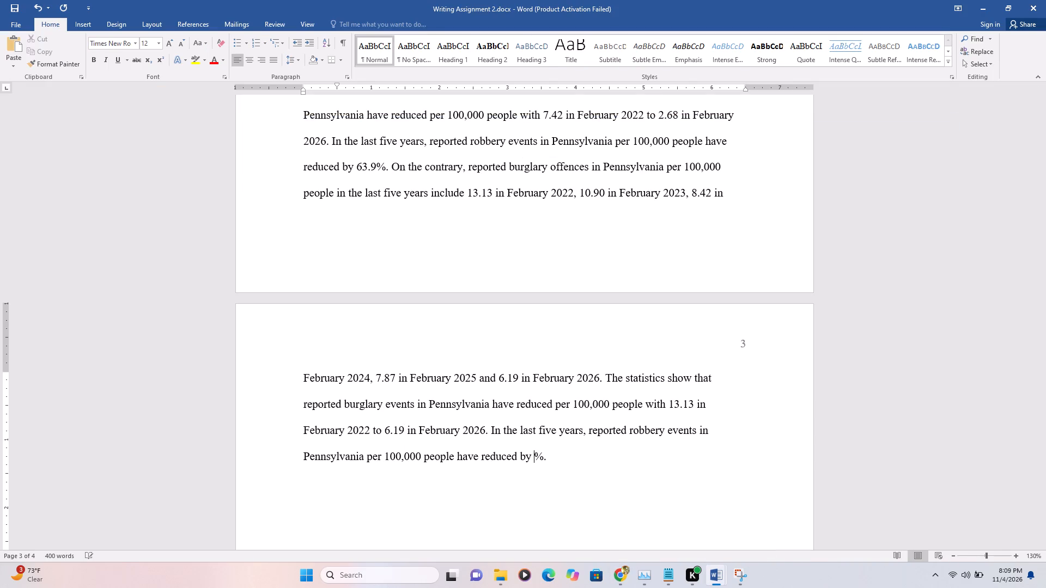
pyautogui.write('52.')
pyautogui.press('9')
pyautogui.click(628, 462)
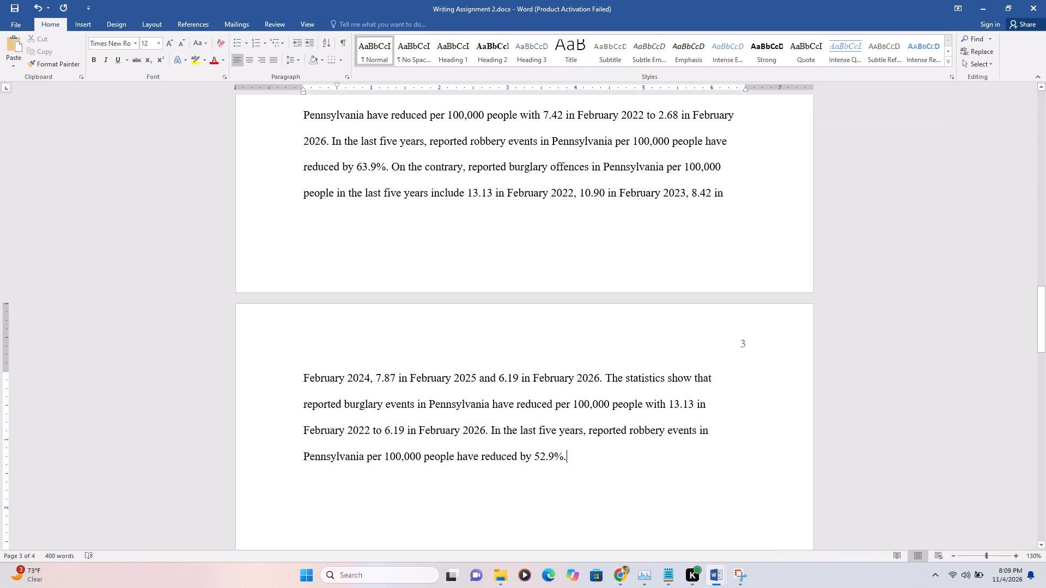
pyautogui.hotkey('ctrl', 's')
# Review the essay's national and Pennsylvania crime paragraphs in Word and look over the ChatGPT burglary analysis.
pyautogui.scroll(7, 628, 462)
pyautogui.scroll(-1, 628, 462)
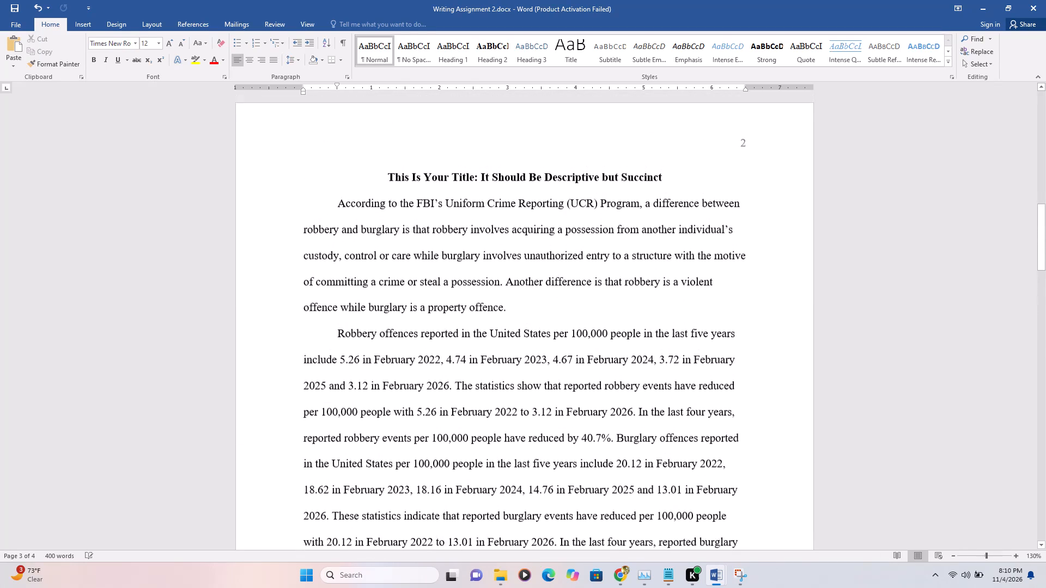
pyautogui.scroll(-2, 628, 462)
pyautogui.scroll(1, 628, 462)
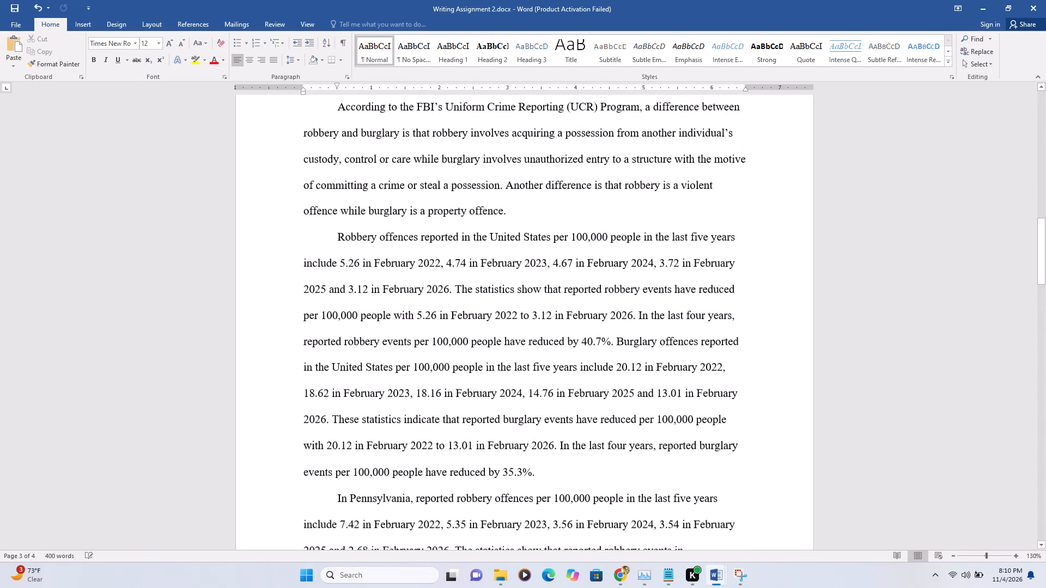
pyautogui.scroll(-7, 628, 462)
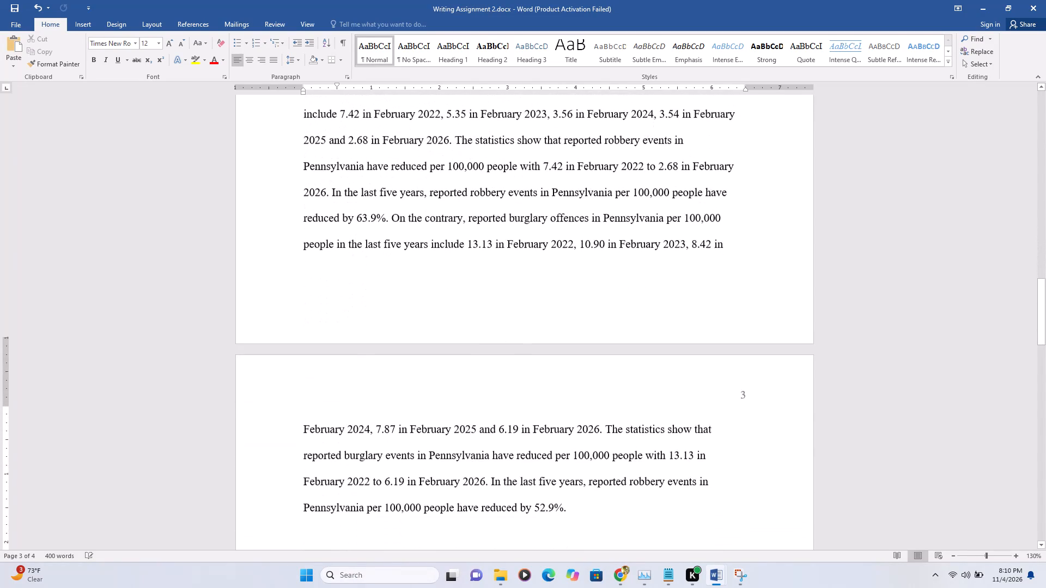
pyautogui.scroll(-1, 628, 462)
pyautogui.click(623, 580)
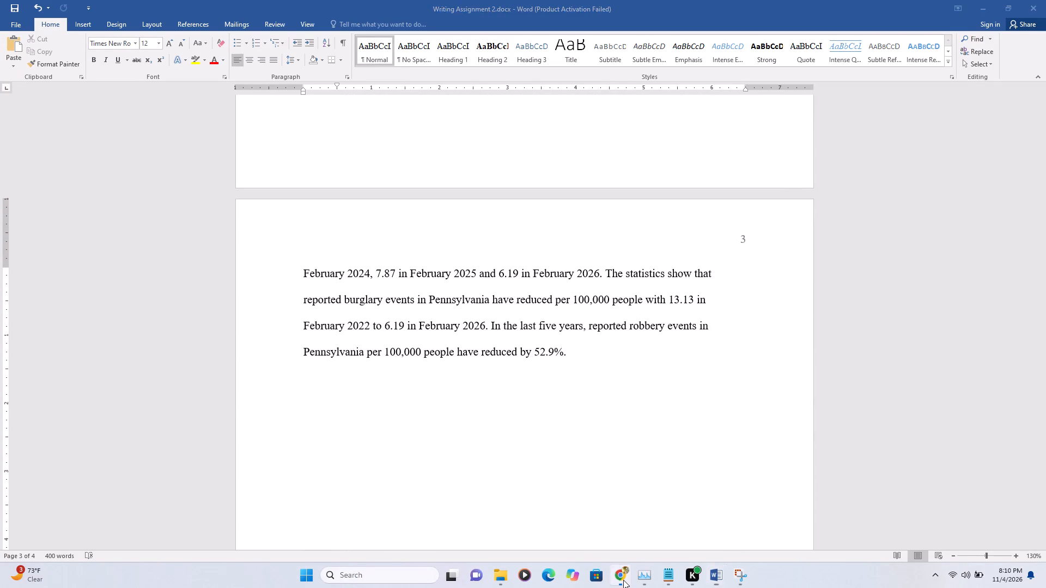
pyautogui.click(623, 580)
pyautogui.click(623, 580)
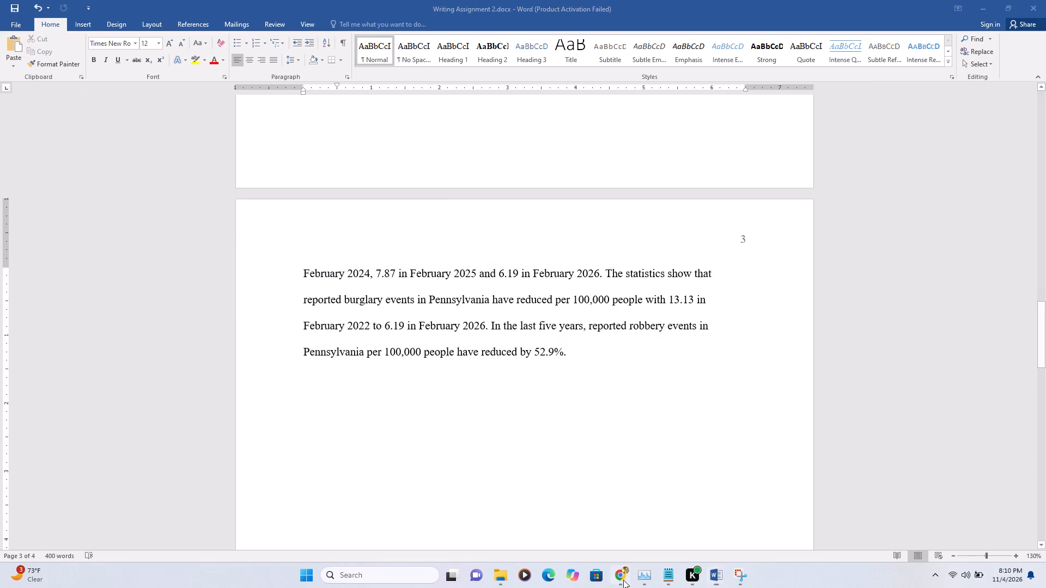
pyautogui.click(623, 580)
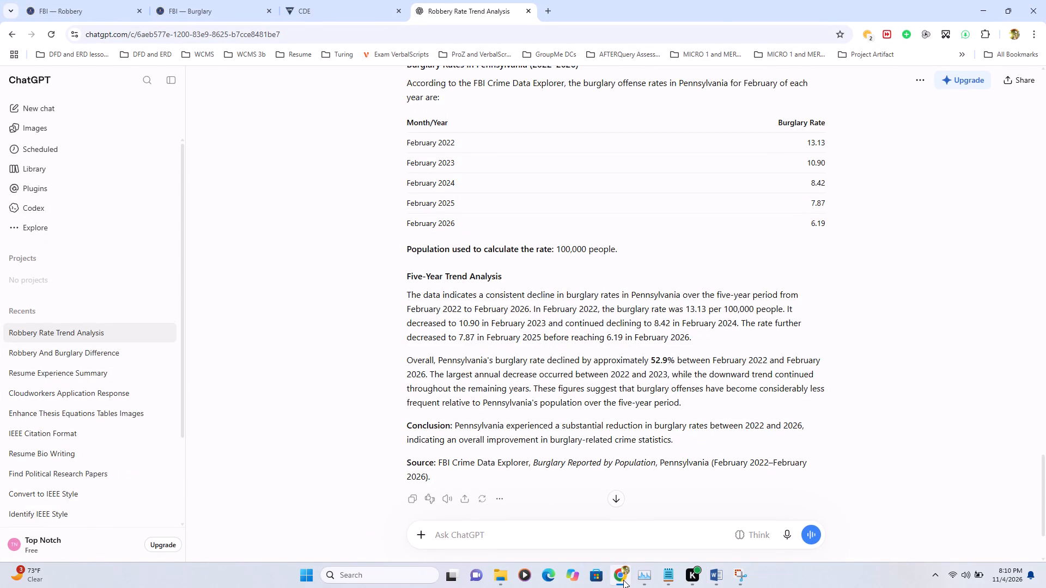
# Copy the part 5 summary-of-findings prompt from the assignment instructions in Word and paste it into the ChatGPT message box.
pyautogui.click(719, 573)
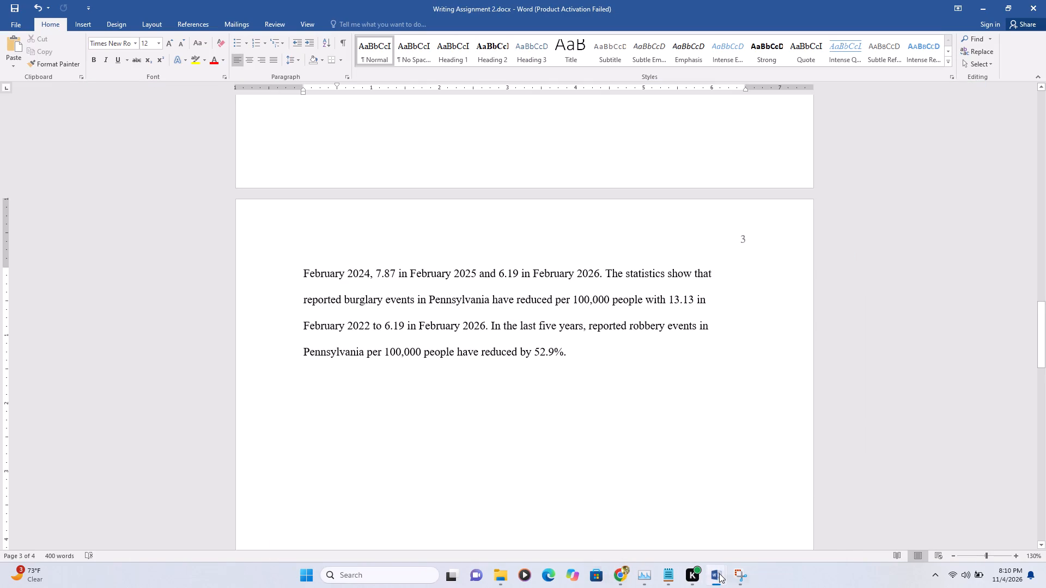
pyautogui.click(680, 518)
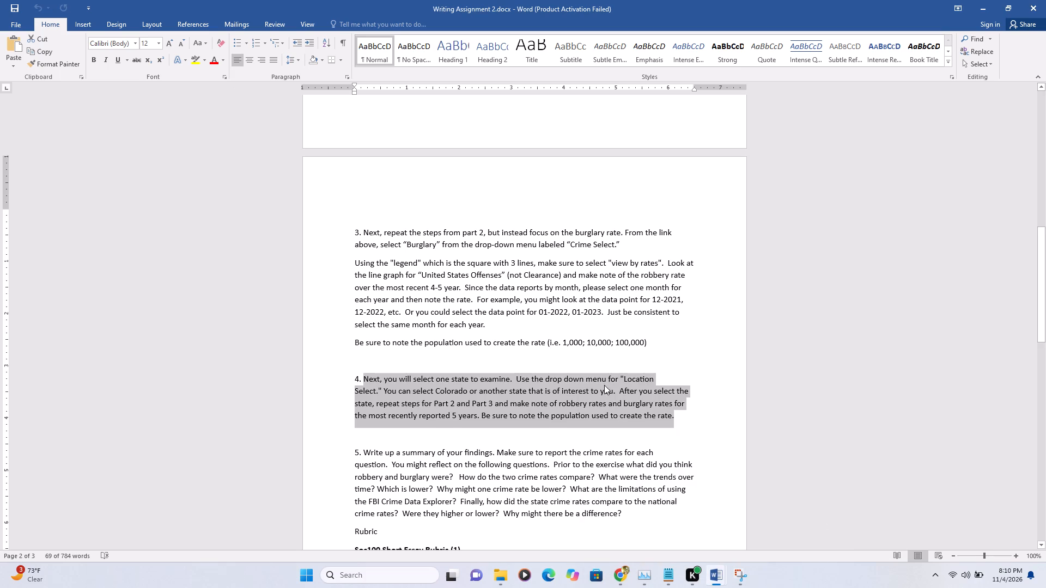
pyautogui.scroll(-3, 601, 379)
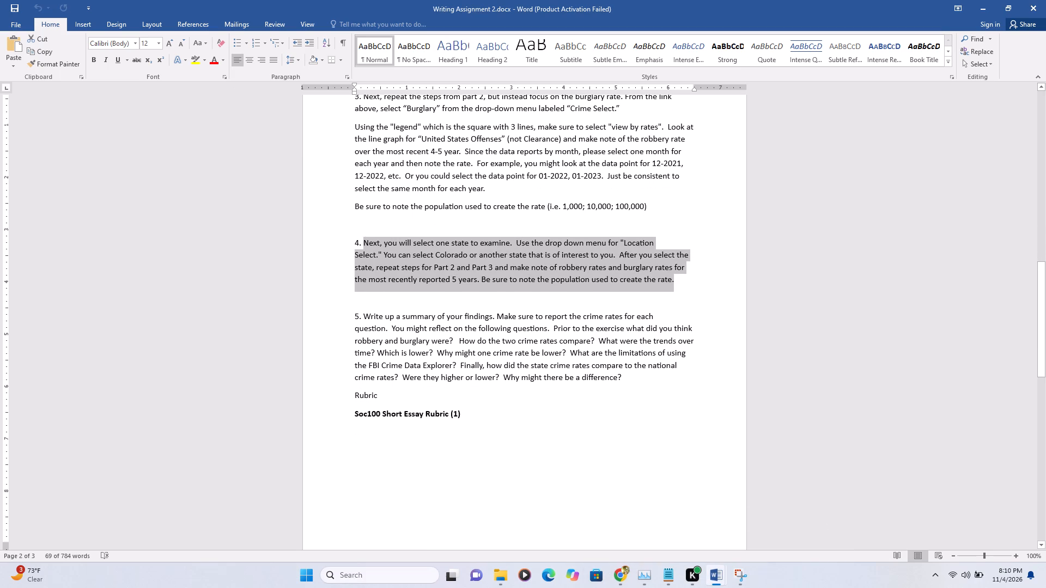
pyautogui.moveTo(361, 316); pyautogui.dragTo(438, 354)
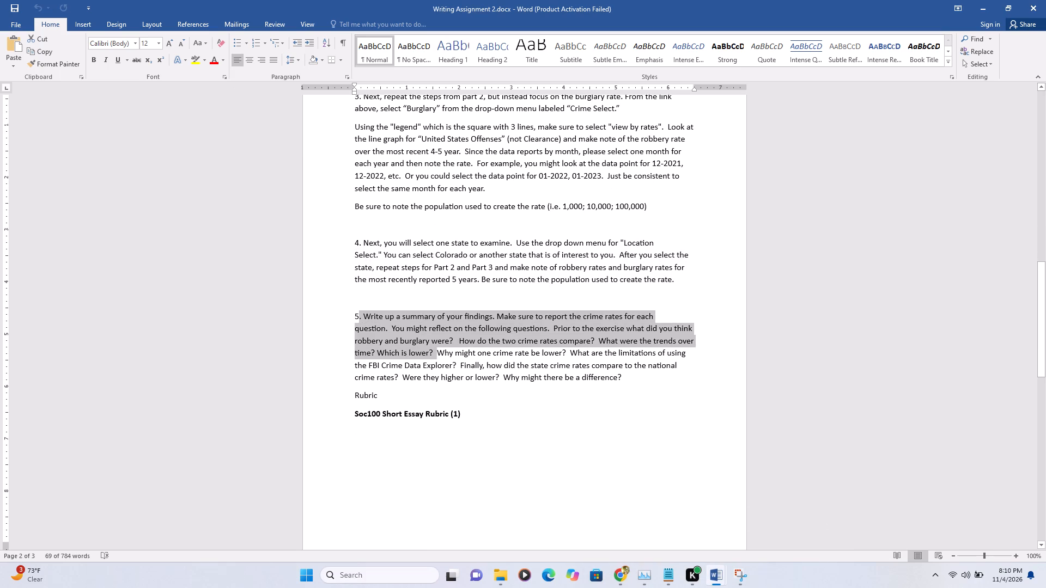
pyautogui.moveTo(438, 354); pyautogui.dragTo(444, 371)
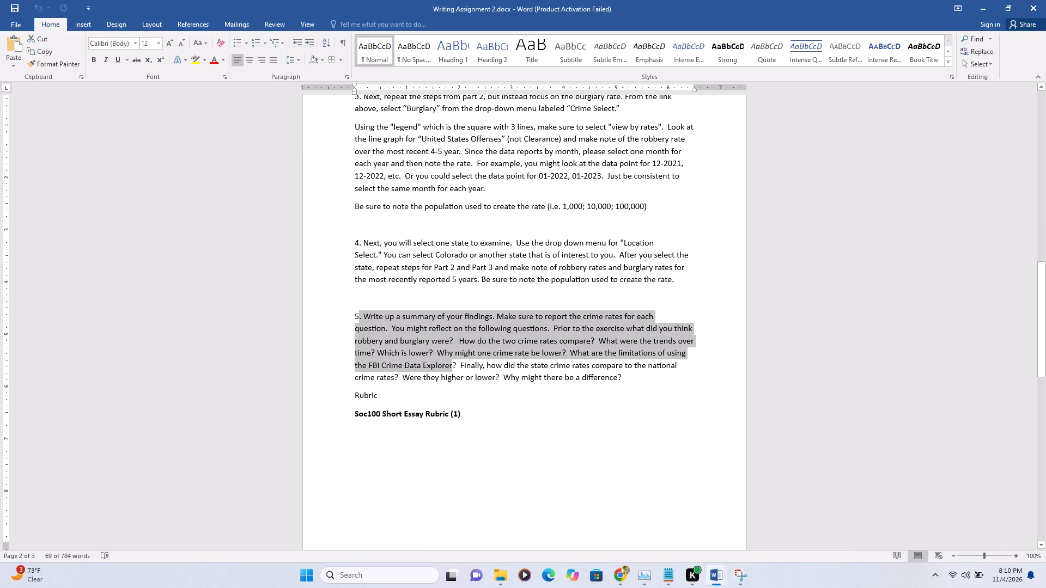
pyautogui.moveTo(444, 371); pyautogui.dragTo(449, 381)
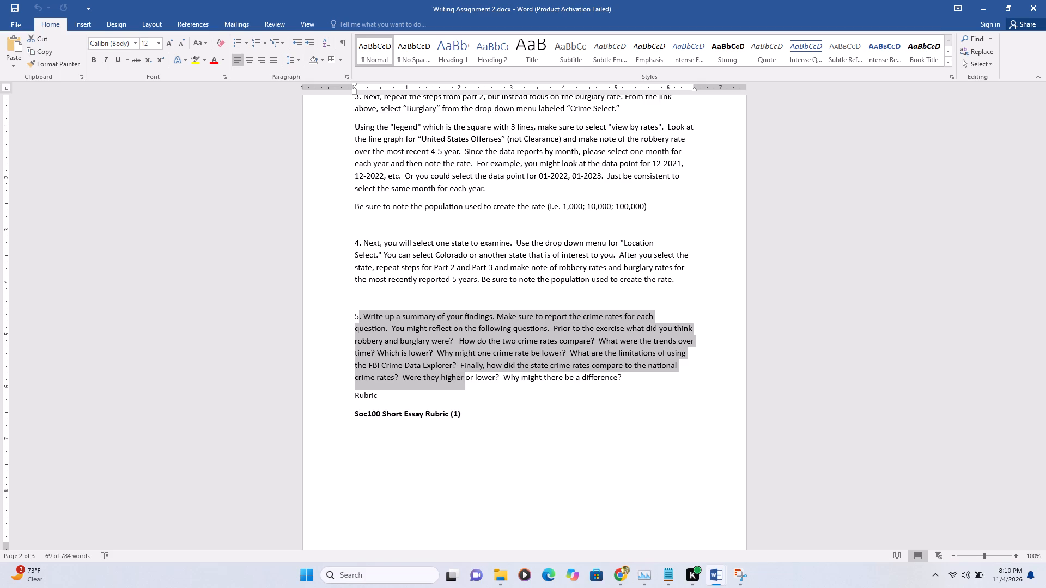
pyautogui.moveTo(449, 381); pyautogui.dragTo(574, 383)
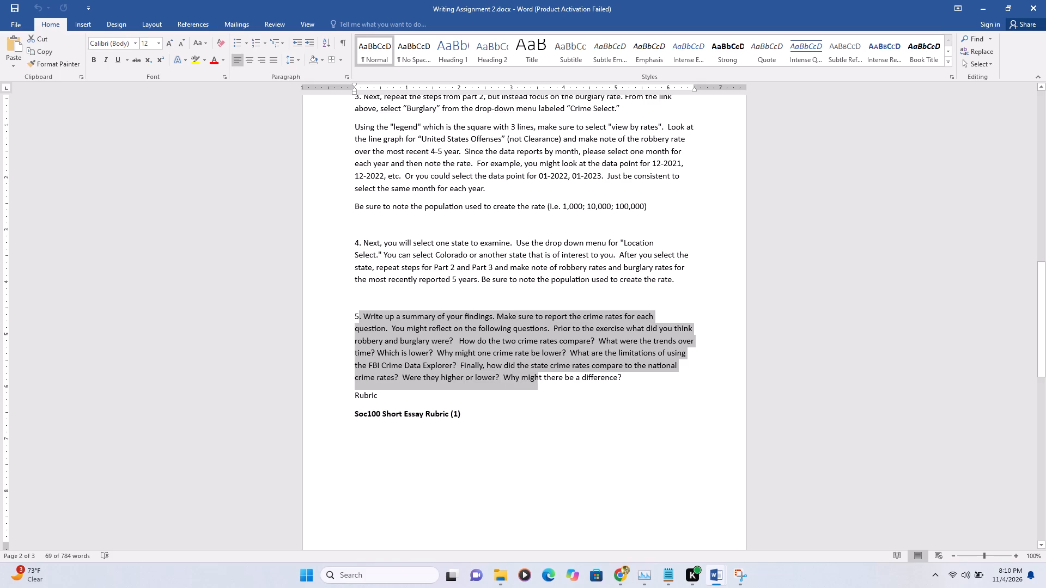
pyautogui.moveTo(574, 383); pyautogui.dragTo(637, 384)
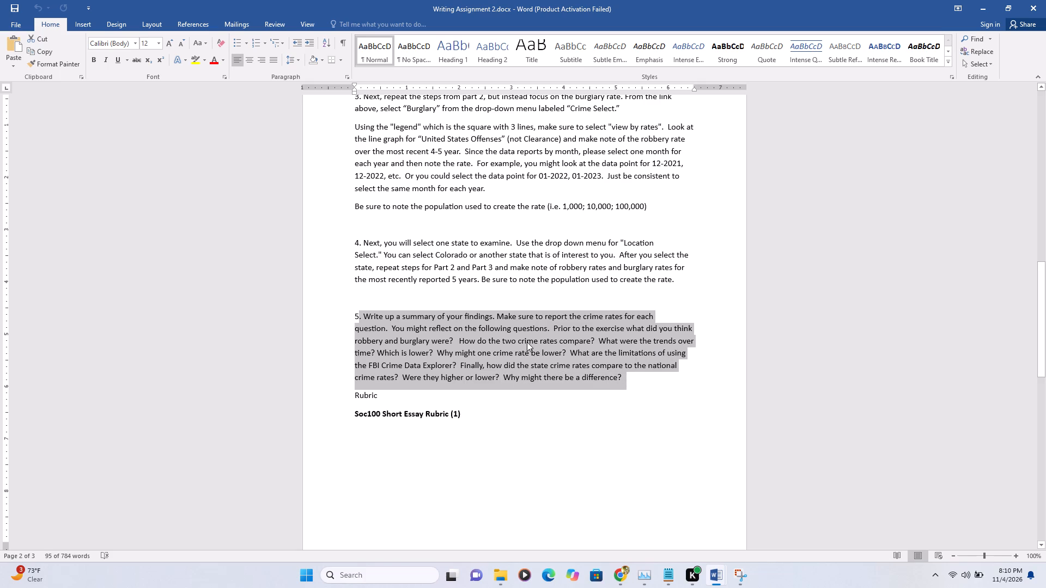
pyautogui.rightClick(527, 342)
pyautogui.click(563, 362)
pyautogui.click(612, 577)
pyautogui.click(460, 530)
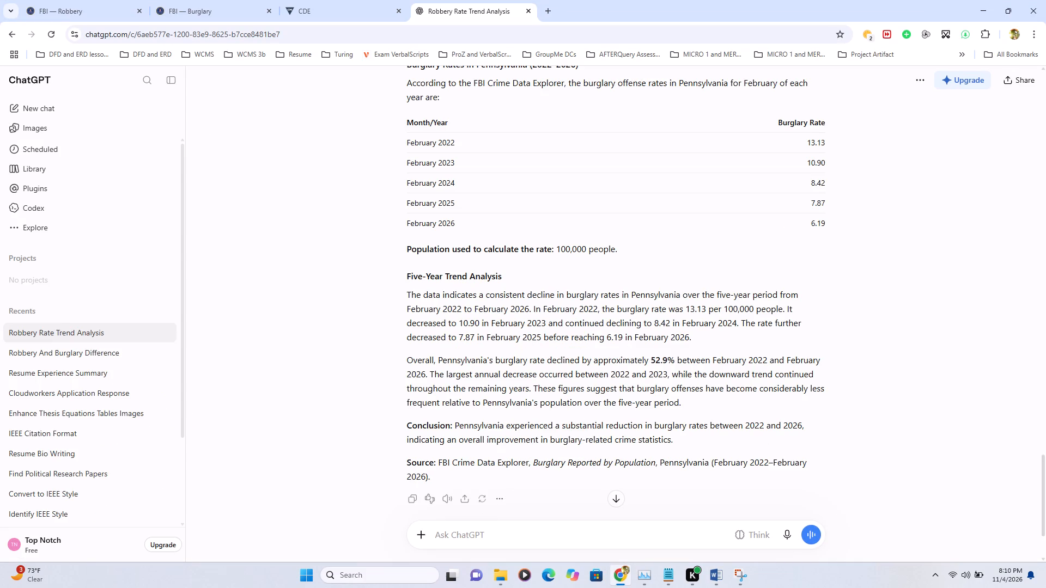
pyautogui.rightClick(460, 530)
pyautogui.click(486, 357)
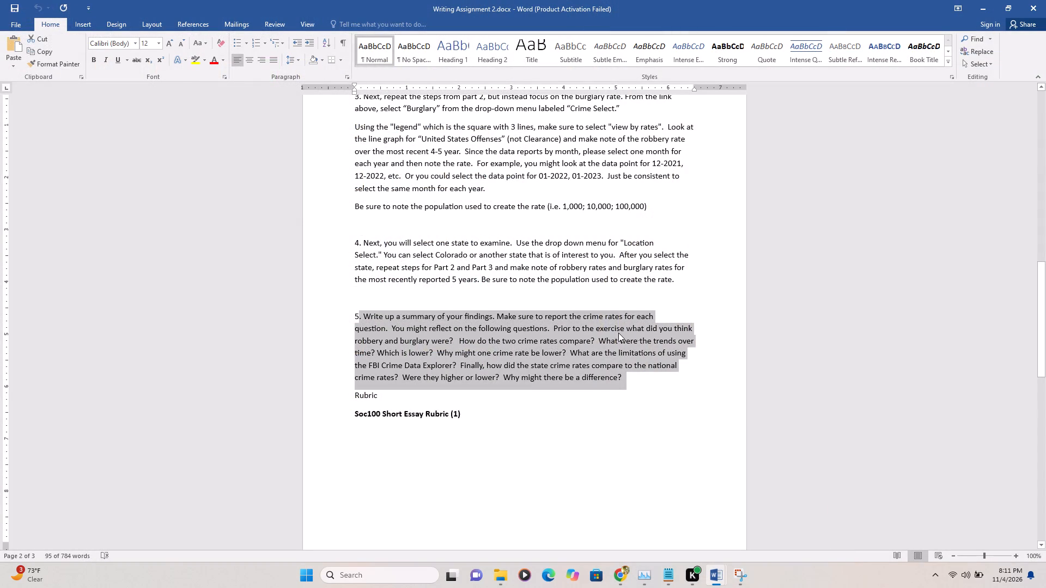
pyautogui.click(600, 338)
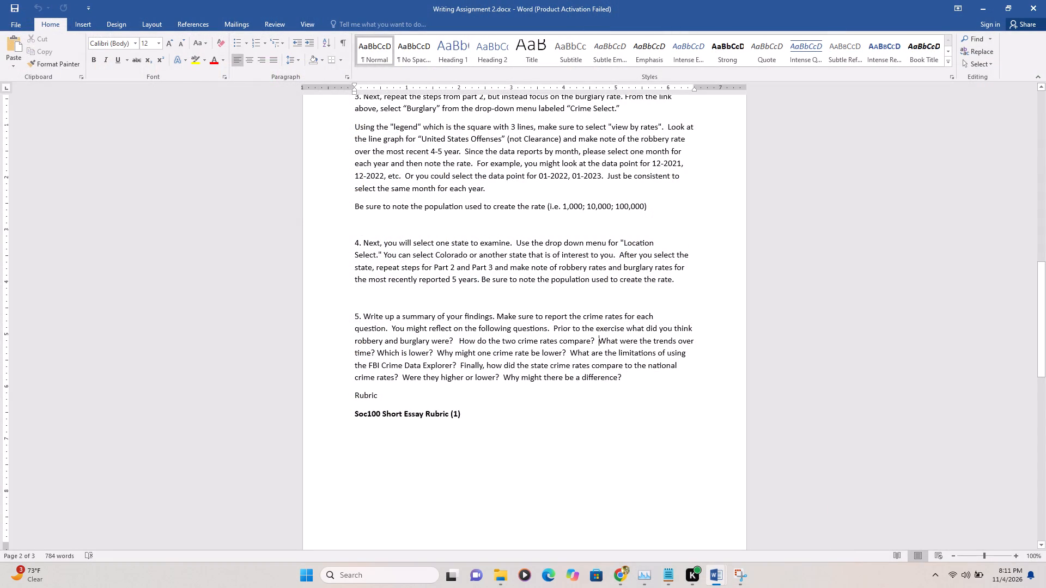
pyautogui.click(982, 13)
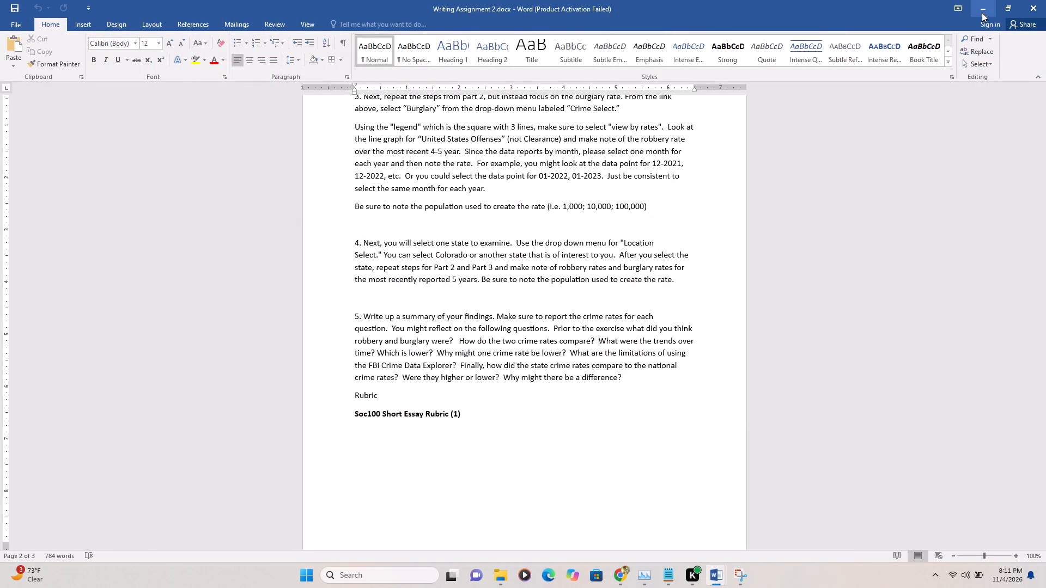
# Start a new essay paragraph in Word: "Prior to the exercise, I though robbery entails any form of stealing even without using threat force or fear".
pyautogui.click(720, 577)
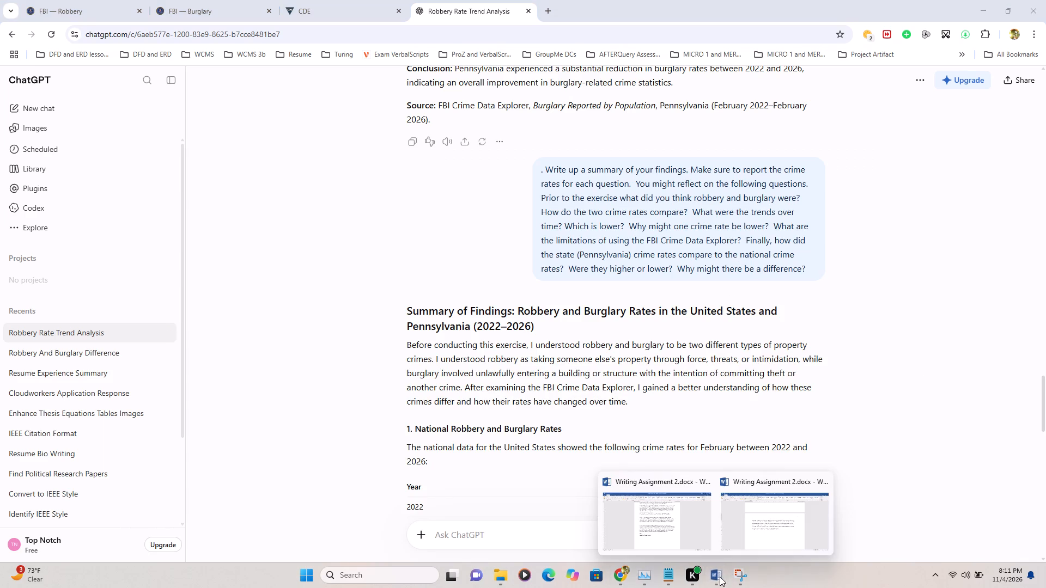
pyautogui.click(763, 516)
pyautogui.click(599, 357)
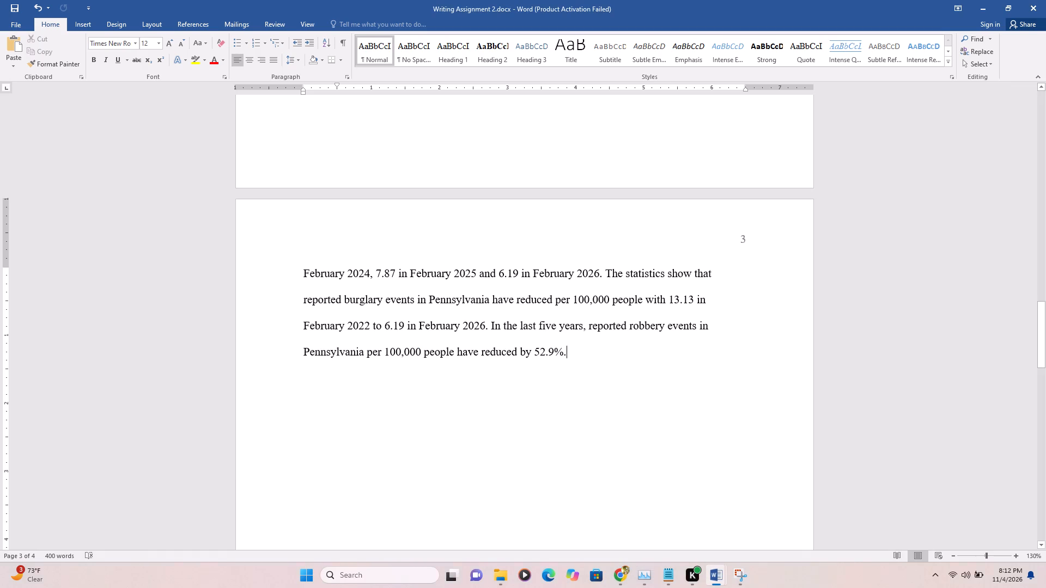
pyautogui.press('Return')
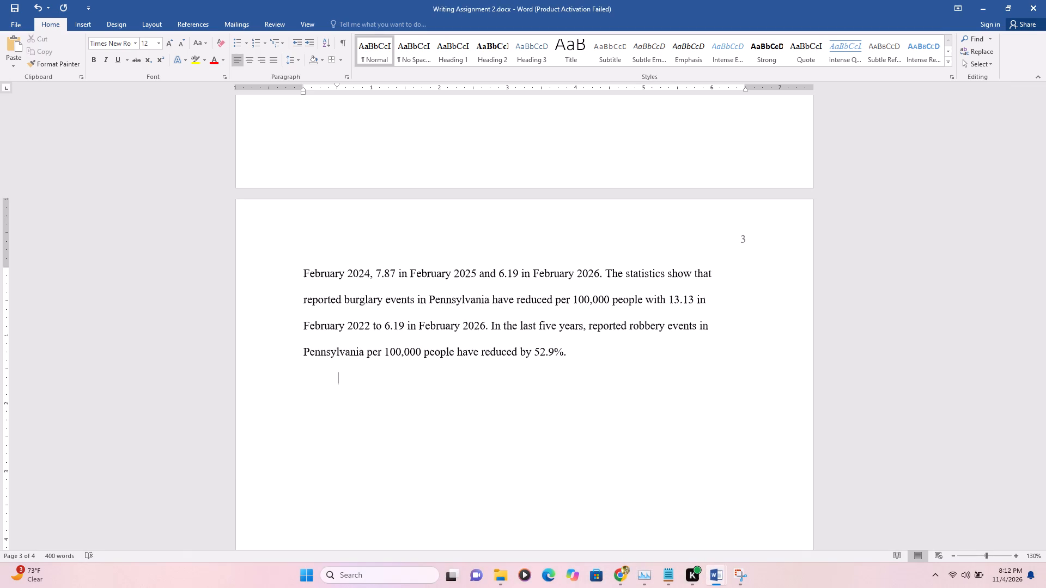
pyautogui.write('Prior to the ece')
pyautogui.press('BackSpace')
pyautogui.press('BackSpace')
pyautogui.write('xercise, I though ri')
pyautogui.press('BackSpace')
pyautogui.press('p')
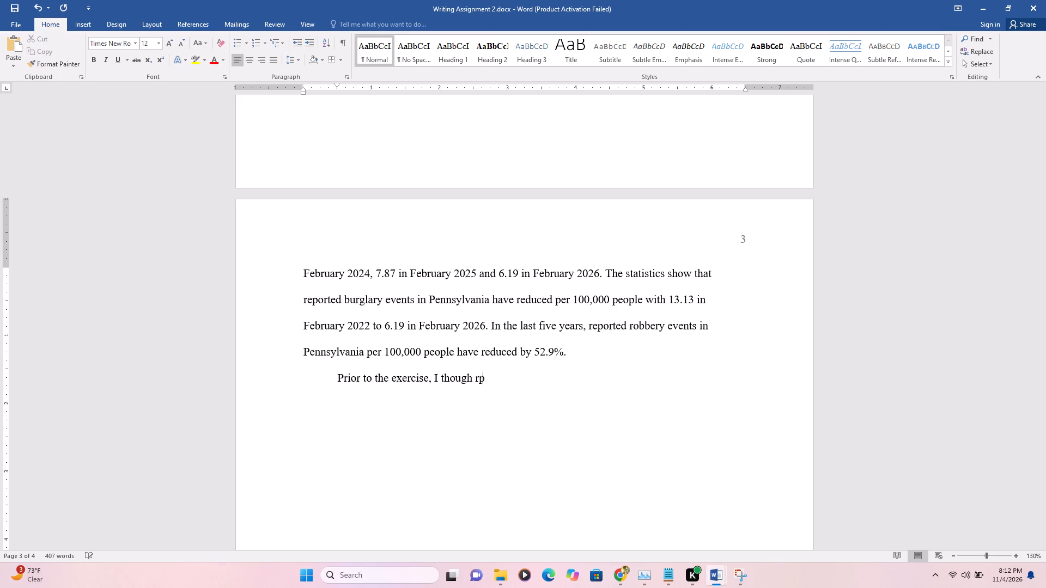
pyautogui.press('=')
pyautogui.press('BackSpace')
pyautogui.press('BackSpace')
pyautogui.write('obbery entails')
pyautogui.press('space')
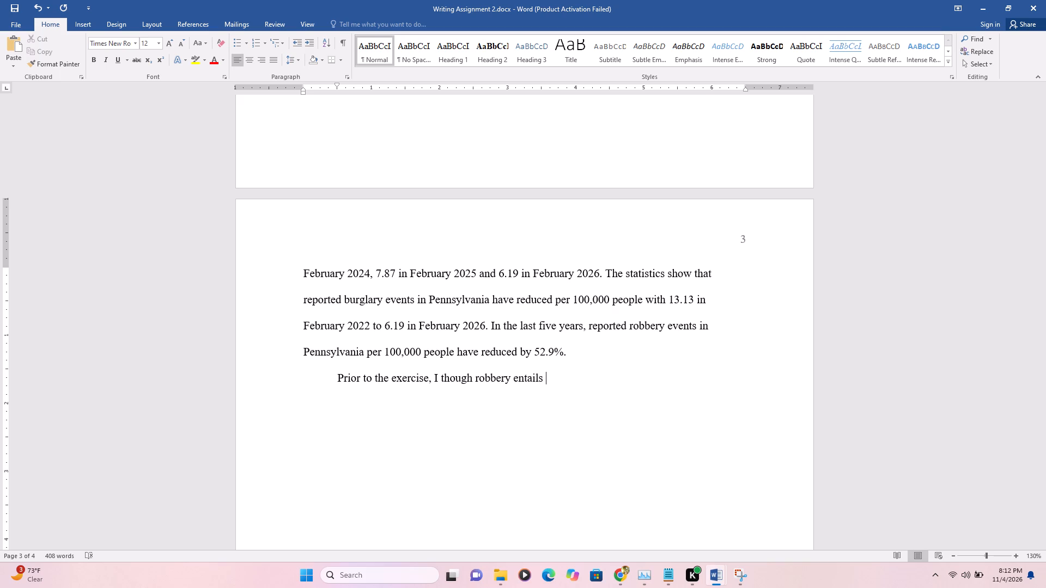
pyautogui.write('any form of stealing even')
pyautogui.press('space')
pyautogui.write('with the absence')
pyautogui.press('BackSpace')
pyautogui.press('BackSpace')
pyautogui.press('BackSpace')
pyautogui.press('BackSpace')
pyautogui.press('BackSpace')
pyautogui.press('BackSpace')
pyautogui.press('BackSpace')
pyautogui.press('BackSpace')
pyautogui.press('BackSpace')
pyautogui.press('BackSpace')
pyautogui.press('BackSpace')
pyautogui.press('BackSpace')
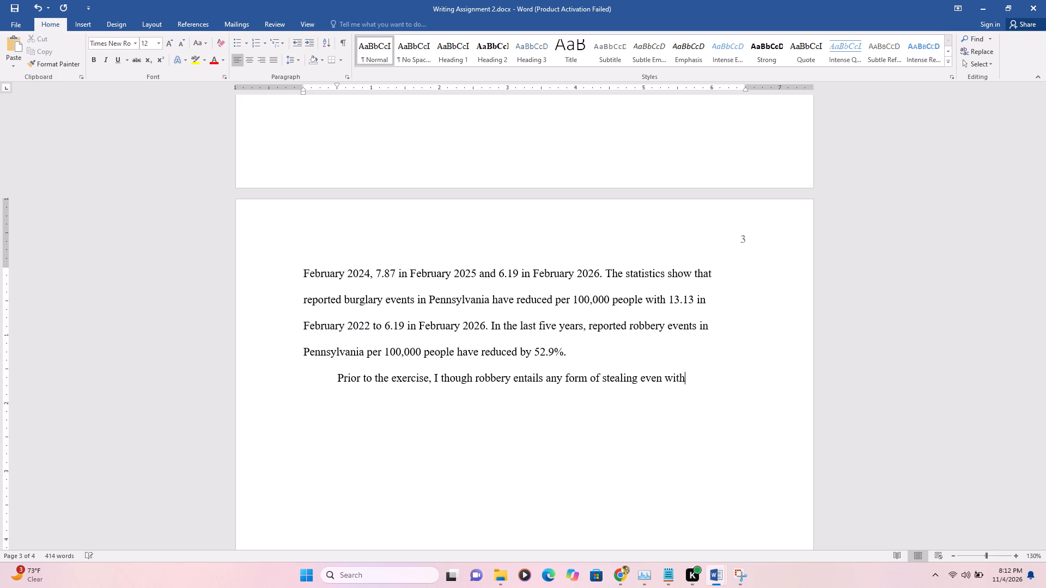
pyautogui.write('out using')
pyautogui.press('space')
pyautogui.write('threa')
pyautogui.write('t force or fear,')
pyautogui.press('space')
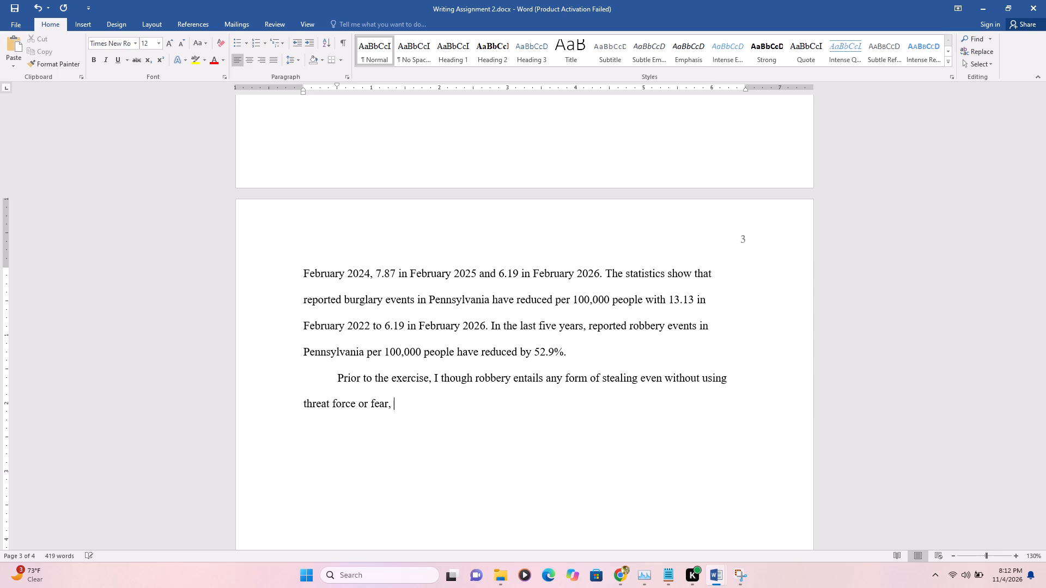
pyautogui.press('BackSpace')
pyautogui.press('BackSpace')
# End the opening robbery sentence after "fear" with a period and begin the next one: "For example, in films when people".
pyautogui.write('. Foe')
pyautogui.press('space')
pyautogui.press('BackSpace')
pyautogui.press('BackSpace')
pyautogui.press('r')
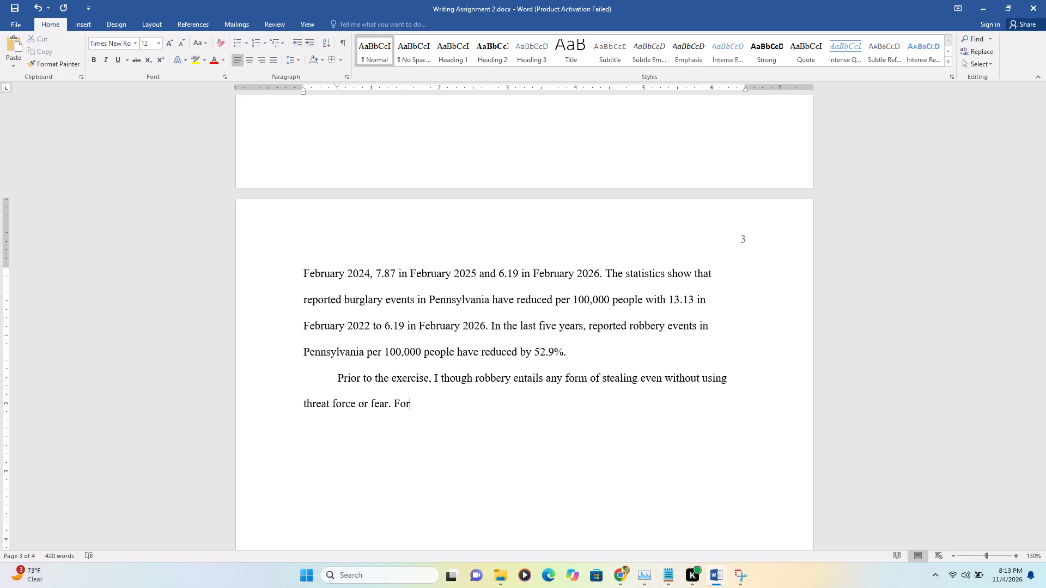
pyautogui.press('space')
pyautogui.write('example')
pyautogui.write(',')
pyautogui.press('space')
pyautogui.write('in films')
pyautogui.press('space')
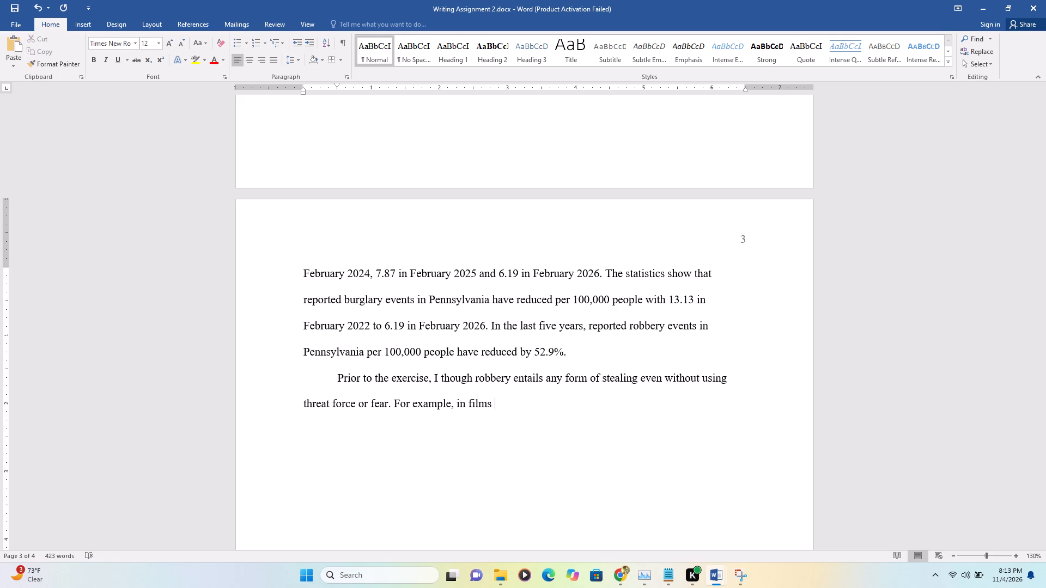
pyautogui.write('when')
pyautogui.press('space')
pyautogui.write('people')
pyautogui.press('space')
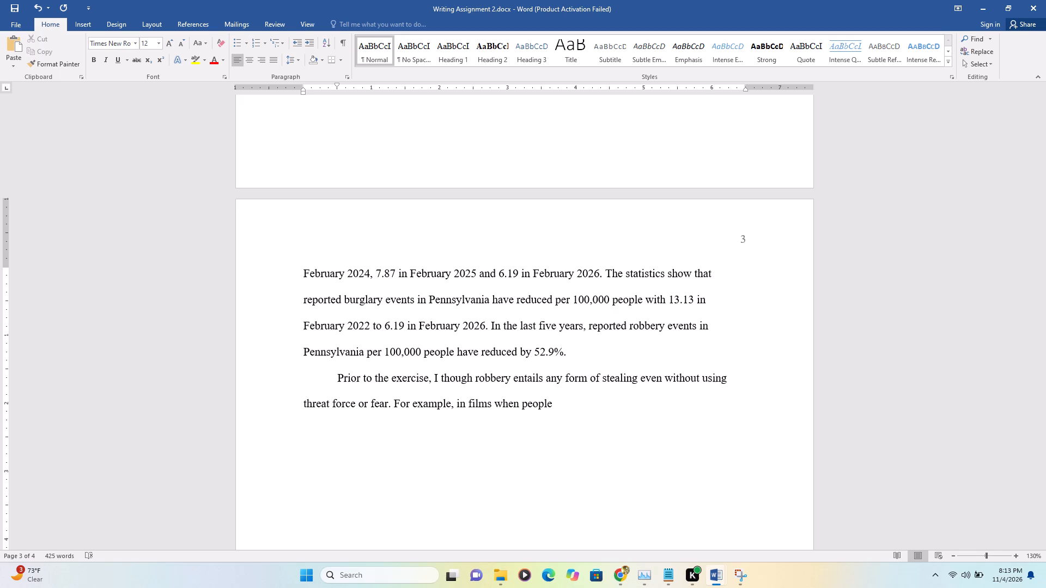
# Continue the film example with "enter a bank or store".
pyautogui.write('enter a')
pyautogui.press('space')
pyautogui.write('store')
pyautogui.press('space')
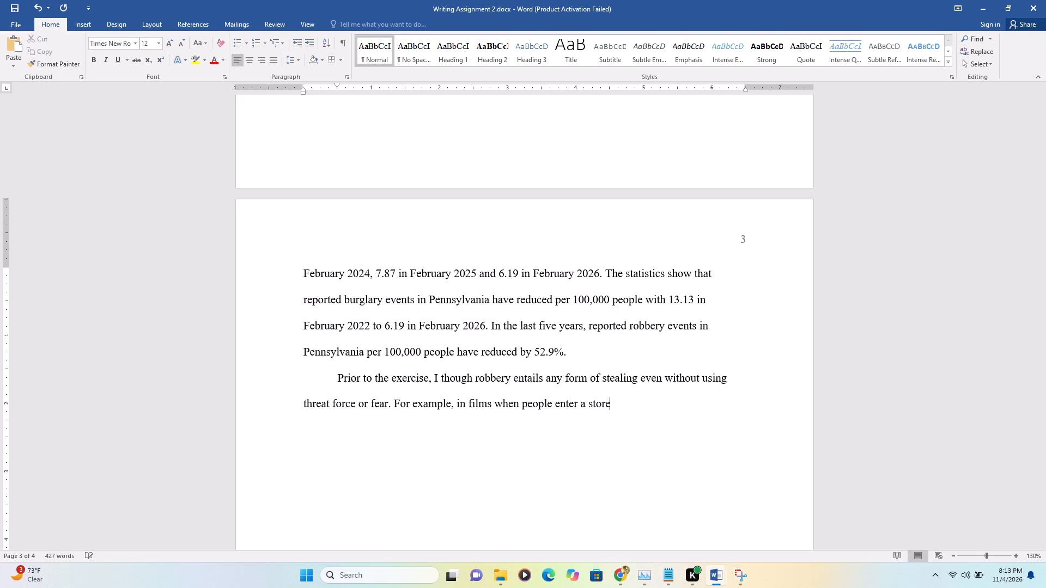
pyautogui.write('or ba')
pyautogui.press('BackSpace')
pyautogui.press('BackSpace')
pyautogui.press('BackSpace')
pyautogui.press('BackSpace')
pyautogui.press('BackSpace')
pyautogui.press('BackSpace')
pyautogui.press('BackSpace')
pyautogui.press('BackSpace')
pyautogui.press('BackSpace')
pyautogui.press('BackSpace')
pyautogui.press('BackSpace')
pyautogui.press('BackSpace')
pyautogui.press('space')
pyautogui.write('bav')
pyautogui.press('BackSpace')
pyautogui.write('nk or store and')
pyautogui.press('space')
pyautogui.press('BackSpace')
pyautogui.press('BackSpace')
pyautogui.press('BackSpace')
pyautogui.press('BackSpace')
# Finish the example: "to steal and leave without being seen or threatening anyone, the place is said to have been robbed.".
pyautogui.write('to steal and leave without being s')
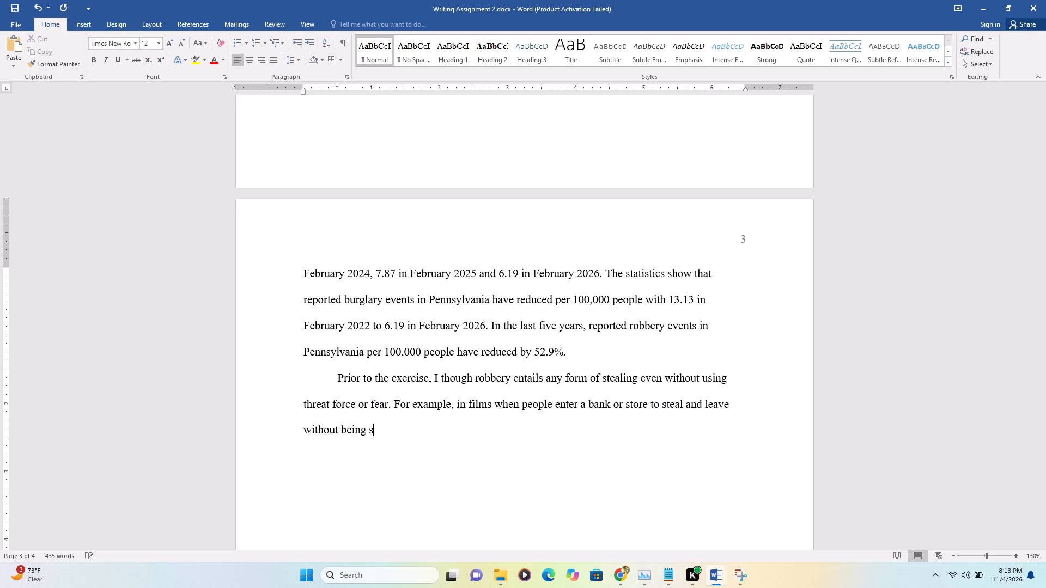
pyautogui.write('een or threati')
pyautogui.press('BackSpace')
pyautogui.write('em')
pyautogui.press('BackSpace')
pyautogui.write('ning anyone,')
pyautogui.press('space')
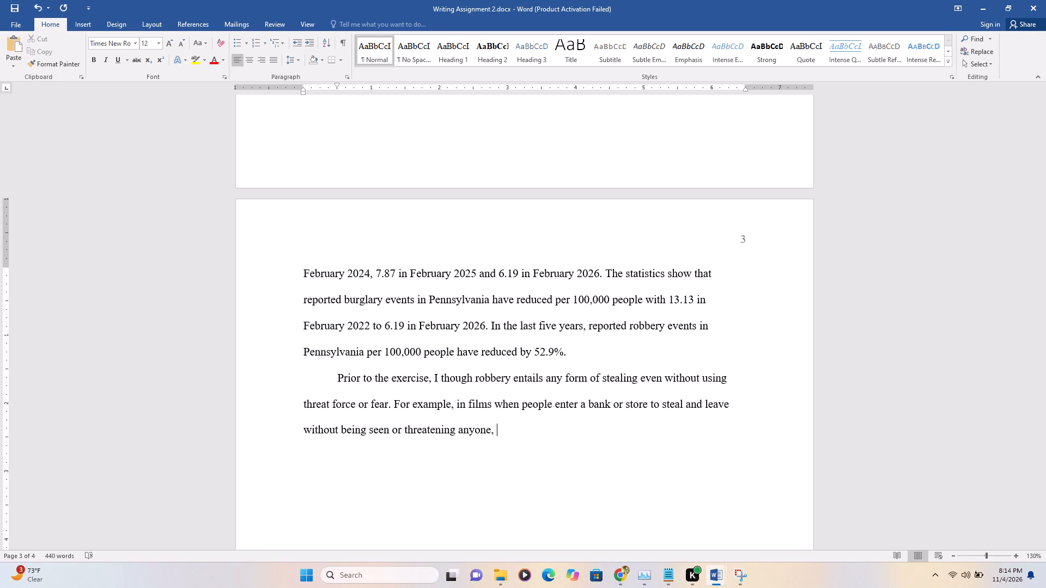
pyautogui.write('the place is said to have been')
pyautogui.press('space')
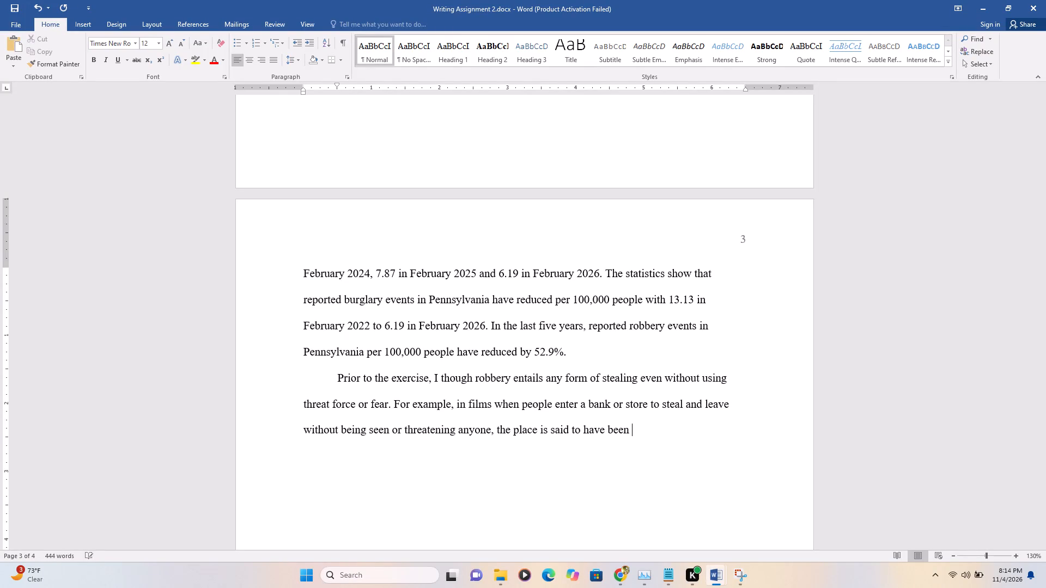
pyautogui.write('robbed.')
pyautogui.press('space')
# Save the essay document.
pyautogui.hotkey('ctrl', 's')
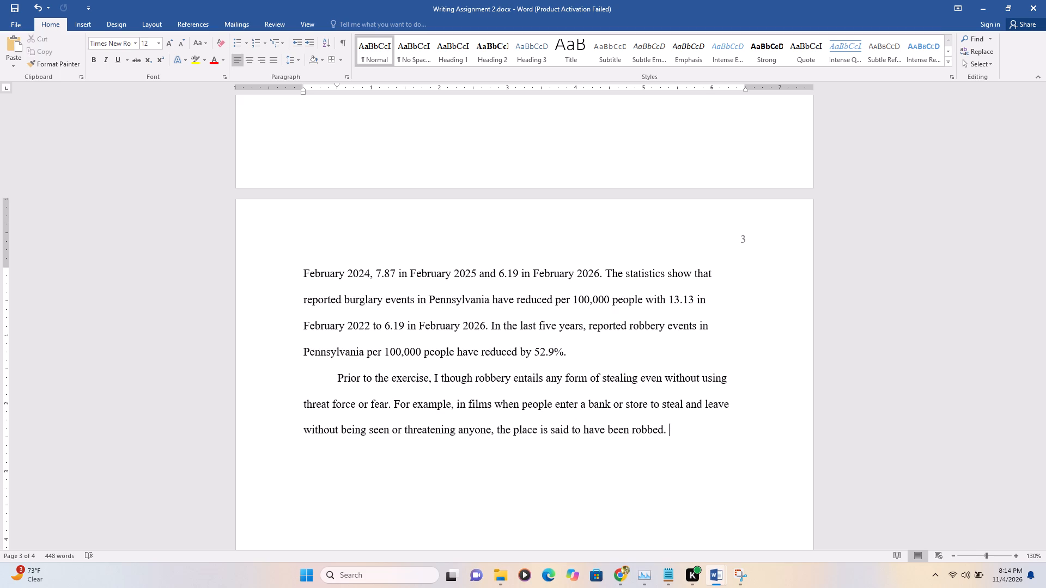
# Start a burglary sentence: "Initially, I thought burglary meant sneaking into a residential place without authorization".
pyautogui.write('Initially,')
pyautogui.press('space')
pyautogui.press('BackSpace')
pyautogui.press('space')
pyautogui.write('I tho')
pyautogui.write('ught burglary')
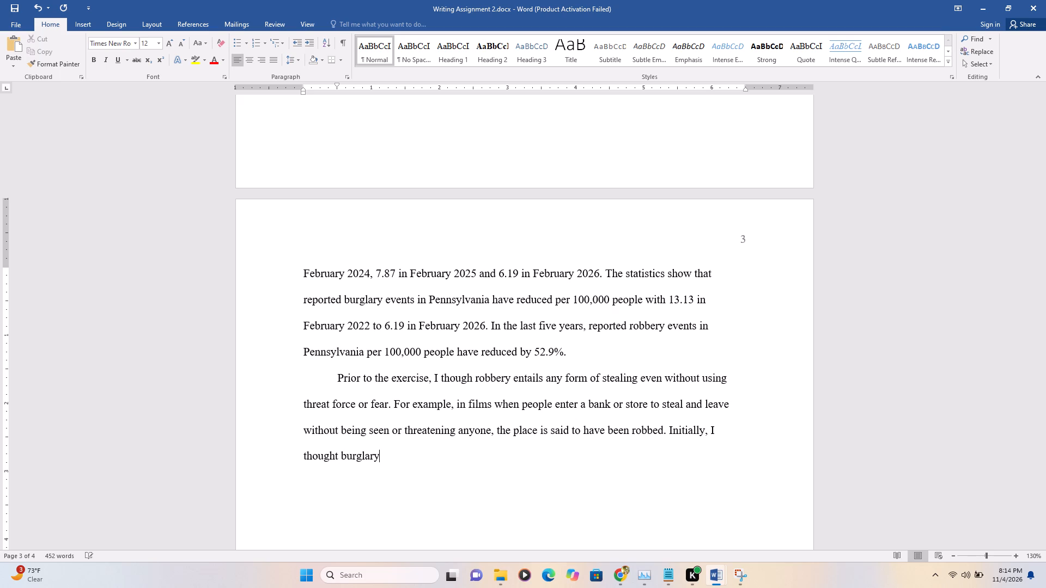
pyautogui.press('space')
pyautogui.write('meant sneaking into a residential place')
pyautogui.press('space')
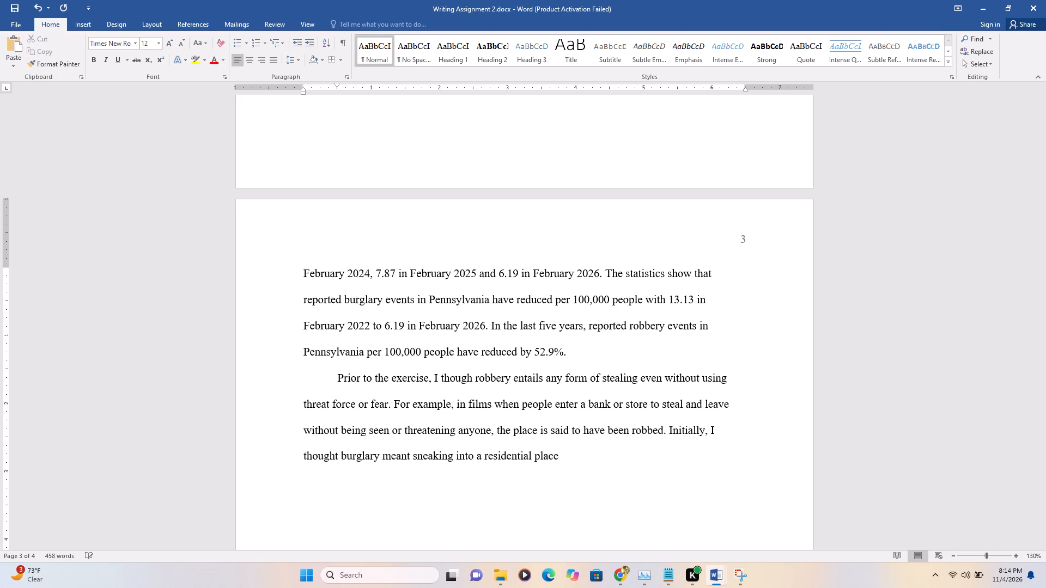
pyautogui.write('like')
pyautogui.press('space')
pyautogui.press('BackSpace')
pyautogui.press('BackSpace')
pyautogui.press('BackSpace')
pyautogui.press('BackSpace')
pyautogui.press('BackSpace')
pyautogui.write('without authorization')
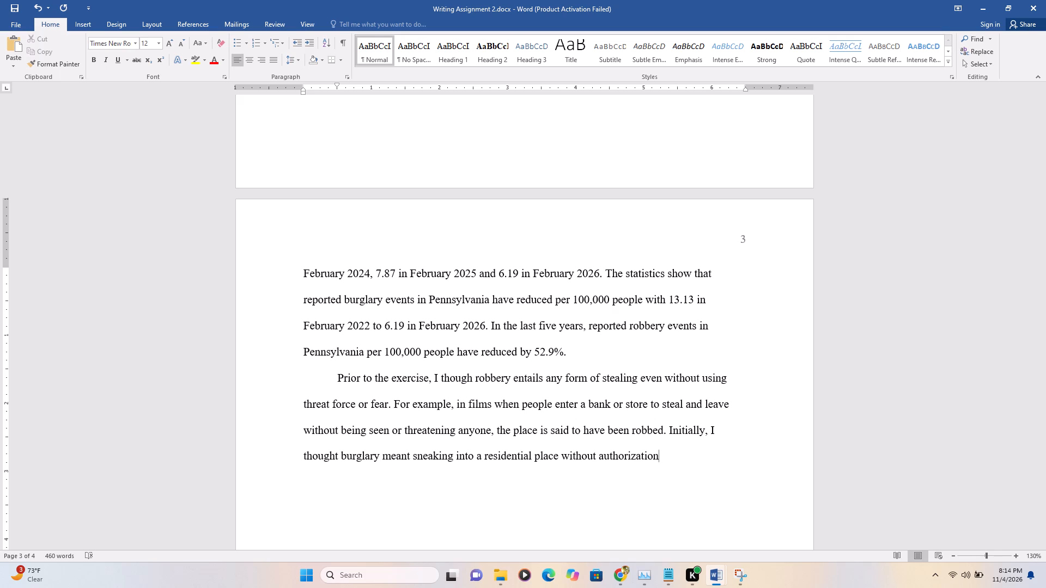
# Extend the burglary sentence after "authorization" with "even without using force".
pyautogui.press('space')
pyautogui.write('or usng')
pyautogui.press('BackSpace')
pyautogui.press('BackSpace')
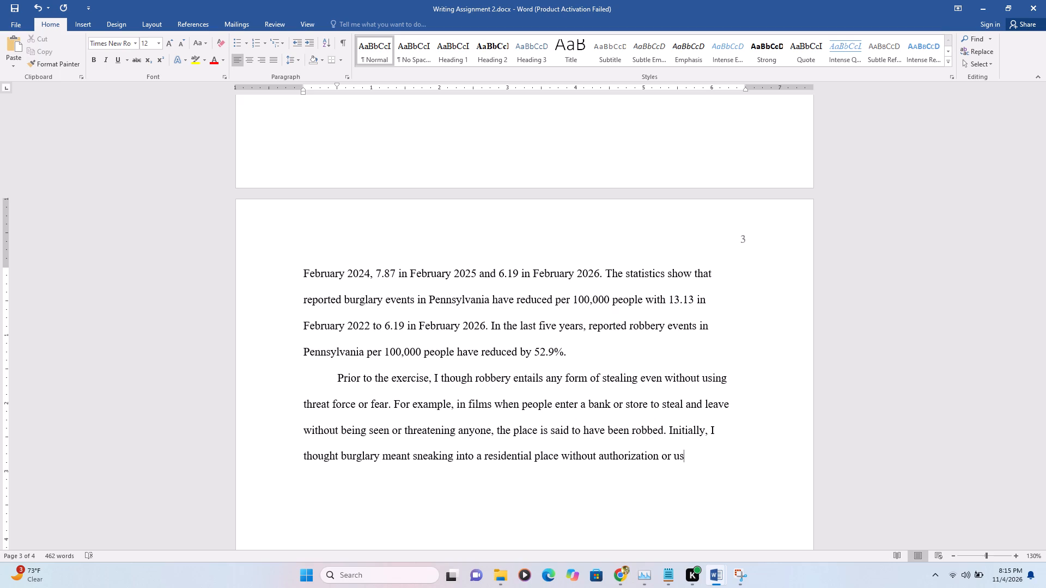
pyautogui.press('BackSpace')
pyautogui.press('BackSpace')
pyautogui.press('BackSpace')
pyautogui.press('BackSpace')
pyautogui.press('BackSpace')
pyautogui.write('even')
pyautogui.press('space')
pyautogui.write('without using')
pyautogui.press('space')
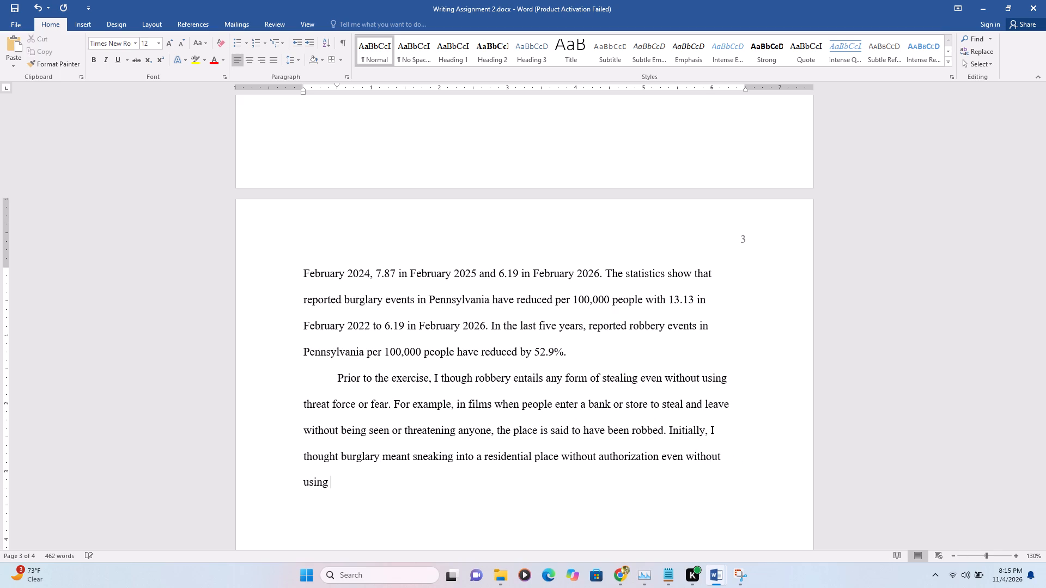
pyautogui.write('force')
pyautogui.press('space')
# Replace "even without" before "using force" with "or" in the burglary sentence.
pyautogui.click(729, 457)
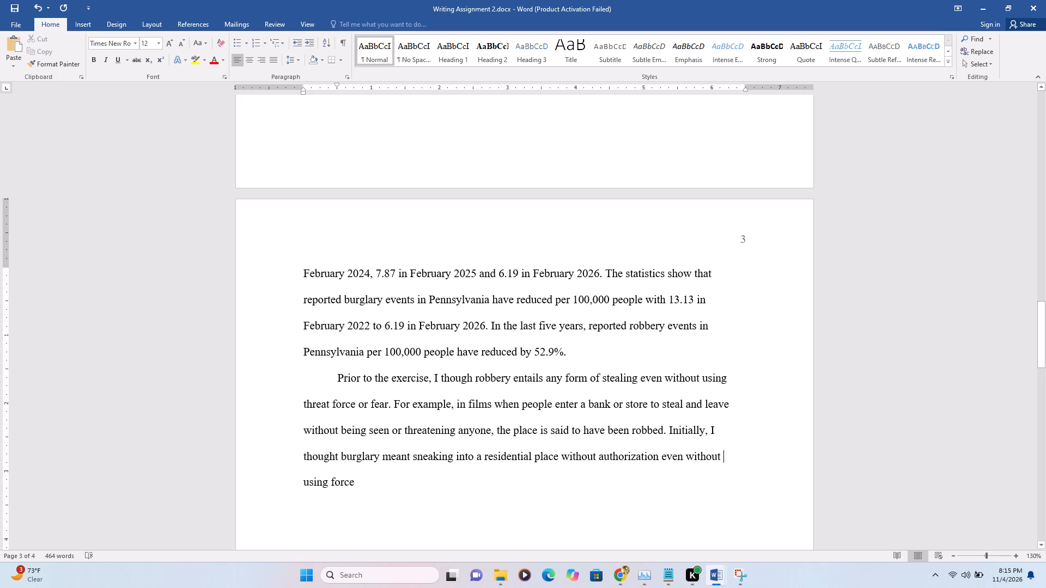
pyautogui.press('Left')
pyautogui.press('BackSpace')
pyautogui.press('BackSpace')
pyautogui.press('BackSpace')
pyautogui.press('BackSpace')
pyautogui.press('BackSpace')
pyautogui.press('BackSpace')
pyautogui.press('BackSpace')
pyautogui.press('BackSpace')
pyautogui.press('BackSpace')
pyautogui.press('BackSpace')
pyautogui.press('BackSpace')
pyautogui.press('BackSpace')
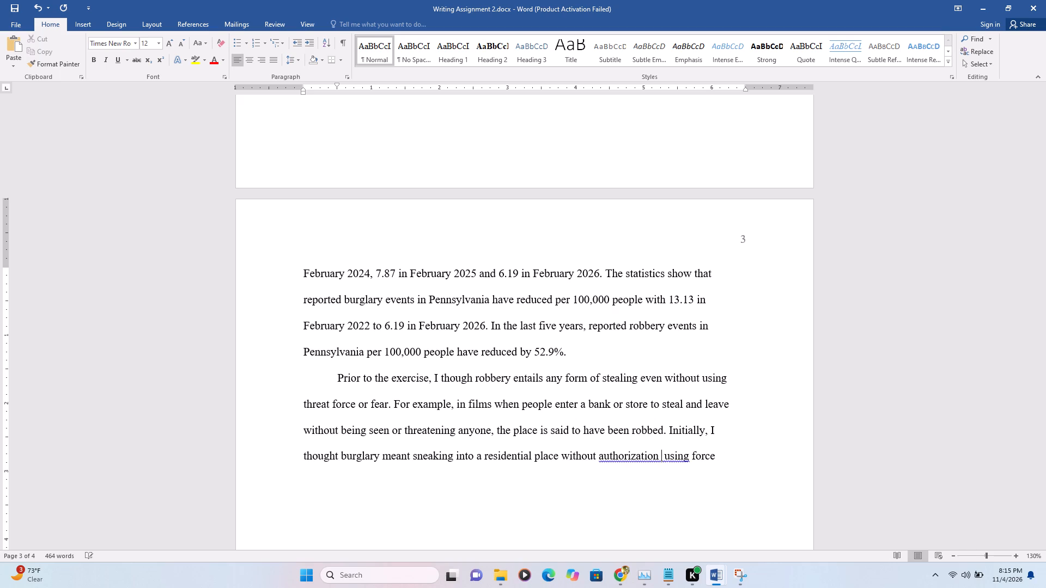
pyautogui.write('or')
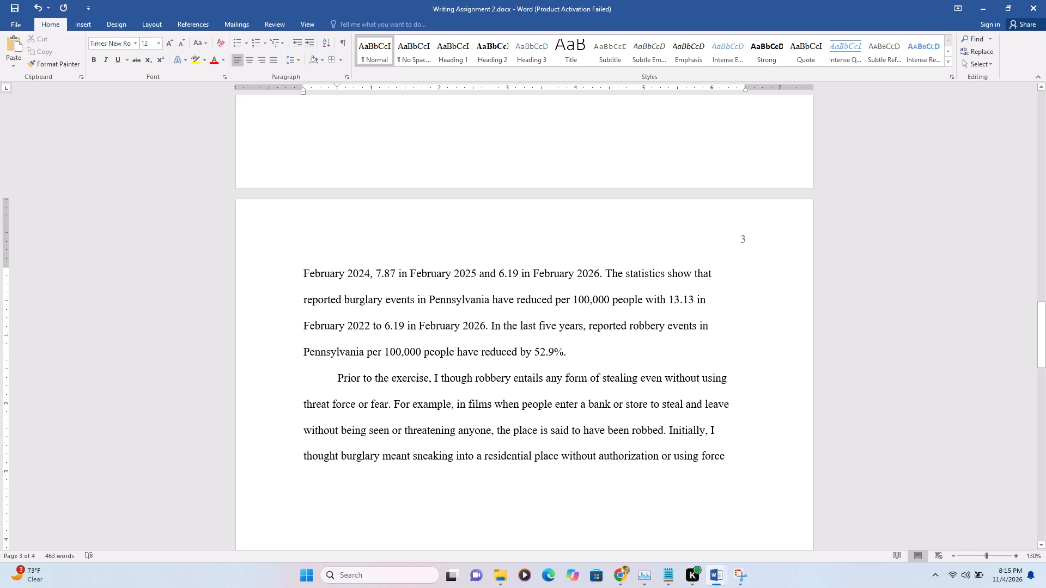
# Complete the burglary sentence after "using force" with "even without the intent to commit a felony.".
pyautogui.click(731, 452)
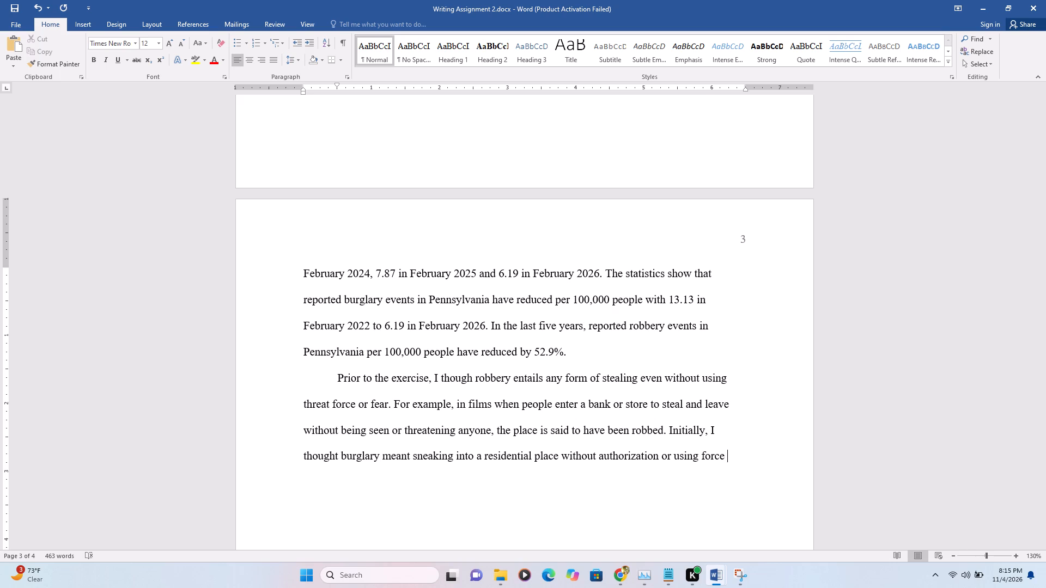
pyautogui.write('even')
pyautogui.press('BackSpace')
pyautogui.press('BackSpace')
pyautogui.press('BackSpace')
pyautogui.press('BackSpace')
pyautogui.write('eve')
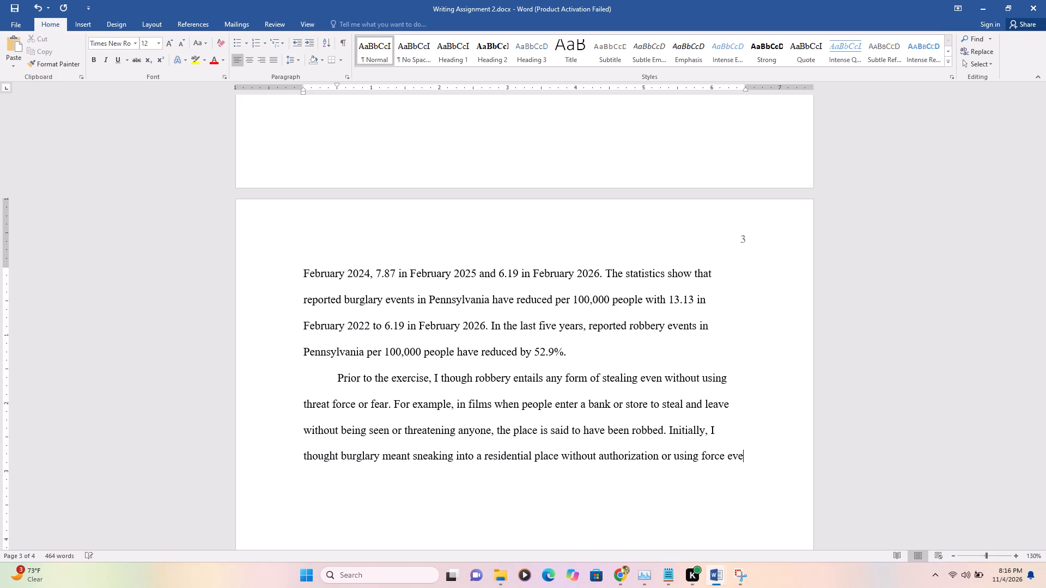
pyautogui.write('n witho')
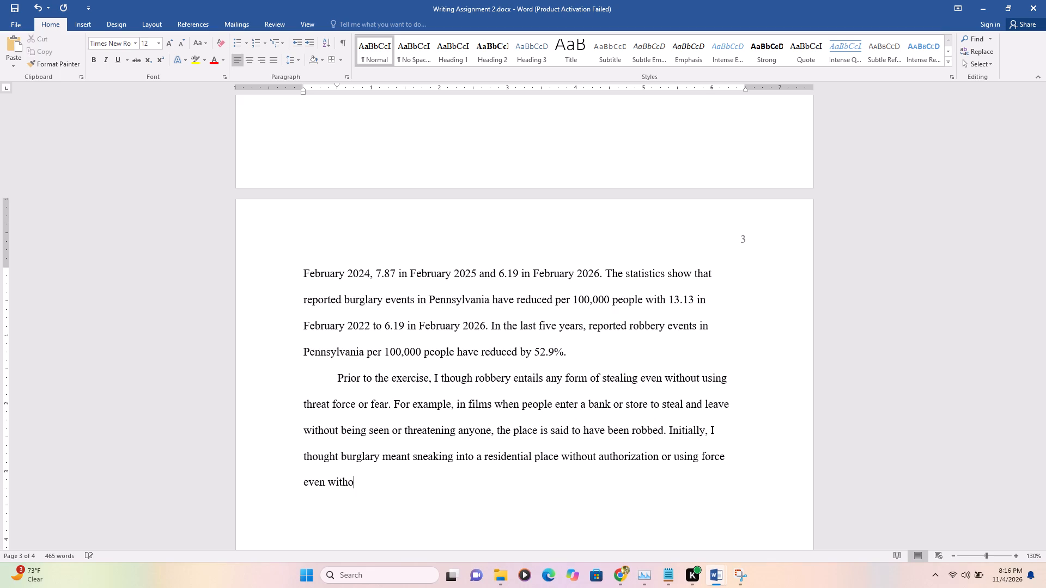
pyautogui.write('ut the intent t co=')
pyautogui.press('BackSpace')
pyautogui.press('BackSpace')
pyautogui.press('BackSpace')
pyautogui.press('BackSpace')
pyautogui.write('o m')
pyautogui.press('BackSpace')
pyautogui.write('commit a felony.')
pyautogui.press('space')
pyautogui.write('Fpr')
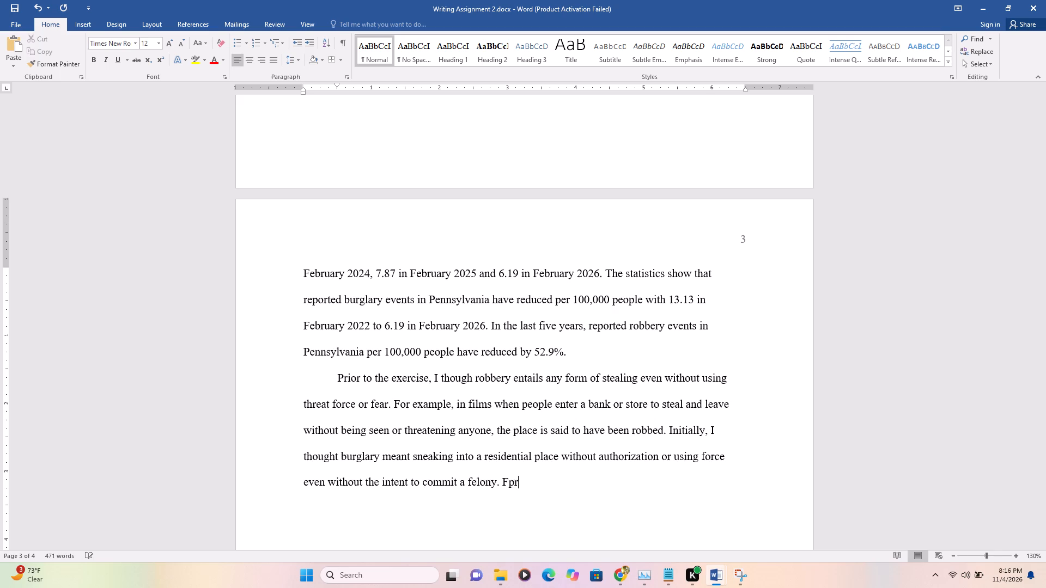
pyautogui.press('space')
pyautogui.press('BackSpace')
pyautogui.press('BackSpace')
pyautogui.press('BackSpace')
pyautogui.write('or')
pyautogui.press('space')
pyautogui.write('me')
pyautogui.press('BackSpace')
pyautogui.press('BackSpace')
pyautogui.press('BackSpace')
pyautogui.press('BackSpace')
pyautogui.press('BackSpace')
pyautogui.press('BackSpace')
# Start a new sentence after the felony sentence: "For me, burglary involves without authorization".
pyautogui.write('For me,')
pyautogui.press('space')
pyautogui.write('burglaru')
pyautogui.press('BackSpace')
pyautogui.write('y wa')
pyautogui.press('space')
pyautogui.press('BackSpace')
pyautogui.write('s')
pyautogui.press('space')
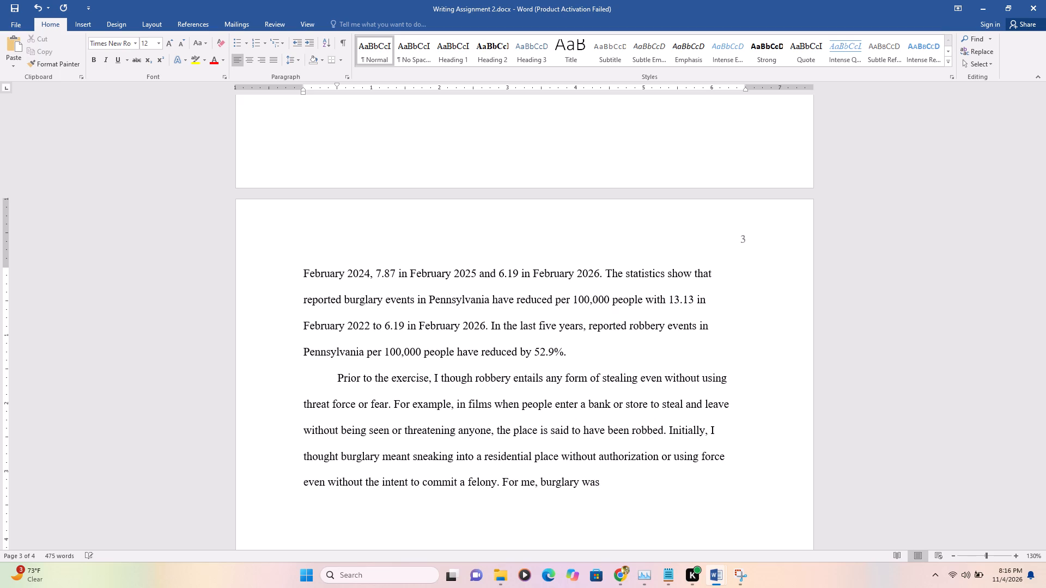
pyautogui.press('BackSpace')
pyautogui.press('BackSpace')
pyautogui.press('BackSpace')
pyautogui.press('BackSpace')
pyautogui.press('BackSpace')
pyautogui.press('space')
pyautogui.write('involves with')
pyautogui.press('space')
pyautogui.press('BackSpace')
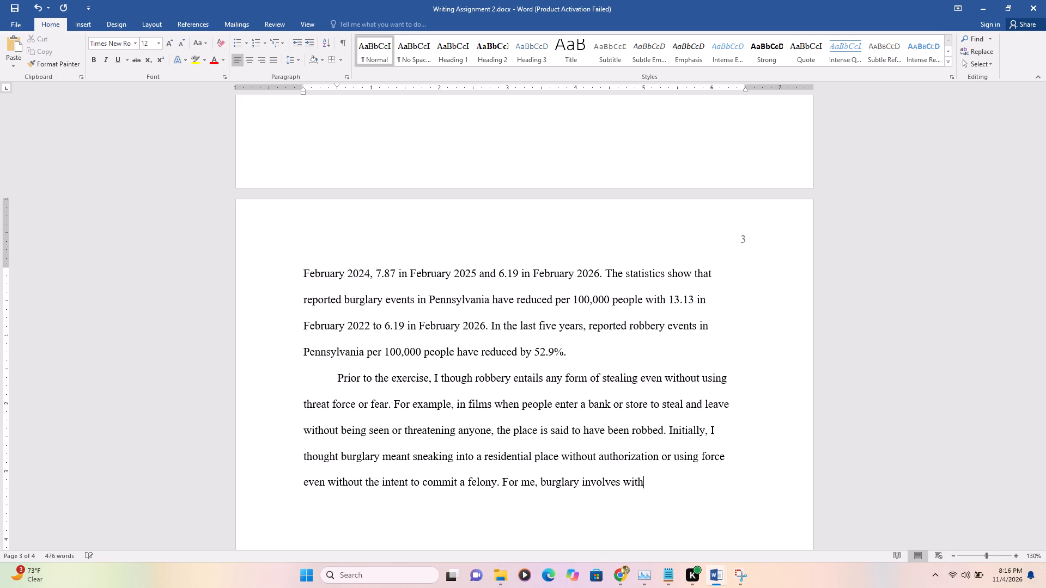
pyautogui.write('out')
pyautogui.press('space')
pyautogui.write('authorization')
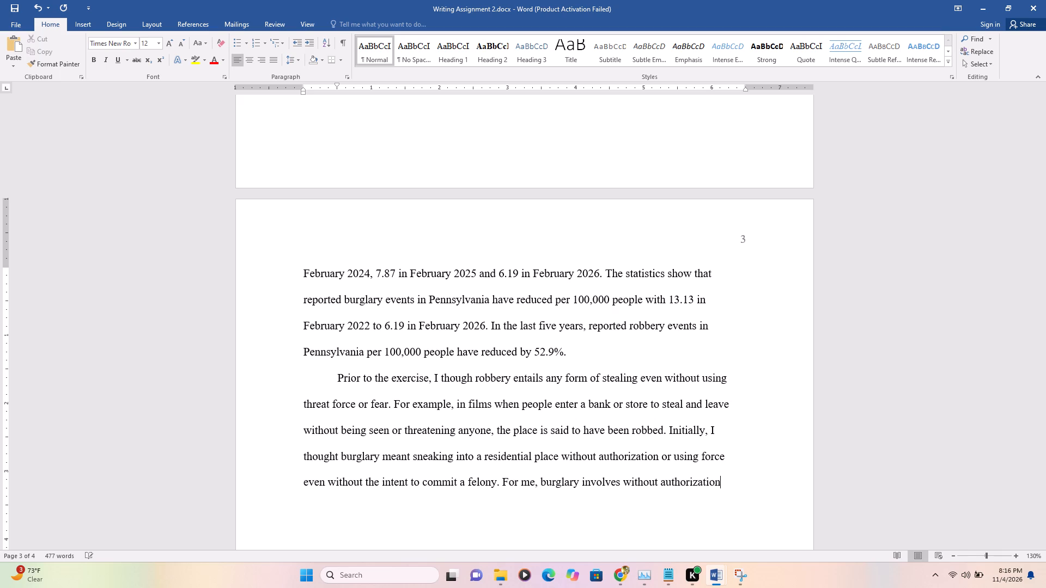
# Correct the new sentence to "For me, burglary involved access without authorization." and save the document.
pyautogui.click(621, 482)
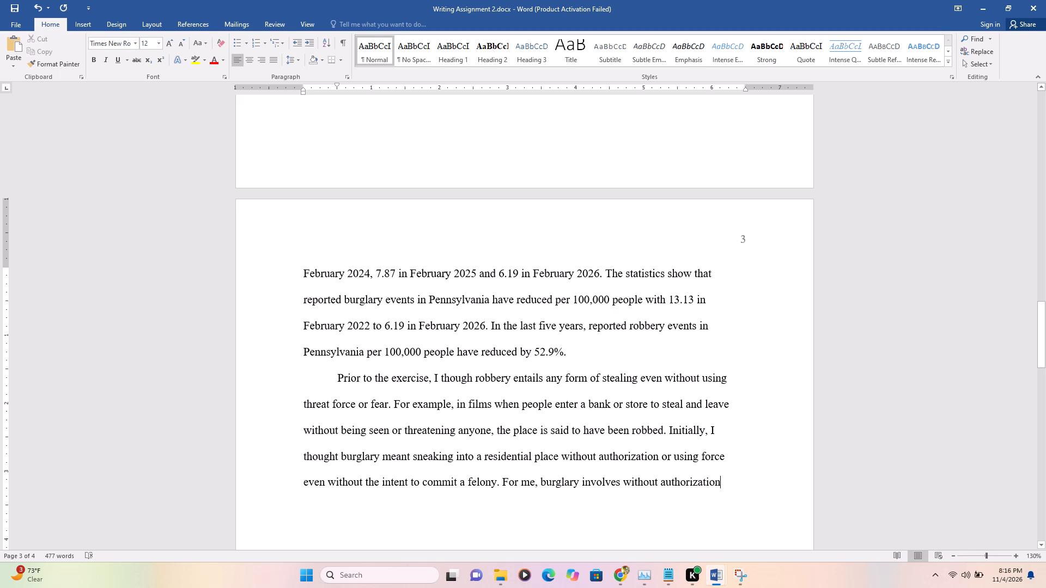
pyautogui.press('BackSpace')
pyautogui.press('s')
pyautogui.press('BackSpace')
pyautogui.press('d')
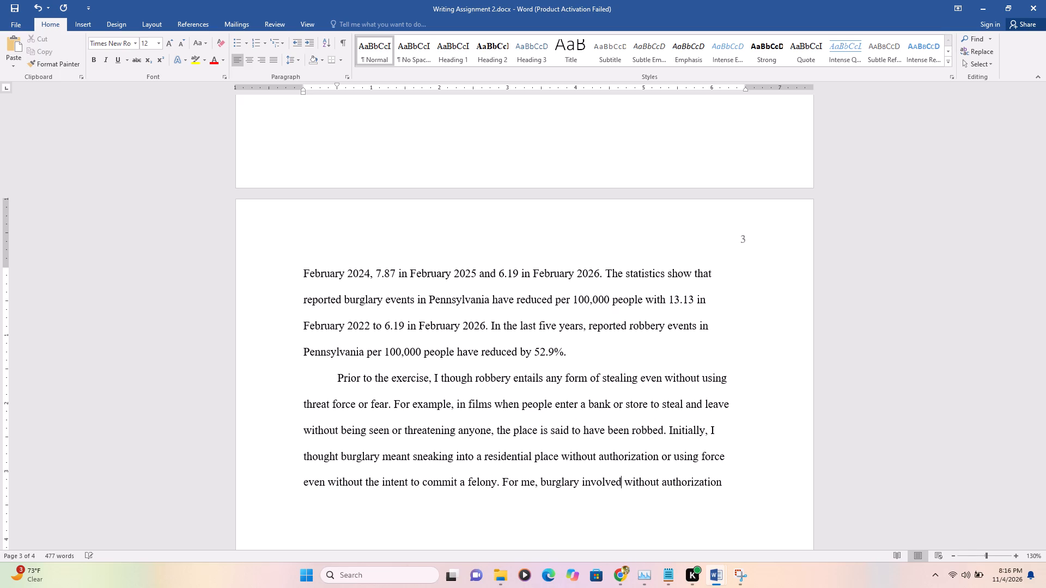
pyautogui.press('space')
pyautogui.write('access')
pyautogui.click(372, 522)
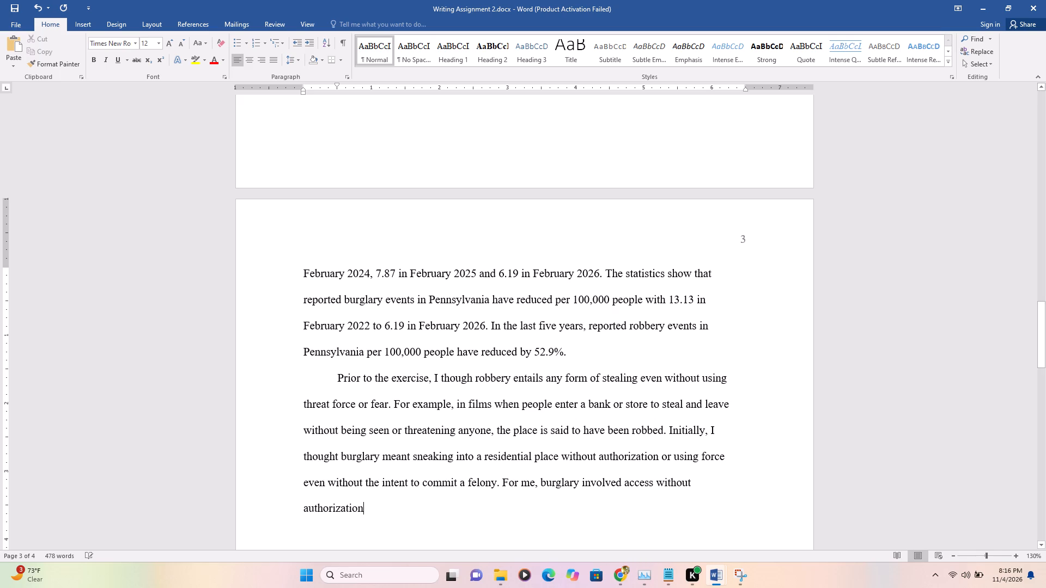
pyautogui.press('.')
pyautogui.hotkey('ctrl', 's')
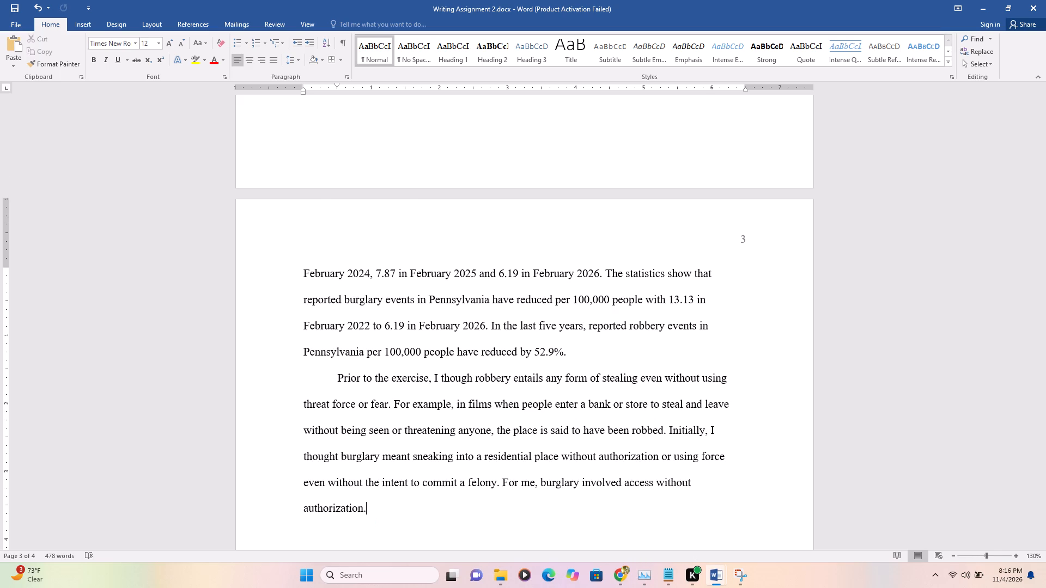
# Review the assignment's part 5 questions and the national robbery and burglary rates in ChatGPT's summary of findings.
pyautogui.scroll(-3, 372, 522)
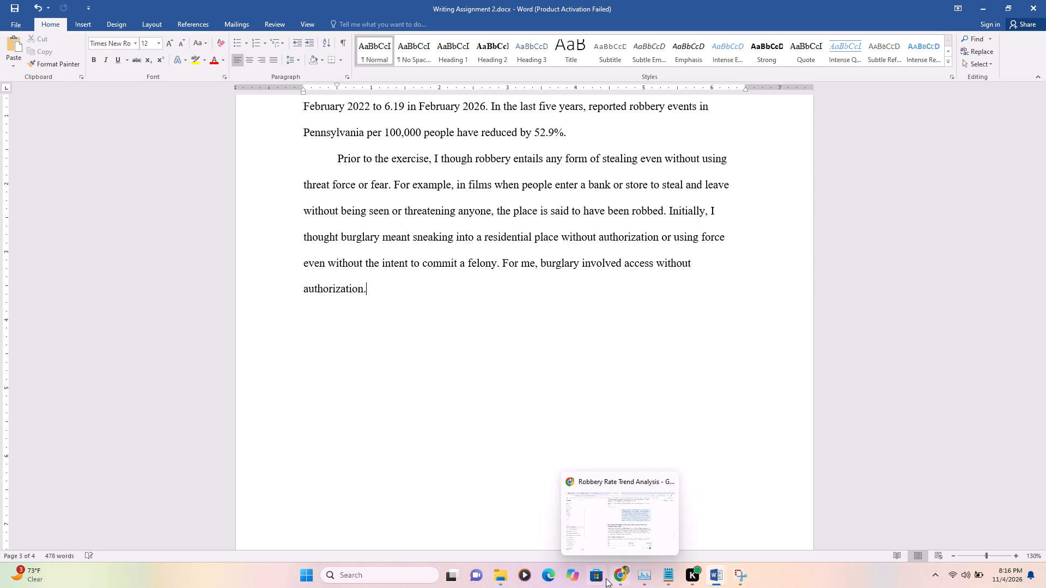
pyautogui.click(721, 580)
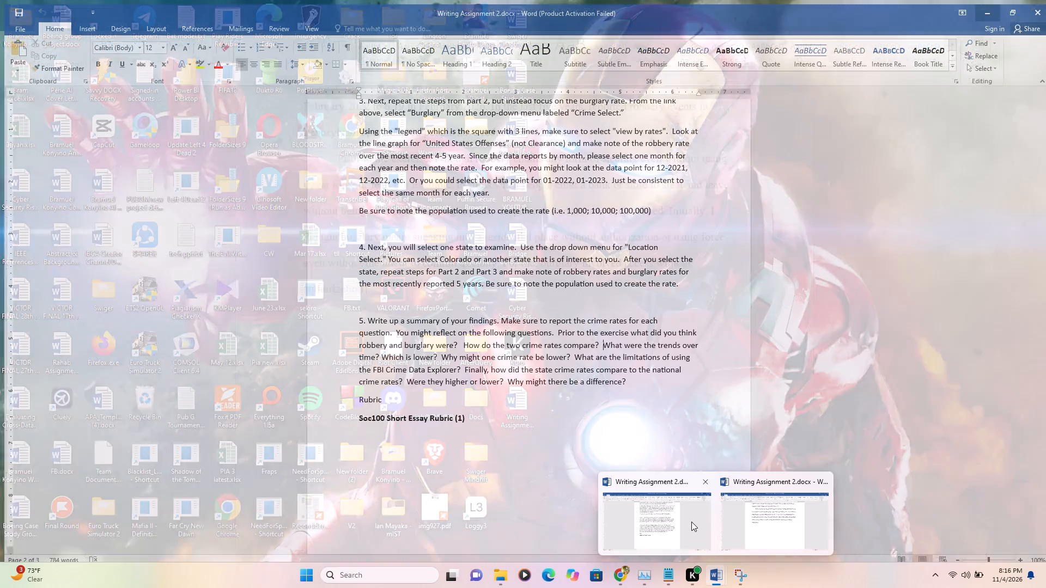
pyautogui.click(691, 522)
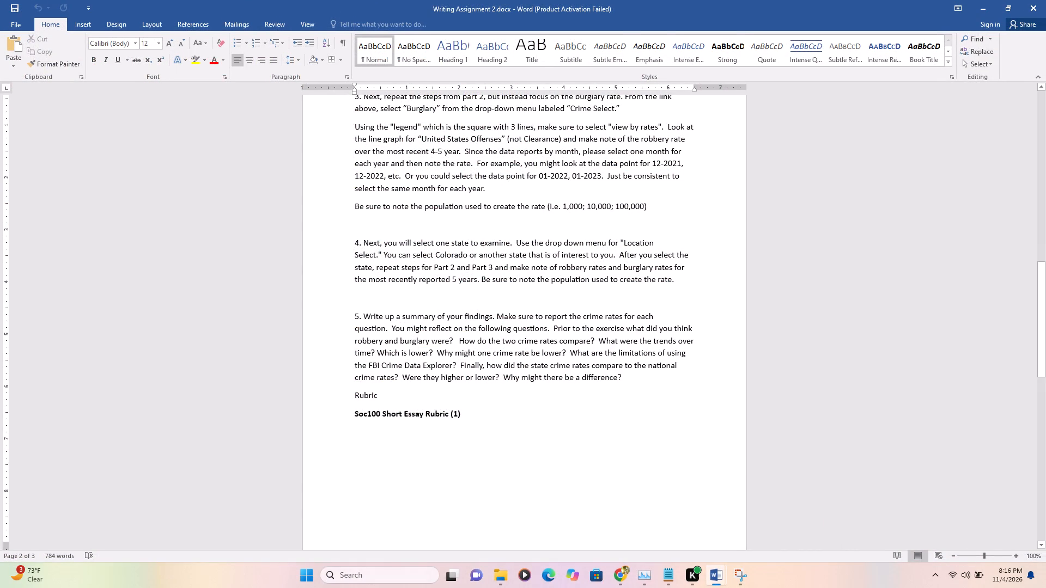
pyautogui.click(625, 578)
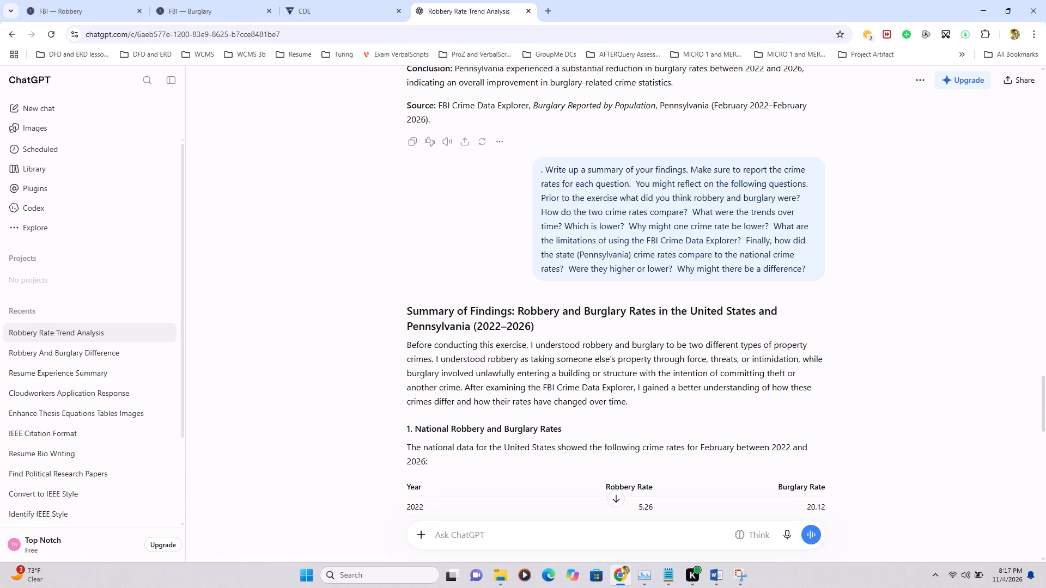
pyautogui.scroll(-3, 539, 362)
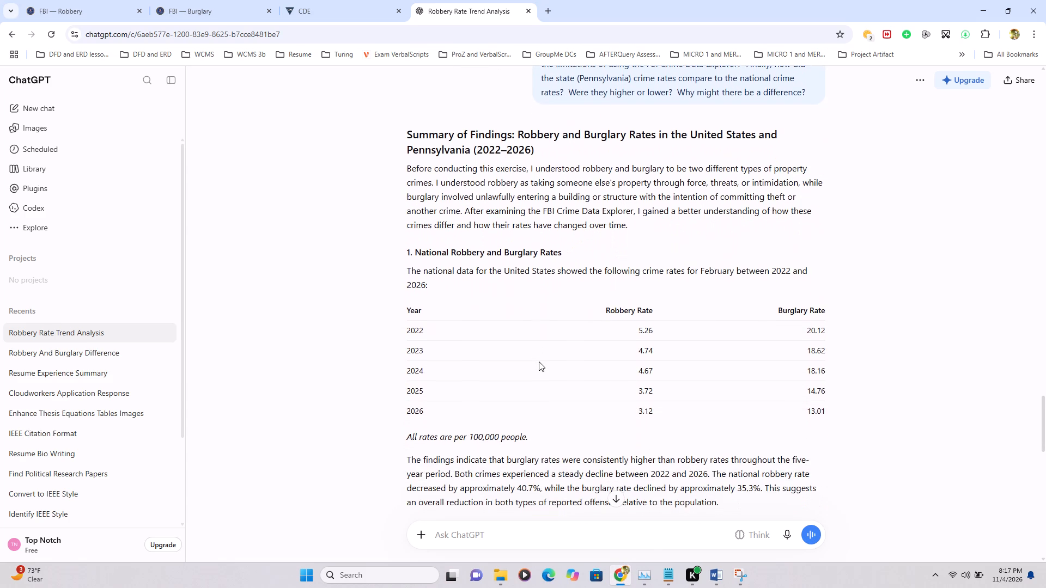
pyautogui.scroll(-2, 539, 362)
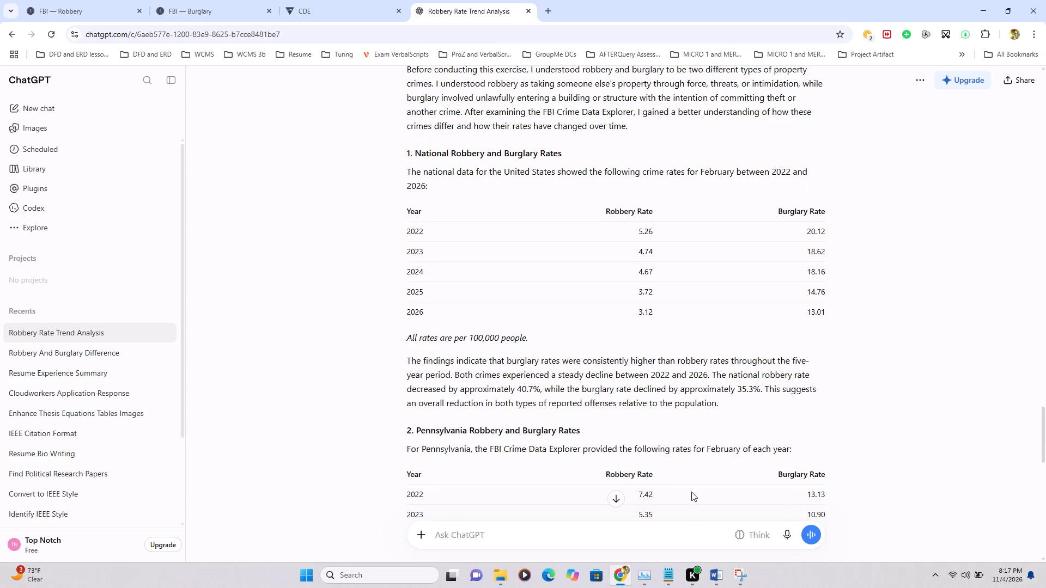
# Return to the essay in Word and start a comparison sentence: "The statistics show that burglary rates were higher than robbery rates".
pyautogui.click(714, 578)
pyautogui.click(776, 537)
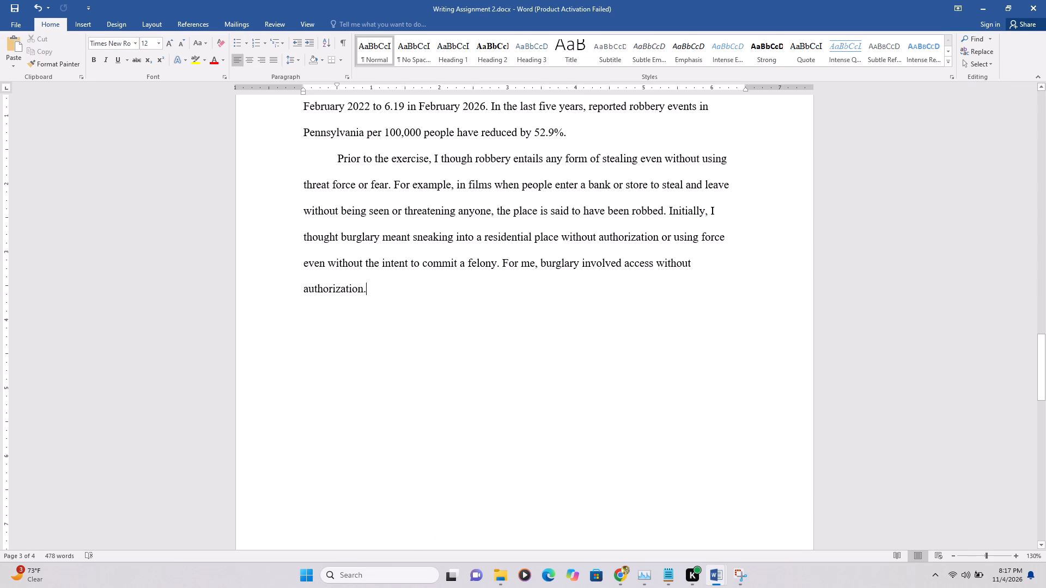
pyautogui.press('space')
pyautogui.write('The statistics show that burglary rates were')
pyautogui.press('space')
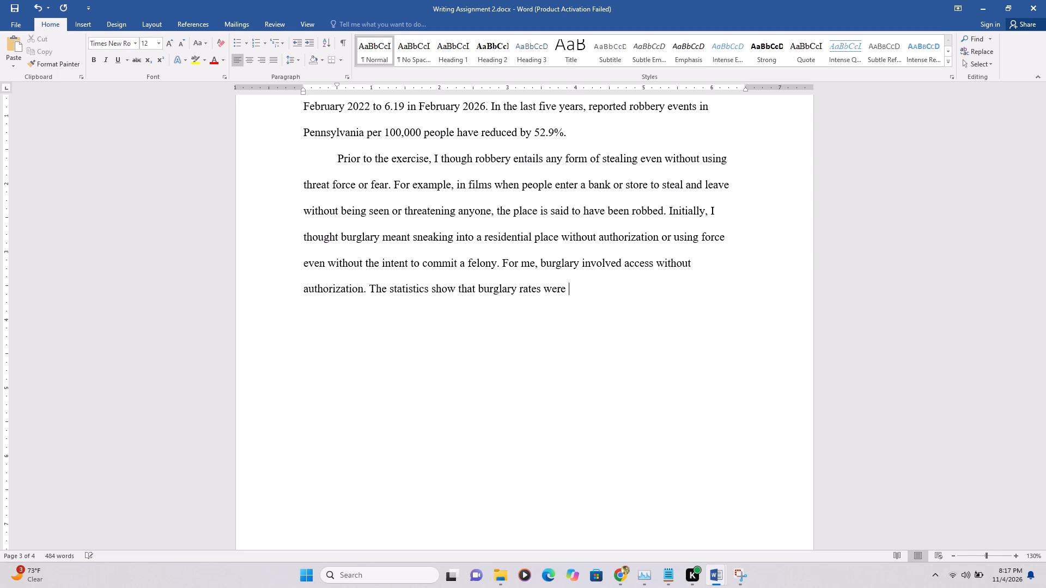
pyautogui.write('hiogh')
pyautogui.press('BackSpace')
pyautogui.press('BackSpace')
pyautogui.press('BackSpace')
pyautogui.write('gher than')
pyautogui.press('space')
pyautogui.write('robbery')
pyautogui.press('space')
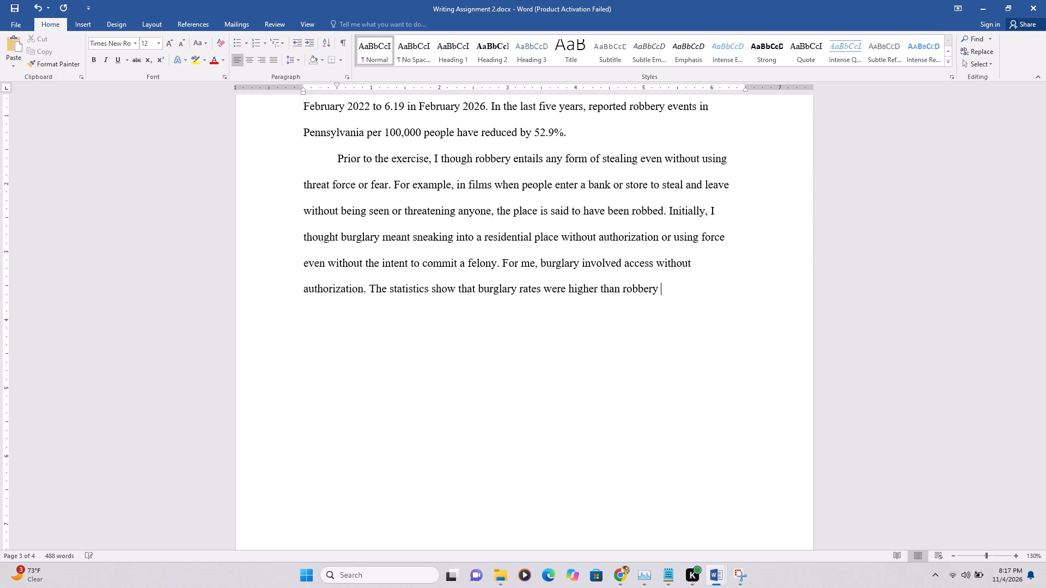
pyautogui.write('rates')
pyautogui.press('space')
# Extend the comparison sentence after "robbery rates" with "per 100,000 people over the last five years".
pyautogui.write('per')
pyautogui.press('space')
pyautogui.write('100')
pyautogui.write(',--')
pyautogui.press('BackSpace')
pyautogui.press('BackSpace')
pyautogui.write('00')
pyautogui.write('0')
pyautogui.press('space')
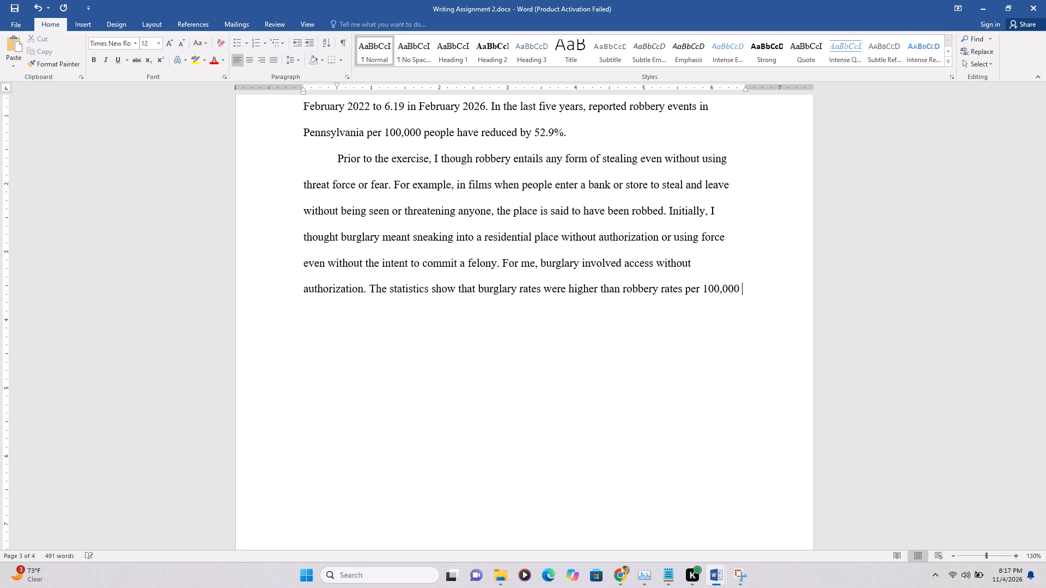
pyautogui.write('people over the last five years')
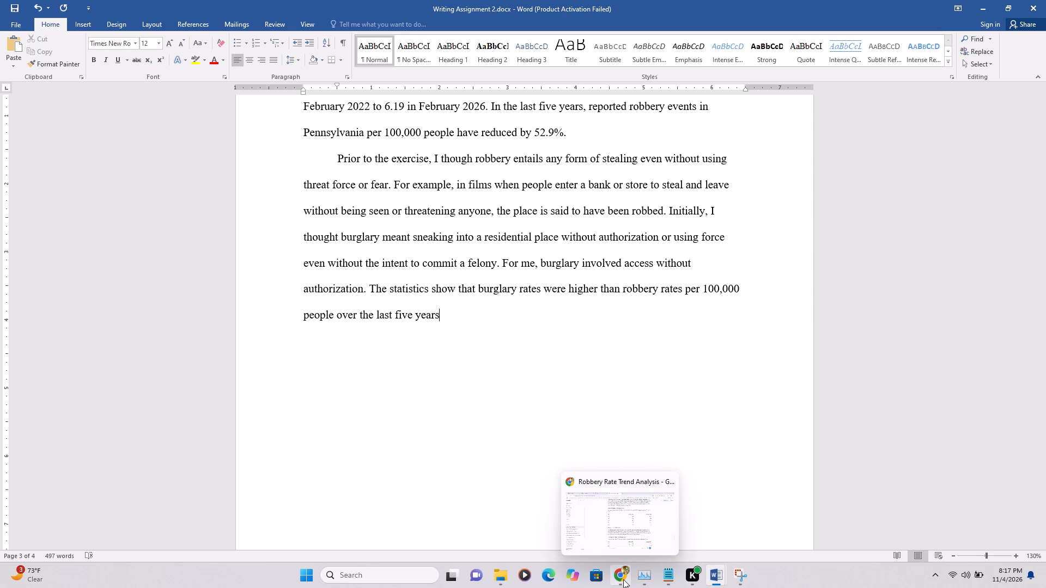
# Check ChatGPT's national findings, end the comparison sentence in the essay, and add "Both crimes however, have reduced over the last five years".
pyautogui.click(635, 523)
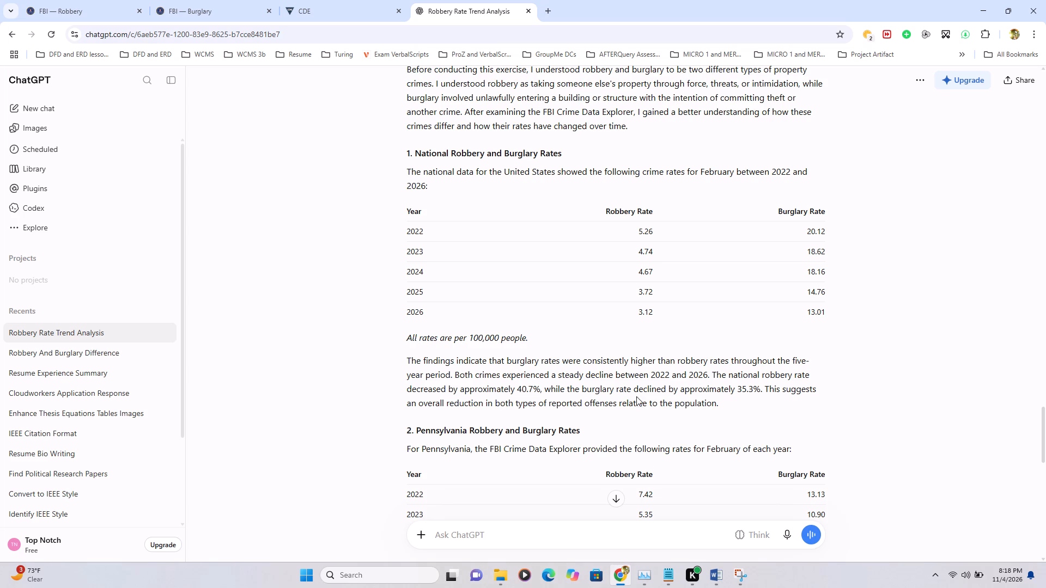
pyautogui.click(971, 11)
pyautogui.write('. Both crimes')
pyautogui.press('space')
pyautogui.write('ho')
pyautogui.write('wever, have reduced')
pyautogui.press('space')
pyautogui.write('oe')
pyautogui.press('BackSpace')
pyautogui.write('ver the last five yeats')
pyautogui.press('BackSpace')
pyautogui.press('BackSpace')
pyautogui.write('rs')
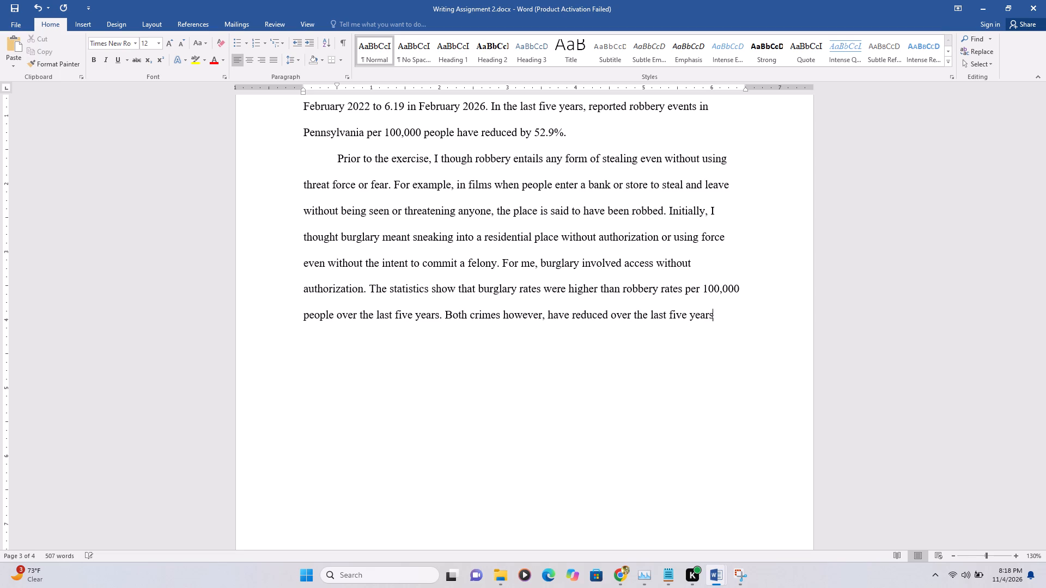
# Examine the assignment's part 5 questions and ChatGPT's sections on Pennsylvania rates, the robbery and burglary comparison, and Crime Data Explorer limitations.
pyautogui.click(623, 572)
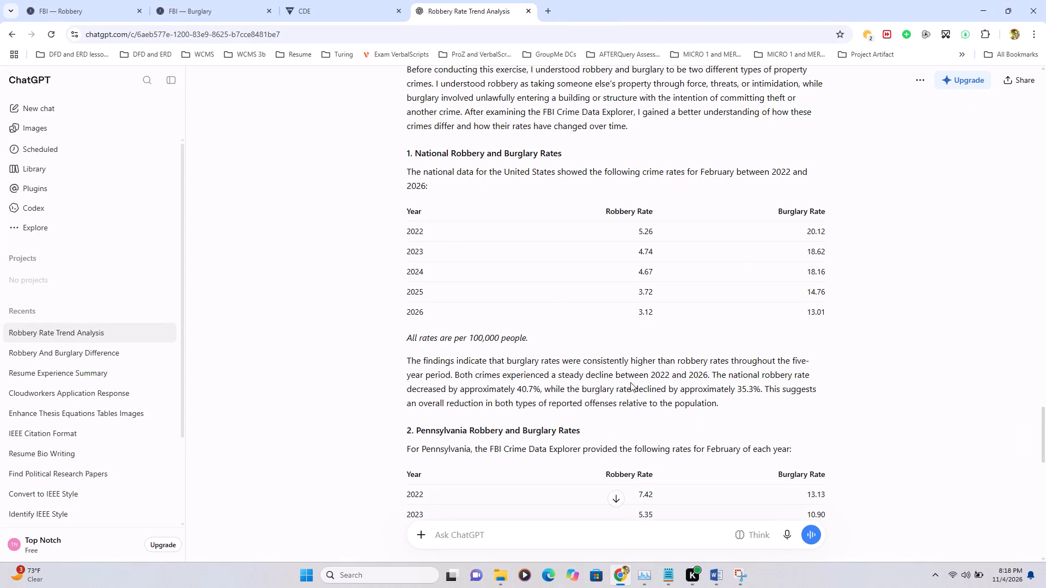
pyautogui.scroll(-4, 678, 421)
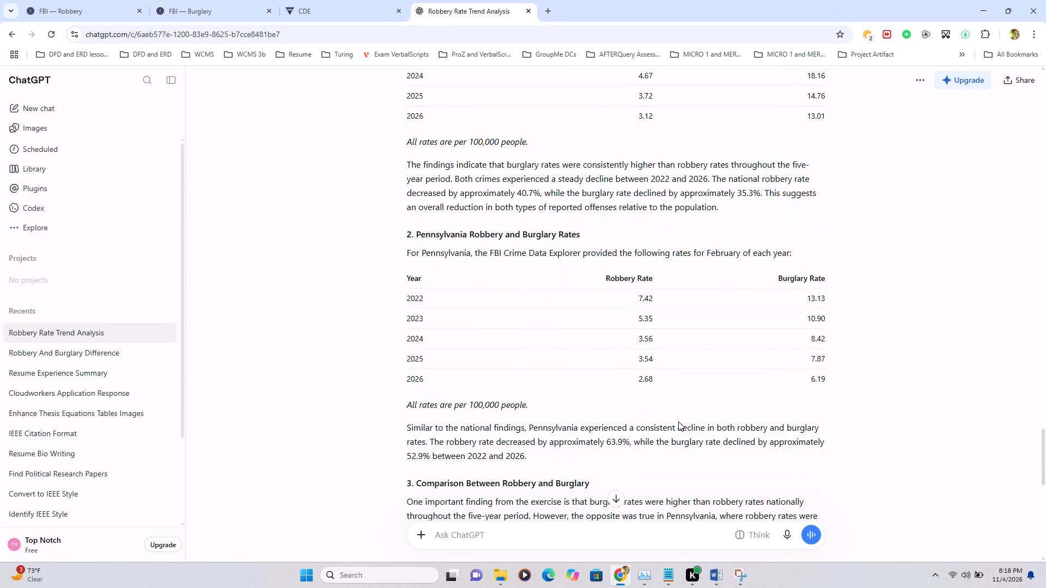
pyautogui.click(716, 581)
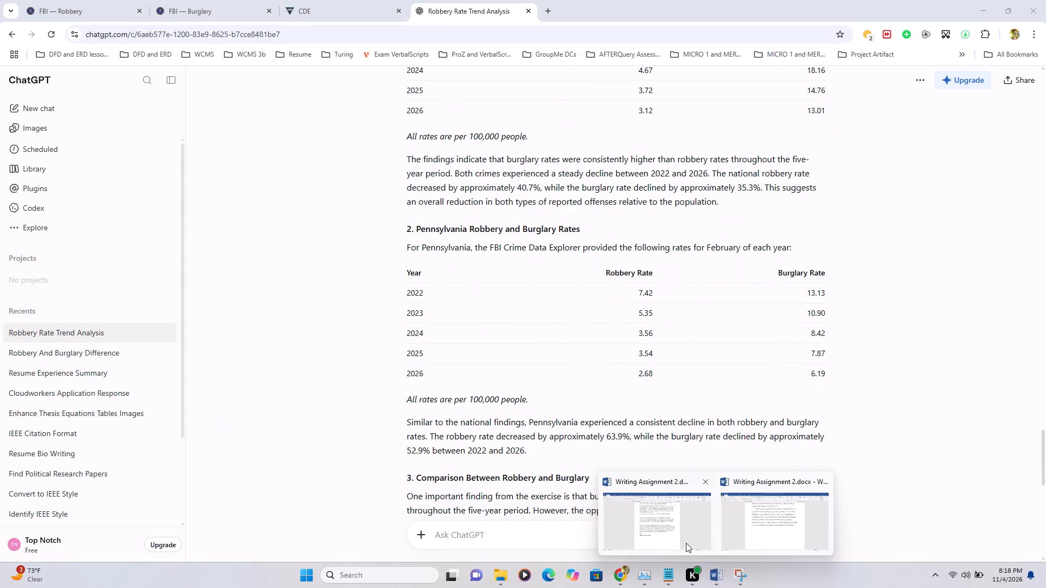
pyautogui.click(729, 527)
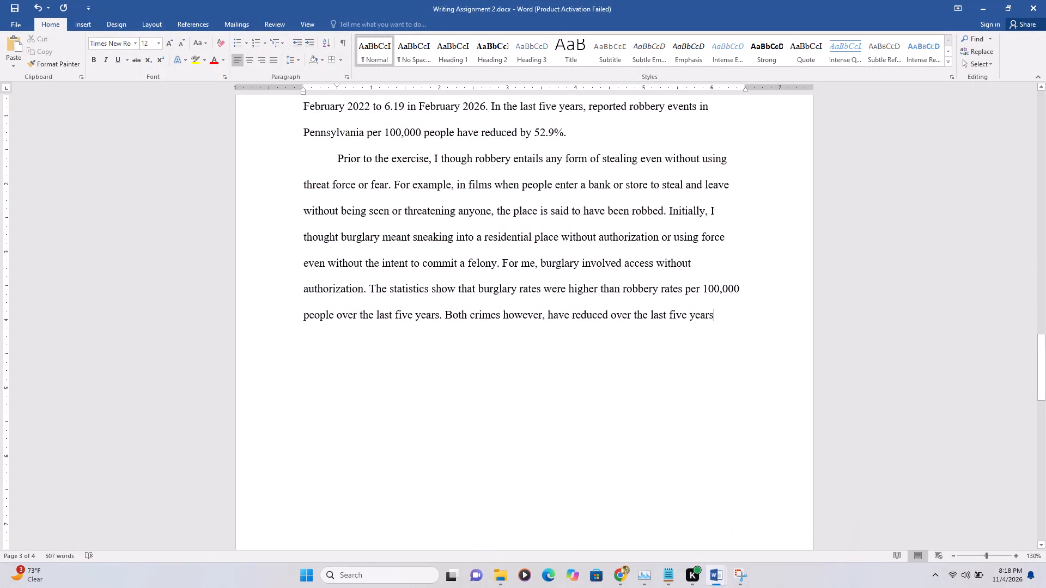
pyautogui.scroll(-2, 660, 403)
pyautogui.scroll(3, 660, 403)
pyautogui.click(718, 580)
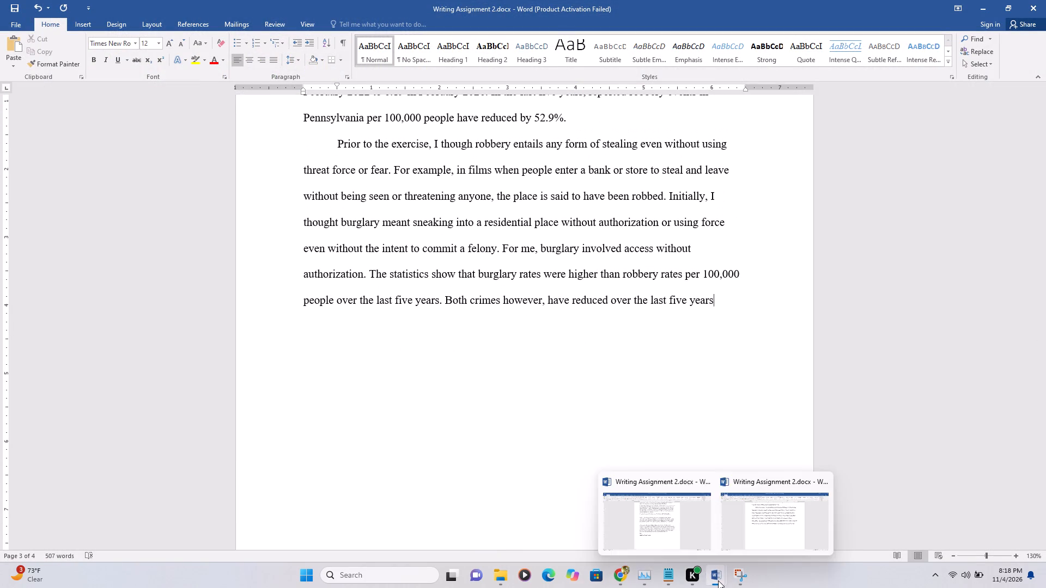
pyautogui.click(668, 519)
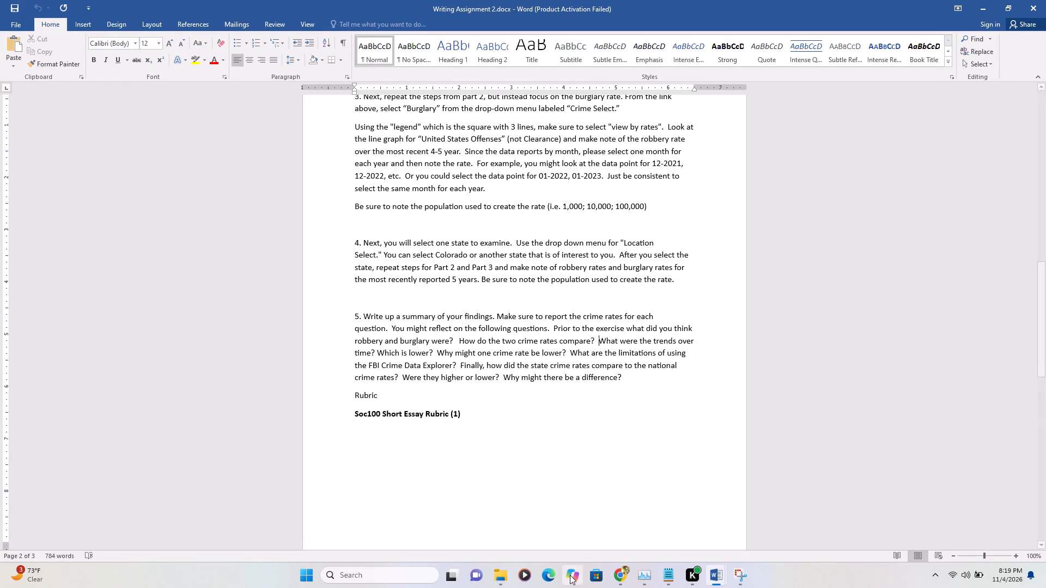
pyautogui.click(612, 574)
pyautogui.scroll(-3, 634, 467)
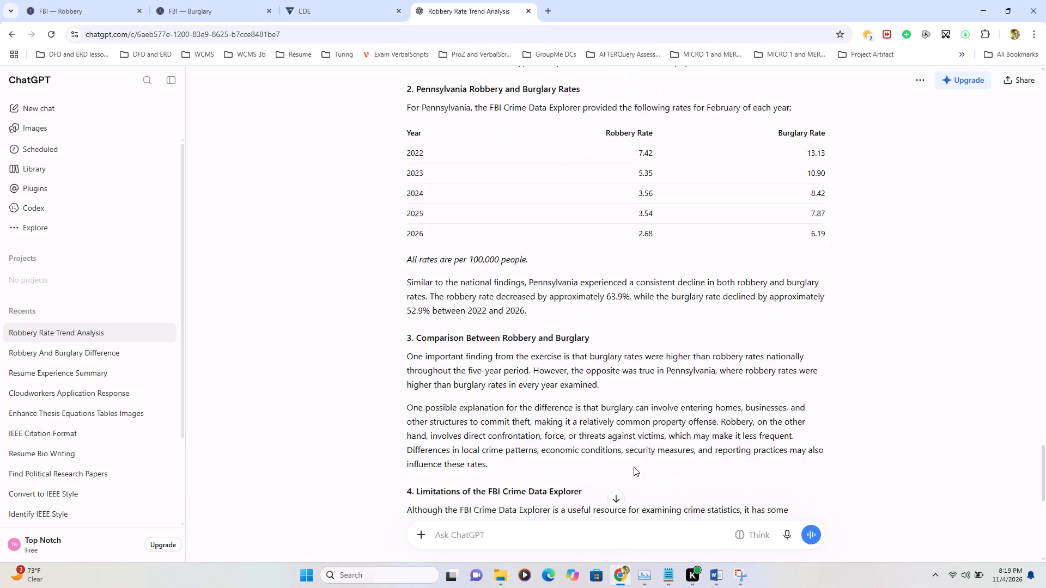
pyautogui.scroll(-1, 634, 467)
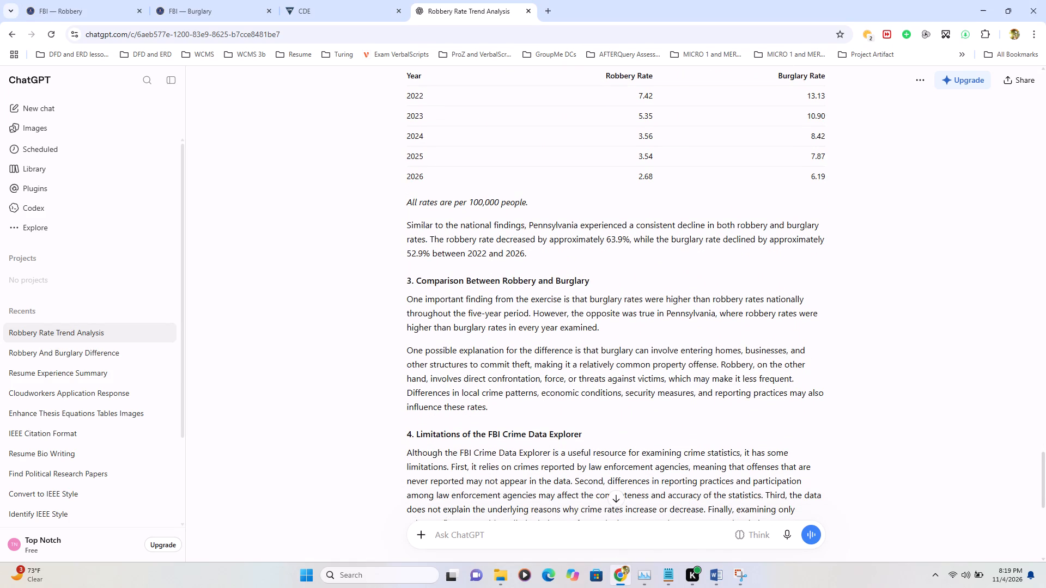
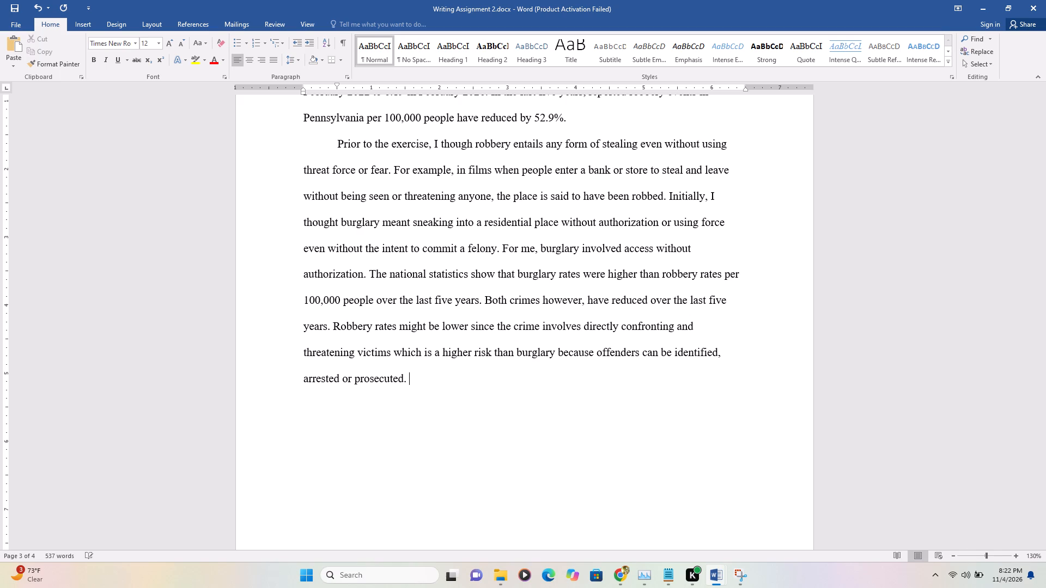
# Start a new sentence after "arrested or prosecuted." with "Burglary rates on the contrary,".
pyautogui.write('Burglary rates on the contrary,')
pyautogui.press('space')
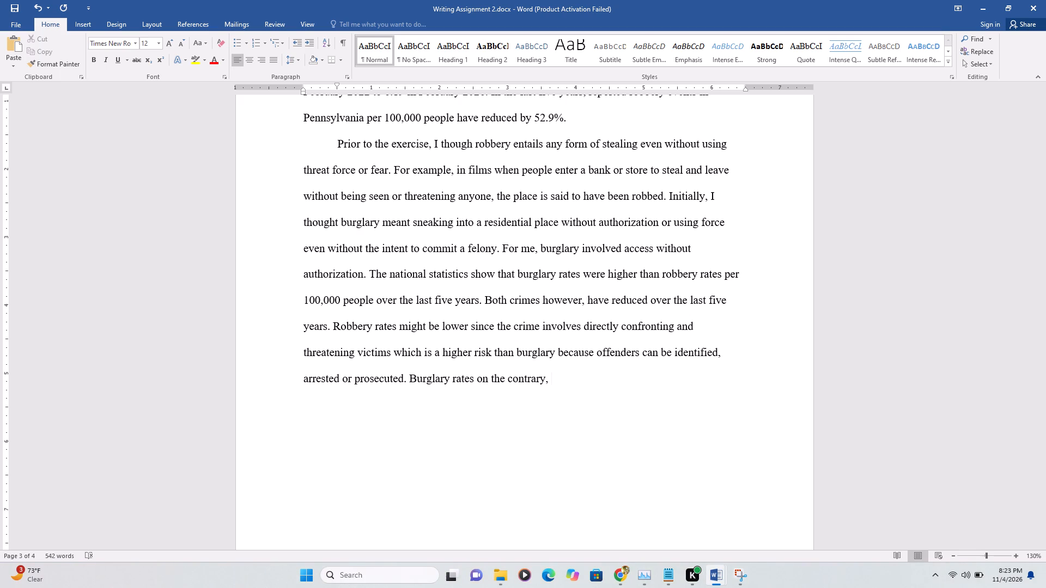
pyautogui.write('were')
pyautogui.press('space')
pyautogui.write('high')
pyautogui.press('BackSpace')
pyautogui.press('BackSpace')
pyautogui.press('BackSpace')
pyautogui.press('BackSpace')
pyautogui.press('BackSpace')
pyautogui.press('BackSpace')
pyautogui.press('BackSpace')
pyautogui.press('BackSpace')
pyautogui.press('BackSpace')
# Continue the burglary rates sentence after "on the contrary," with "are higher because", correcting any misspellings.
pyautogui.write('are jigher')
pyautogui.press('space')
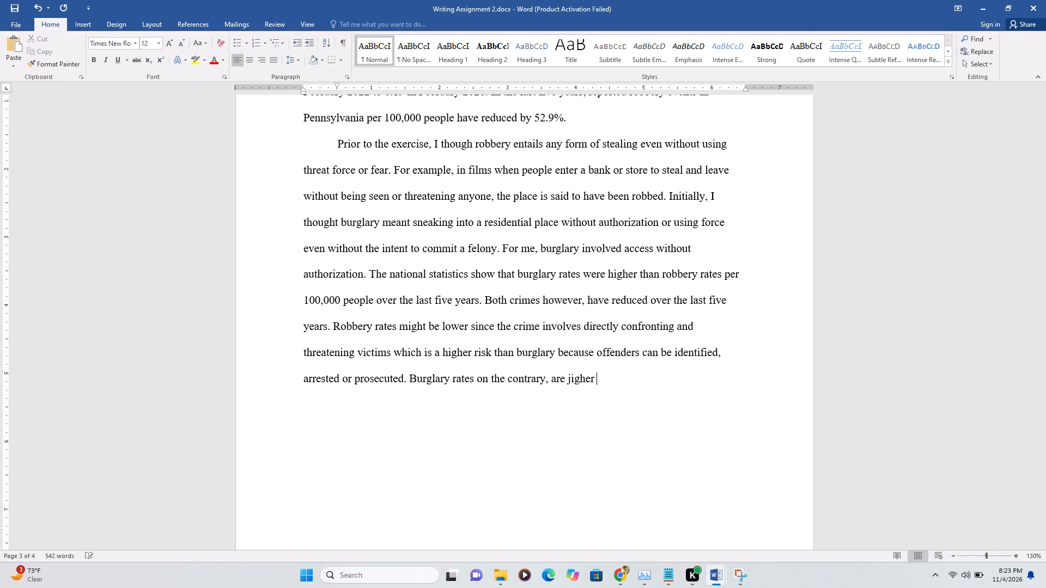
pyautogui.press('BackSpace')
pyautogui.press('BackSpace')
pyautogui.press('BackSpace')
pyautogui.press('BackSpace')
pyautogui.press('BackSpace')
pyautogui.press('BackSpace')
pyautogui.press('BackSpace')
pyautogui.write('higher becaue')
pyautogui.press('space')
pyautogui.press('BackSpace')
pyautogui.press('BackSpace')
pyautogui.write('se')
pyautogui.press('space')
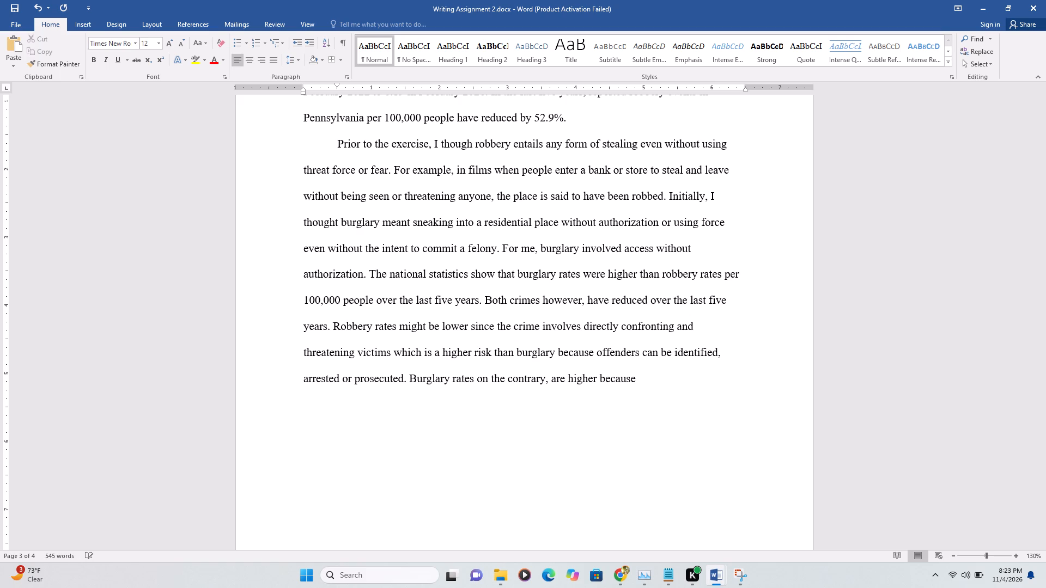
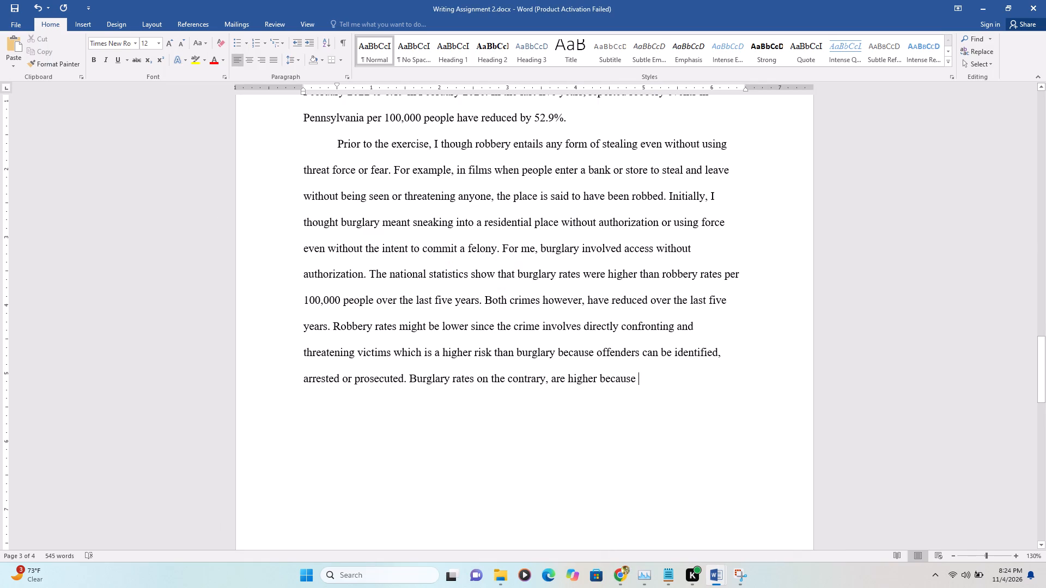
pyautogui.click(567, 380)
pyautogui.press('Left')
pyautogui.press('BackSpace')
pyautogui.press('BackSpace')
pyautogui.press('BackSpace')
pyautogui.write('were')
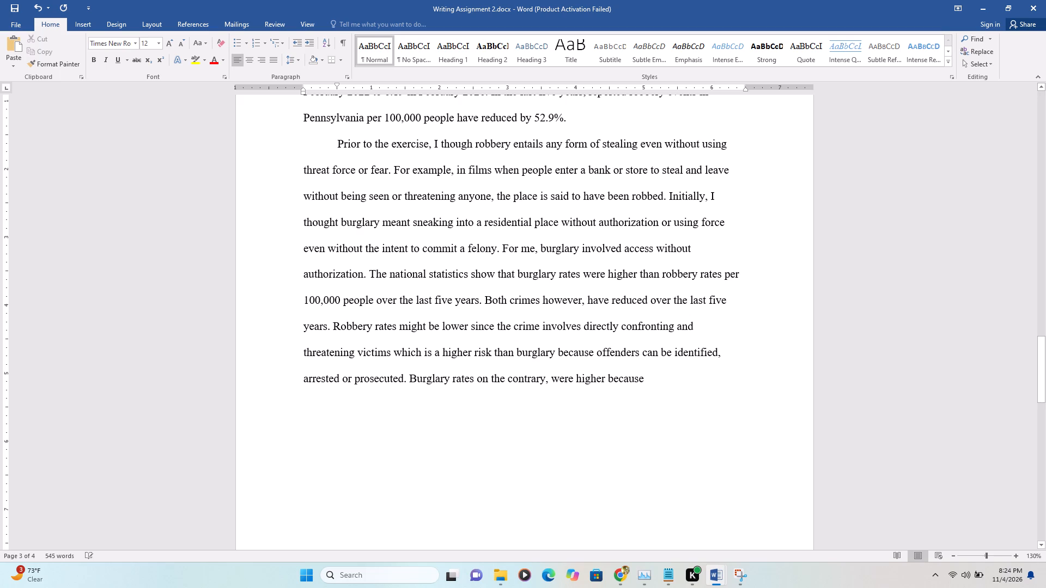
# Continue the burglary rates sentence after "were higher because" with "the offence involves accessing".
pyautogui.click(665, 360)
pyautogui.click(653, 379)
pyautogui.press('BackSpace')
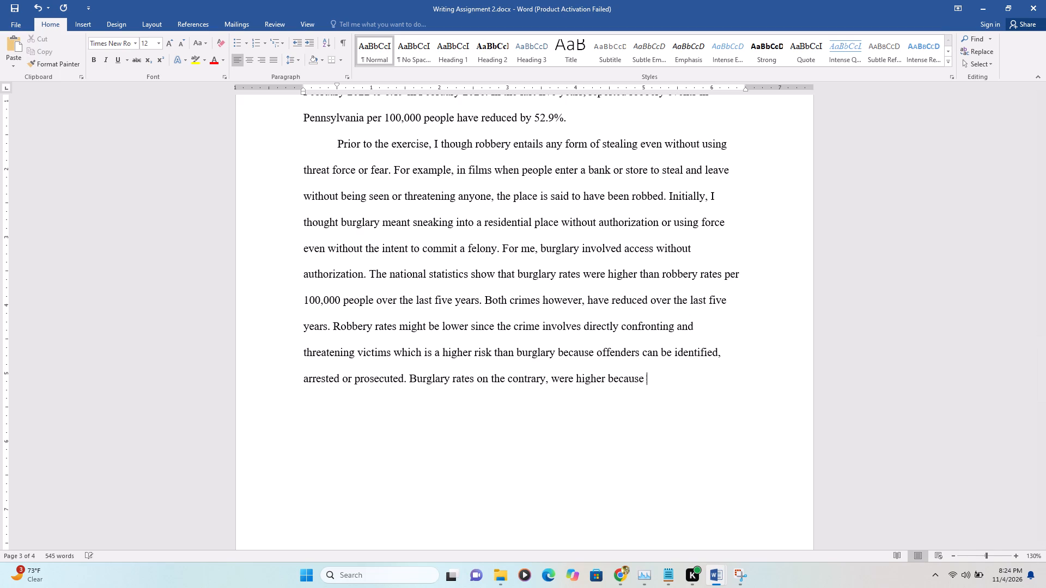
pyautogui.press('BackSpace')
pyautogui.press('space')
pyautogui.write('the offence involves')
pyautogui.press('space')
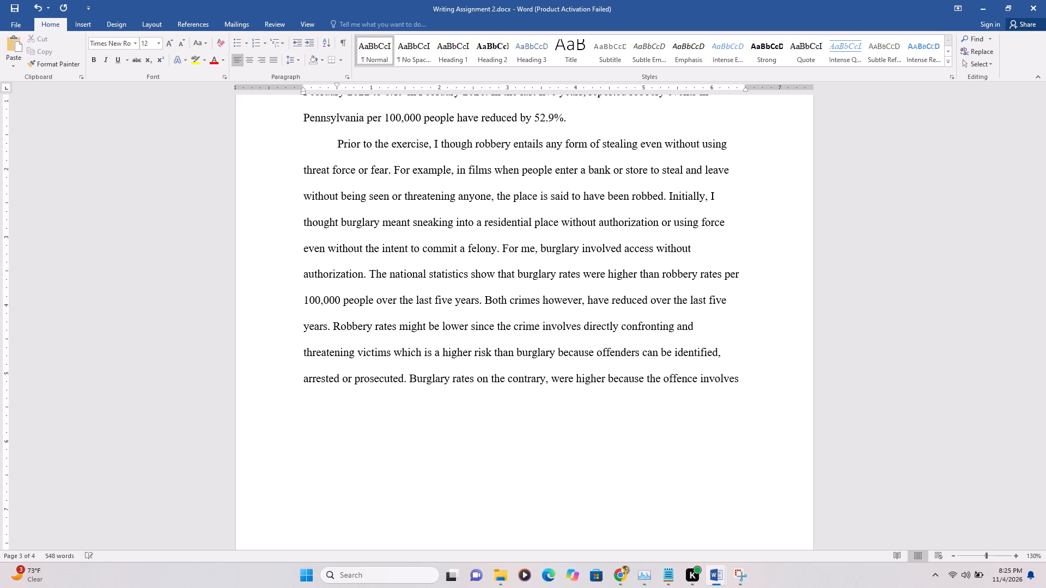
pyautogui.write('accessing')
pyautogui.press('space')
# Add "people's properties" after "accessing", correcting the misspelling and removing the stray characters.
pyautogui.write("people's propertie")
pyautogui.press('space')
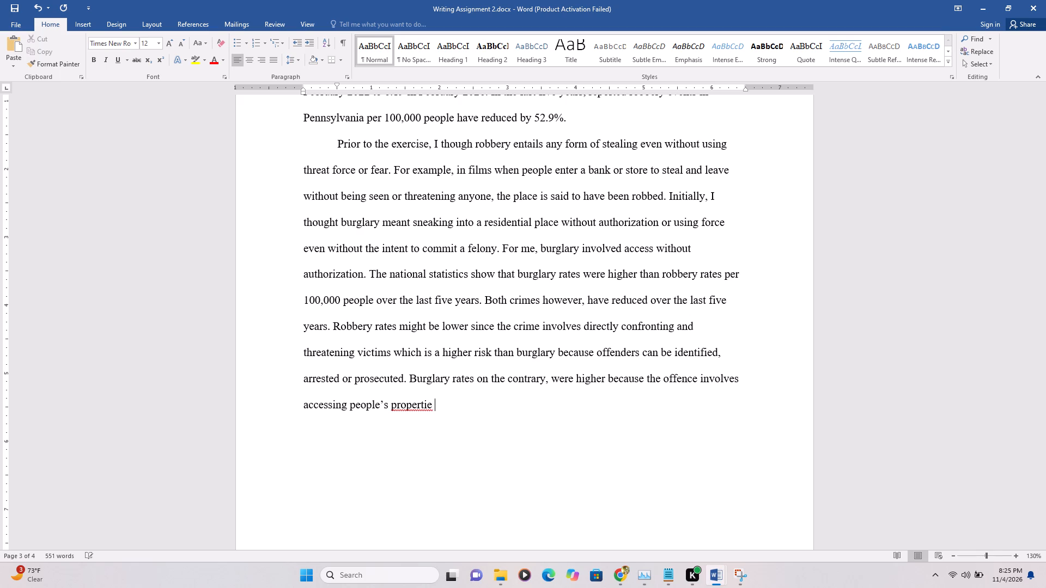
pyautogui.press('BackSpace')
pyautogui.write('s')
pyautogui.press('space')
pyautogui.press('BackSpace')
pyautogui.press('e')
pyautogui.press('BackSpace')
pyautogui.write('eve\\')
pyautogui.write('\\\\\\\\\\')
pyautogui.press('BackSpace')
pyautogui.press('BackSpace')
pyautogui.press('BackSpace')
pyautogui.press('BackSpace')
pyautogui.press('BackSpace')
pyautogui.press('BackSpace')
pyautogui.press('BackSpace')
pyautogui.press('BackSpace')
pyautogui.press('BackSpace')
pyautogui.press('space')
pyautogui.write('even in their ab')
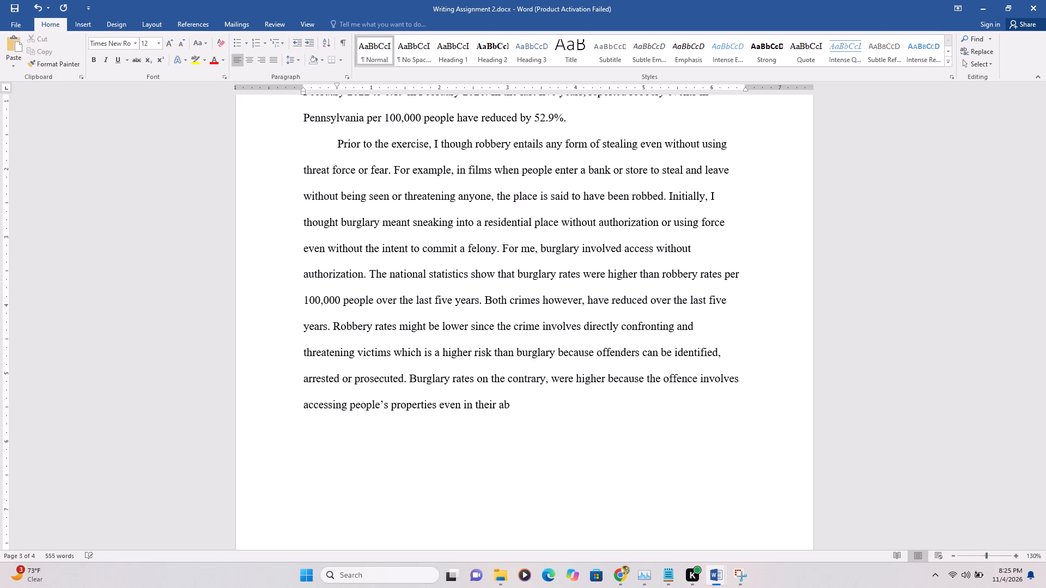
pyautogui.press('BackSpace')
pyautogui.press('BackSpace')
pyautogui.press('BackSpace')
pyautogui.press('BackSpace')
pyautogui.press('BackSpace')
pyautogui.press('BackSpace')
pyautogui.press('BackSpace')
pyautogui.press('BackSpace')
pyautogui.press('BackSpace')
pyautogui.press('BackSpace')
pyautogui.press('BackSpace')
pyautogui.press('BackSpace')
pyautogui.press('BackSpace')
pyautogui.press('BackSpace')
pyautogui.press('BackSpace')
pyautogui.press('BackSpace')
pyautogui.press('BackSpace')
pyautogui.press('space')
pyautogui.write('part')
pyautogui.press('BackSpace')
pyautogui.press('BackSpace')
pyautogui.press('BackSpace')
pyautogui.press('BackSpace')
# Continue the sentence after "people's properties" with "especially when they are absent".
pyautogui.write('ex')
pyautogui.press('BackSpace')
pyautogui.write('specially when they are absent')
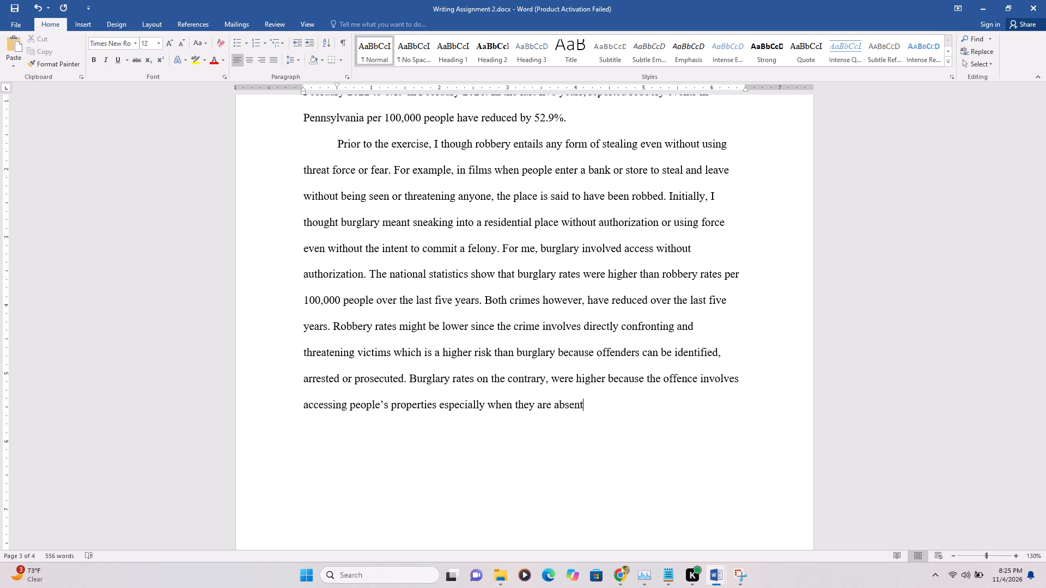
# Finish the sentence with "reducing risk for identification or arrest." and save the document.
pyautogui.press('space')
pyautogui.write('mak')
pyautogui.press('BackSpace')
pyautogui.press('BackSpace')
pyautogui.press('BackSpace')
pyautogui.write('reducig')
pyautogui.press('space')
pyautogui.press('BackSpace')
pyautogui.press('space')
pyautogui.write('risk for is')
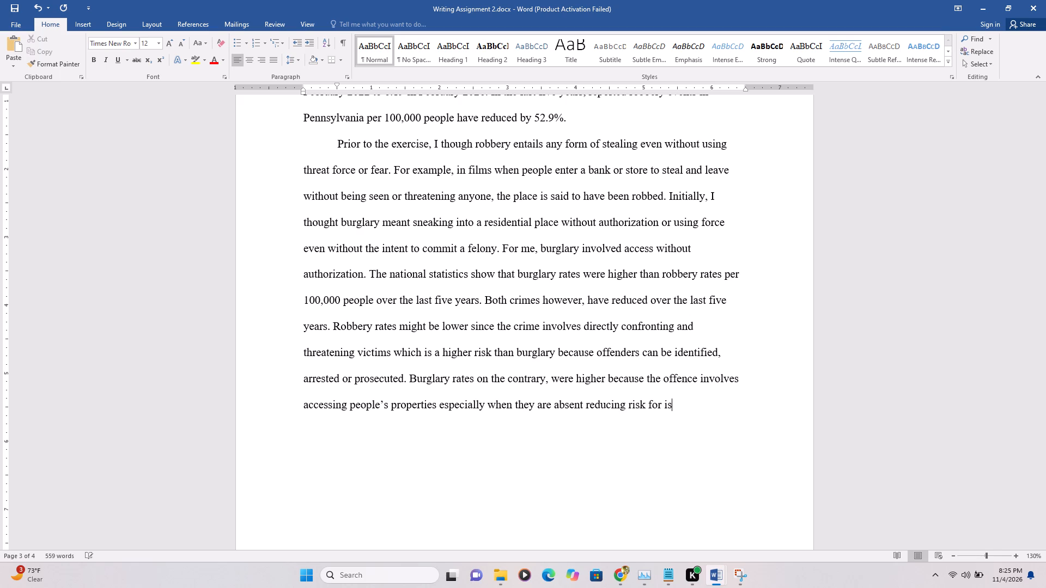
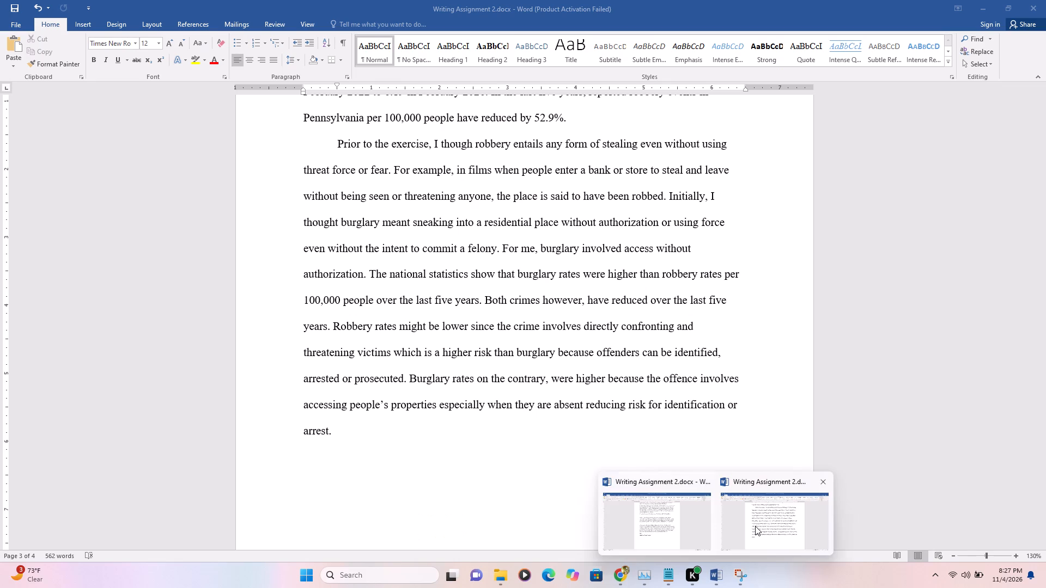
pyautogui.press('Return')
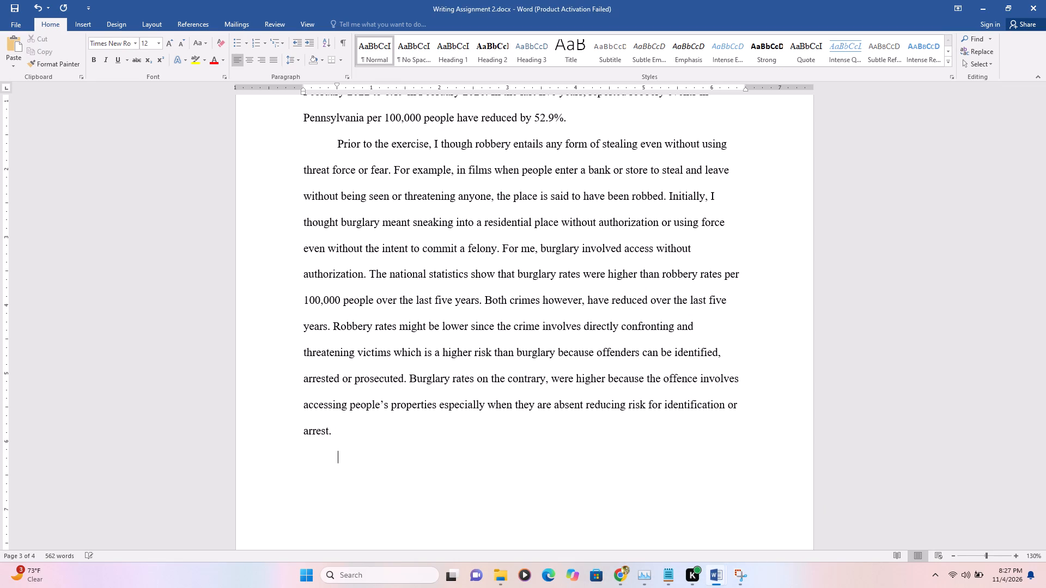
pyautogui.write('A l')
pyautogui.write('imitation')
pyautogui.press('space')
pyautogui.write('of using')
# Copy "FBI Crime Data Explorer" from the part 5 instructions and paste it after "A limitation of using" in the essay.
pyautogui.click(723, 583)
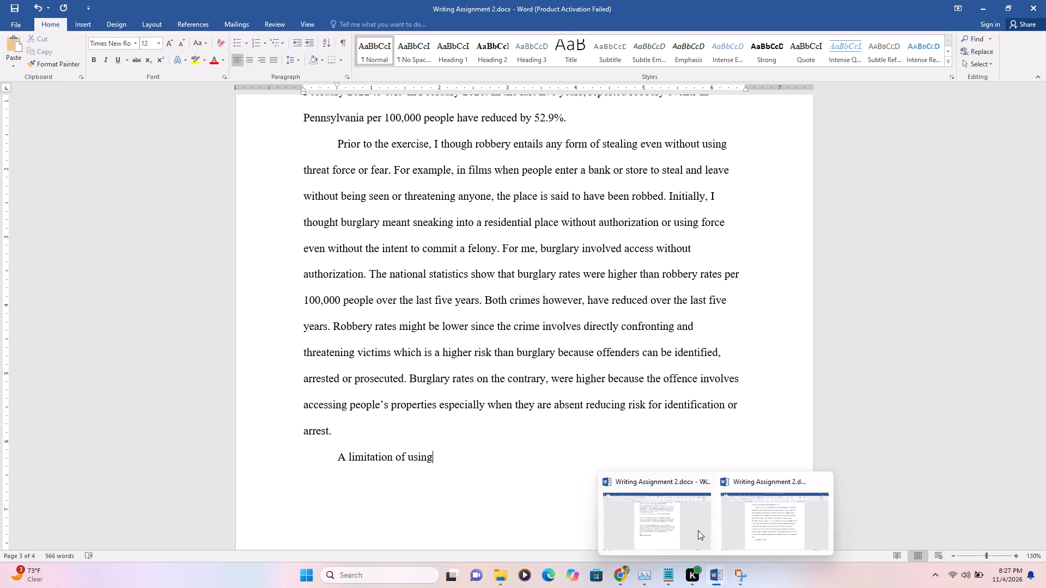
pyautogui.click(671, 533)
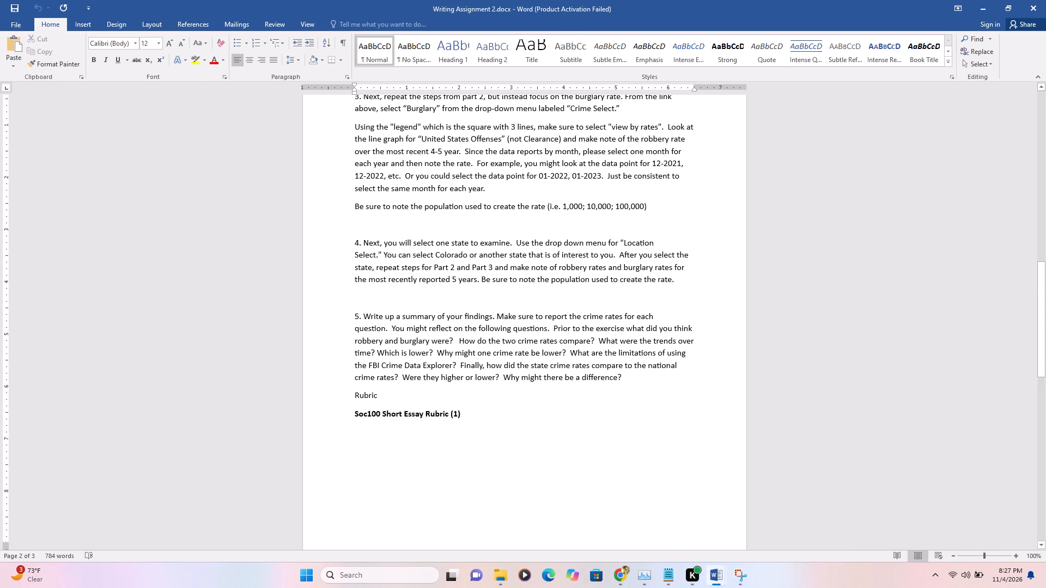
pyautogui.moveTo(368, 365); pyautogui.dragTo(447, 366)
pyautogui.rightClick(429, 367)
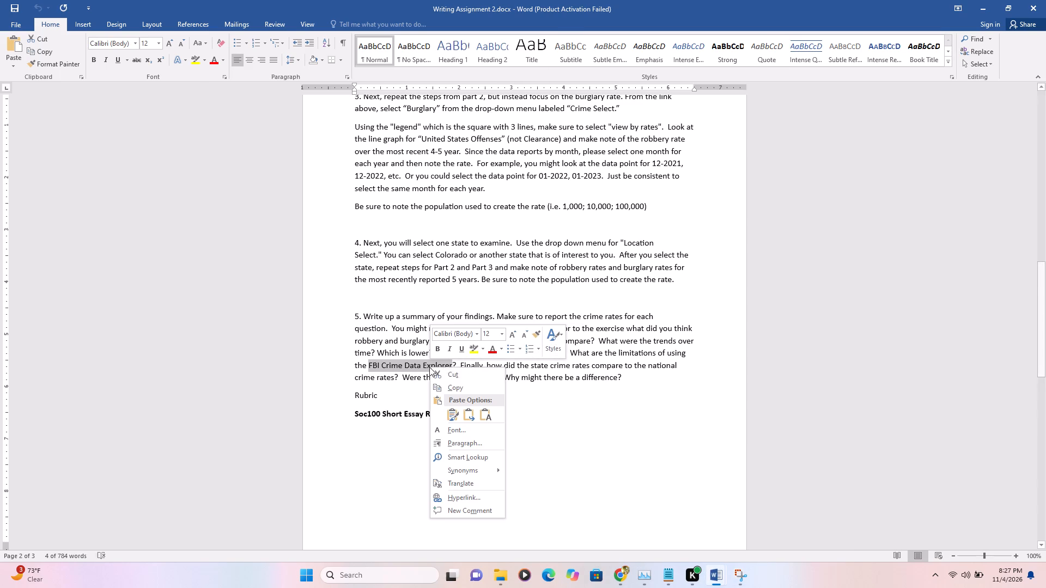
pyautogui.click(467, 387)
pyautogui.click(719, 576)
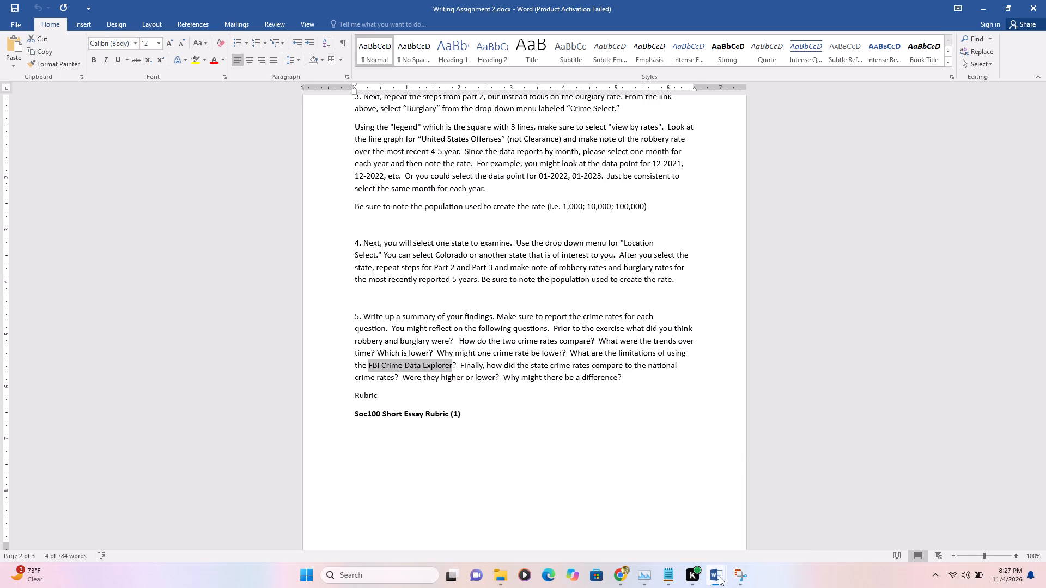
pyautogui.click(775, 528)
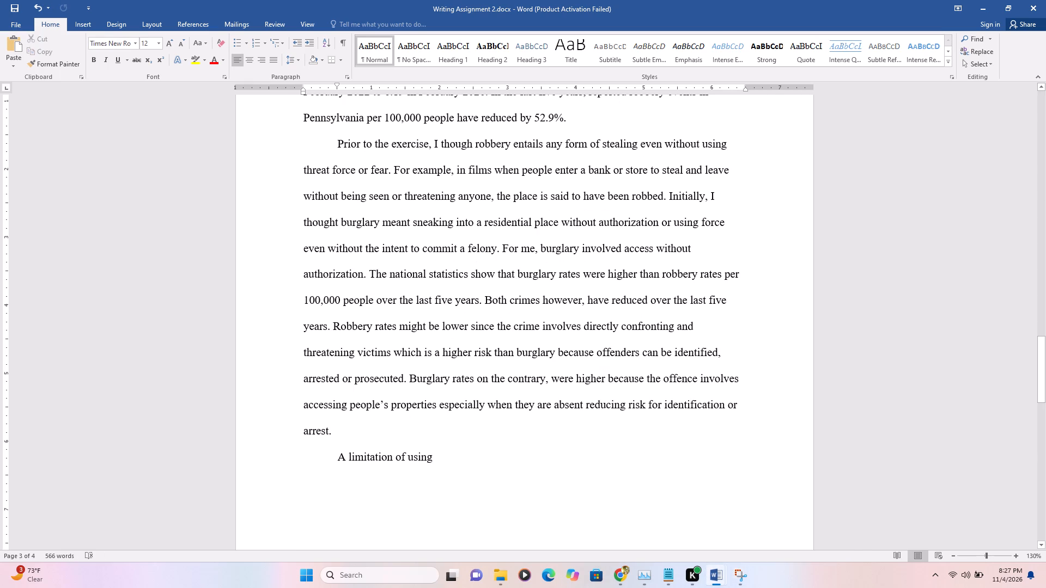
pyautogui.rightClick(475, 454)
pyautogui.click(530, 352)
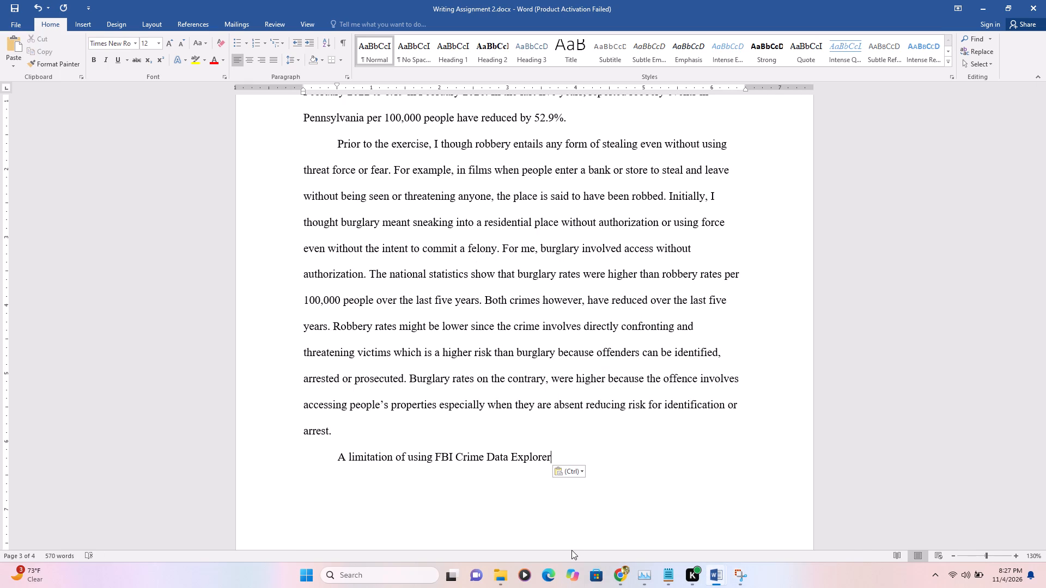
# Continue the limitation sentence with "is that its statistics rely on reported offences".
pyautogui.press('space')
pyautogui.write('is that its statistics rely on repo')
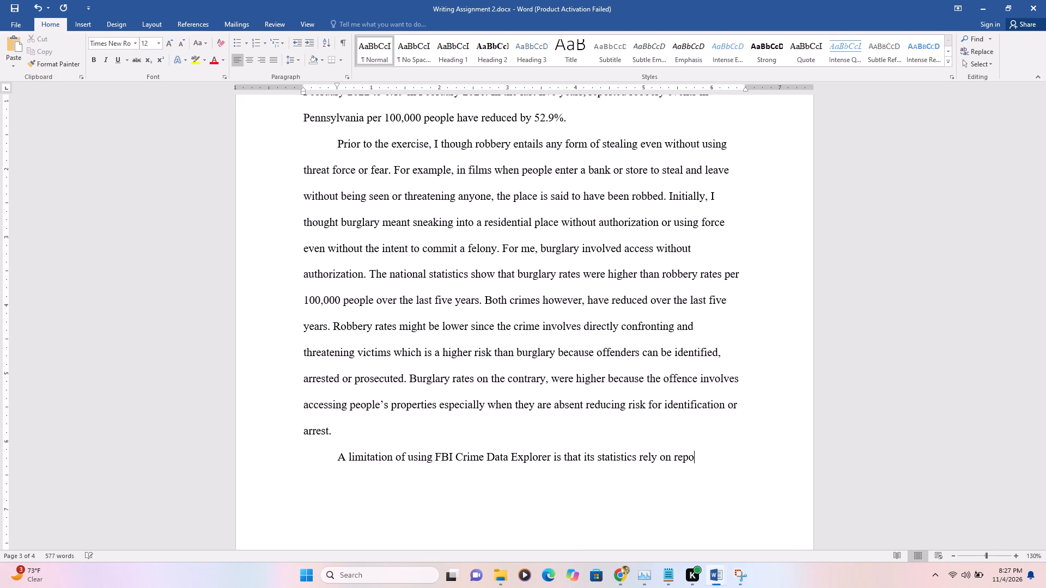
pyautogui.write('rted offences')
pyautogui.press('space')
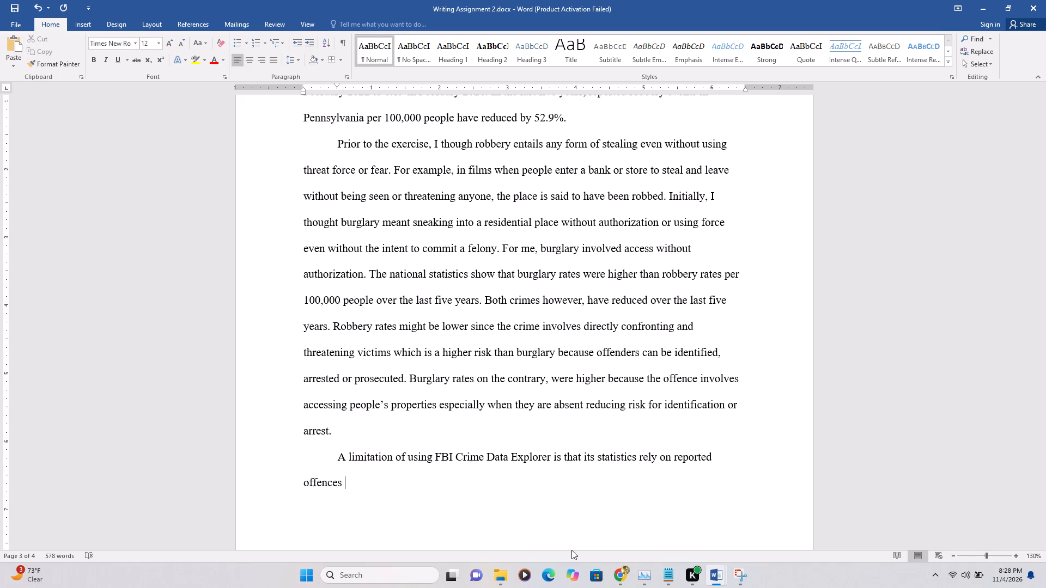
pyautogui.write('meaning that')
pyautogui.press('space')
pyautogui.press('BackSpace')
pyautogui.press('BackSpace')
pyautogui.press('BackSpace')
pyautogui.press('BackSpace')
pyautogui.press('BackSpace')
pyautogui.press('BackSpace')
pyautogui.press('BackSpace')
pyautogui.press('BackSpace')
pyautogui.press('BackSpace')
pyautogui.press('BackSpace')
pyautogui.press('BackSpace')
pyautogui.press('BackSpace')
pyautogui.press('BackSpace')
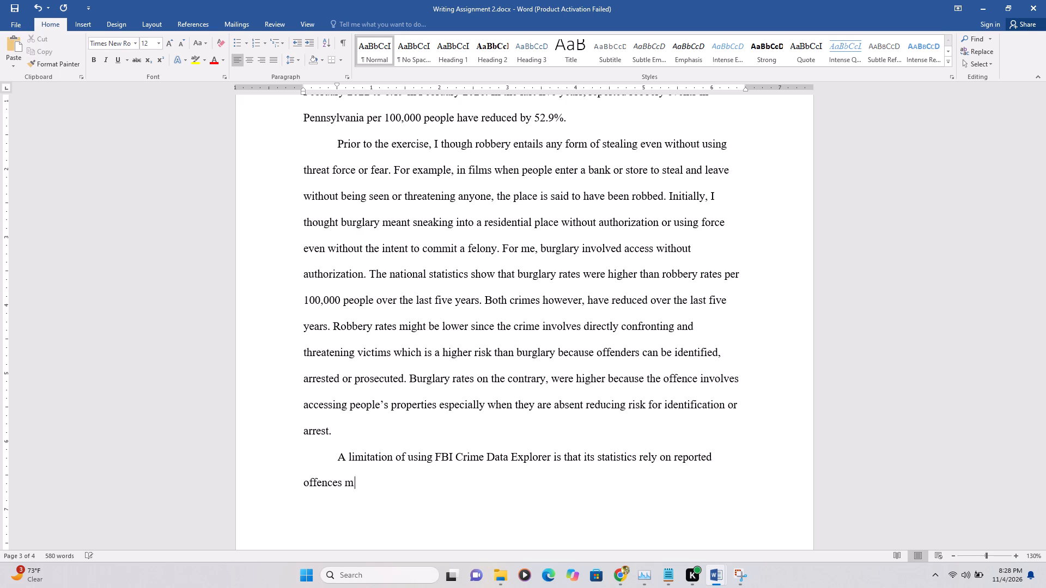
# Continue the sentence after "reported offences" with "which means that they do not reflect the true".
pyautogui.write('which means that it does o')
pyautogui.press('BackSpace')
pyautogui.write('not')
pyautogui.press('space')
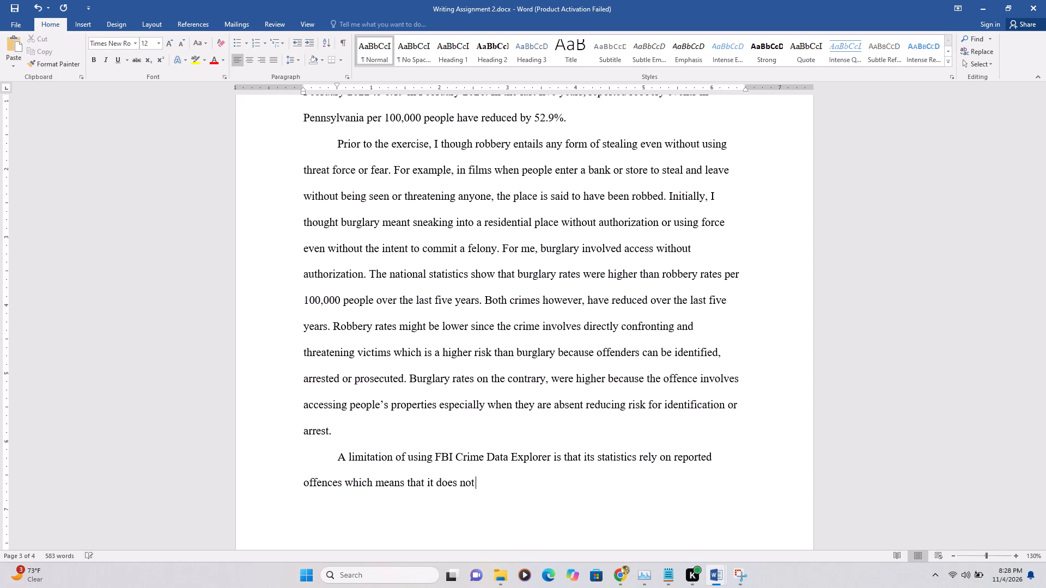
pyautogui.press('BackSpace')
pyautogui.press('BackSpace')
pyautogui.press('BackSpace')
pyautogui.press('BackSpace')
pyautogui.press('BackSpace')
pyautogui.press('BackSpace')
pyautogui.press('BackSpace')
pyautogui.press('BackSpace')
pyautogui.press('BackSpace')
pyautogui.press('BackSpace')
pyautogui.press('BackSpace')
pyautogui.press('BackSpace')
pyautogui.write('they do not reflect the true')
pyautogui.press('space')
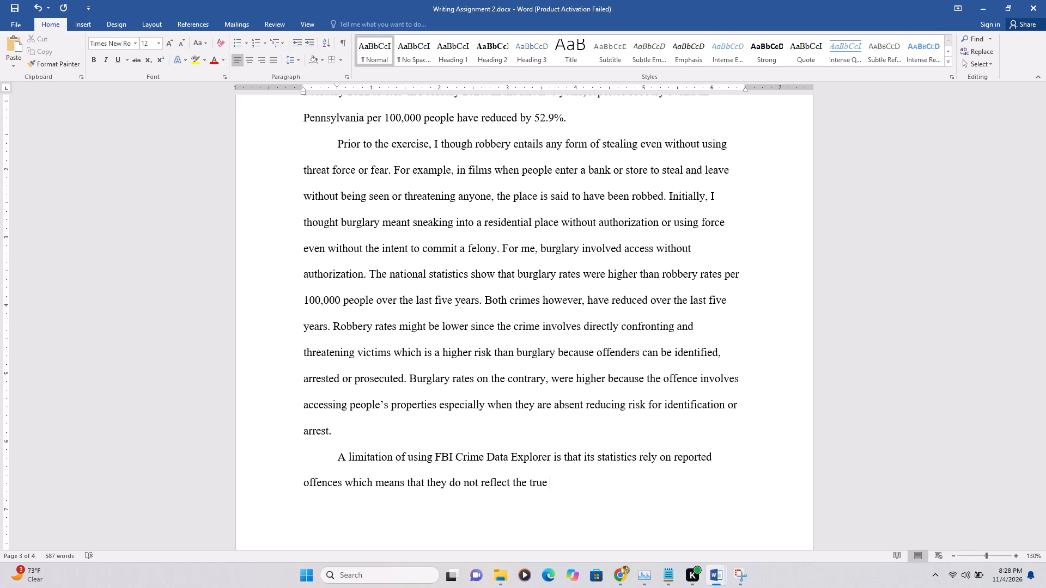
# Extend the sentence with "state of criminal offense statistics as some".
pyautogui.write('sya')
pyautogui.press('BackSpace')
pyautogui.press('BackSpace')
pyautogui.write('at')
pyautogui.press('BackSpace')
pyautogui.press('BackSpace')
pyautogui.write('tate of')
pyautogui.press('space')
pyautogui.write('criminal offense statistics as some')
pyautogui.press('space')
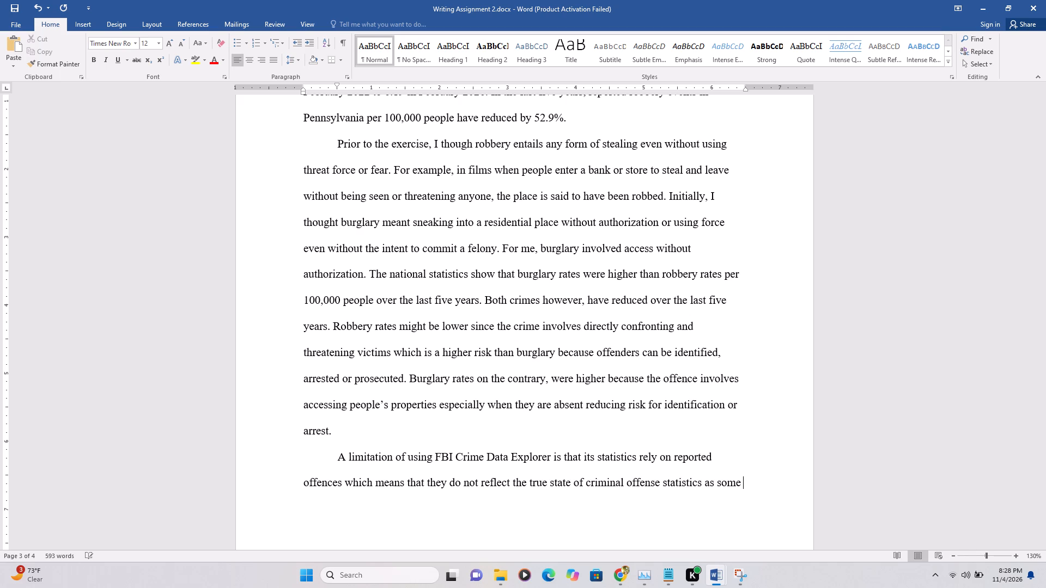
# Finish the sentence with "crimes are not reported to law authorities." and save the document.
pyautogui.write('crimes are not reported to law')
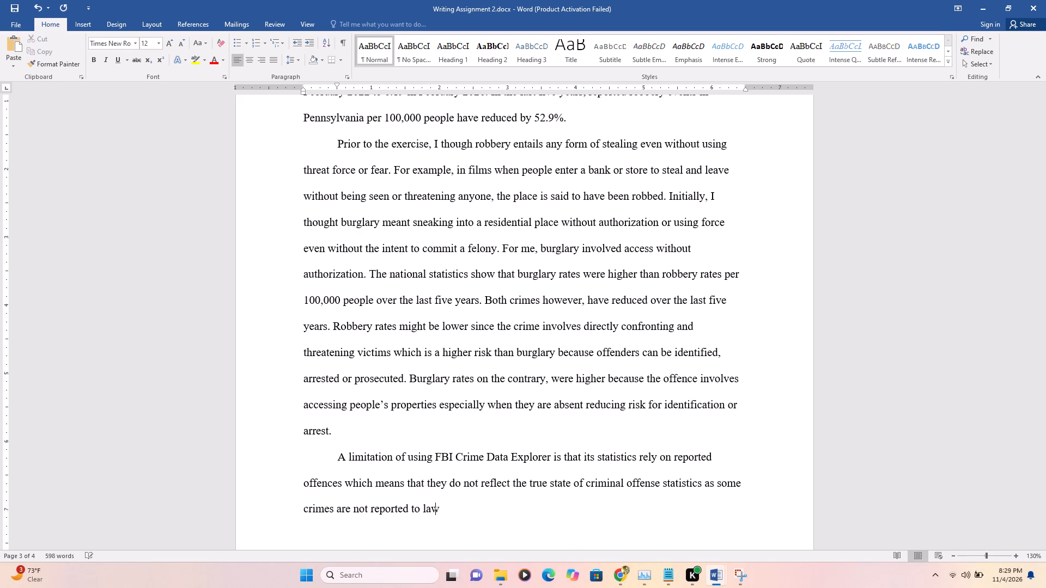
pyautogui.press('space')
pyautogui.write('authorie')
pyautogui.press('BackSpace')
pyautogui.press('BackSpace')
pyautogui.write('ities.')
pyautogui.press('space')
pyautogui.hotkey('ctrl', 's')
pyautogui.scroll(-6, 571, 550)
pyautogui.scroll(1, 564, 525)
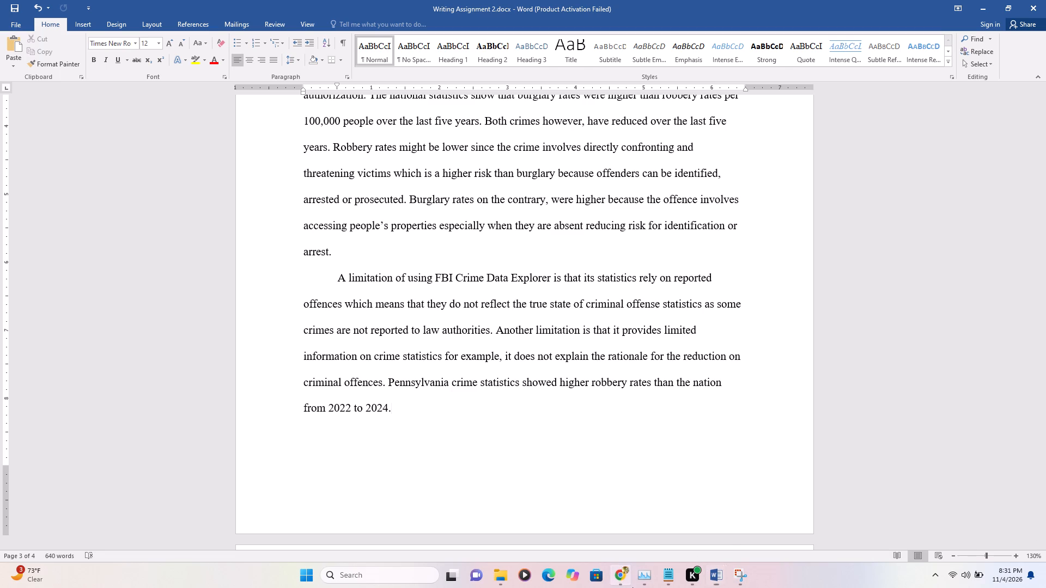
pyautogui.scroll(-1, 654, 454)
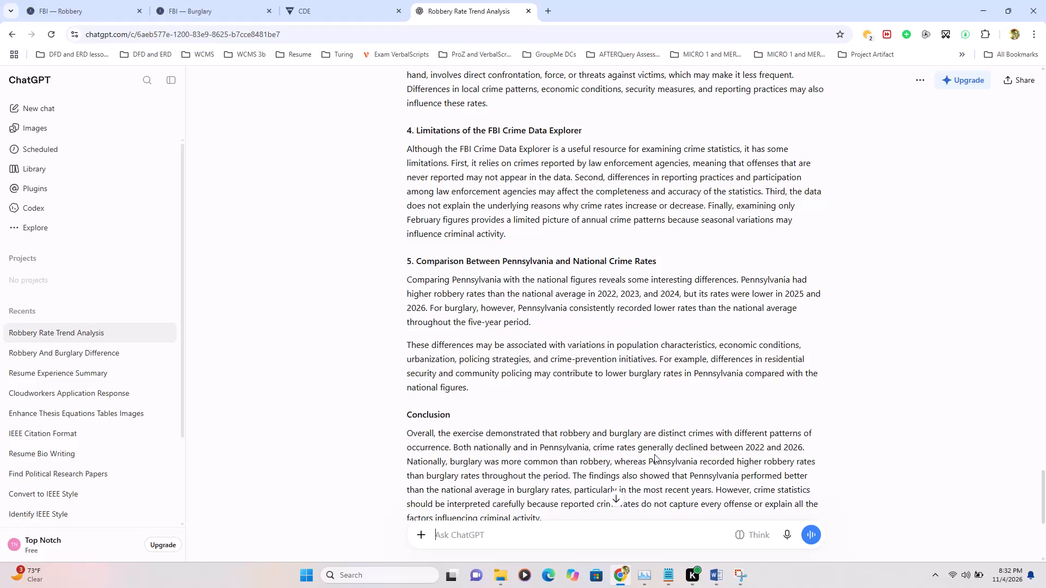
pyautogui.click(719, 575)
pyautogui.click(759, 529)
pyautogui.press('space')
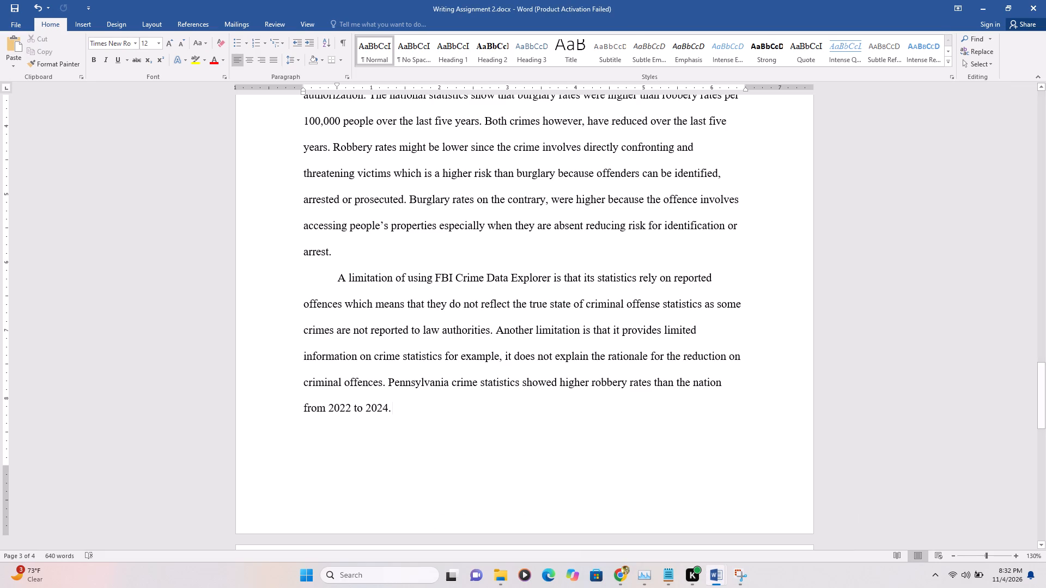
pyautogui.write('The state howeer')
pyautogui.press('BackSpace')
pyautogui.press('BackSpace')
pyautogui.write('ver')
pyautogui.press('space')
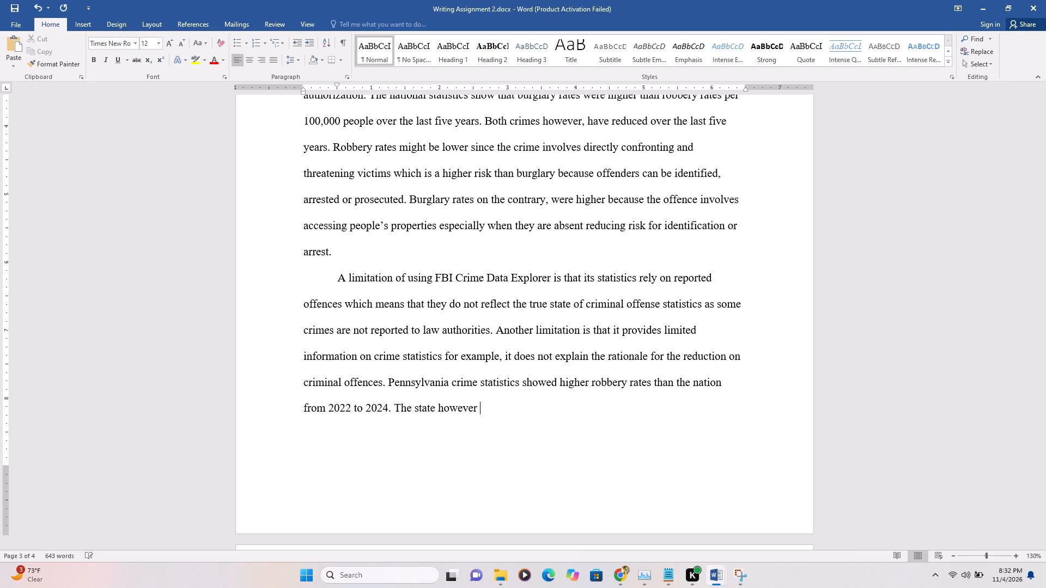
pyautogui.write('recorded lower burglary rates')
pyautogui.press('space')
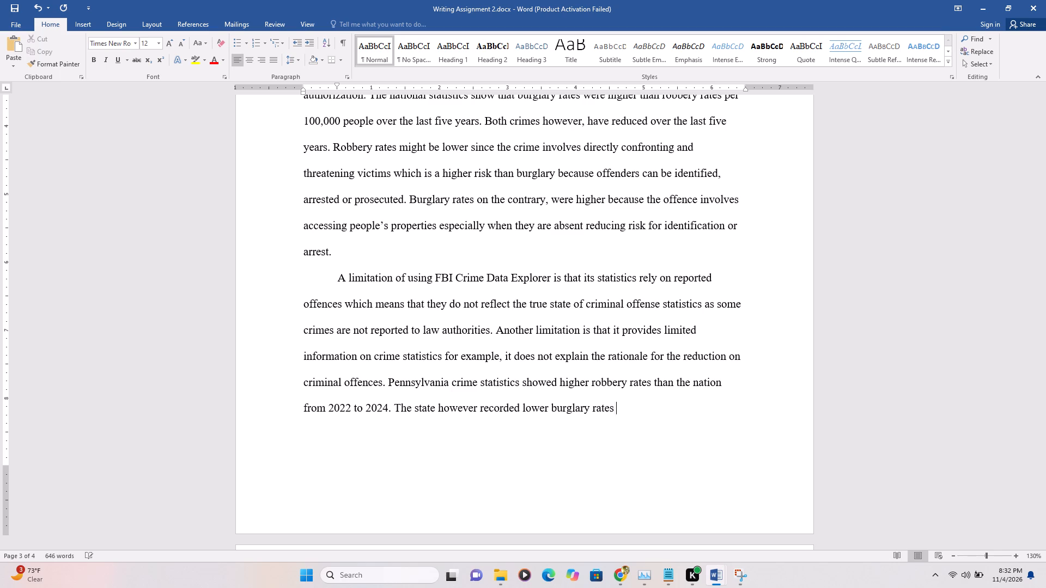
pyautogui.write('that the nations')
pyautogui.press('BackSpace')
pyautogui.write("'s")
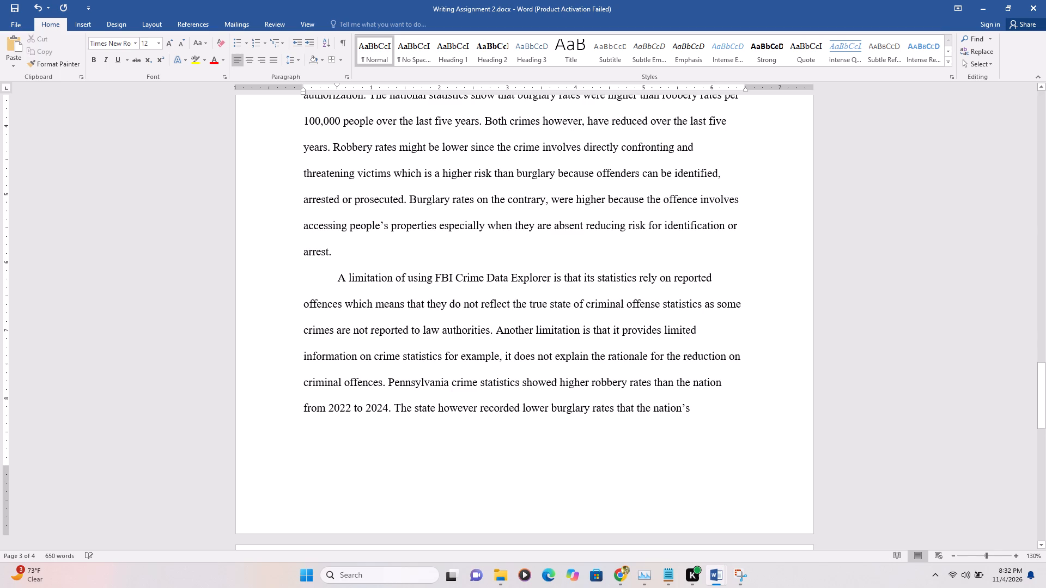
# Replace "recorded" with "shows" in the sentence about the state's lower burglary rates.
pyautogui.click(519, 408)
pyautogui.press('BackSpace')
pyautogui.press('BackSpace')
pyautogui.press('BackSpace')
pyautogui.press('BackSpace')
pyautogui.press('BackSpace')
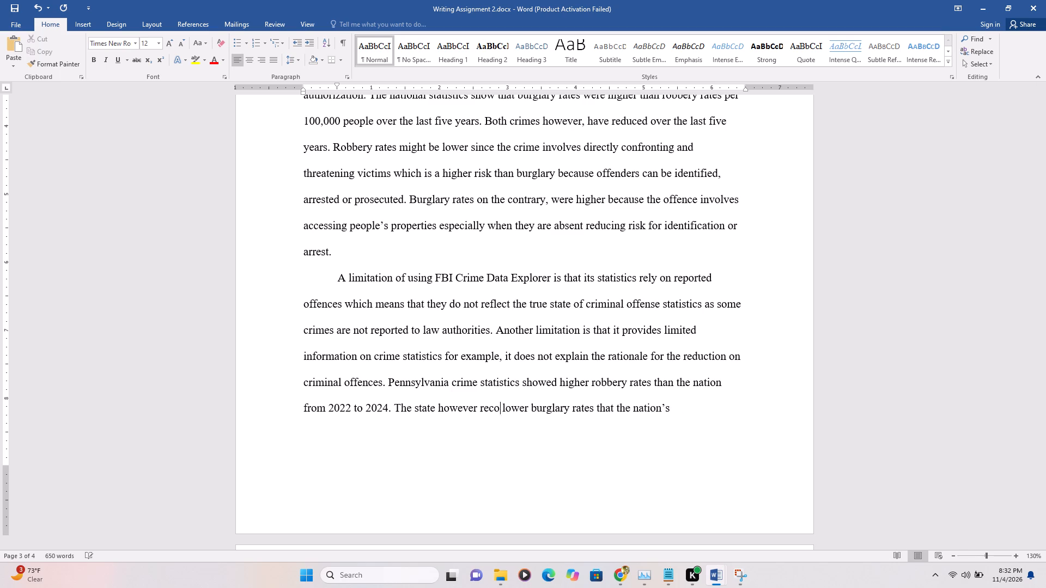
pyautogui.press('BackSpace')
pyautogui.press('BackSpace')
pyautogui.press('BackSpace')
pyautogui.write('shows')
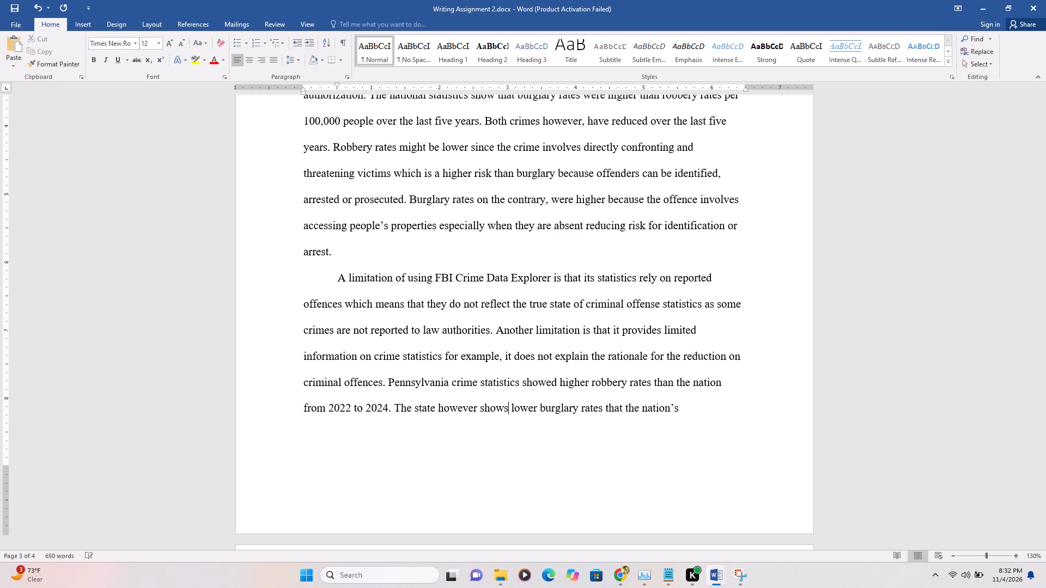
pyautogui.click(692, 415)
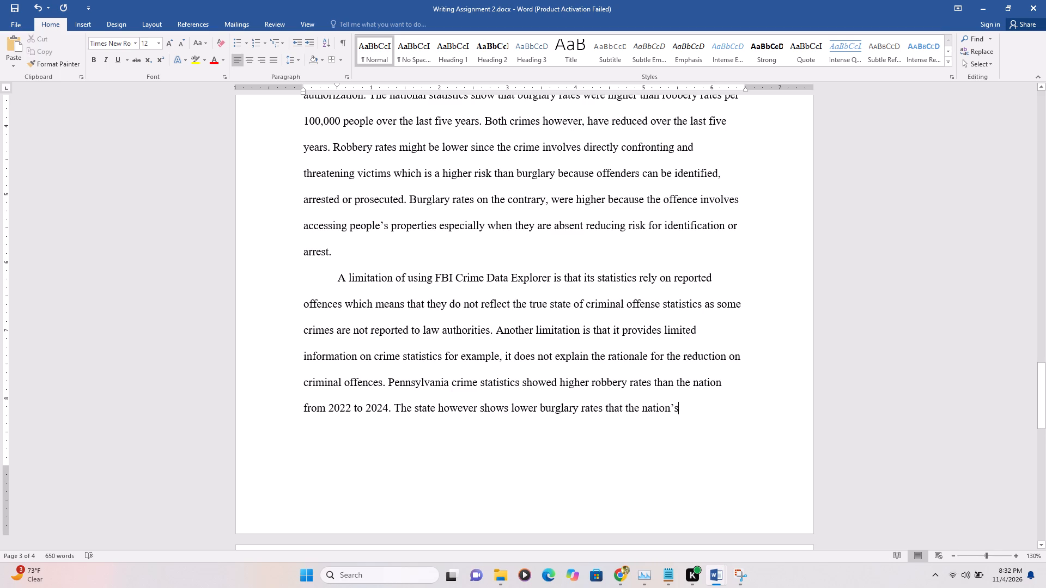
pyautogui.press('BackSpace')
pyautogui.press('BackSpace')
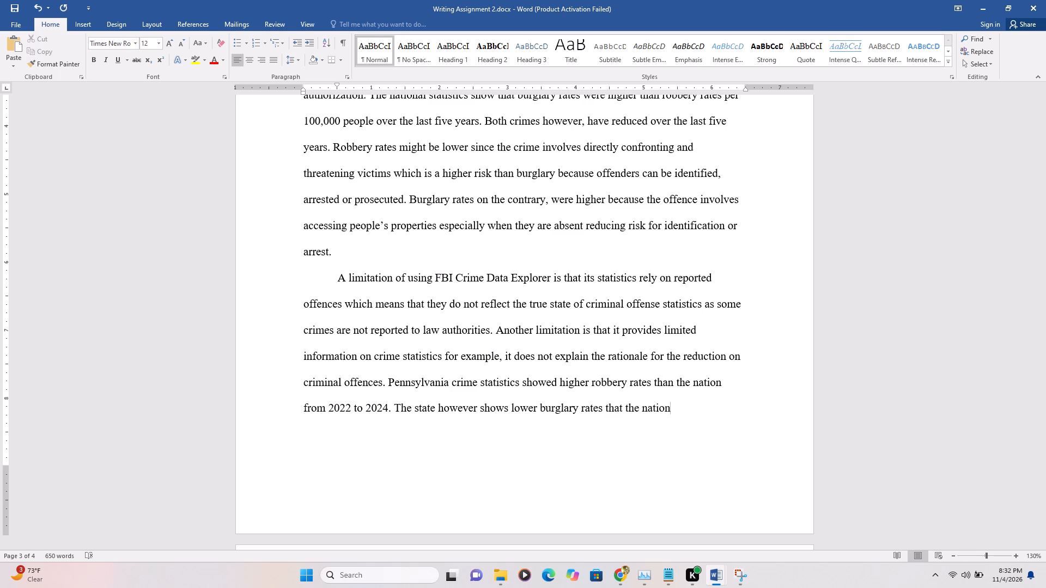
pyautogui.press('BackSpace')
pyautogui.write('nal')
pyautogui.press('space')
pyautogui.write('average')
pyautogui.press('space')
pyautogui.write('throughout the years.')
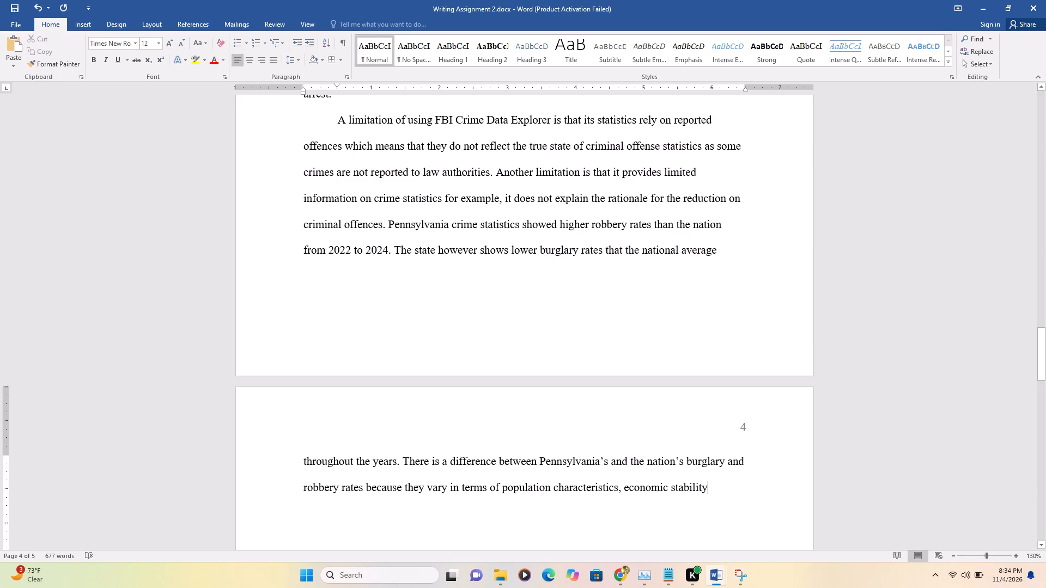
# Replace "they vary in terms of population characteristics, economic stability" in the difference sentence with "their population characteristics,".
pyautogui.moveTo(403, 489); pyautogui.dragTo(504, 495)
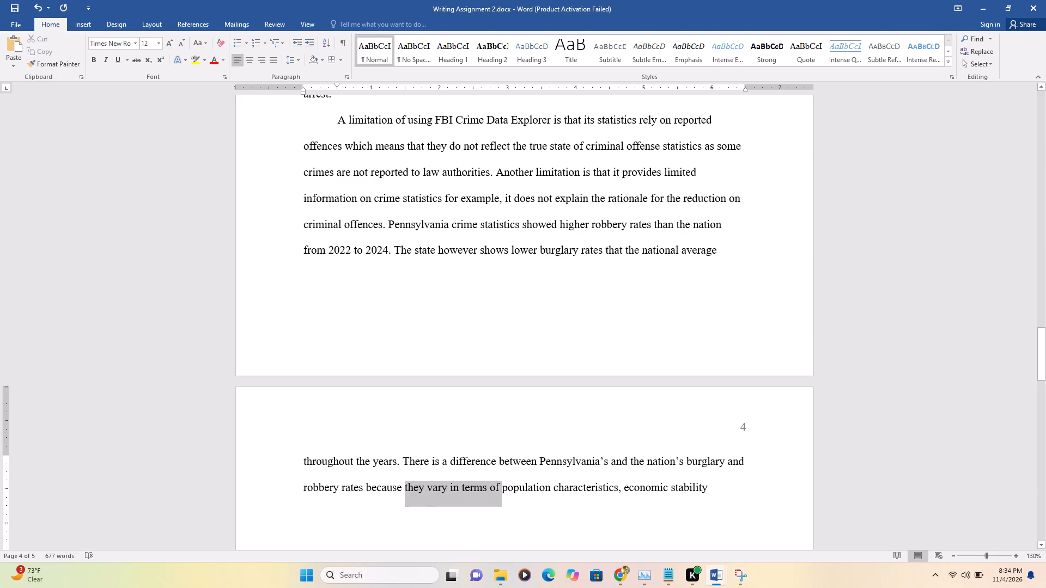
pyautogui.moveTo(504, 495); pyautogui.dragTo(708, 494)
pyautogui.write('their popular')
pyautogui.press('BackSpace')
pyautogui.write('tion charca')
pyautogui.press('BackSpace')
pyautogui.press('BackSpace')
pyautogui.write('acteristics,')
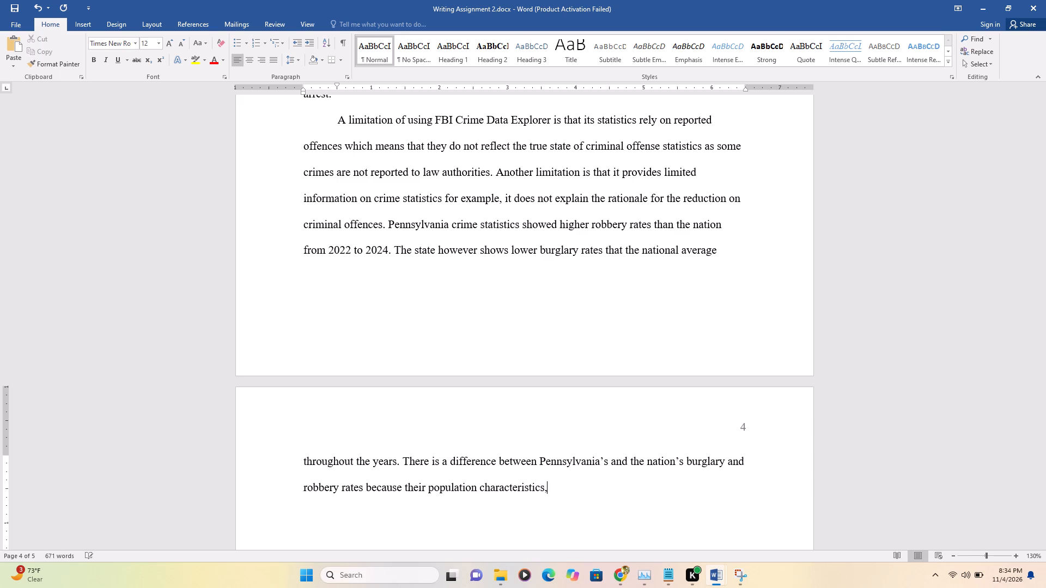
pyautogui.press('space')
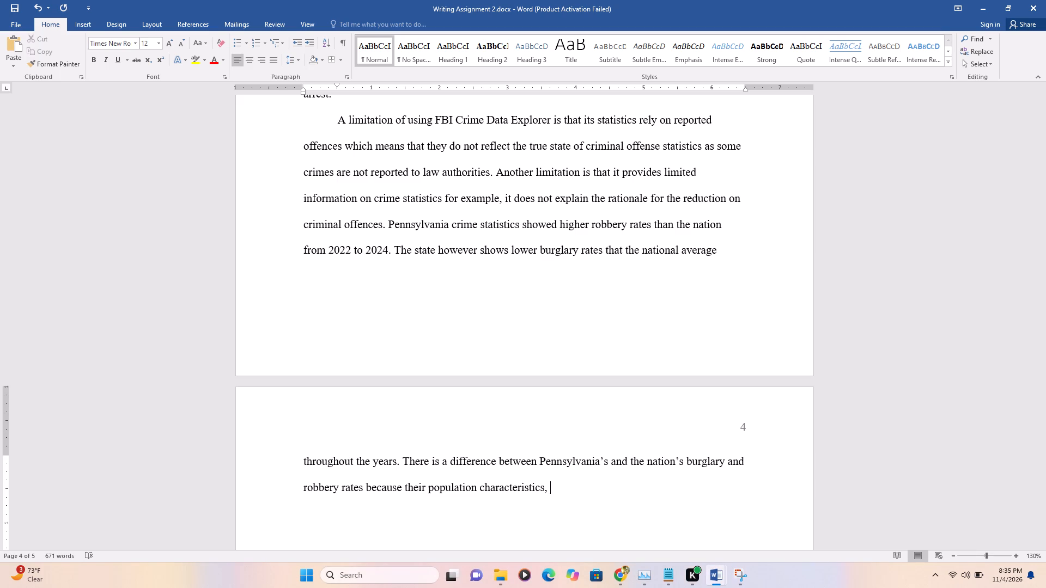
# Finish the sentence with "characteristics of the population, economic conditions and strategies to prevent criminal offenses are different." and save the document.
pyautogui.write('charac')
pyautogui.write('teristin')
pyautogui.press('BackSpace')
pyautogui.write('cs of the population,')
pyautogui.press('space')
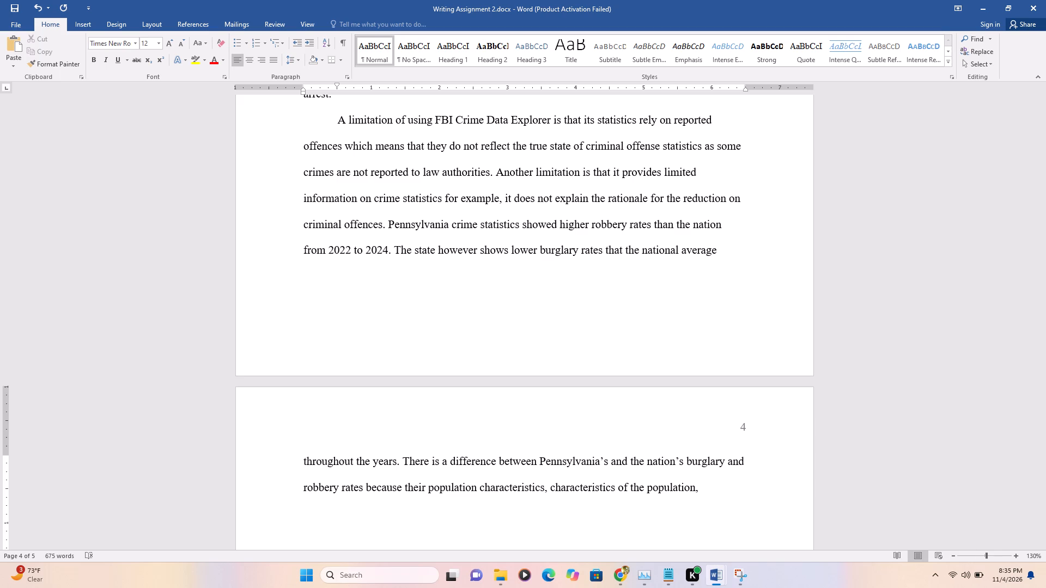
pyautogui.write('economic conditions')
pyautogui.press('space')
pyautogui.write('and')
pyautogui.press('space')
pyautogui.write('strategies t')
pyautogui.press('space')
pyautogui.press('BackSpace')
pyautogui.write('o prevent criminal offenses are different.')
pyautogui.press('space')
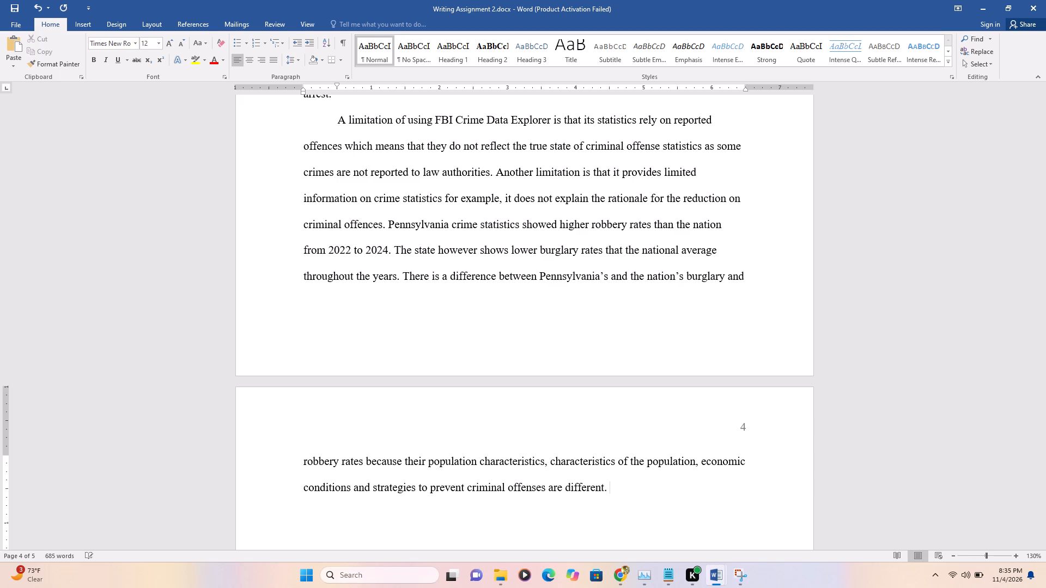
pyautogui.hotkey('ctrl', 's')
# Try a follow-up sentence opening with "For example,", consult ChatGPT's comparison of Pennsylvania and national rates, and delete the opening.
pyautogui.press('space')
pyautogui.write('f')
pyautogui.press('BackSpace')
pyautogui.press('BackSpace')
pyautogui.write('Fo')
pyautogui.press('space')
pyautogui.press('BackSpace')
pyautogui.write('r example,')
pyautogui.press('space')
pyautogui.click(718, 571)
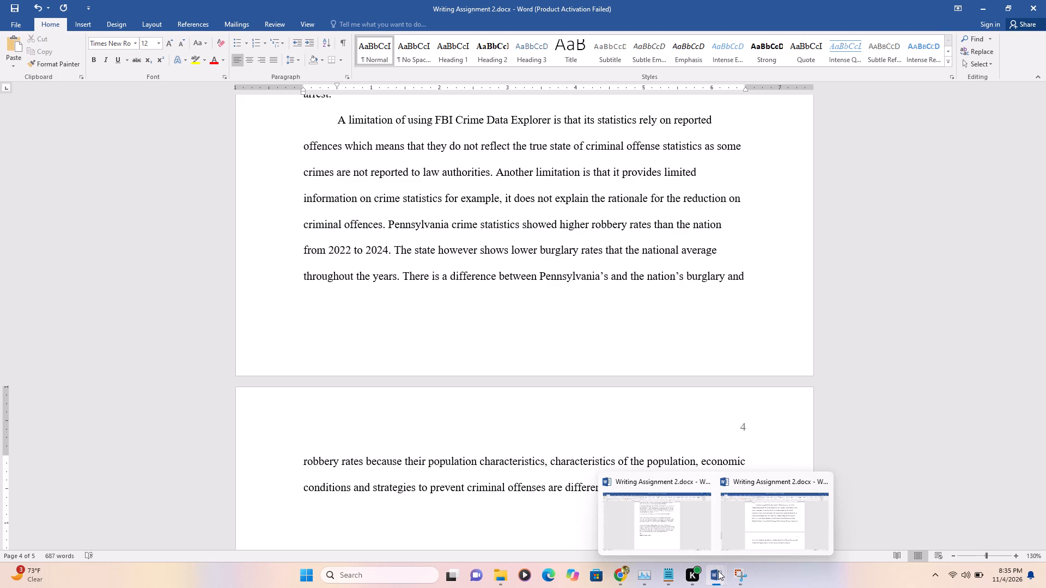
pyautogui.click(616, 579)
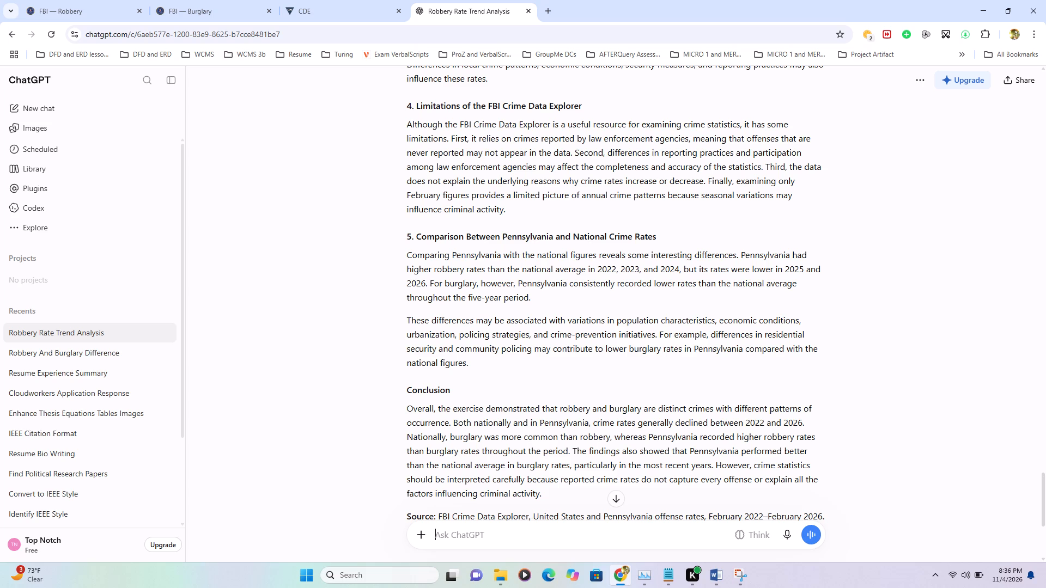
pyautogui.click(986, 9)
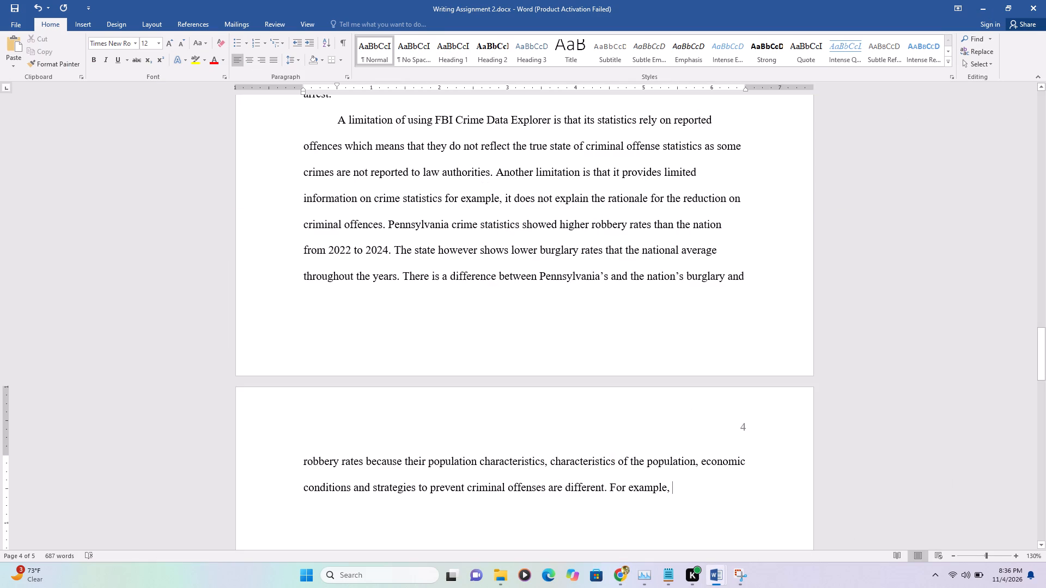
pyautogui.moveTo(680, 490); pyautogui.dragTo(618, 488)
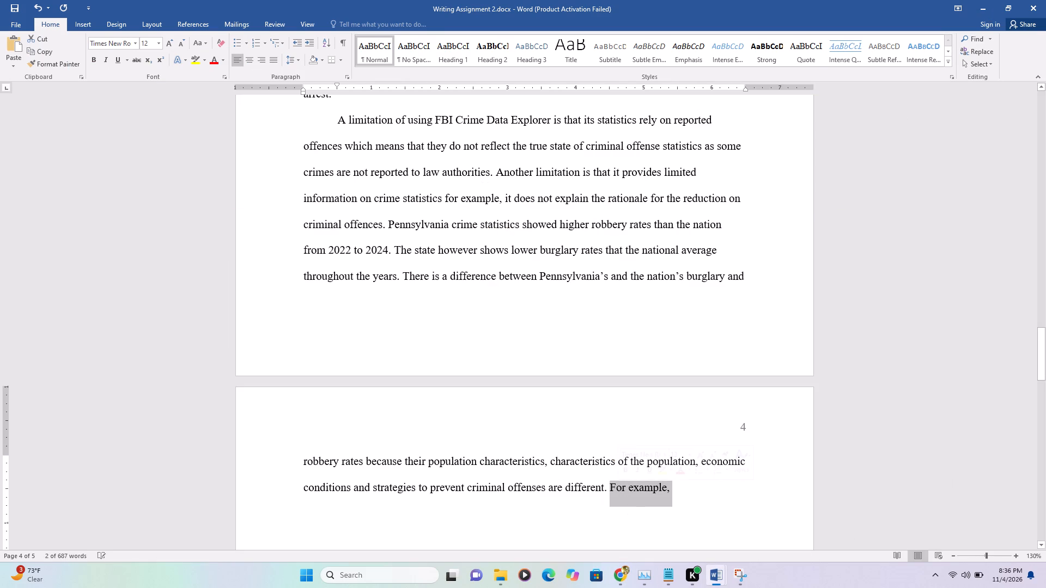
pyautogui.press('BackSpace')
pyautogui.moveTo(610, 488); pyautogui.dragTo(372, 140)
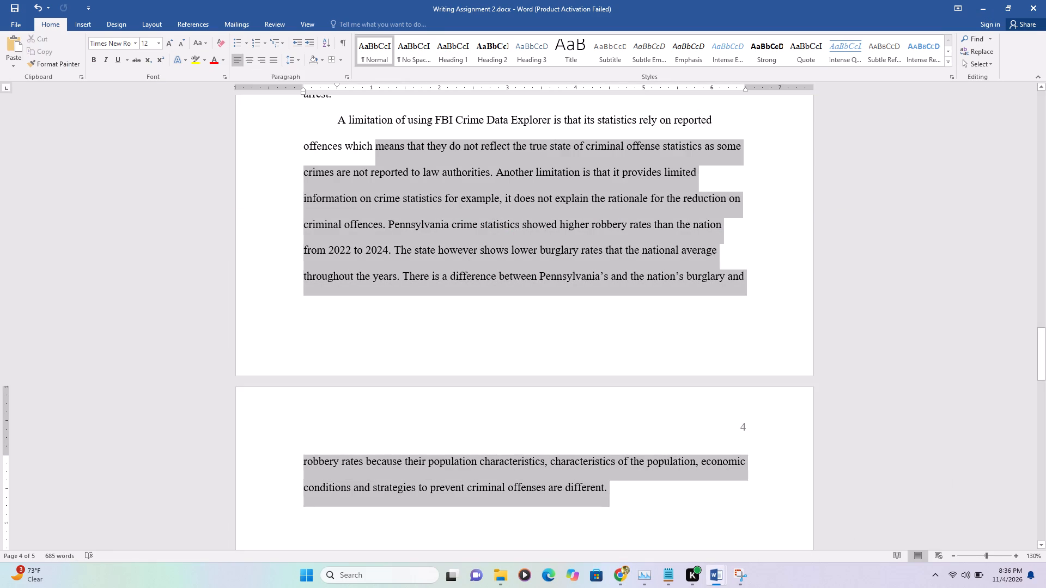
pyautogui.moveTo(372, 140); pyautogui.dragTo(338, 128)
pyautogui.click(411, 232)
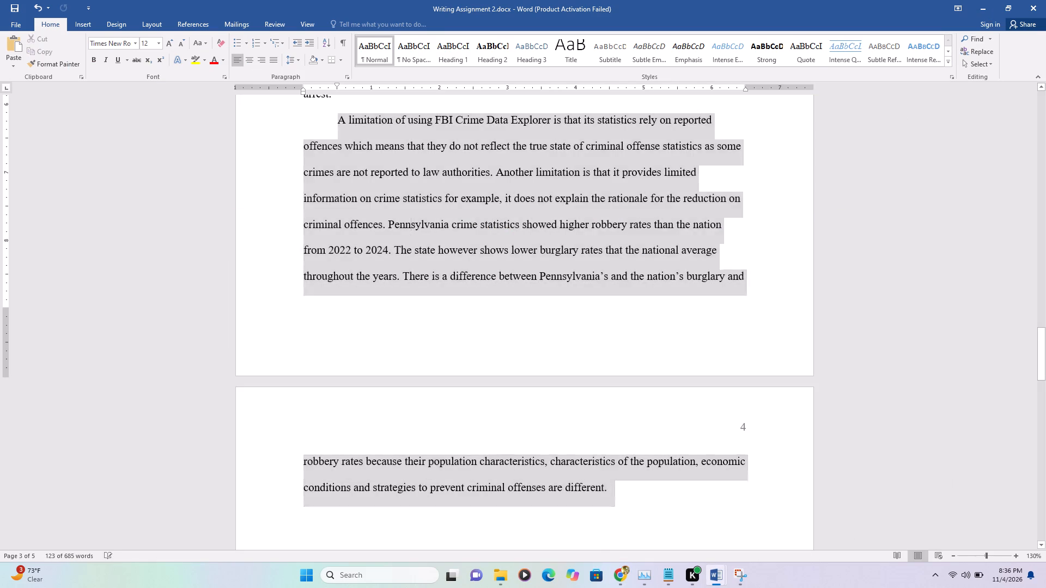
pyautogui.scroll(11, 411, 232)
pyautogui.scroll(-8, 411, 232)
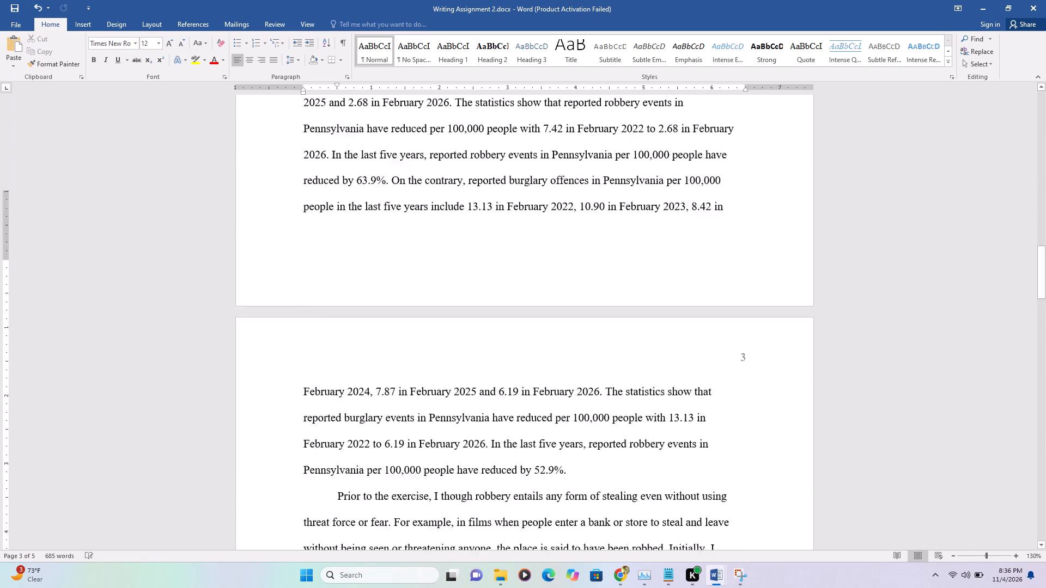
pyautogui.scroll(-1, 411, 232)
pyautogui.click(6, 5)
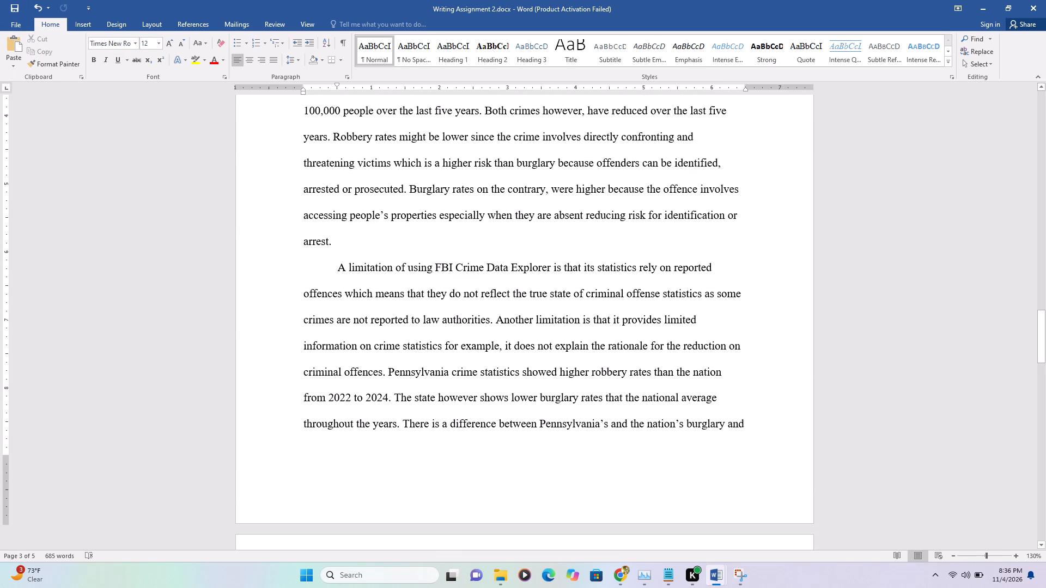
# Switch to Chrome and copy the web address of the FBI 2019 Robbery page.
pyautogui.click(624, 573)
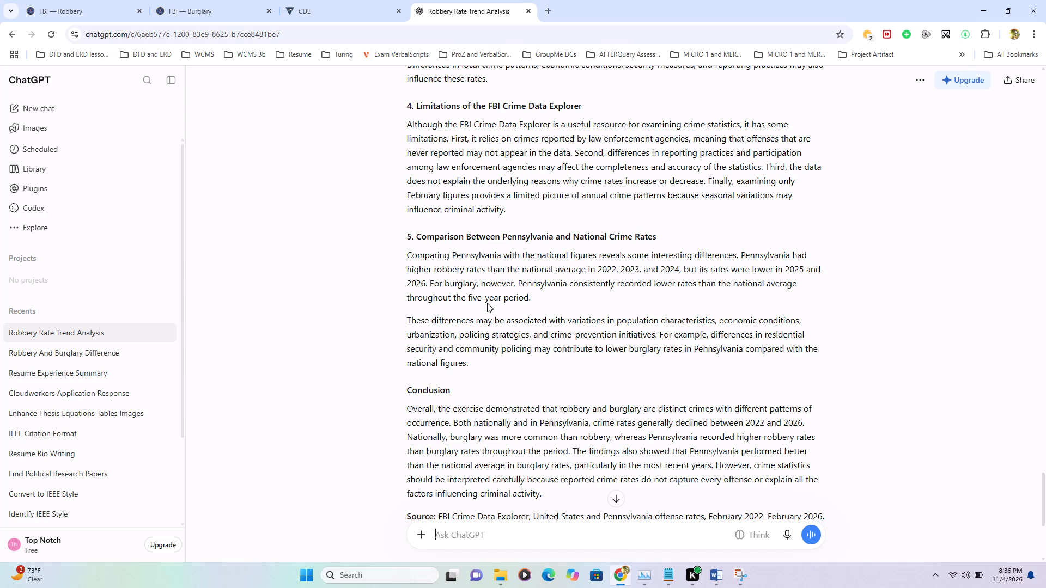
pyautogui.click(356, 0)
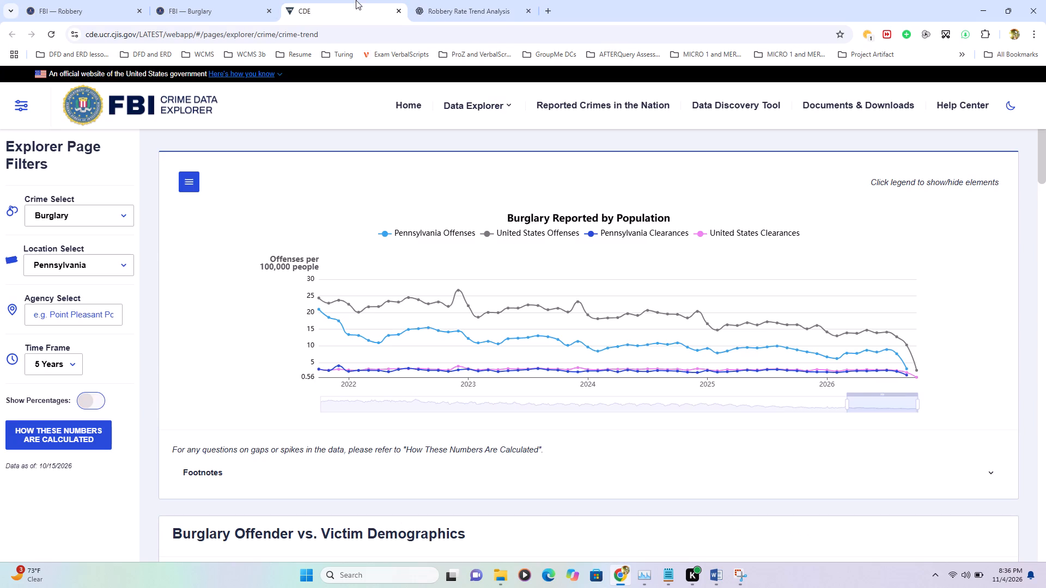
pyautogui.tripleClick(275, 29)
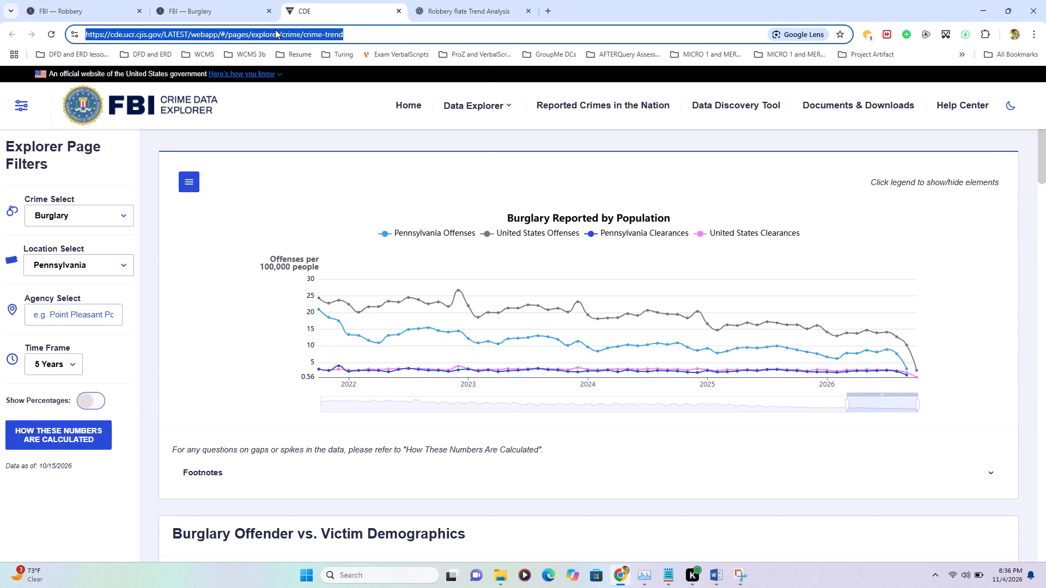
pyautogui.rightClick(275, 29)
pyautogui.click(201, 0)
pyautogui.click(84, 0)
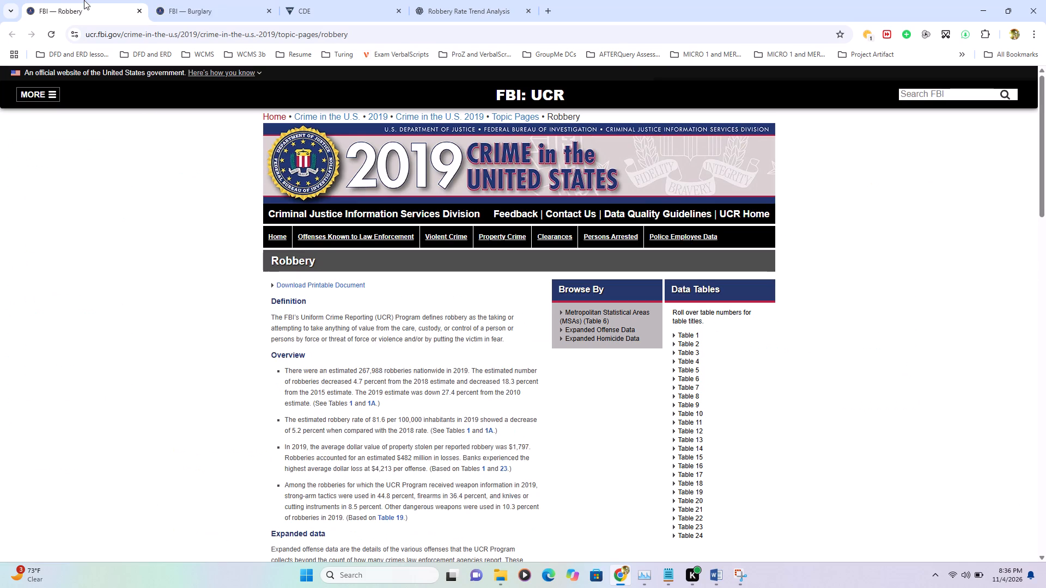
pyautogui.doubleClick(162, 34)
pyautogui.click(162, 34)
pyautogui.rightClick(162, 34)
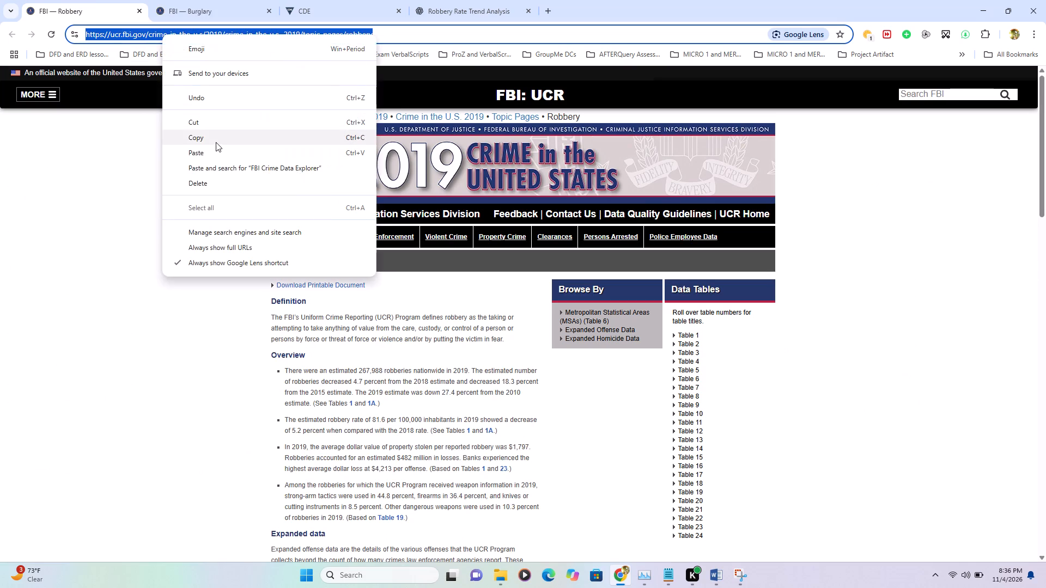
pyautogui.click(216, 144)
# Ask ChatGPT "Cite this website in APA format" with the copied FBI Robbery page address.
pyautogui.click(464, 0)
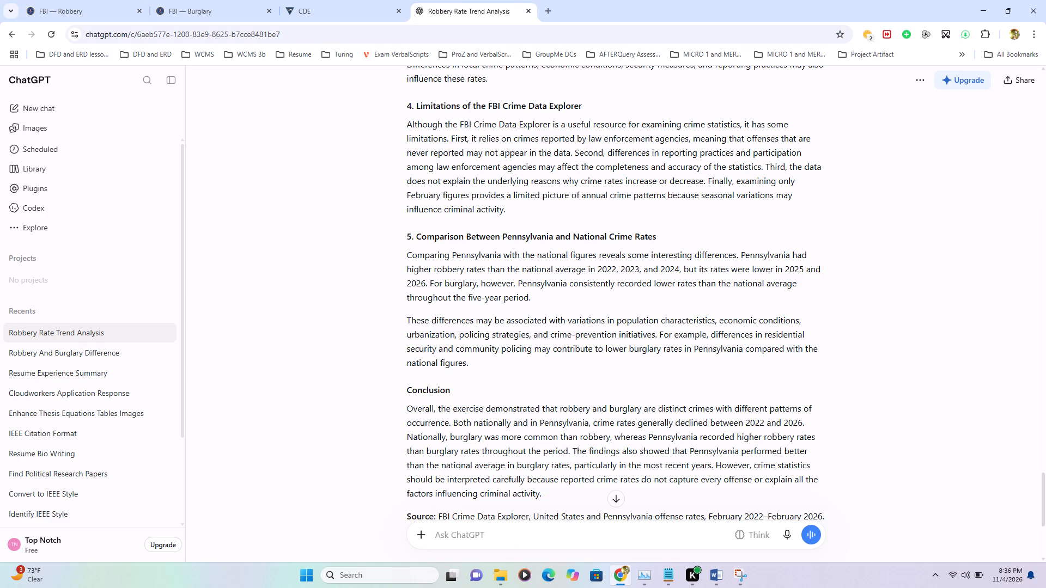
pyautogui.write('Cite this website in APA format')
pyautogui.press('space')
pyautogui.hotkey('ctrl', 'v')
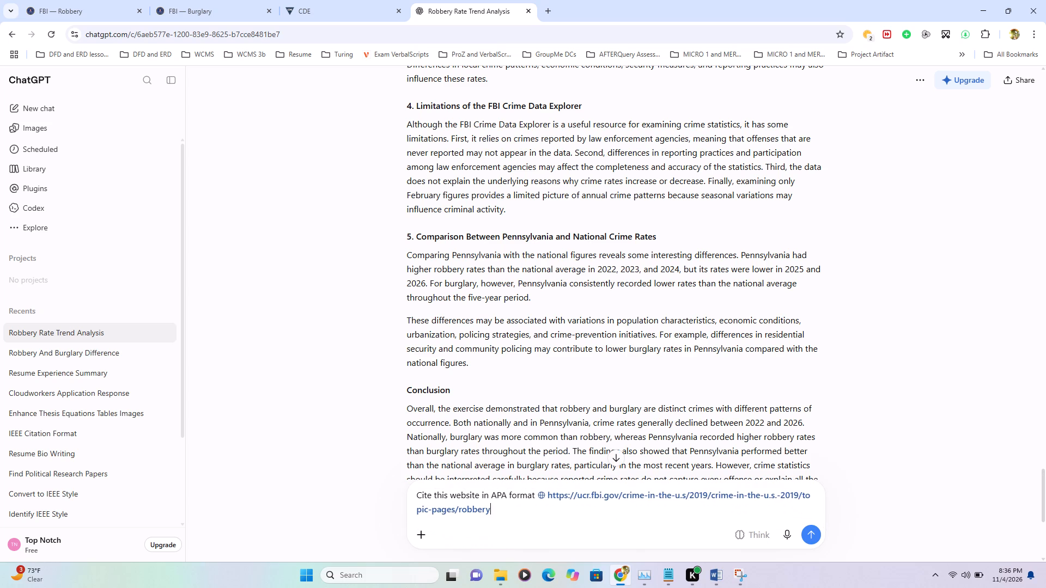
pyautogui.click(811, 536)
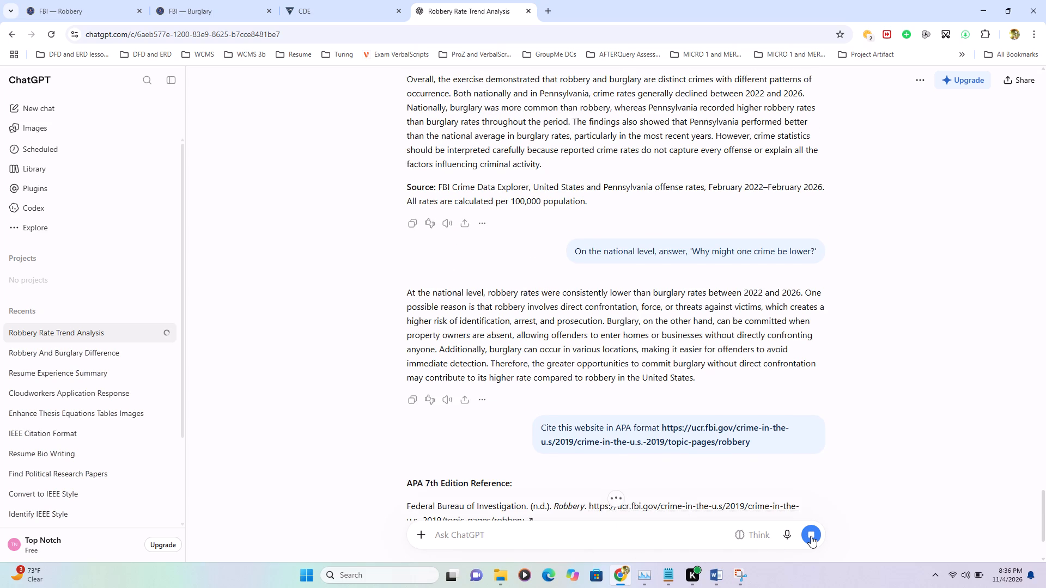
pyautogui.scroll(-2, 814, 455)
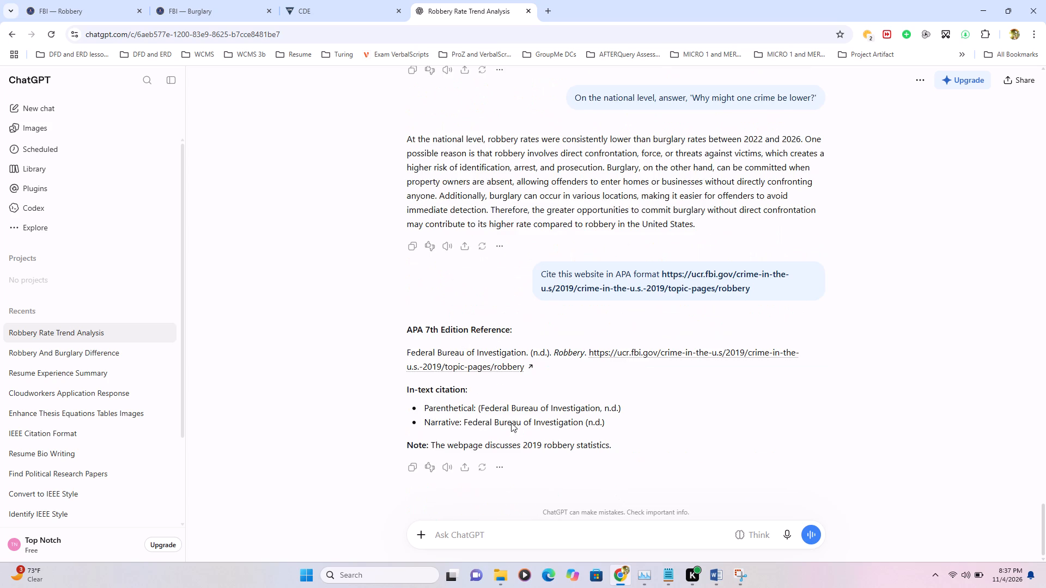
# Copy the reference opening "Federal Bureau of Investigation. (n.d.). Robbery." from ChatGPT's APA answer.
pyautogui.moveTo(407, 350); pyautogui.dragTo(500, 365)
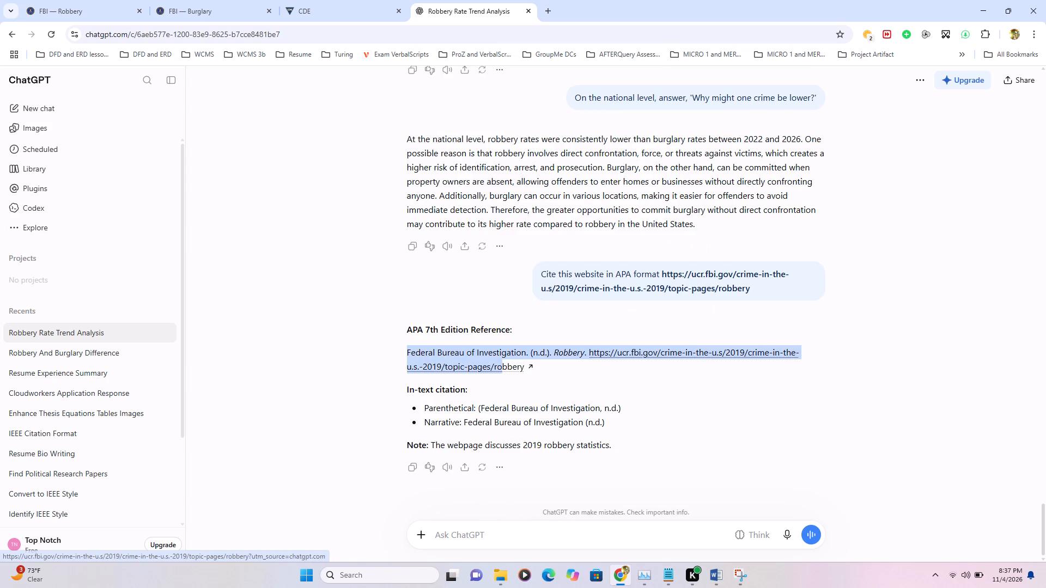
pyautogui.moveTo(500, 365); pyautogui.dragTo(582, 357)
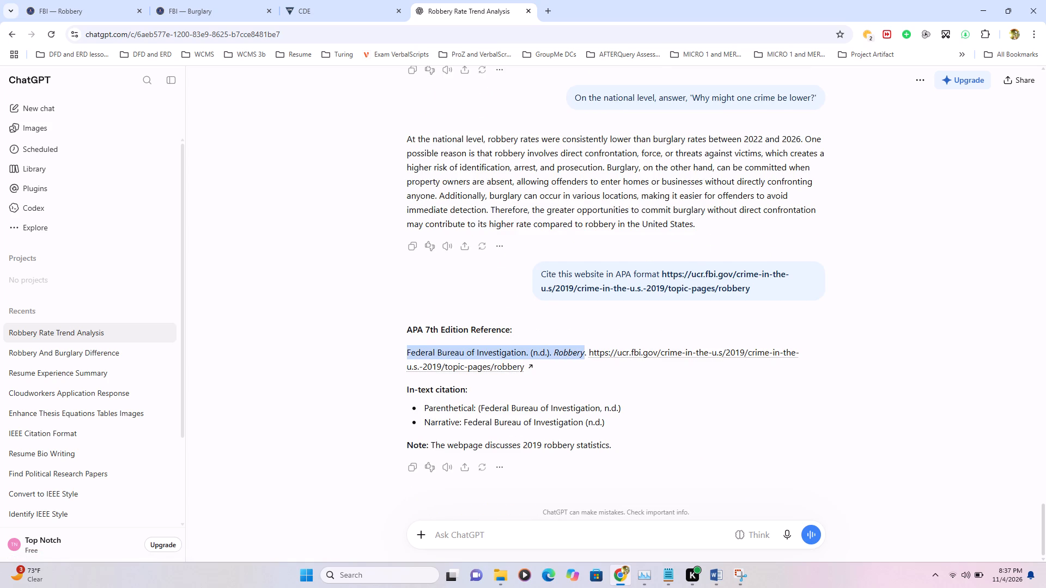
pyautogui.moveTo(582, 357); pyautogui.dragTo(587, 358)
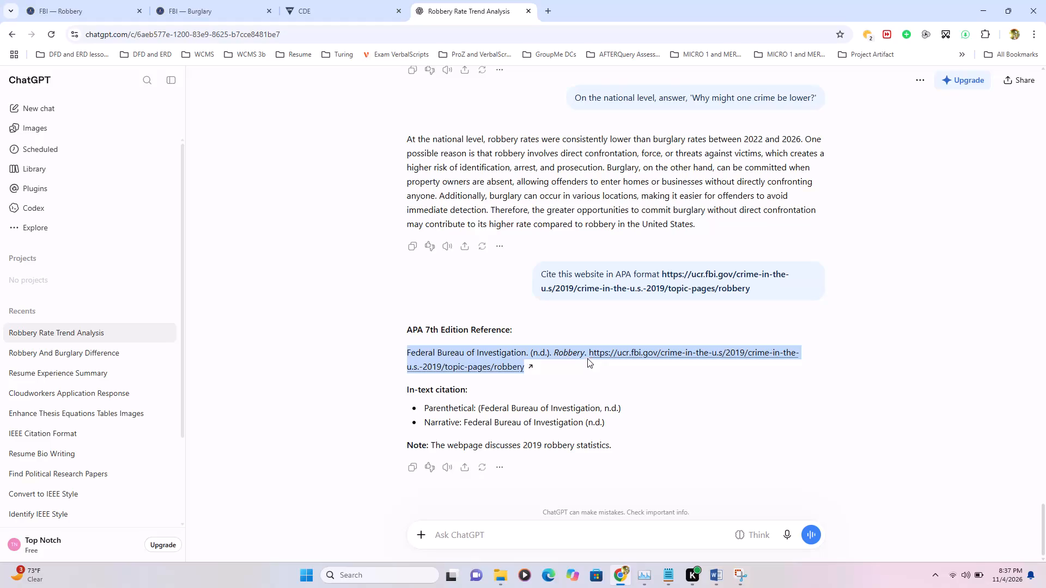
pyautogui.moveTo(587, 358); pyautogui.dragTo(587, 354)
pyautogui.rightClick(557, 350)
pyautogui.click(596, 358)
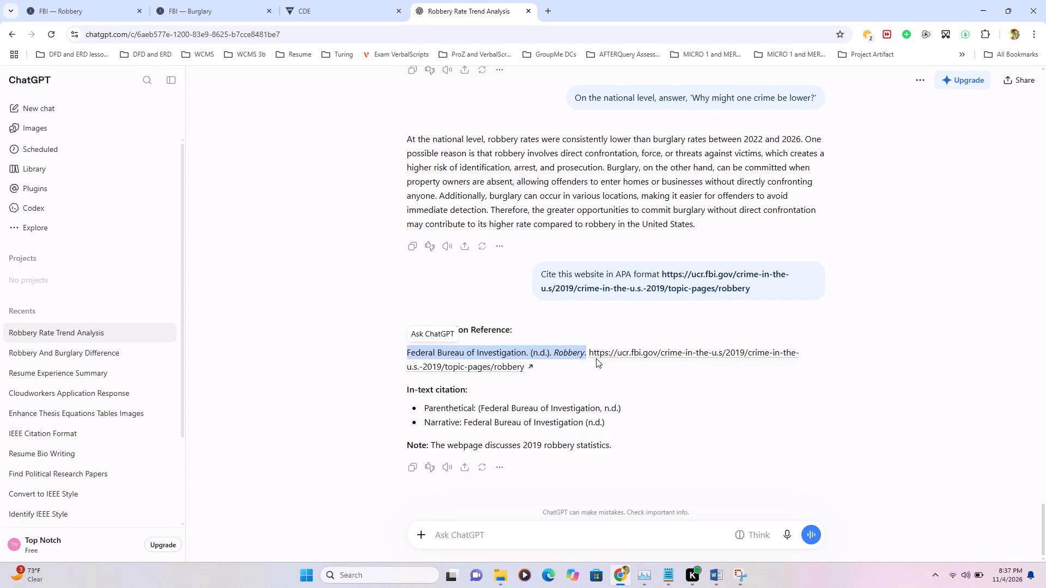
# Switch to Word and paste the copied "Federal Bureau of Investigation. (n.d.). Robbery." as a new entry below the placeholder on the References page.
pyautogui.click(710, 583)
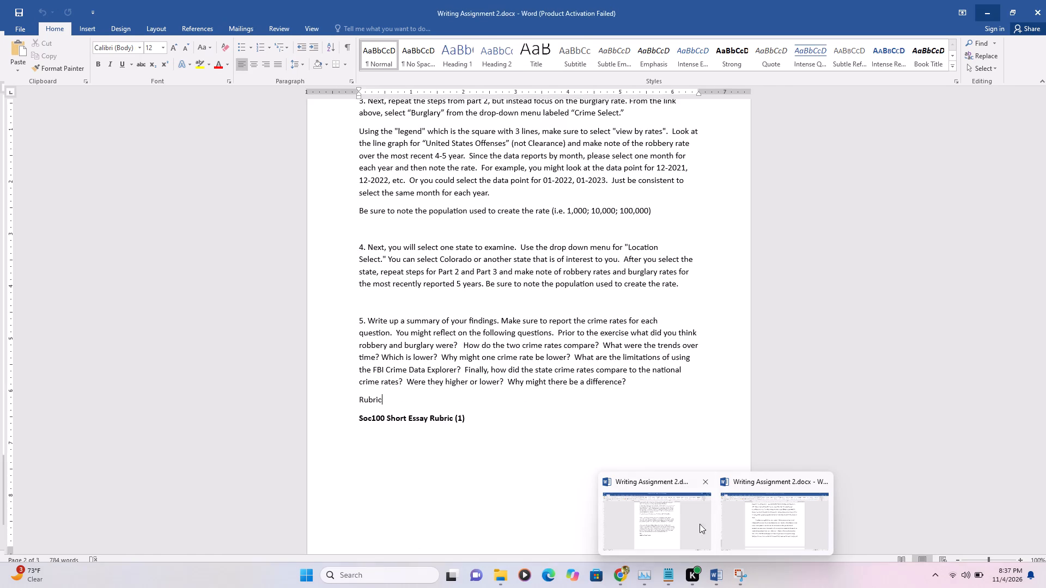
pyautogui.click(766, 527)
pyautogui.scroll(-8, 766, 527)
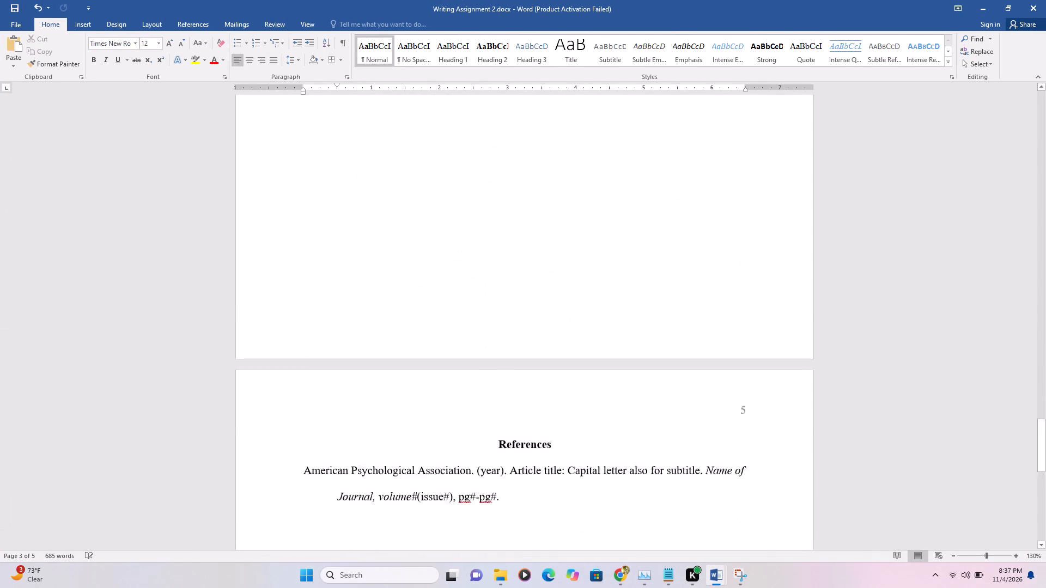
pyautogui.scroll(-1, 766, 527)
pyautogui.click(516, 431)
pyautogui.press('Return')
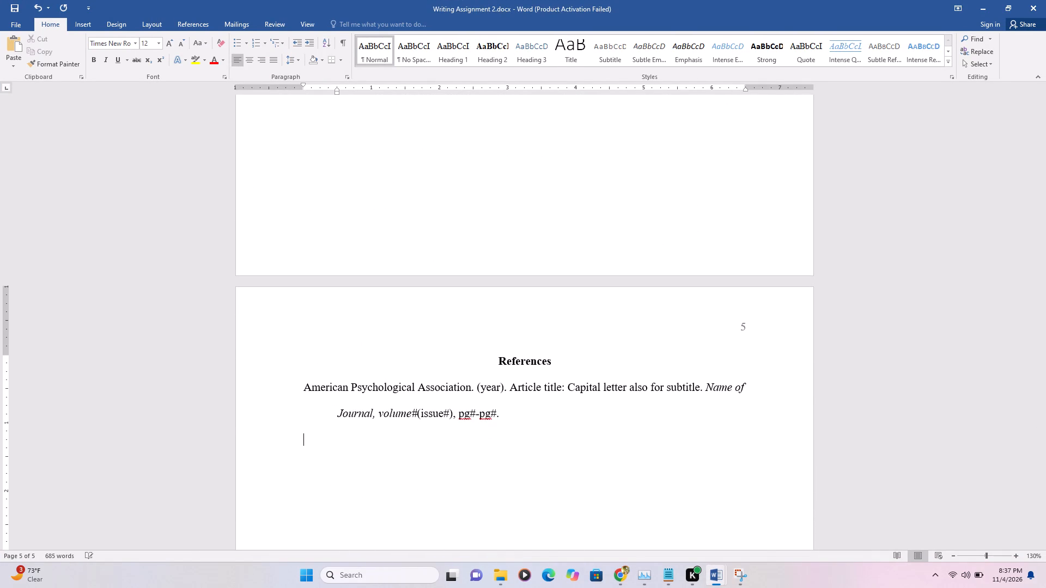
pyautogui.rightClick(310, 437)
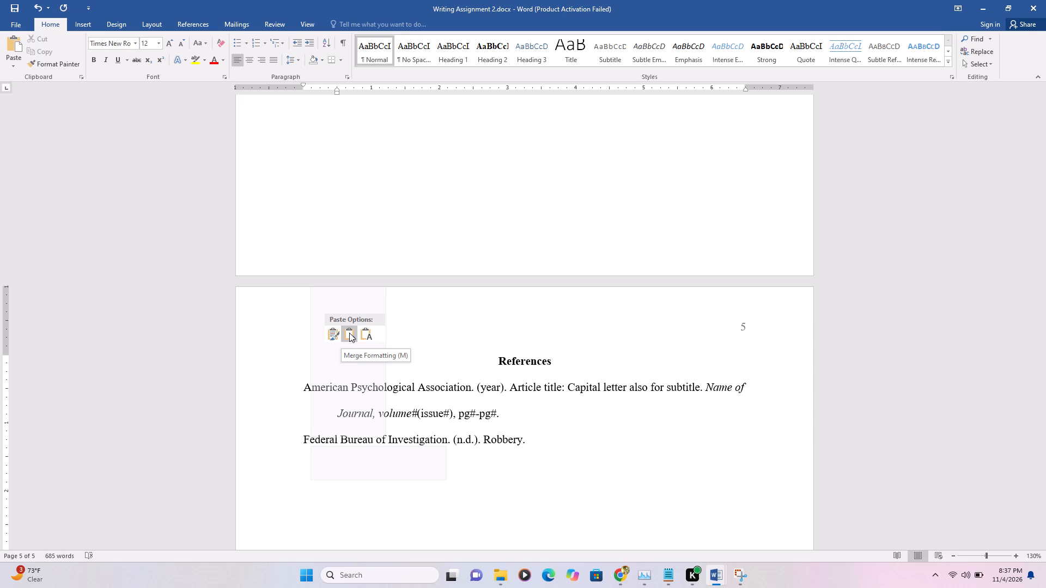
pyautogui.doubleClick(506, 414)
pyautogui.rightClick(506, 414)
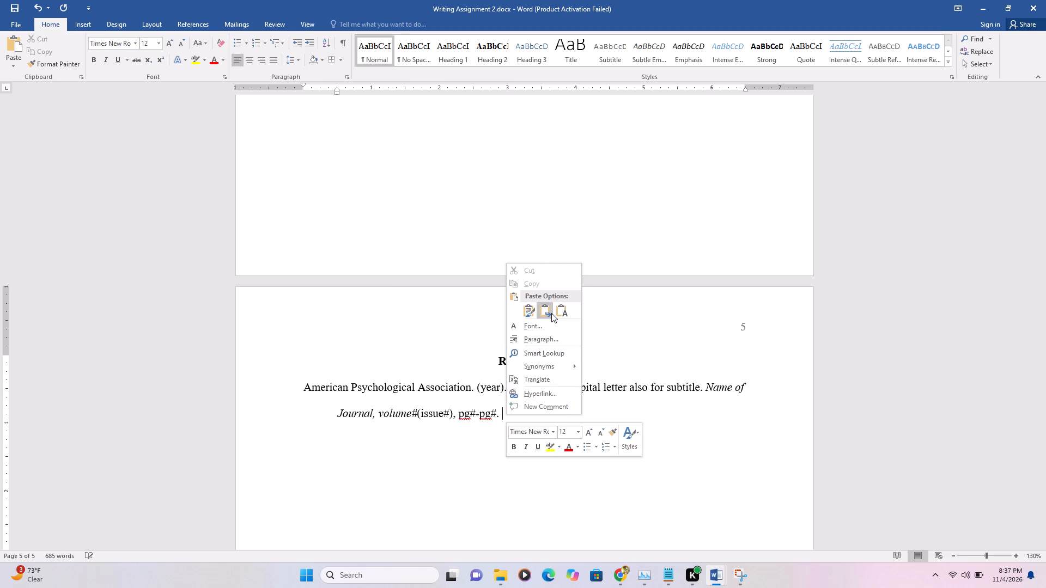
pyautogui.click(551, 313)
pyautogui.click(502, 414)
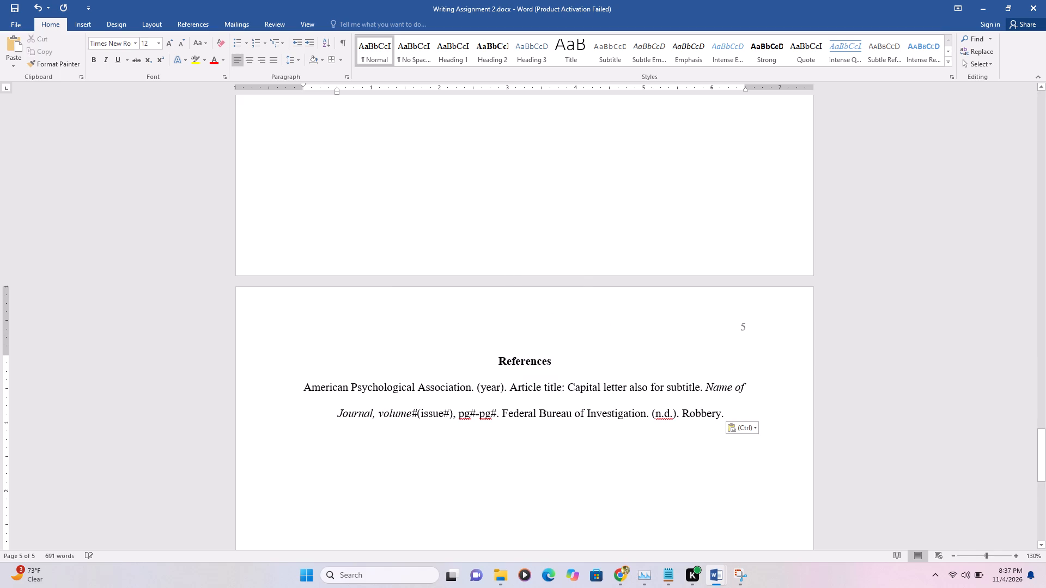
pyautogui.press('Return')
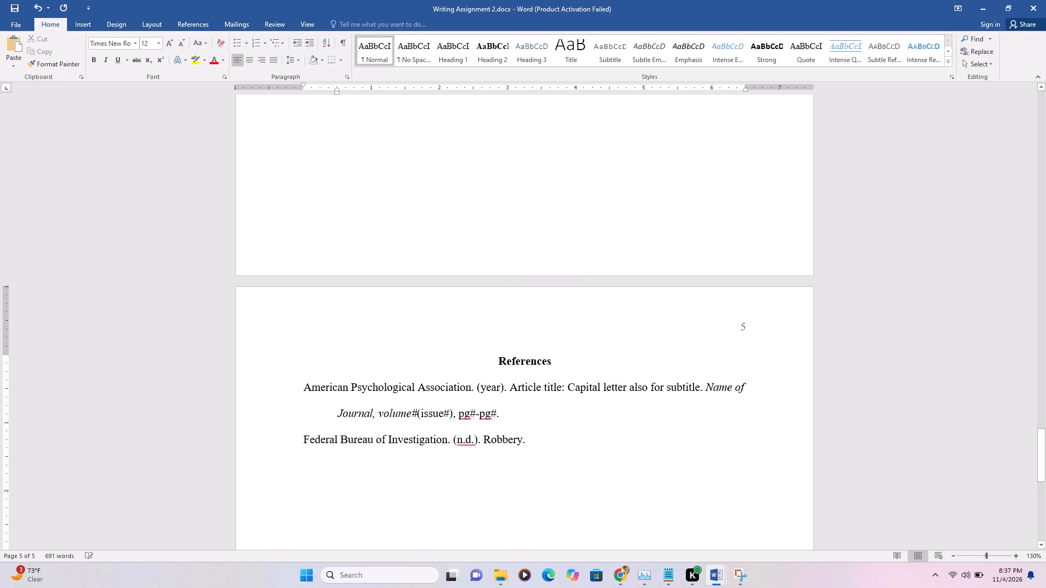
# Switch to Chrome and copy the web address of the FBI 2019 Robbery page.
pyautogui.click(620, 574)
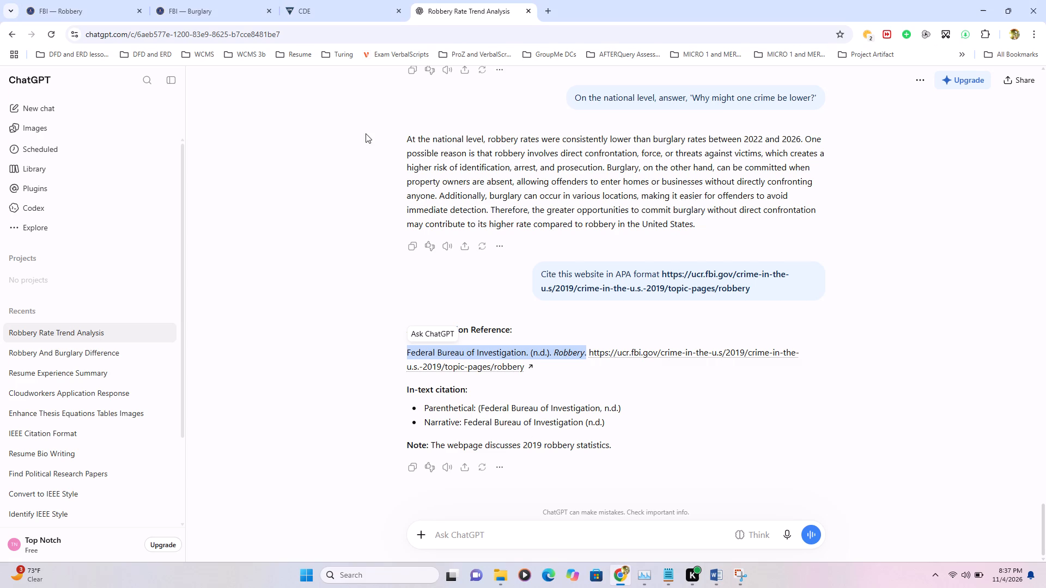
pyautogui.click(92, 0)
pyautogui.rightClick(139, 36)
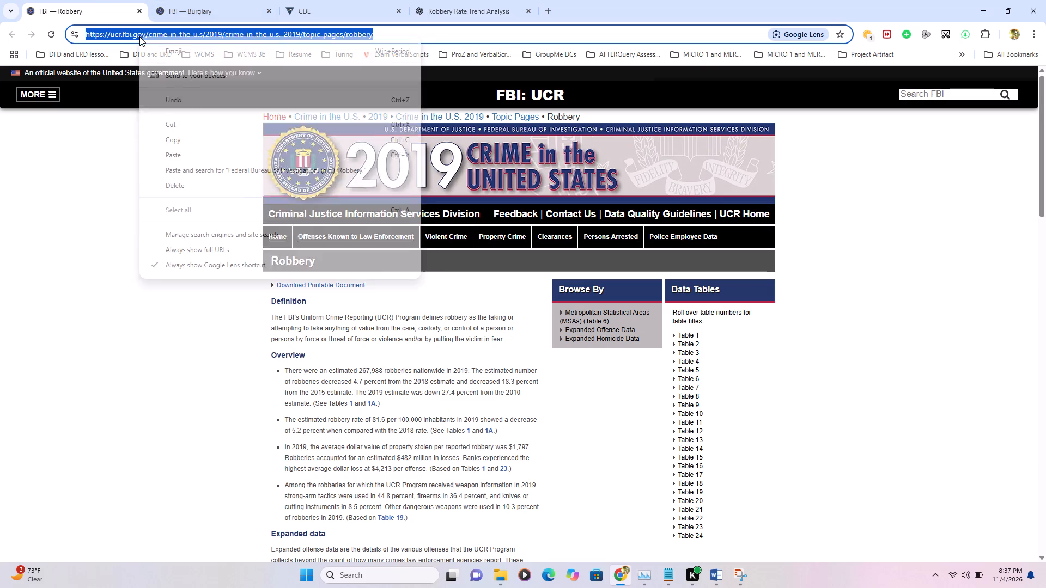
pyautogui.click(183, 138)
# In the Word reference, insert a hyperlink after "Robbery." to the References heading, with the copied Robbery page address as display text.
pyautogui.click(719, 571)
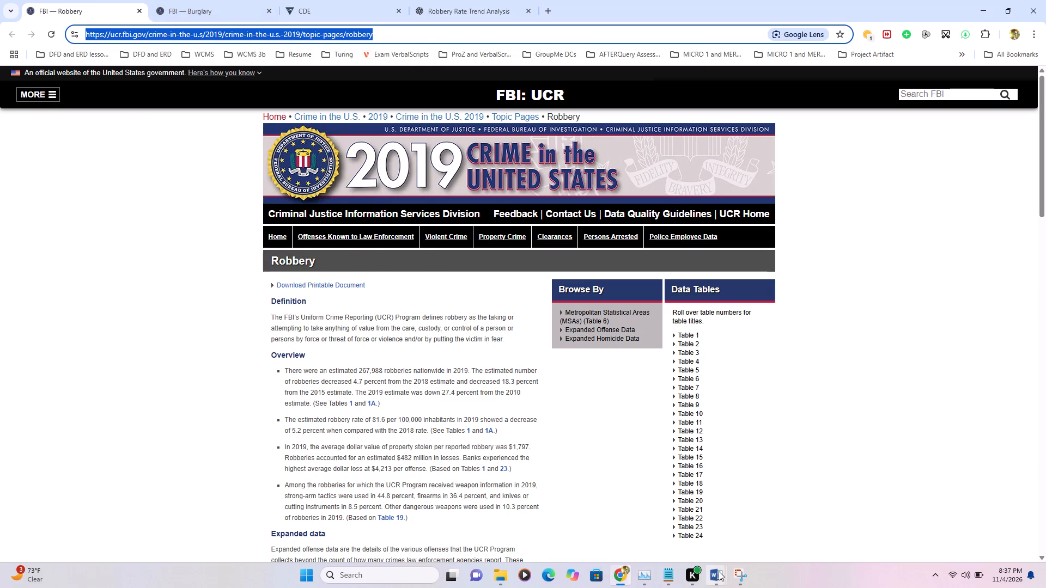
pyautogui.click(755, 522)
pyautogui.click(574, 438)
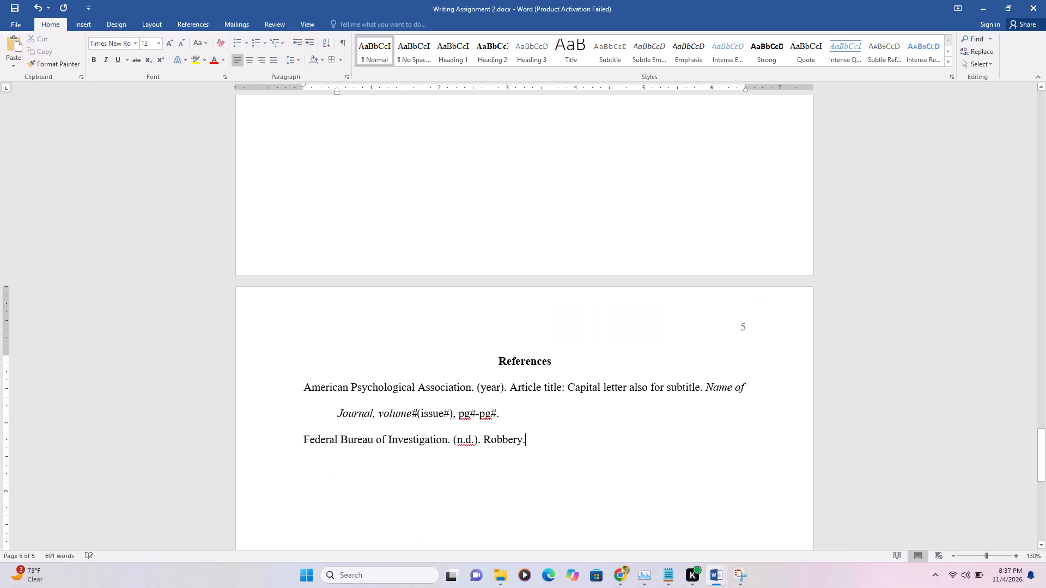
pyautogui.press('space')
pyautogui.rightClick(549, 438)
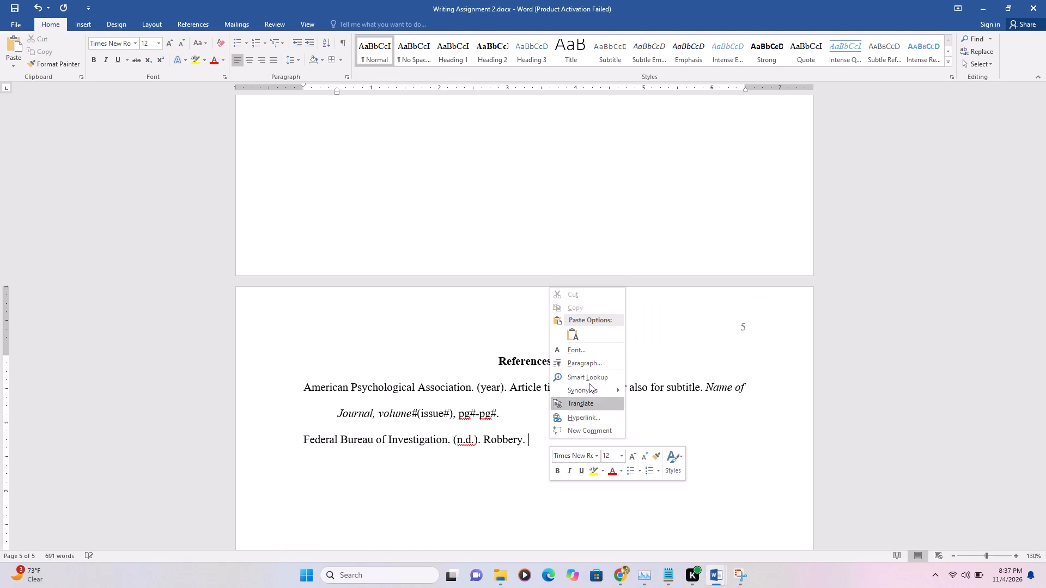
pyautogui.click(587, 416)
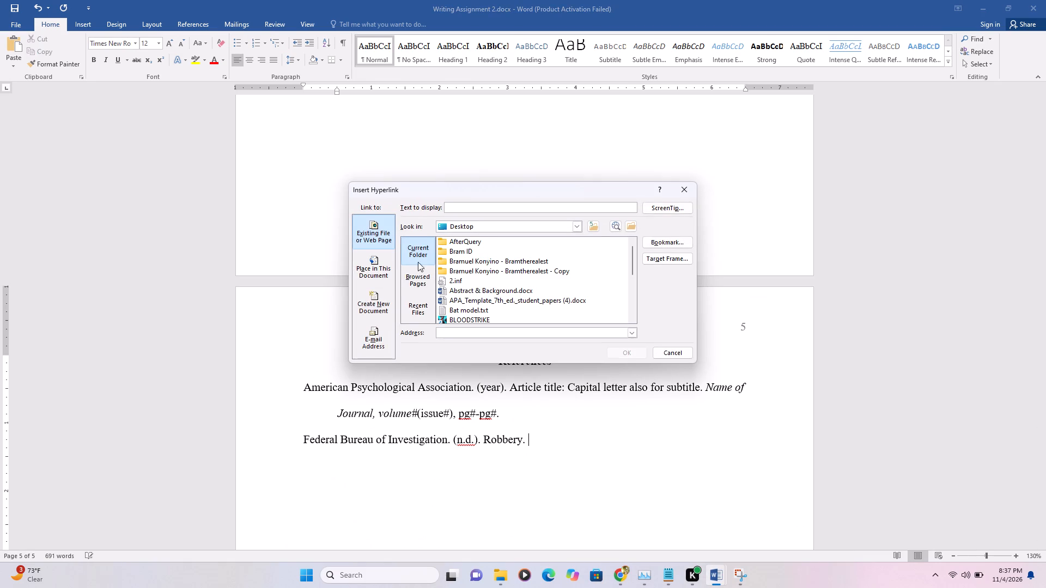
pyautogui.click(380, 265)
pyautogui.click(457, 272)
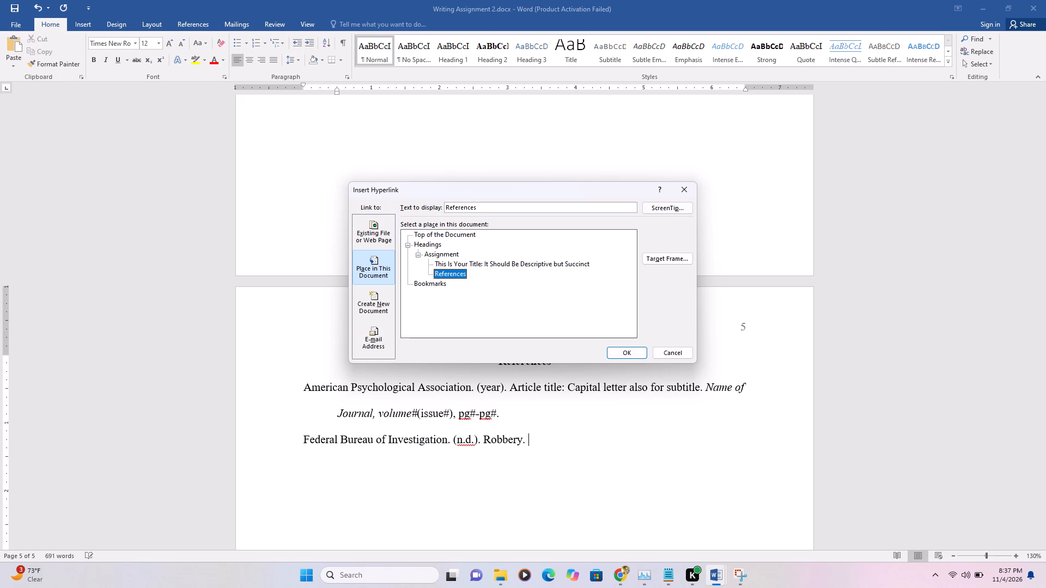
pyautogui.tripleClick(458, 207)
pyautogui.rightClick(458, 207)
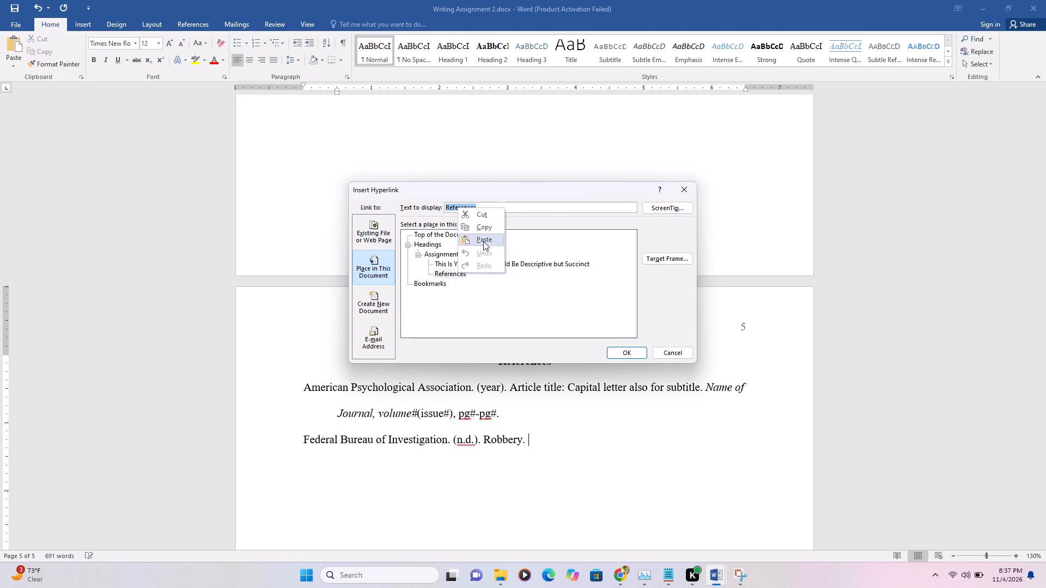
pyautogui.click(483, 241)
pyautogui.click(615, 345)
pyautogui.click(615, 349)
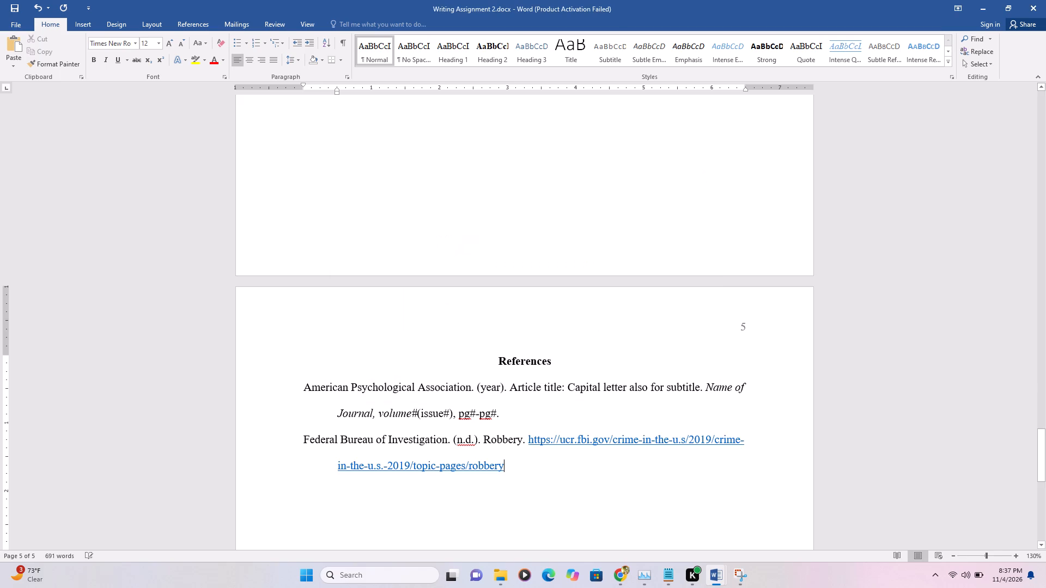
# Review the essay's body paragraphs and the References page.
pyautogui.scroll(10, 615, 349)
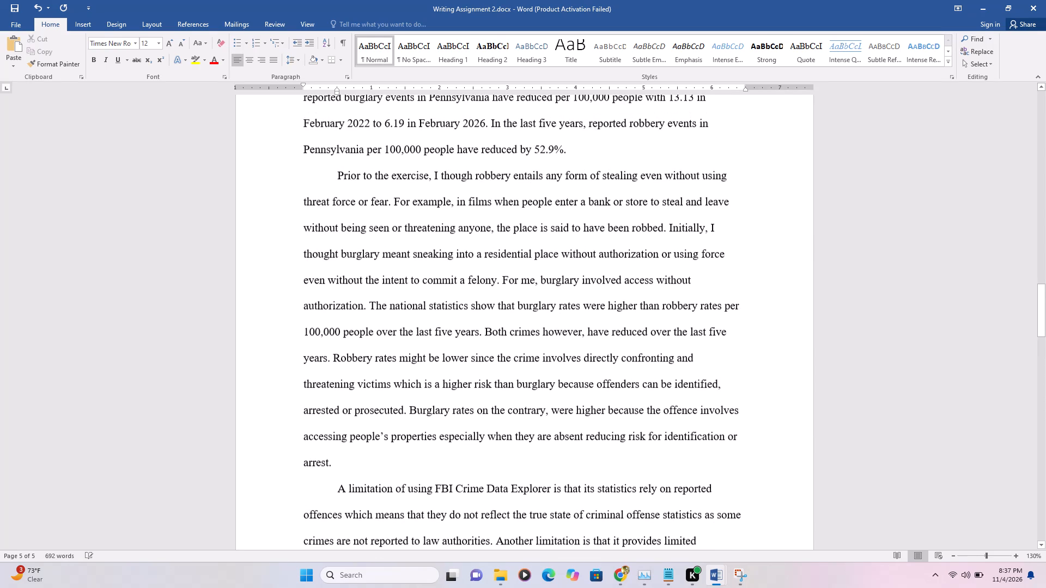
pyautogui.scroll(-6, 588, 409)
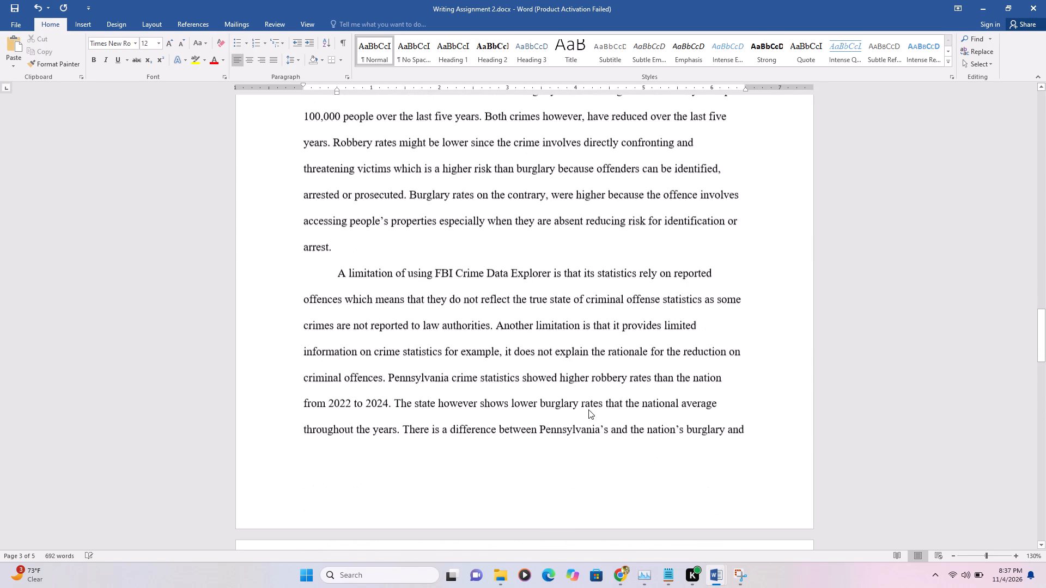
pyautogui.scroll(7, 588, 409)
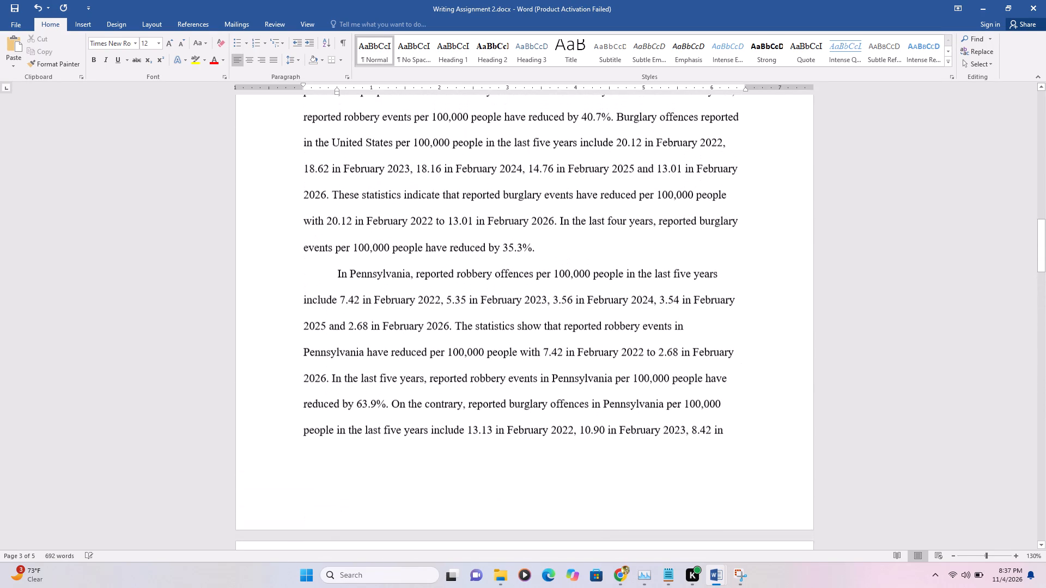
pyautogui.scroll(2, 588, 409)
pyautogui.scroll(-6, 588, 409)
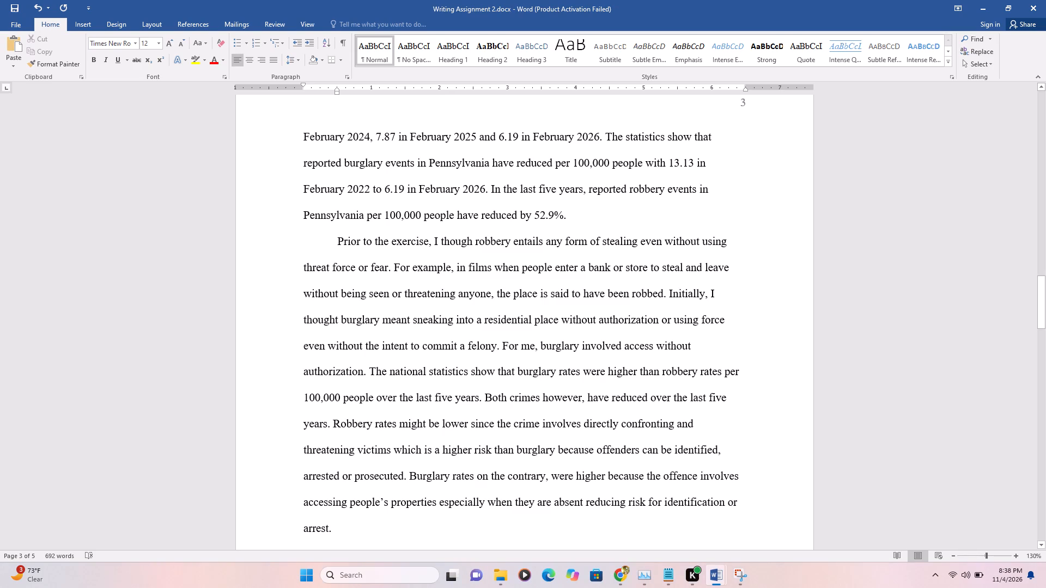
pyautogui.scroll(-12, 500, 293)
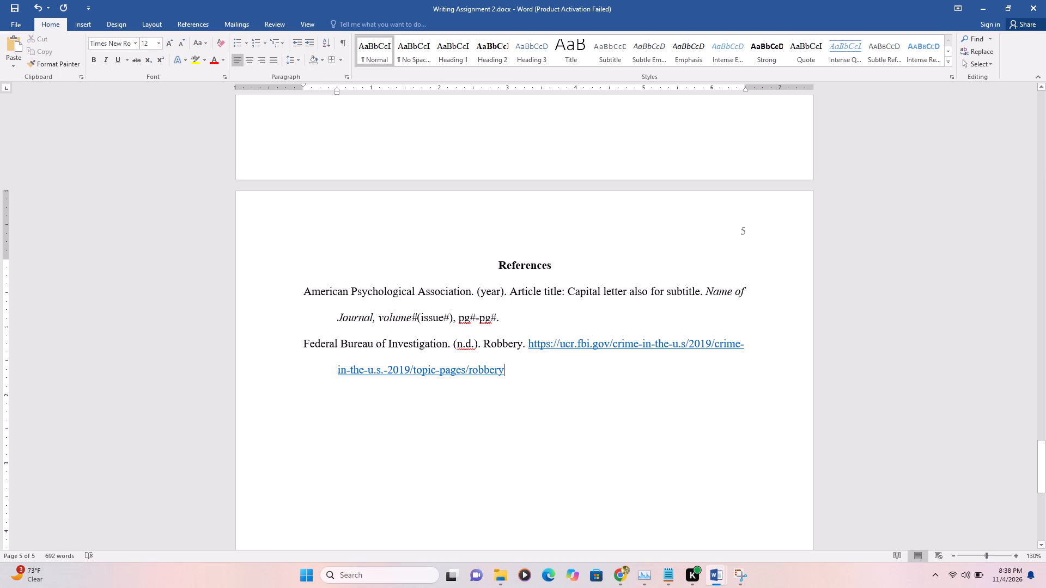
pyautogui.click(613, 578)
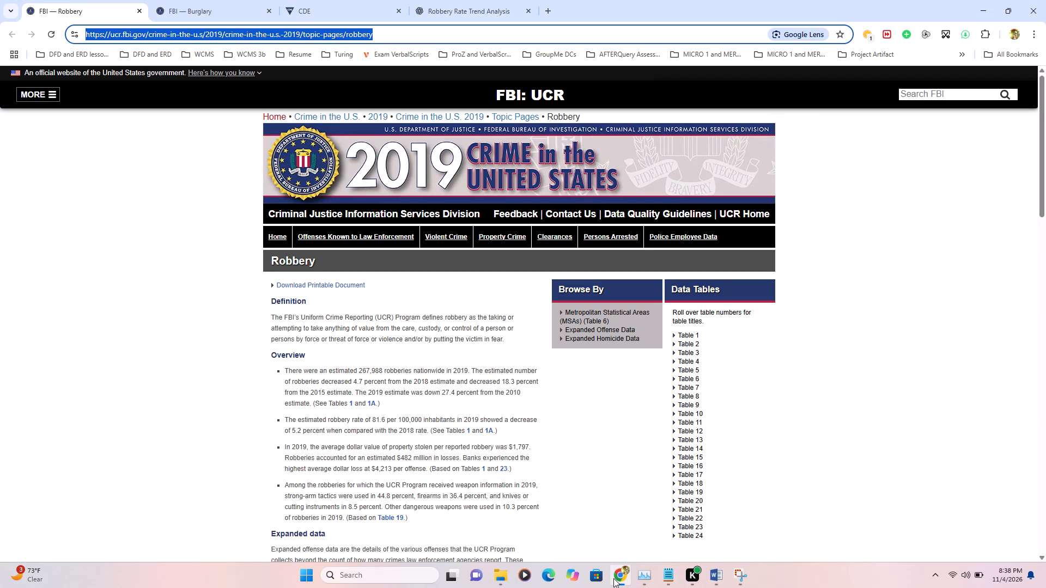
pyautogui.click(613, 578)
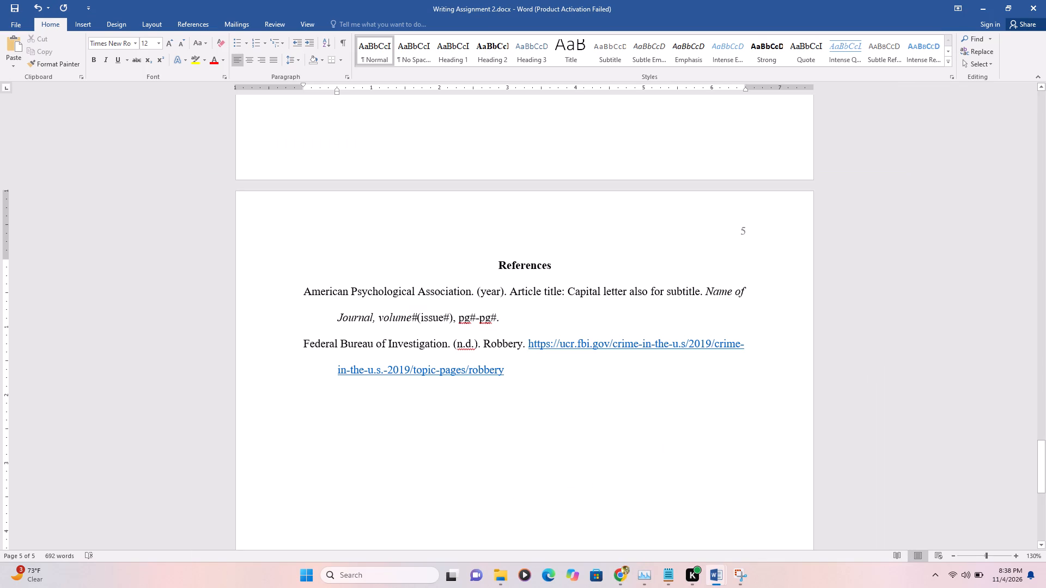
# Delete the placeholder American Psychological Association entry from the References page.
pyautogui.moveTo(498, 322); pyautogui.dragTo(307, 302)
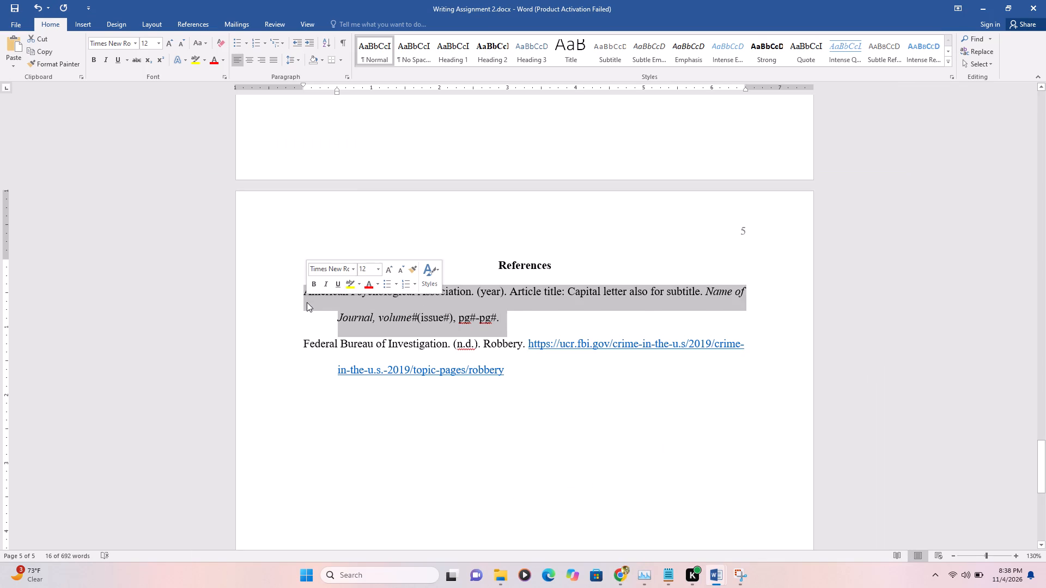
pyautogui.press('BackSpace')
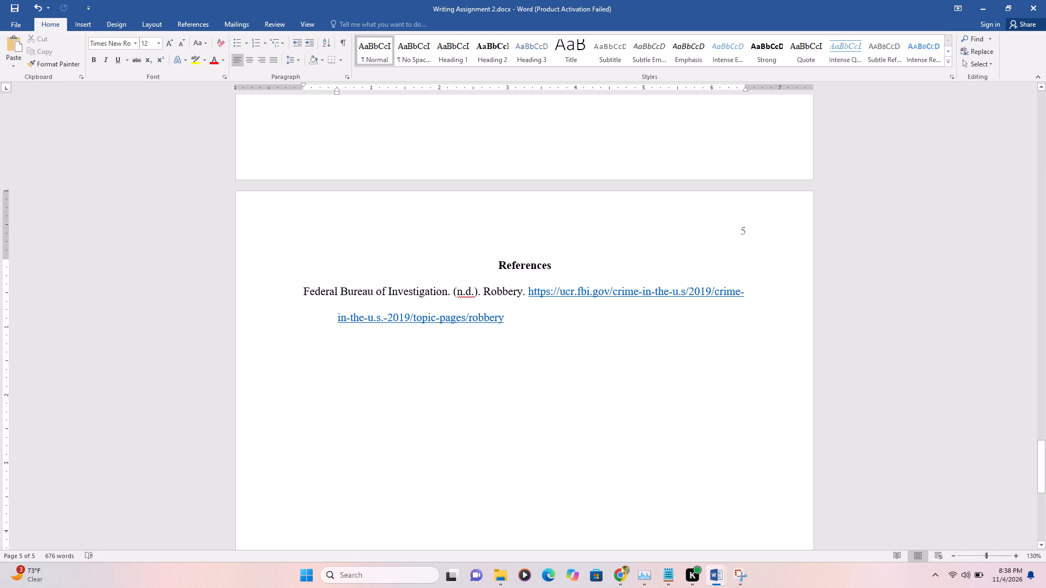
# Copy "Federal Bureau of Investigation. (n.d.)." from the reference and paste it after "steal a possession" in the essay's first paragraph.
pyautogui.moveTo(482, 292); pyautogui.dragTo(306, 288)
pyautogui.rightClick(376, 296)
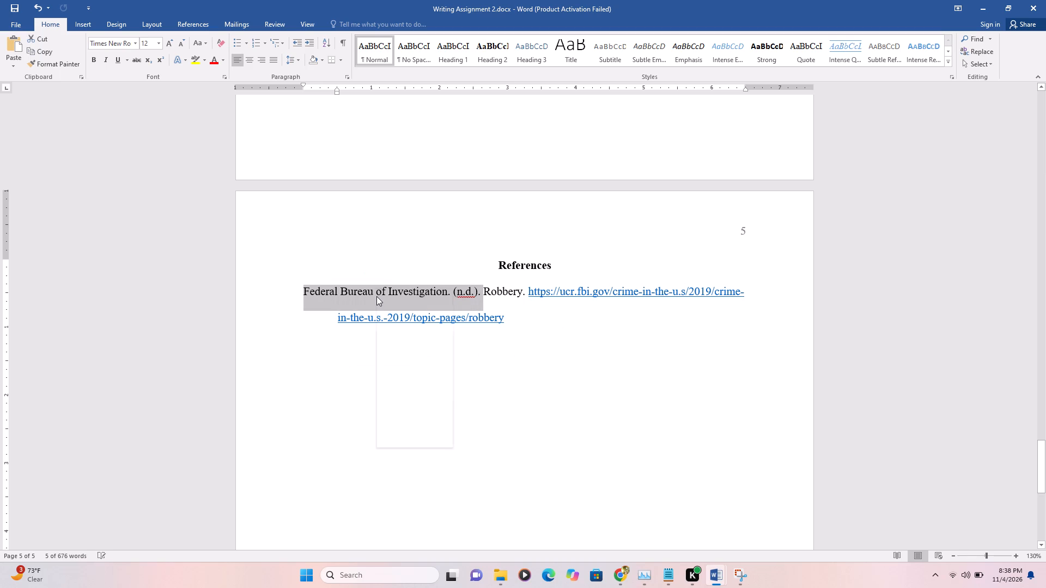
pyautogui.click(408, 317)
pyautogui.scroll(14, 561, 306)
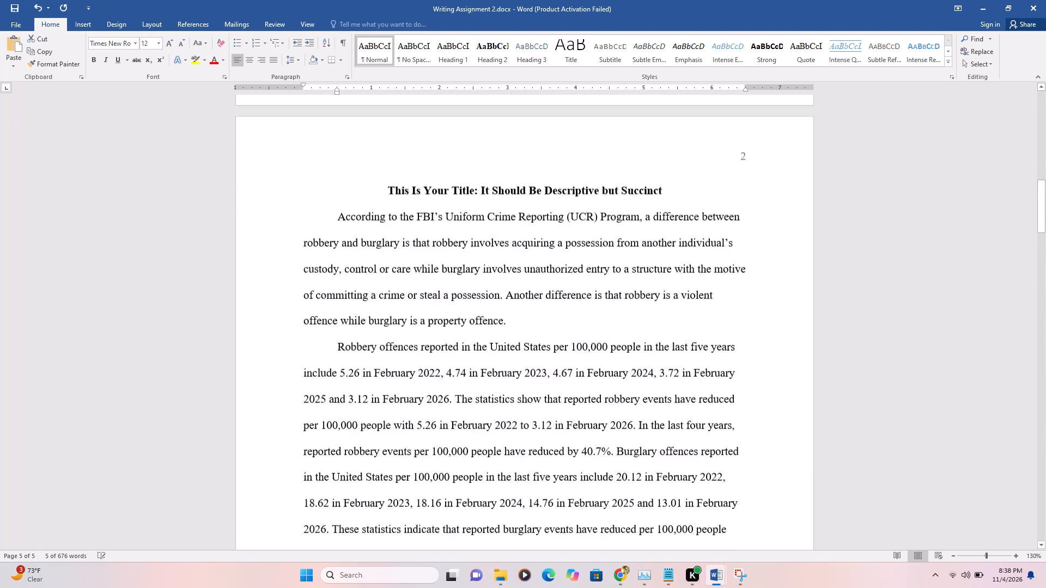
pyautogui.scroll(2, 561, 306)
pyautogui.scroll(-1, 561, 306)
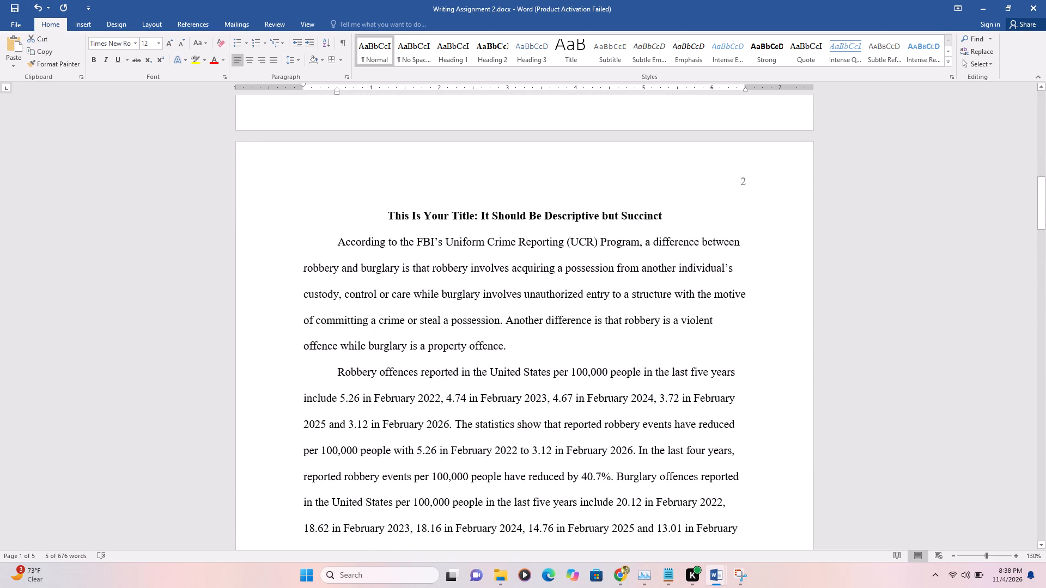
pyautogui.click(499, 321)
pyautogui.rightClick(499, 321)
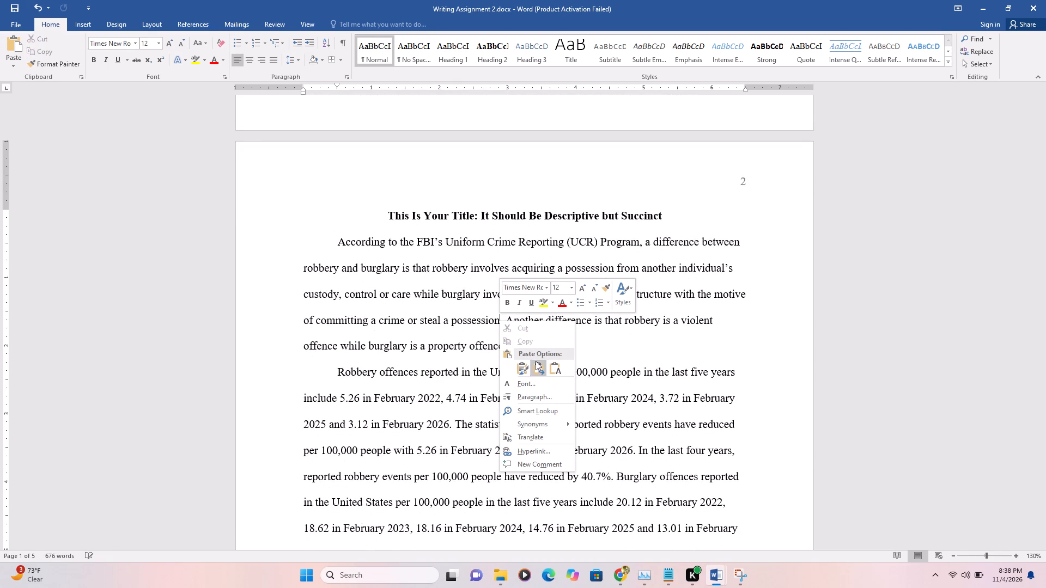
pyautogui.click(536, 361)
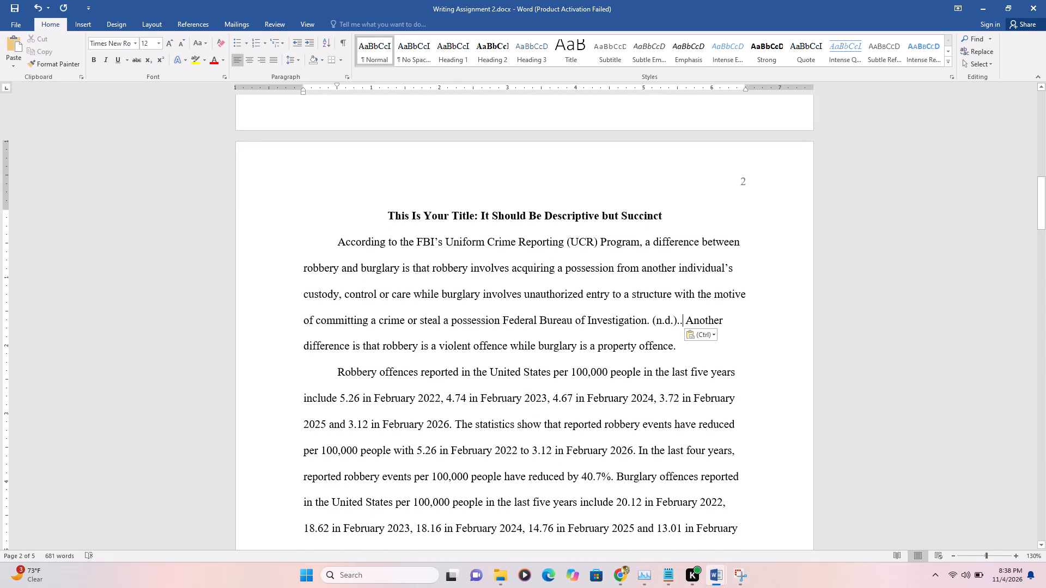
# In the pasted citation in the first paragraph, remove the extra period and replace ". (" before "n.d." with a comma and space.
pyautogui.hotkey('shift', 'BackSpace')
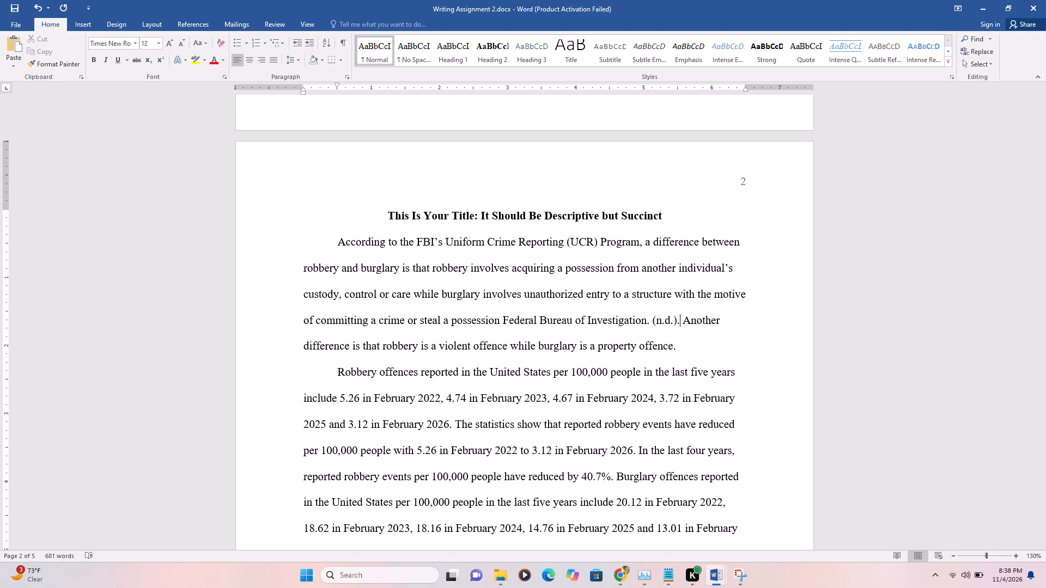
pyautogui.press('Left')
pyautogui.press('Left')
pyautogui.press('Left')
pyautogui.press('Left')
pyautogui.press('Left')
pyautogui.press('Left')
pyautogui.press('BackSpace')
pyautogui.press('BackSpace')
pyautogui.press('BackSpace')
pyautogui.write(',')
pyautogui.press('space')
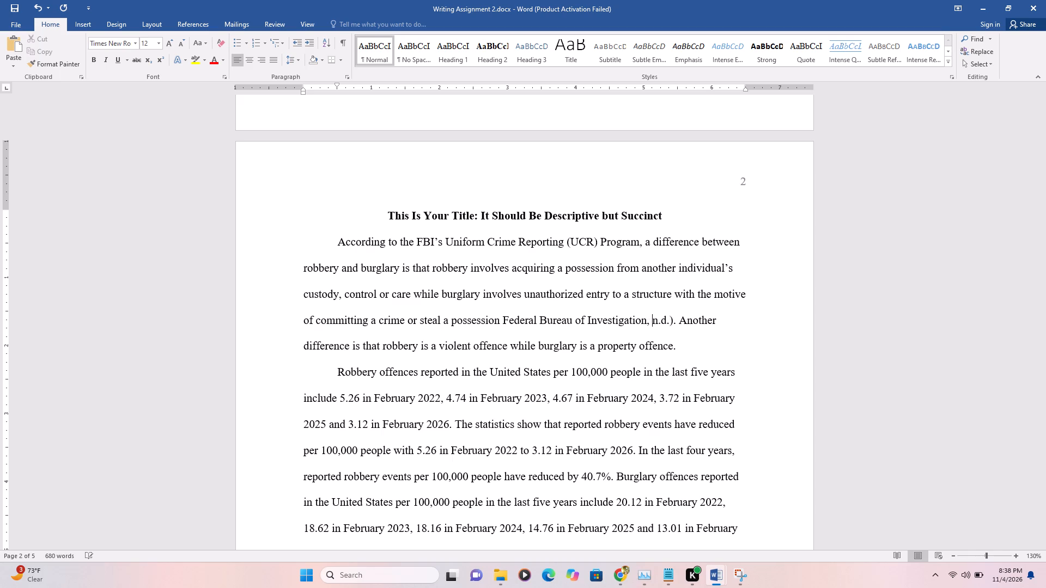
# Add an opening parenthesis before "Federal" in the first paragraph's citation.
pyautogui.press('Left')
pyautogui.press('Left')
pyautogui.press('Left')
pyautogui.press('Left')
pyautogui.press('Left')
pyautogui.press('Left')
pyautogui.press('Left')
pyautogui.press('Left')
pyautogui.press('Left')
pyautogui.press('Left')
pyautogui.press('Left')
pyautogui.press('Left')
pyautogui.press('Left')
pyautogui.press('Left')
pyautogui.press('Left')
pyautogui.press('Left')
pyautogui.press('Left')
pyautogui.press('Left')
pyautogui.press('Left')
pyautogui.press('Left')
pyautogui.press('Right')
pyautogui.press('Right')
pyautogui.press('Right')
pyautogui.hotkey('shift', '(')
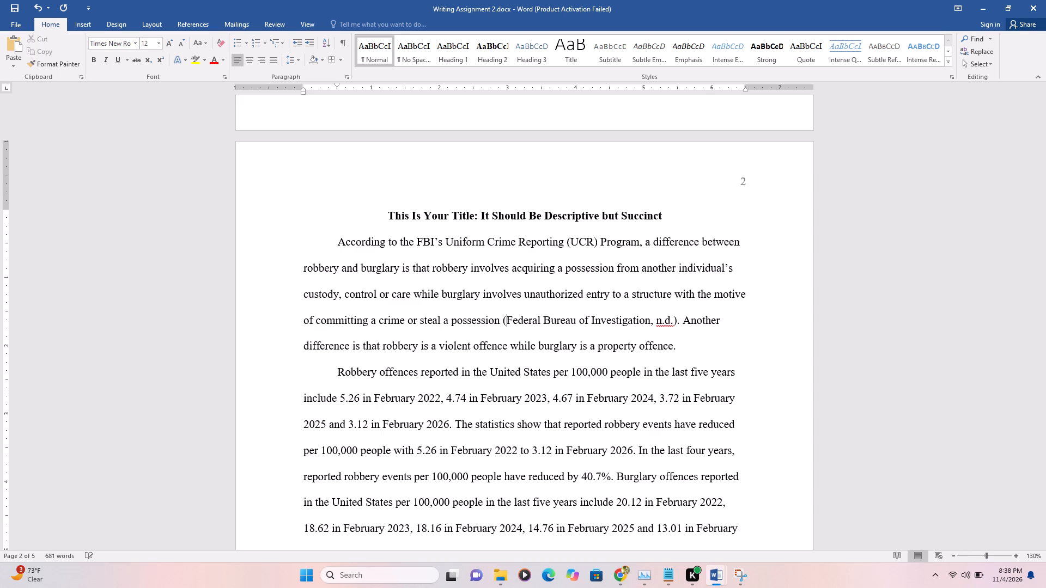
# Ignore all spelling flags for "n.d." in the citation.
pyautogui.rightClick(673, 323)
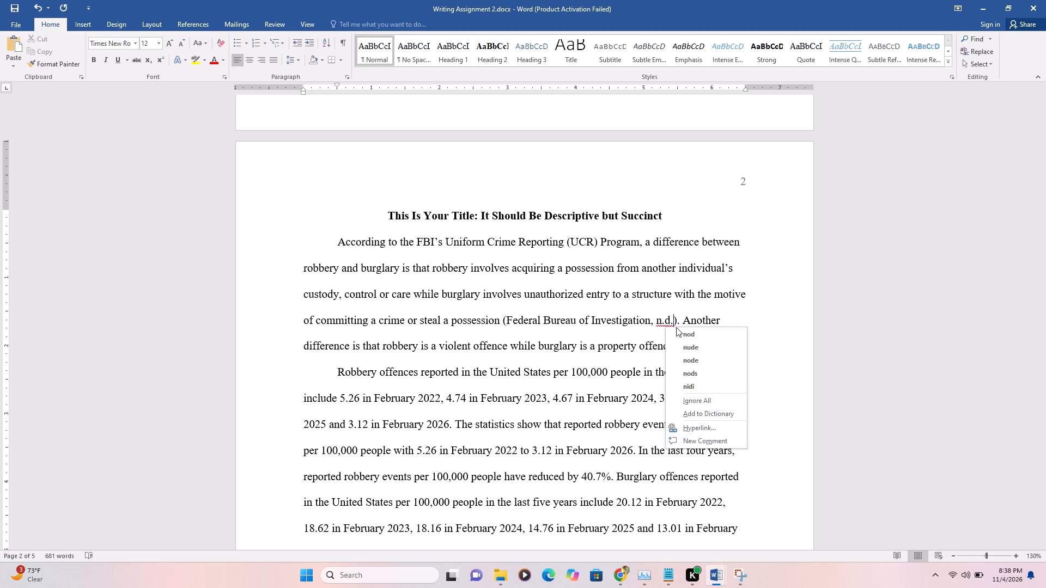
pyautogui.click(643, 340)
pyautogui.rightClick(664, 326)
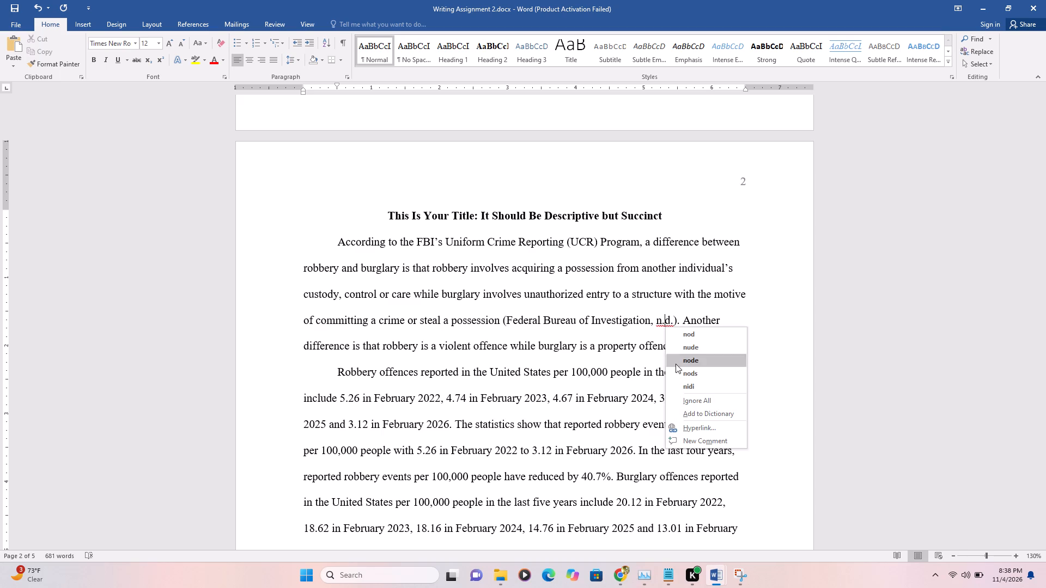
pyautogui.click(683, 397)
# Review the essay's body paragraphs on the national and Pennsylvania crime statistics.
pyautogui.scroll(-3, 668, 432)
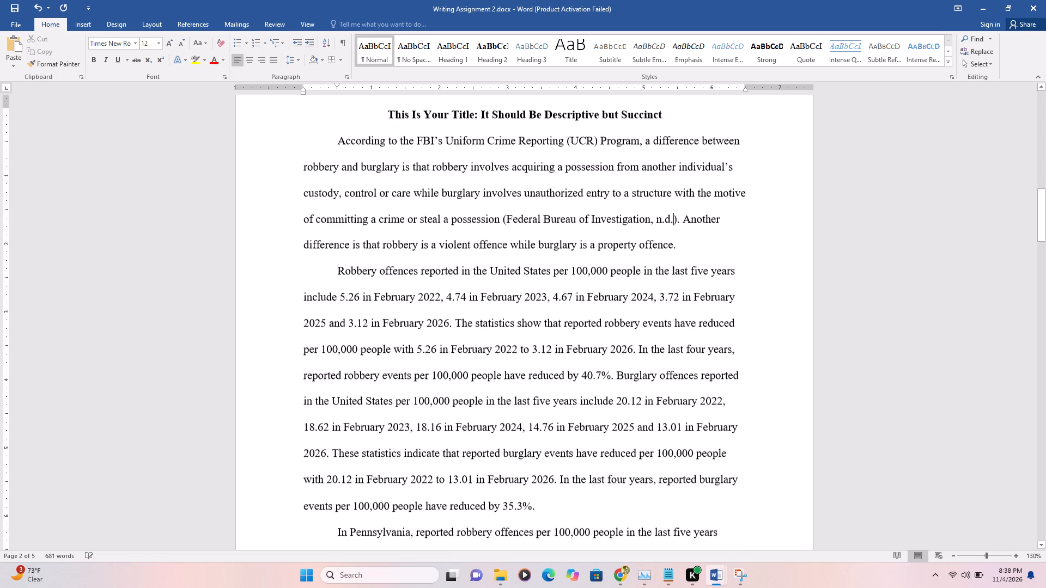
pyautogui.scroll(-7, 668, 432)
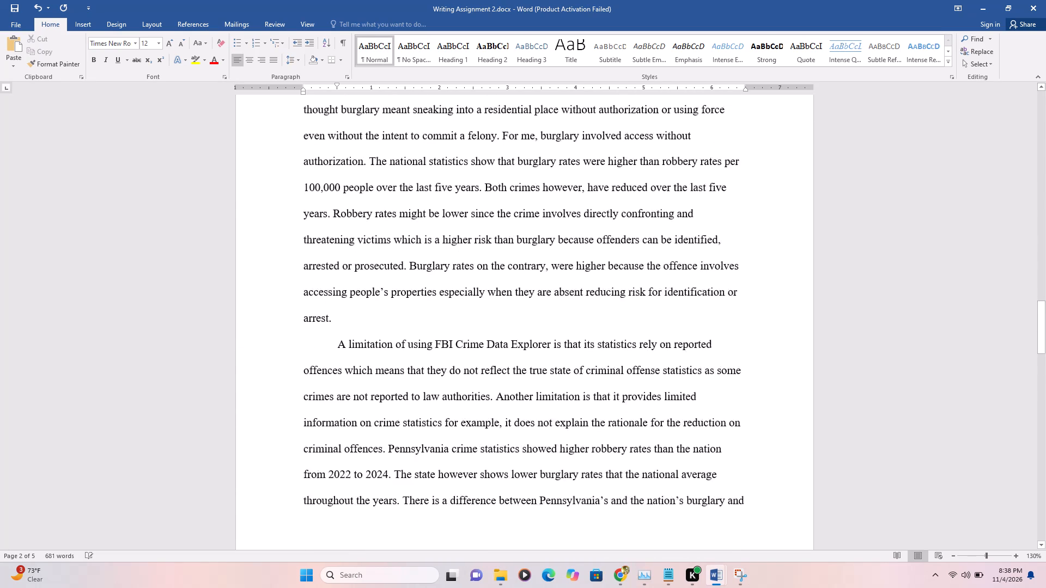
pyautogui.scroll(-1, 668, 432)
pyautogui.scroll(6, 668, 432)
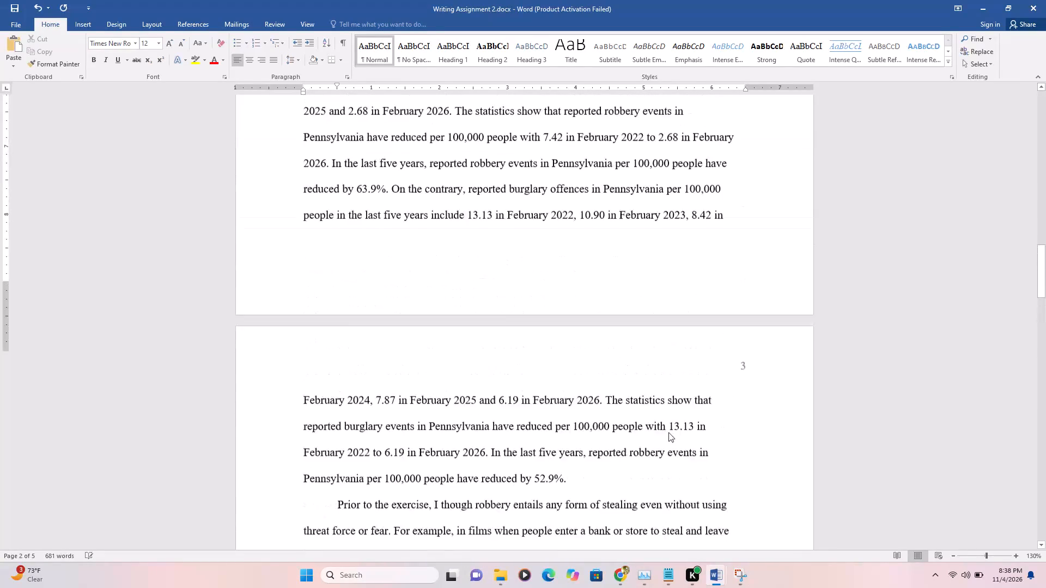
pyautogui.scroll(-1, 668, 432)
pyautogui.scroll(1, 668, 432)
# Switch to Chrome and set the Crime Data Explorer's location filter to United States.
pyautogui.click(618, 572)
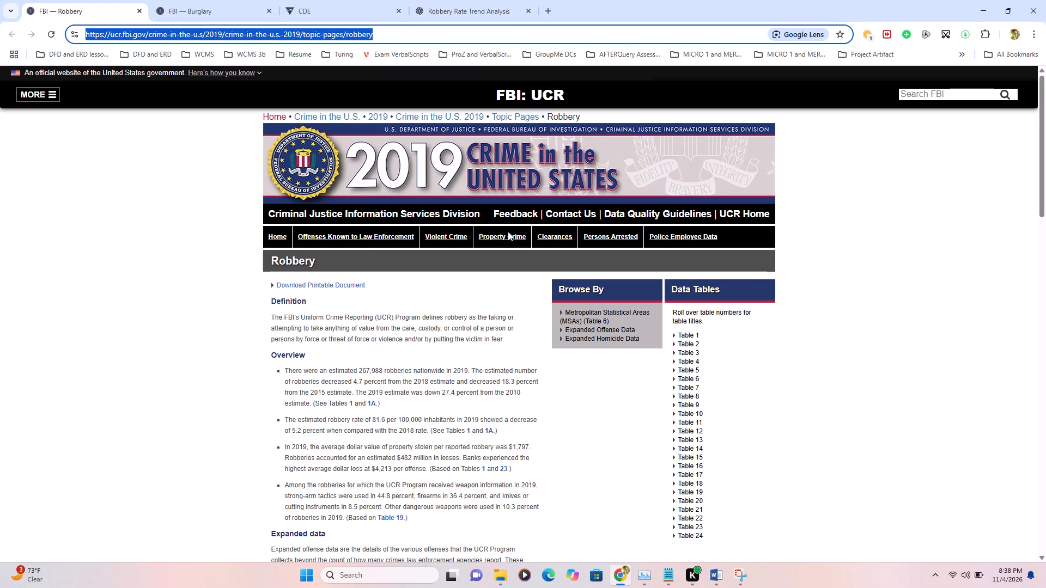
pyautogui.click(351, 0)
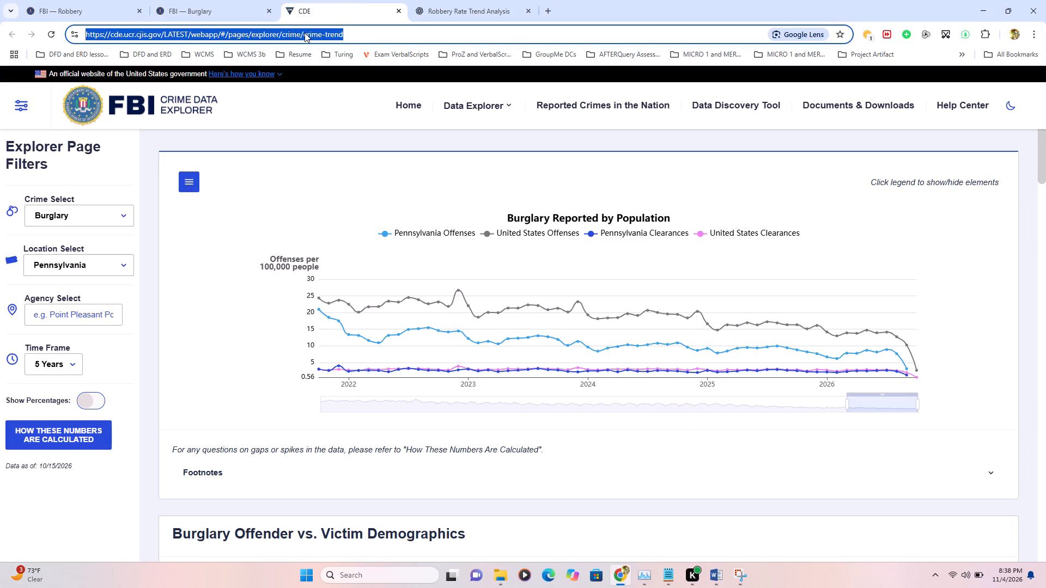
pyautogui.rightClick(281, 34)
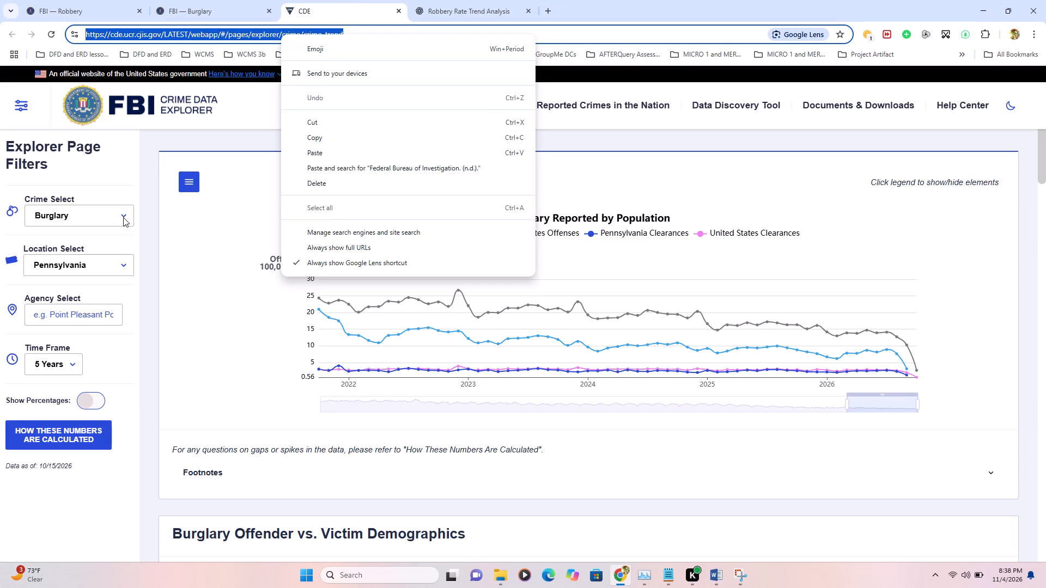
pyautogui.click(121, 261)
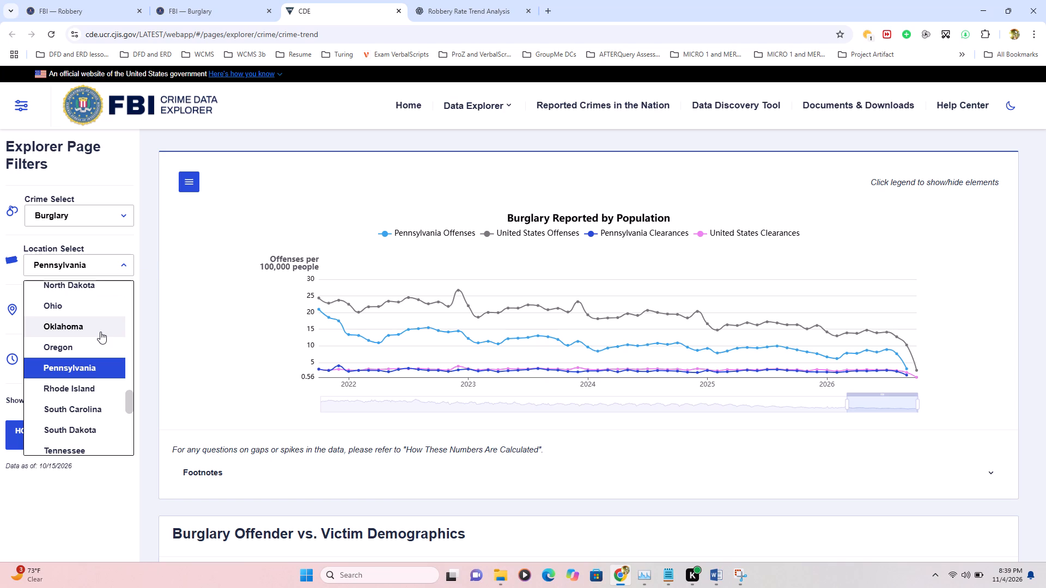
pyautogui.scroll(2, 99, 308)
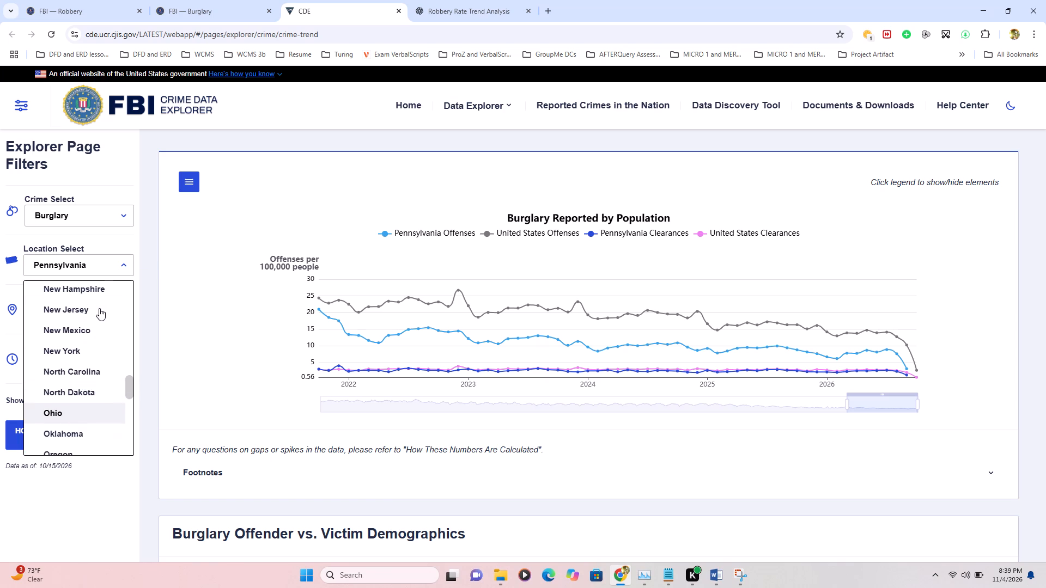
pyautogui.scroll(5, 99, 308)
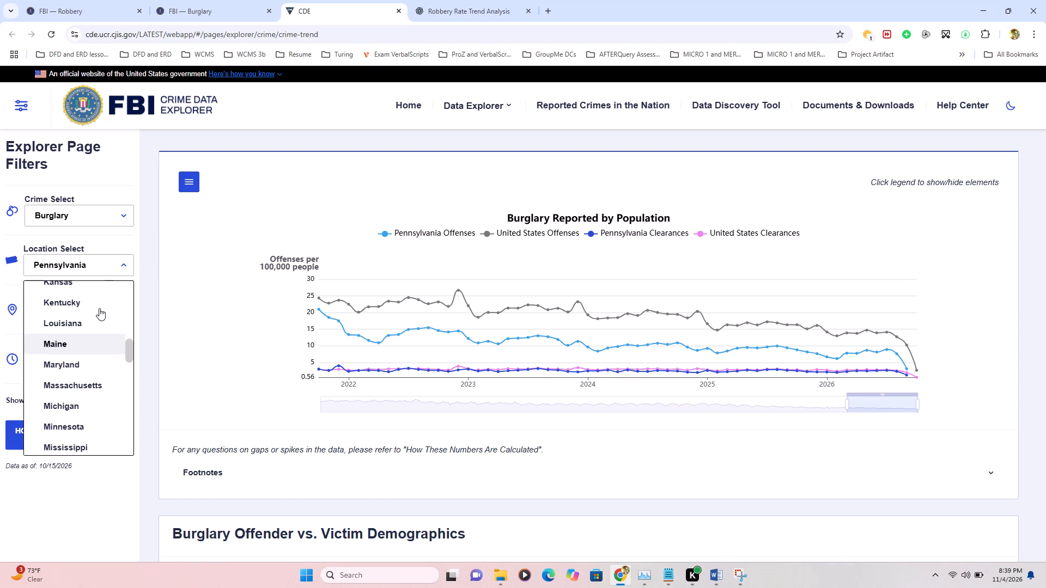
pyautogui.scroll(6, 99, 308)
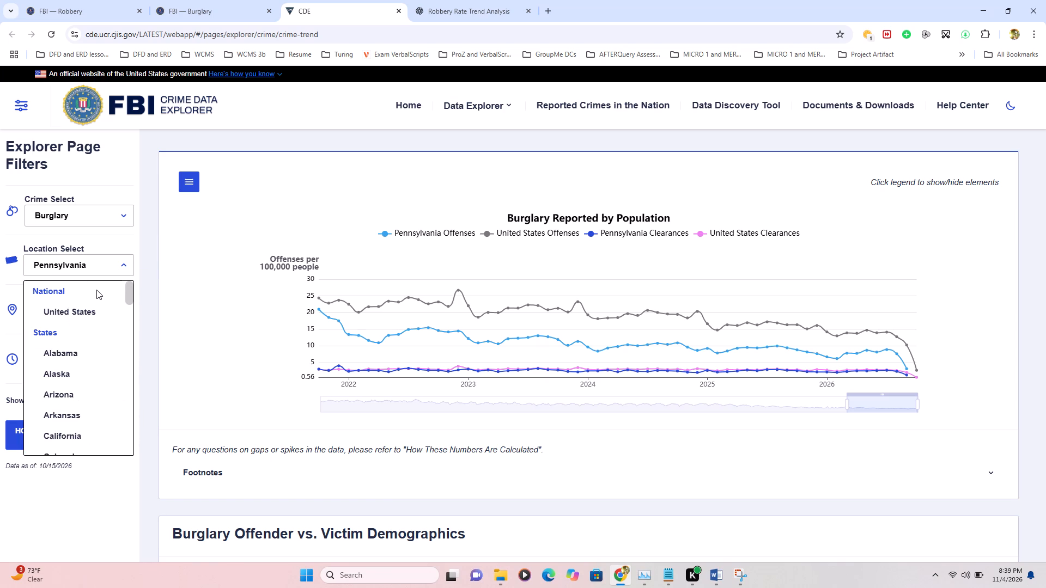
pyautogui.click(76, 319)
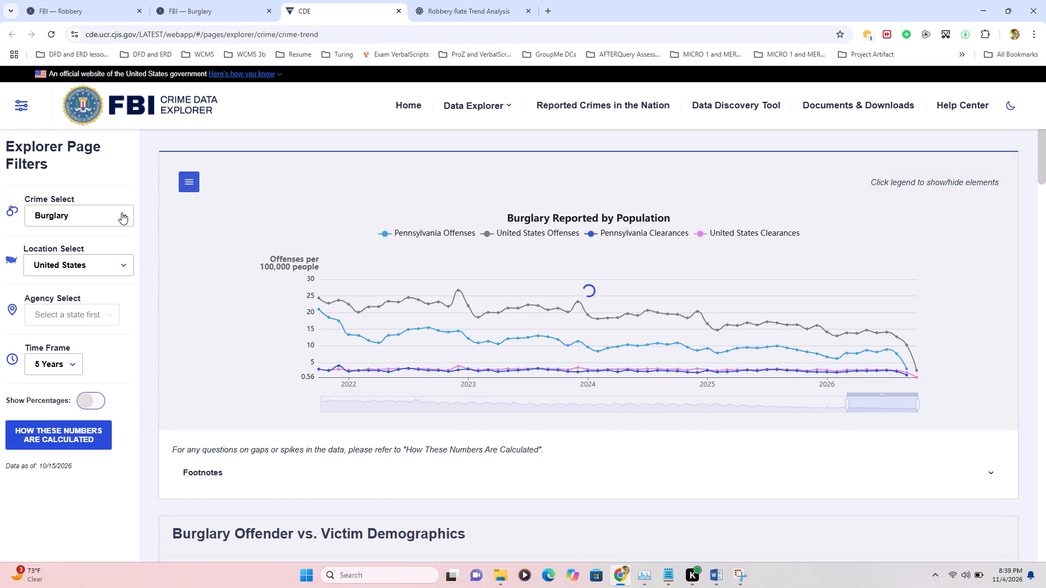
pyautogui.doubleClick(300, 38)
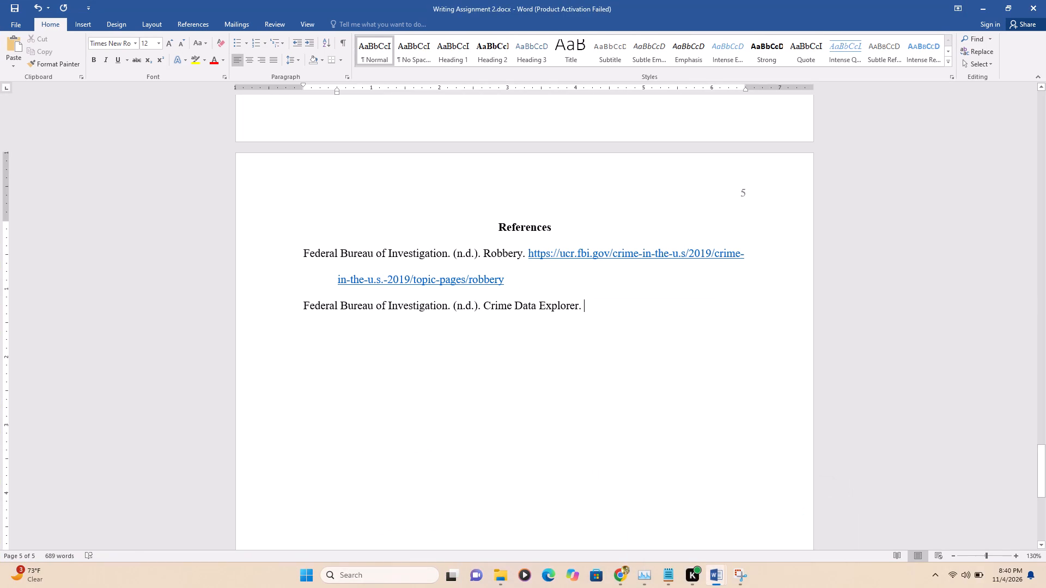
pyautogui.rightClick(592, 310)
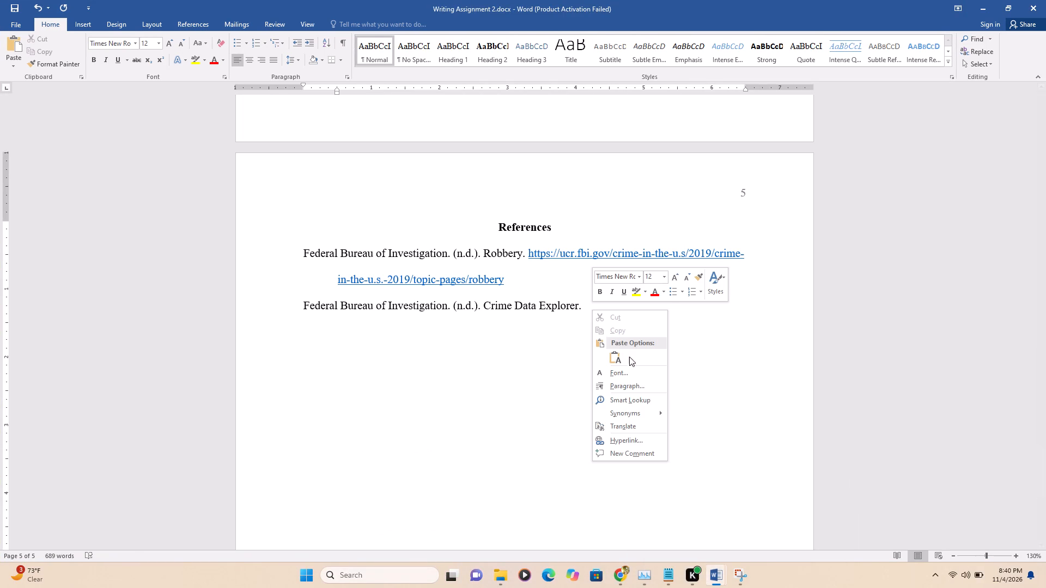
pyautogui.click(633, 437)
pyautogui.click(449, 275)
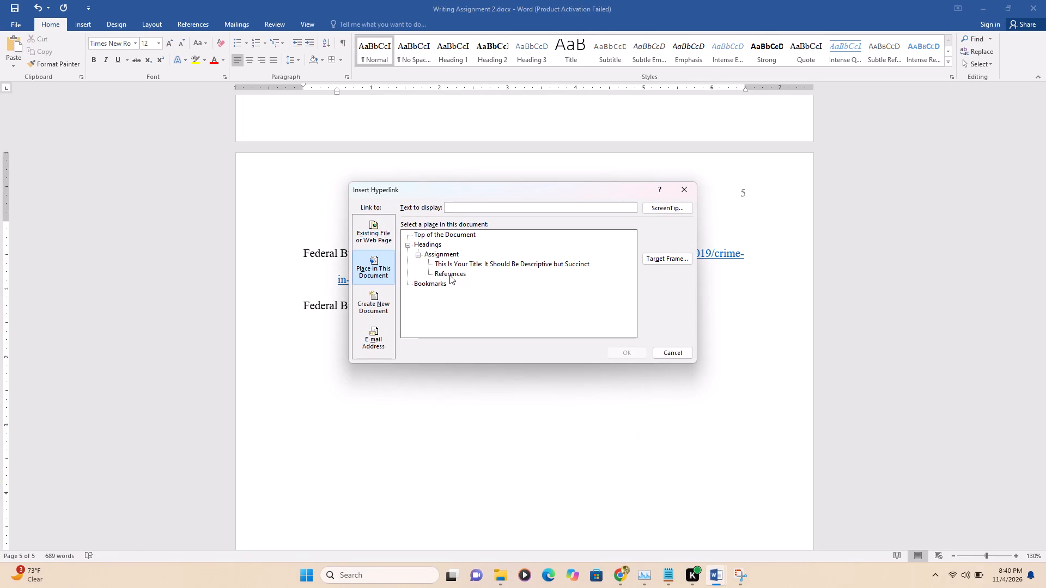
pyautogui.tripleClick(451, 204)
pyautogui.rightClick(451, 204)
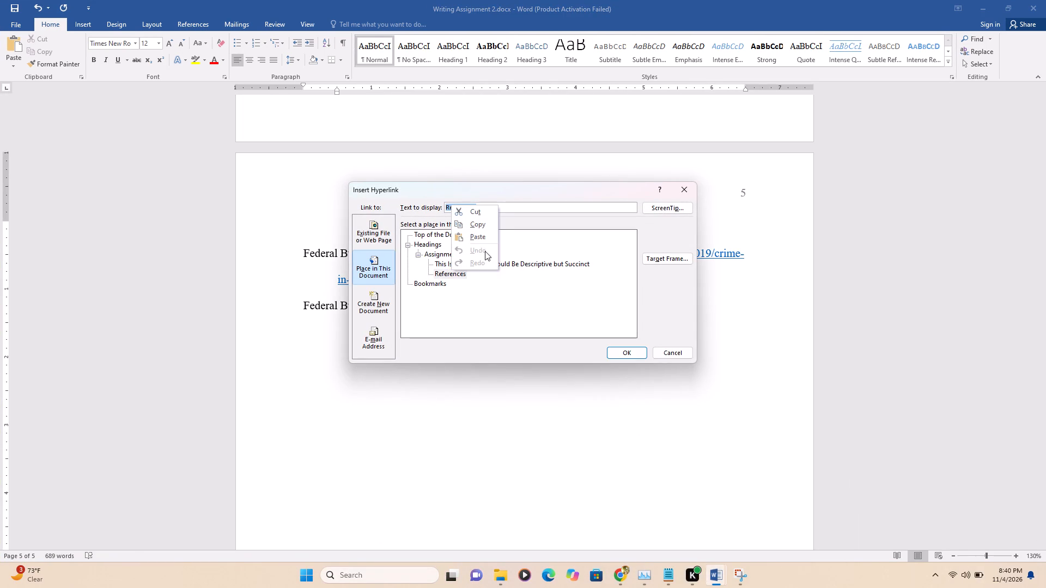
pyautogui.click(486, 237)
pyautogui.click(627, 354)
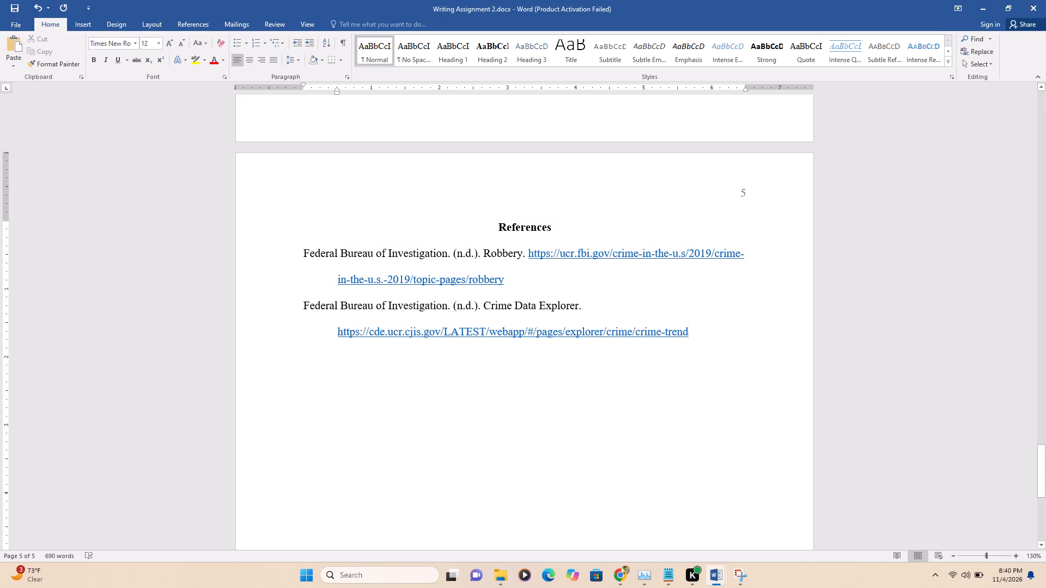
# Review the essay's body paragraphs to find statements that need an in-text citation.
pyautogui.scroll(7, 614, 426)
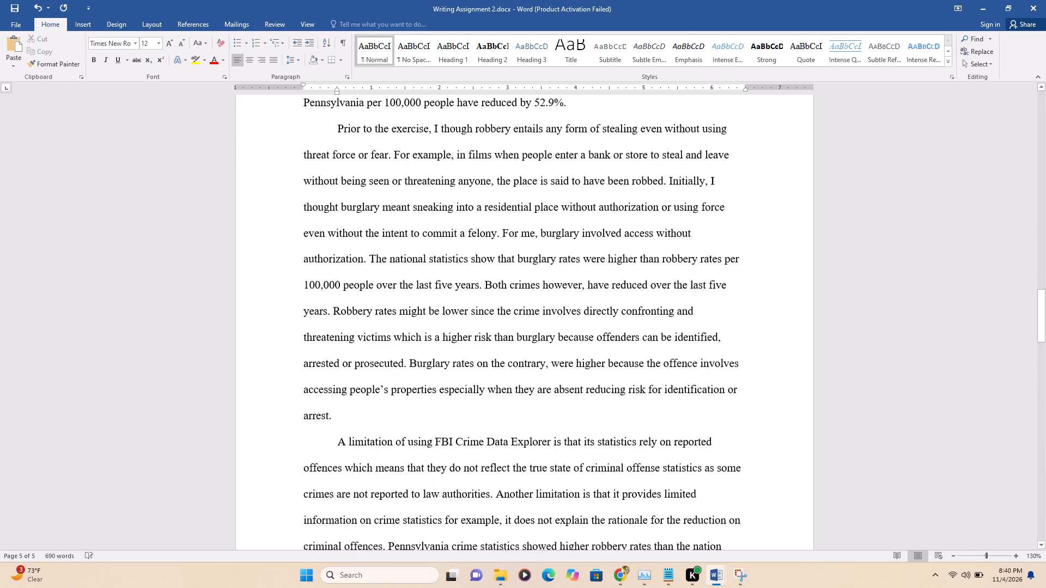
pyautogui.scroll(4, 614, 426)
pyautogui.scroll(-2, 614, 426)
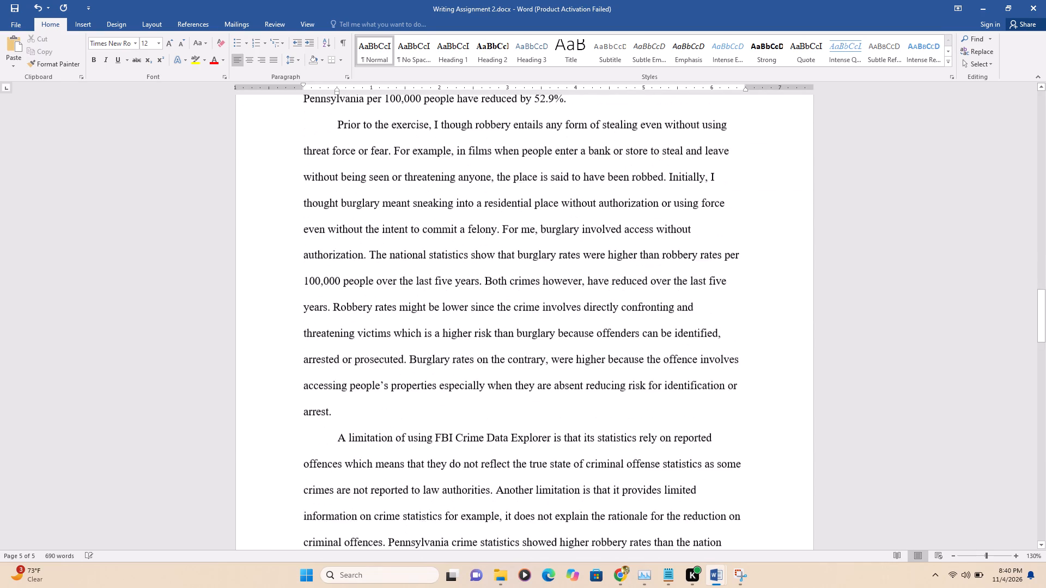
pyautogui.scroll(-1, 614, 426)
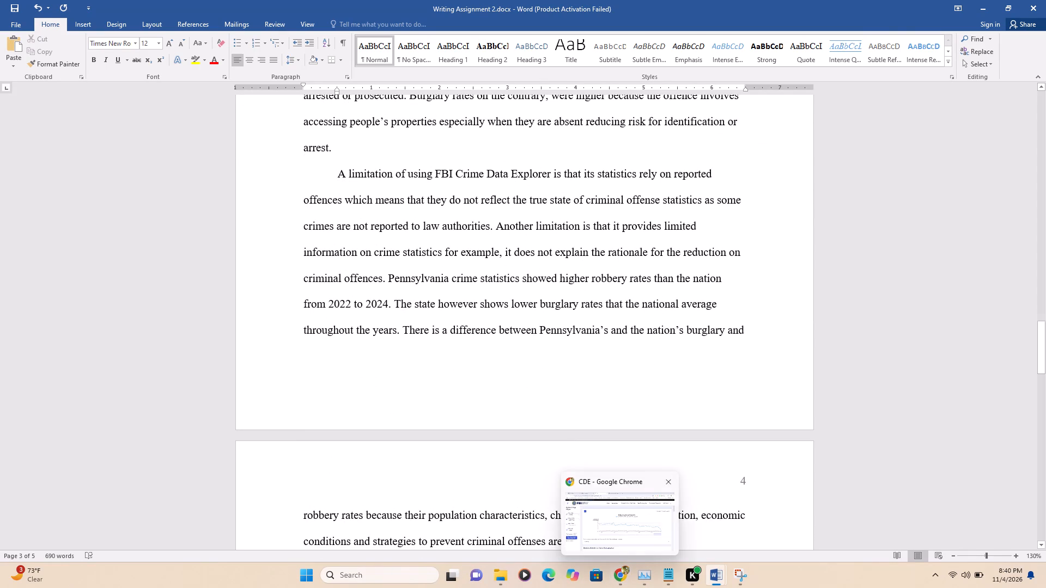
pyautogui.scroll(10, 611, 280)
pyautogui.scroll(-2, 611, 280)
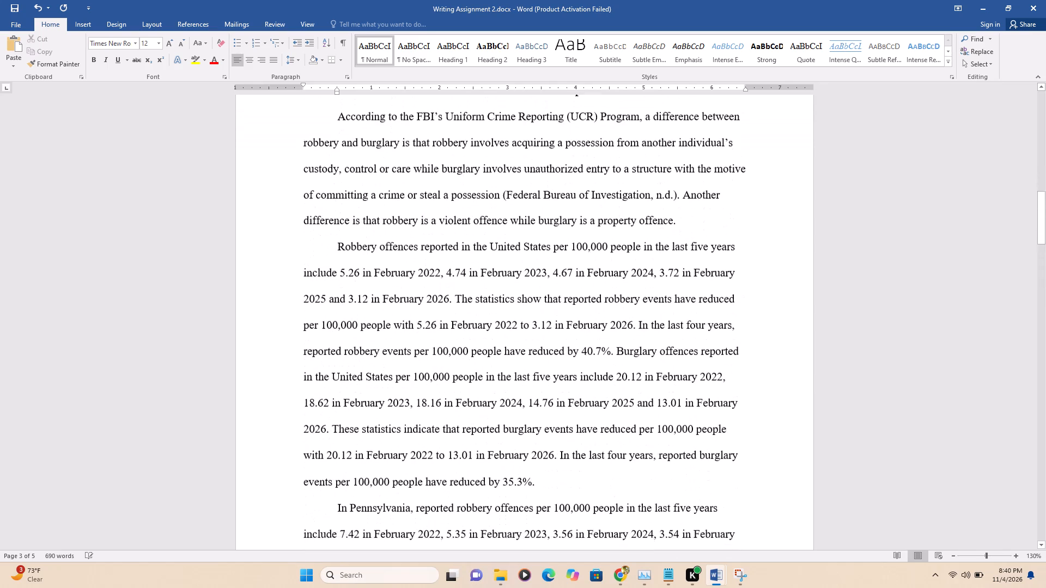
pyautogui.scroll(-4, 611, 280)
pyautogui.scroll(-1, 574, 317)
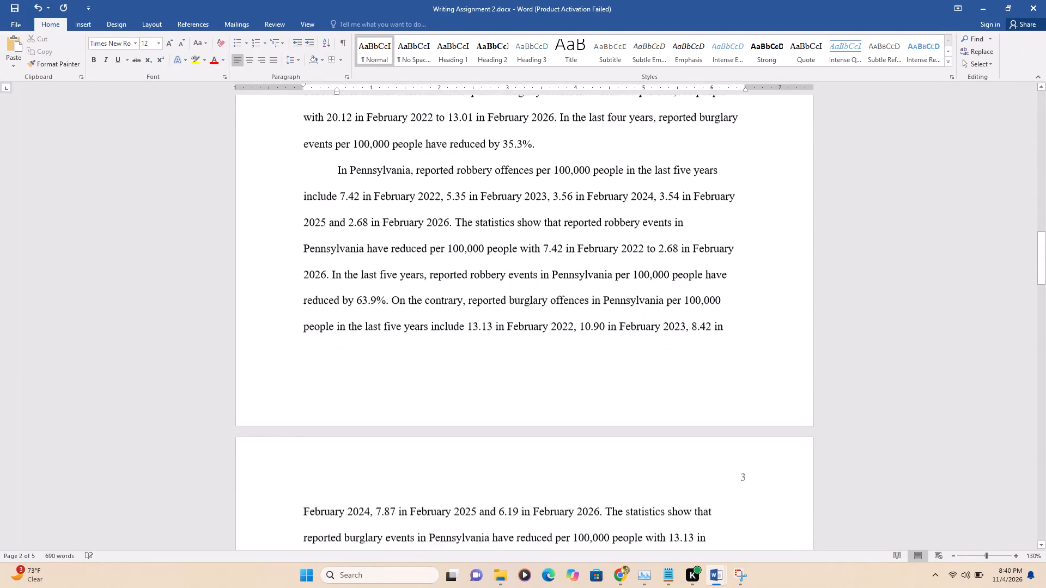
pyautogui.scroll(-5, 574, 317)
pyautogui.scroll(1, 574, 317)
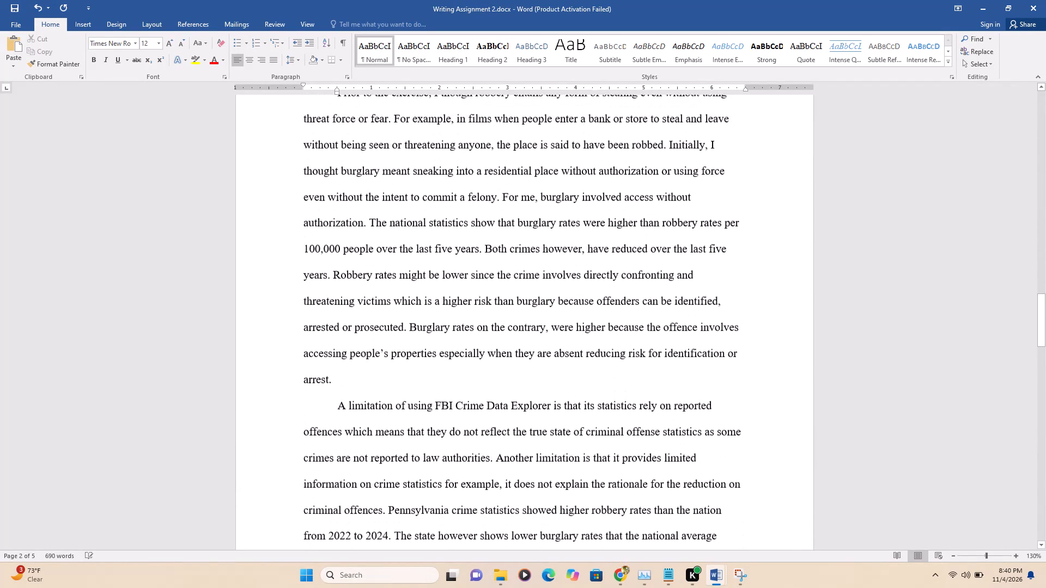
pyautogui.scroll(1, 574, 317)
pyautogui.scroll(-3, 574, 317)
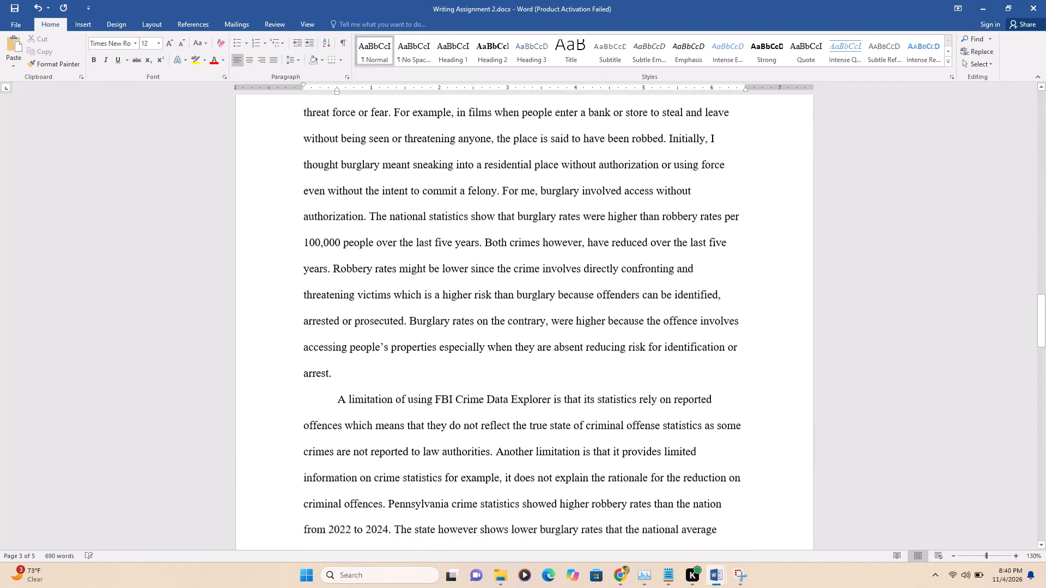
pyautogui.scroll(-2, 574, 317)
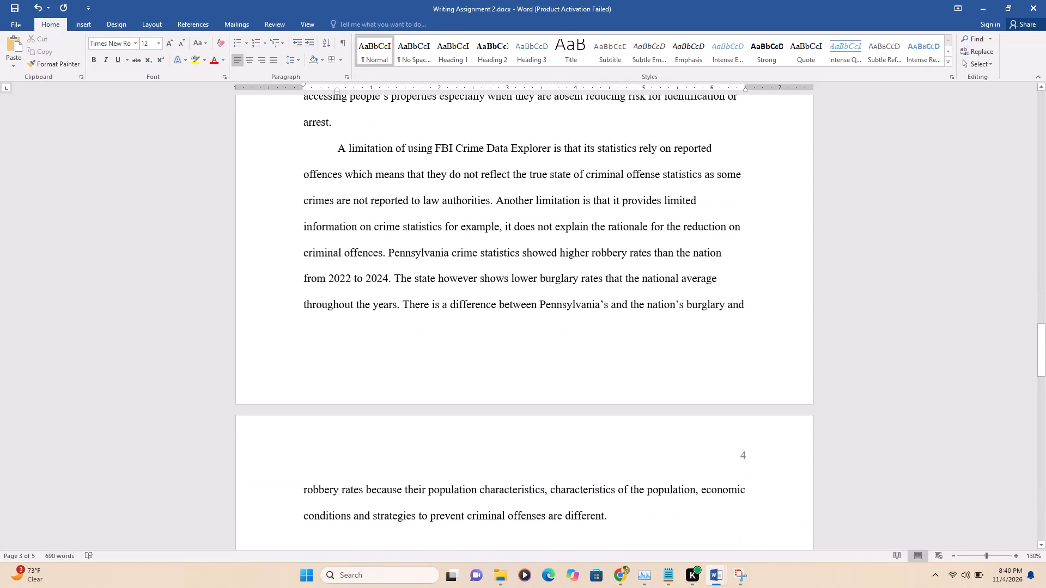
pyautogui.scroll(-2, 574, 317)
pyautogui.scroll(4, 574, 317)
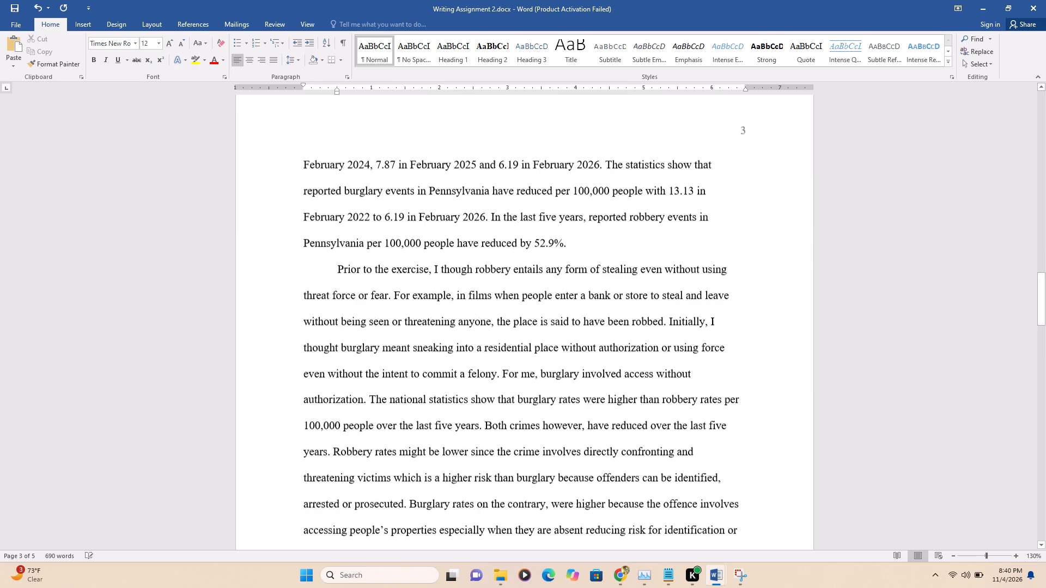
pyautogui.scroll(1, 574, 317)
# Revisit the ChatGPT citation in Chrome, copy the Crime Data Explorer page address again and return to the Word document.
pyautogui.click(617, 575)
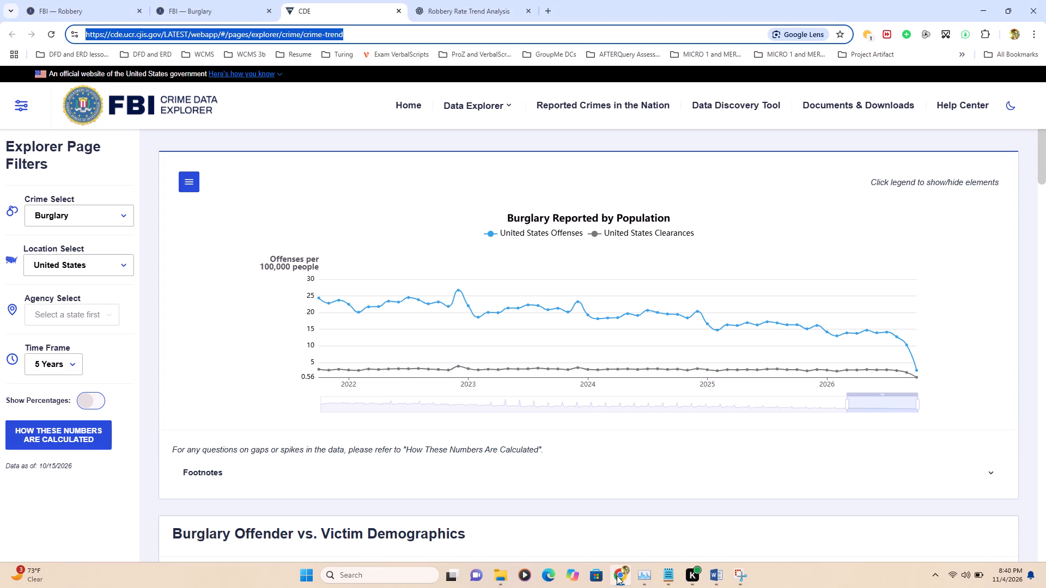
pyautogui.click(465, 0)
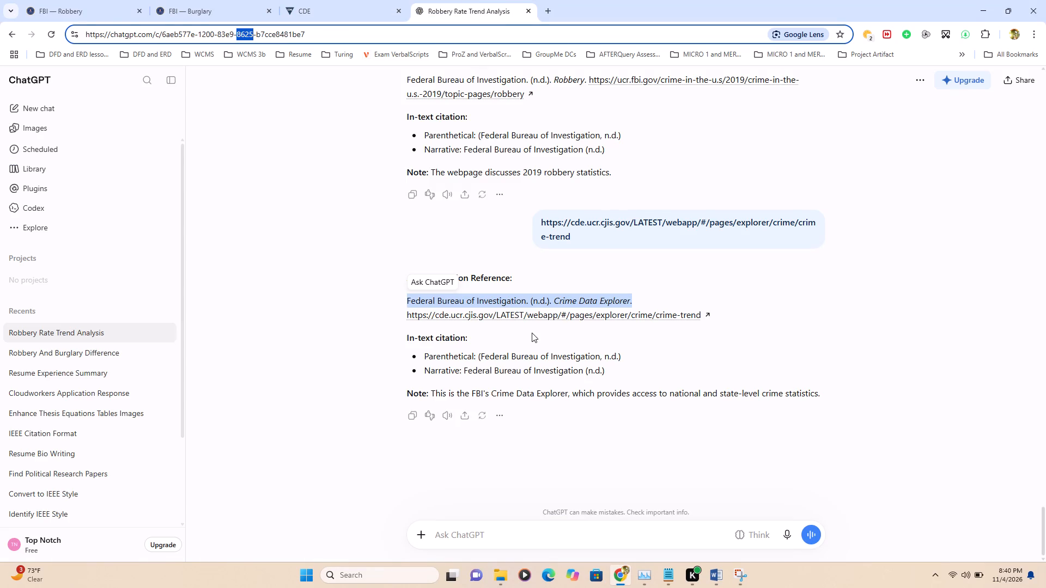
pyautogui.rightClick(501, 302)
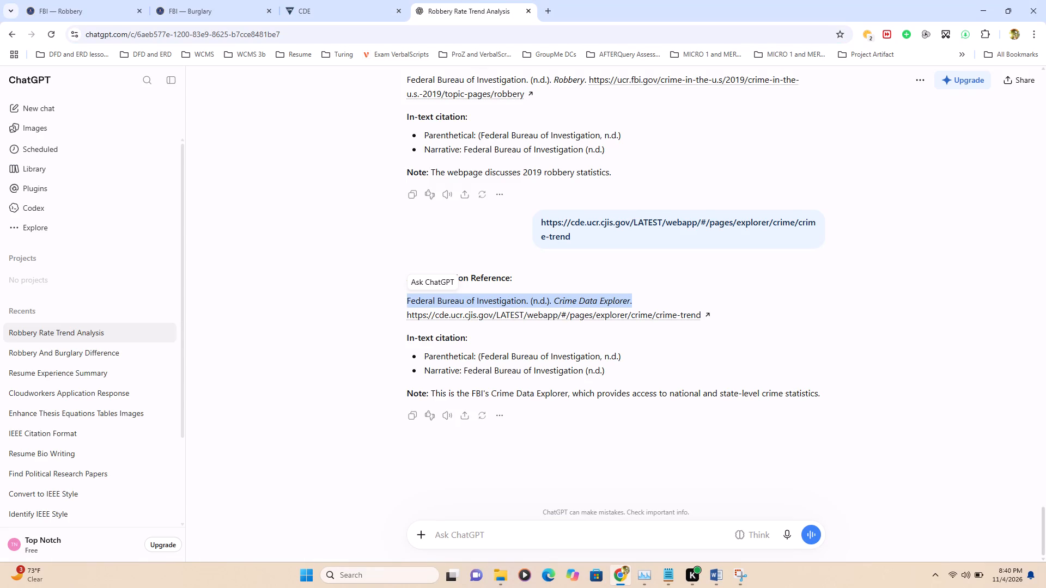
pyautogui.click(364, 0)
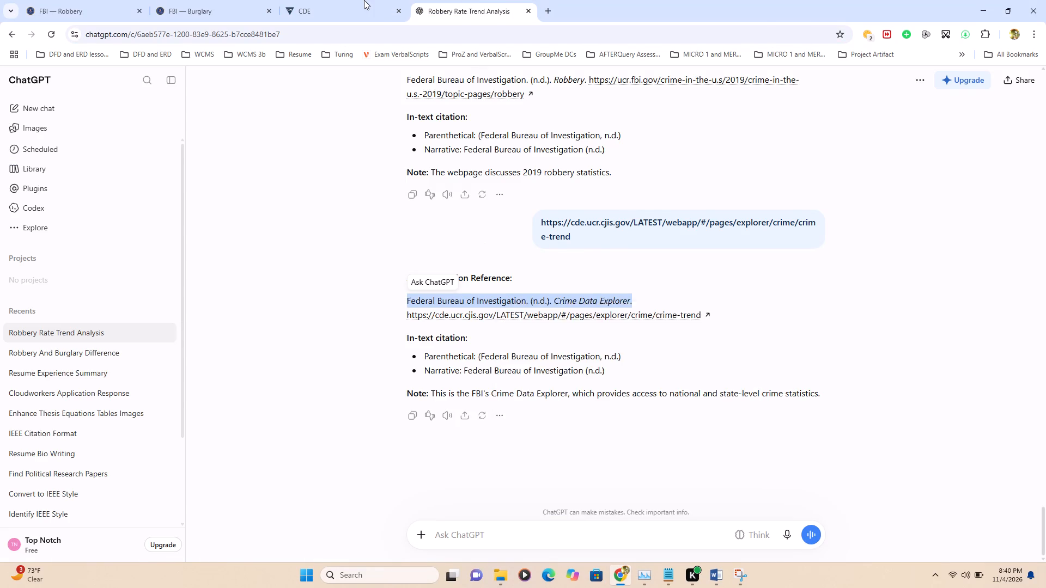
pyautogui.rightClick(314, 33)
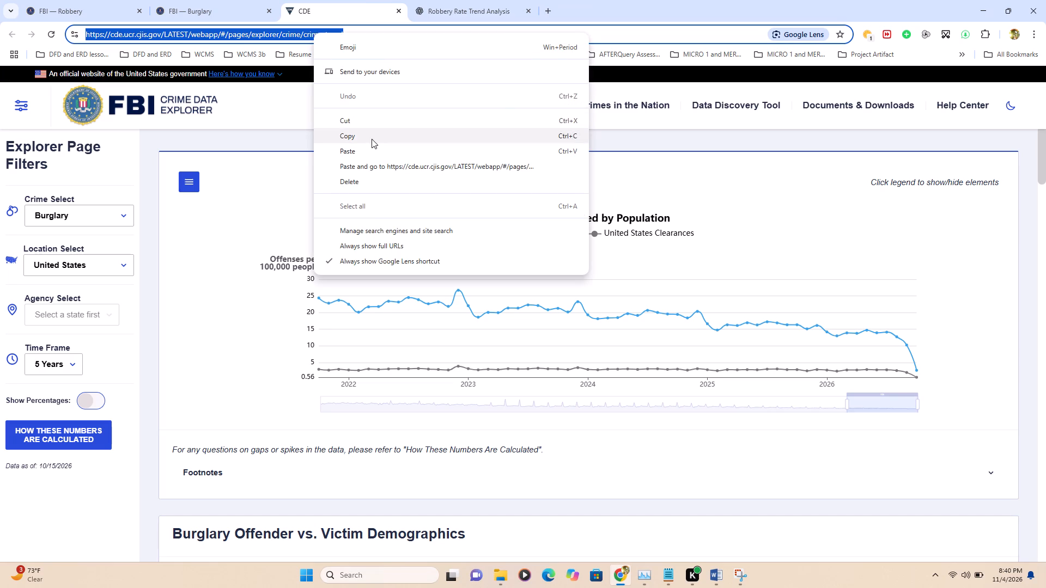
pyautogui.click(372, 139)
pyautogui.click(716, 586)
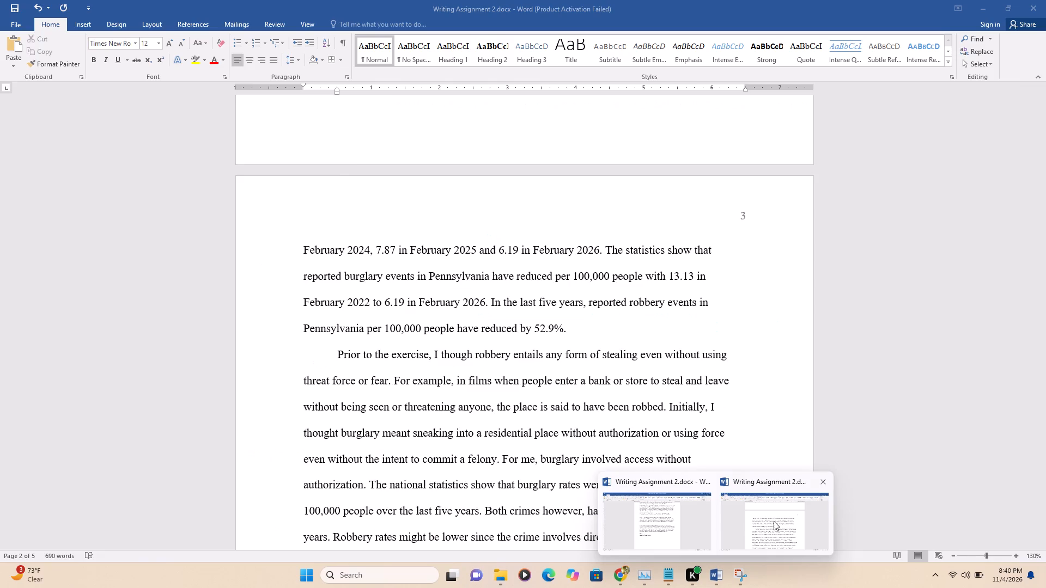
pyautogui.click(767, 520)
# Copy "Federal Bureau of Investigation. (n.d.)." from the Crime Data Explorer reference and paste it after "2.68 in February 2026" in the Pennsylvania paragraph.
pyautogui.scroll(-4, 666, 437)
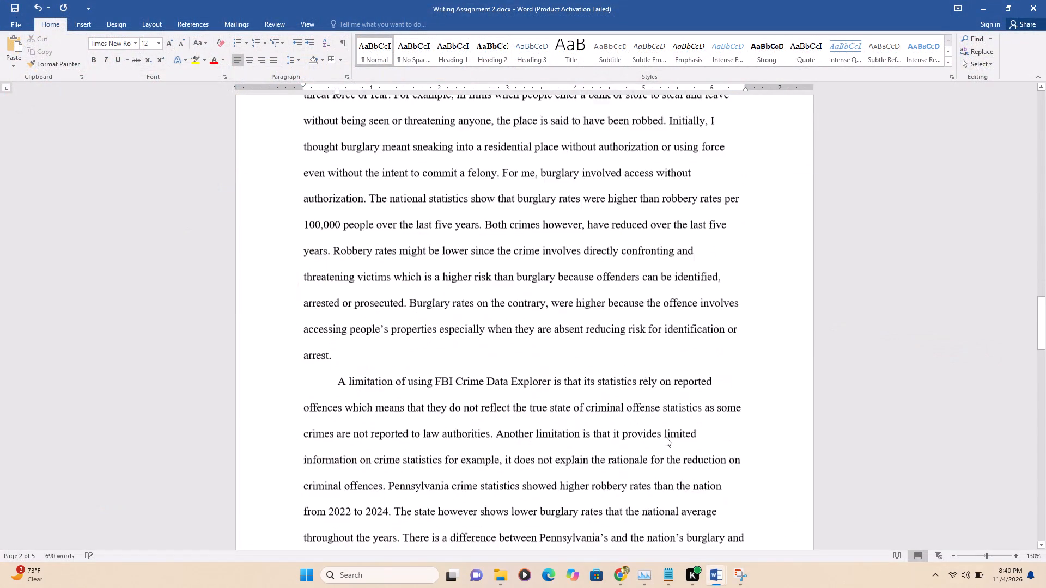
pyautogui.scroll(-6, 666, 437)
pyautogui.scroll(1, 666, 437)
pyautogui.scroll(1, 572, 431)
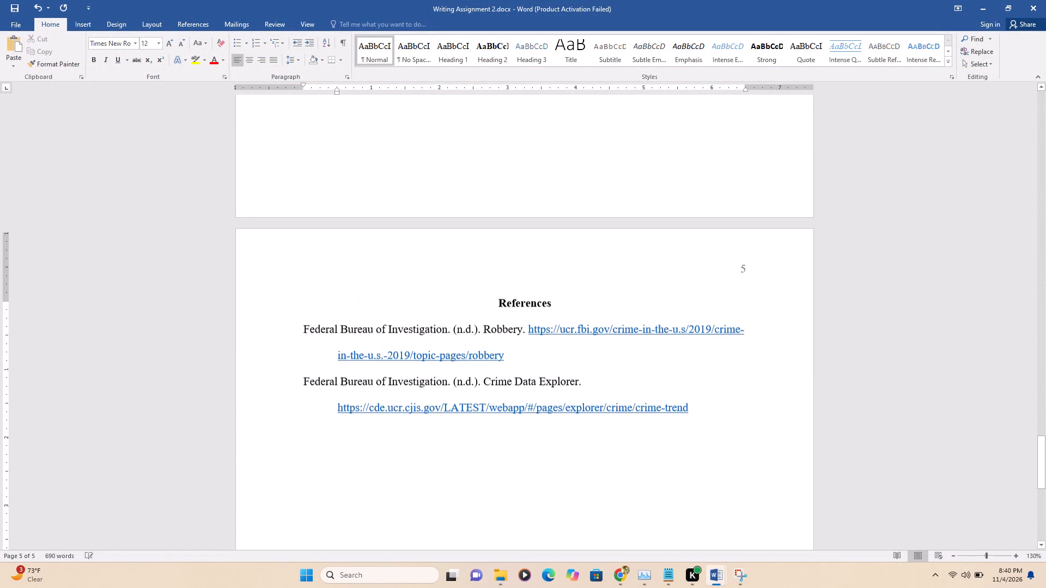
pyautogui.moveTo(480, 388); pyautogui.dragTo(329, 386)
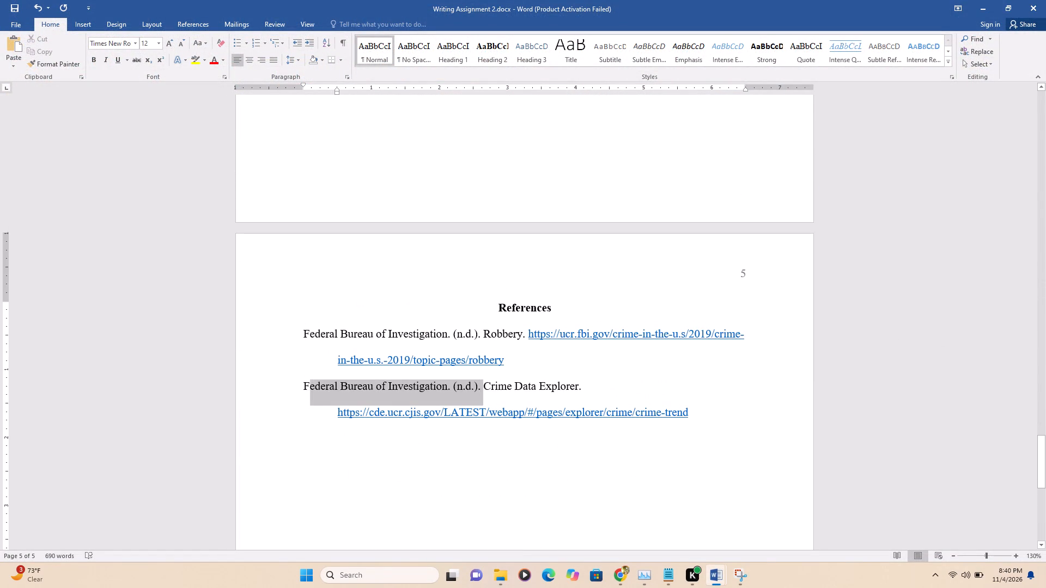
pyautogui.moveTo(329, 386); pyautogui.dragTo(325, 387)
pyautogui.rightClick(385, 390)
pyautogui.click(428, 407)
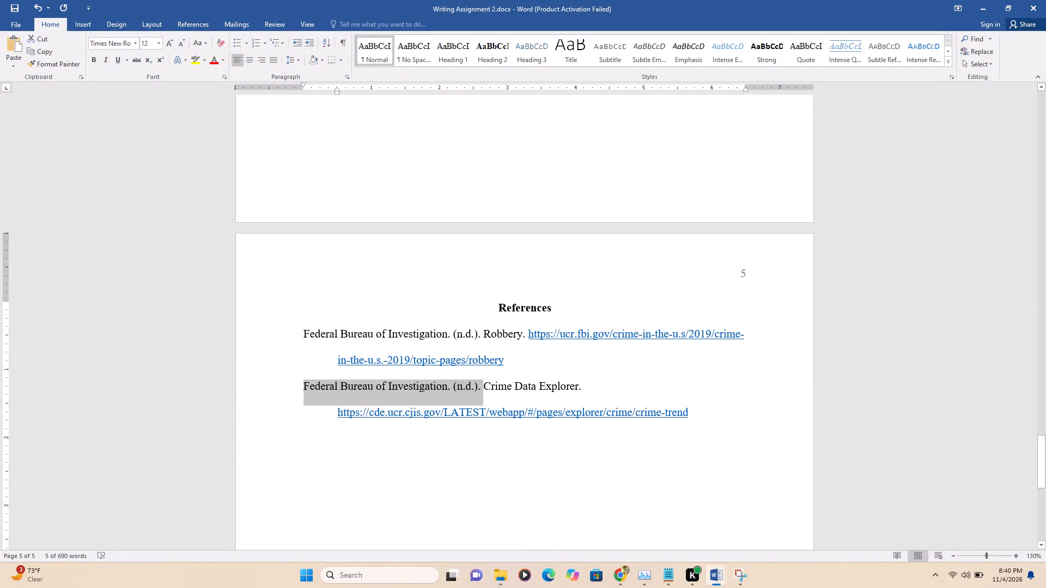
pyautogui.scroll(13, 428, 407)
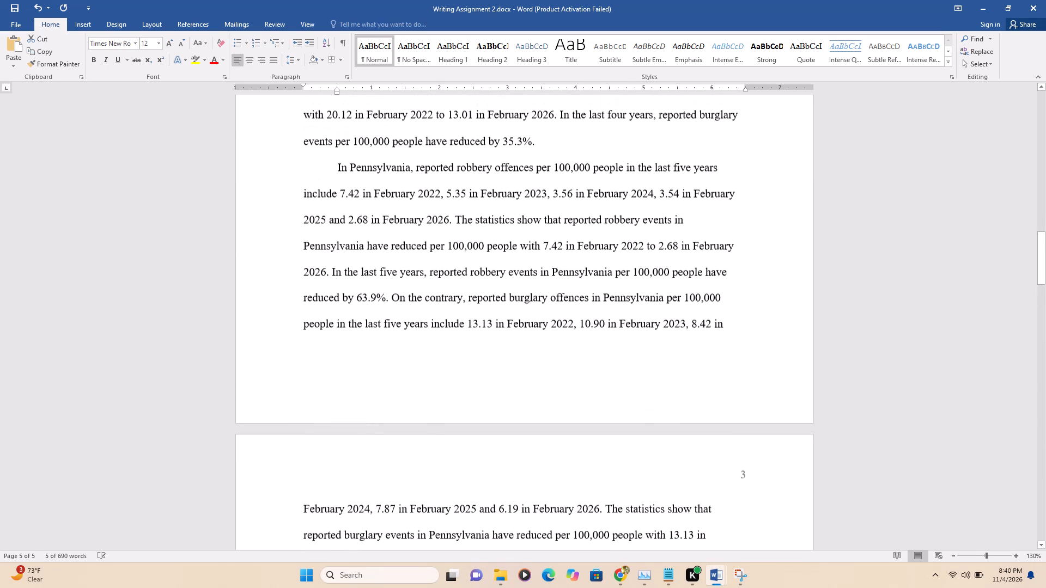
pyautogui.click(449, 222)
pyautogui.rightClick(449, 222)
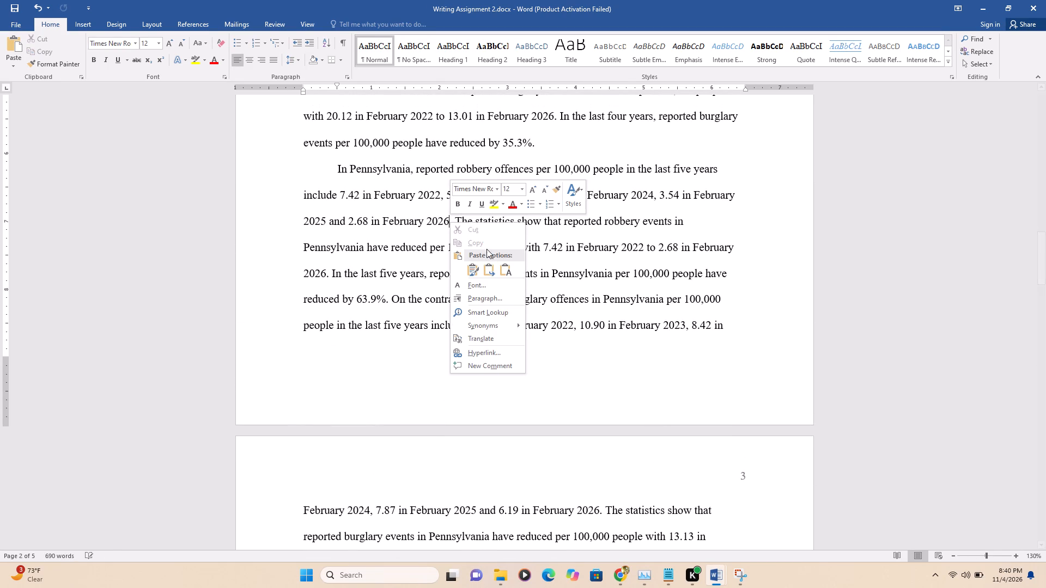
pyautogui.click(492, 268)
# In the pasted Pennsylvania citation, remove the extra closing period and replace the period and opening parenthesis before "n.d." with a comma and space.
pyautogui.press(']')
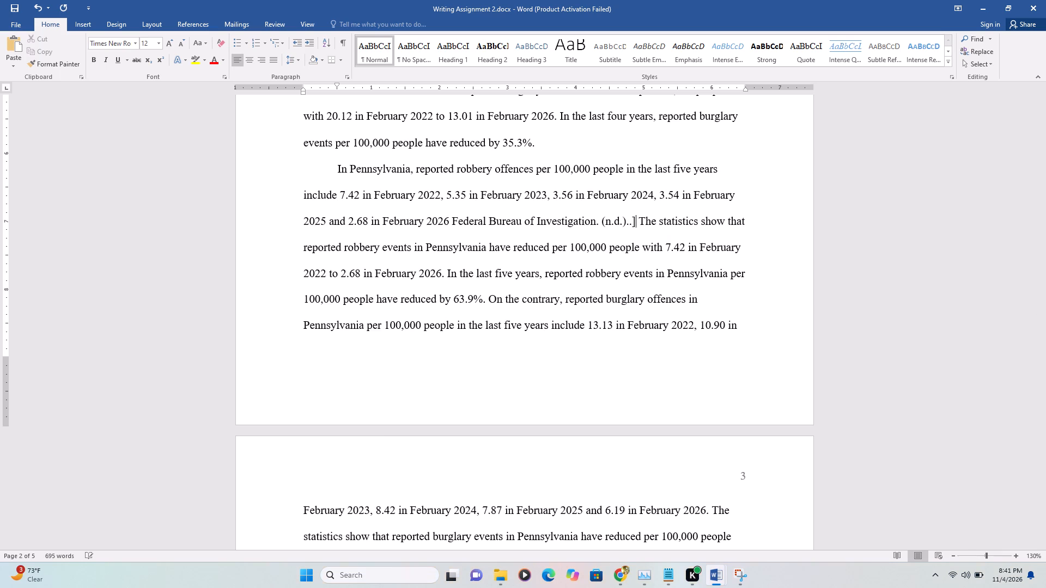
pyautogui.press('BackSpace')
pyautogui.press('BackSpace')
pyautogui.press('Left')
pyautogui.press('Left')
pyautogui.press('Left')
pyautogui.press('Left')
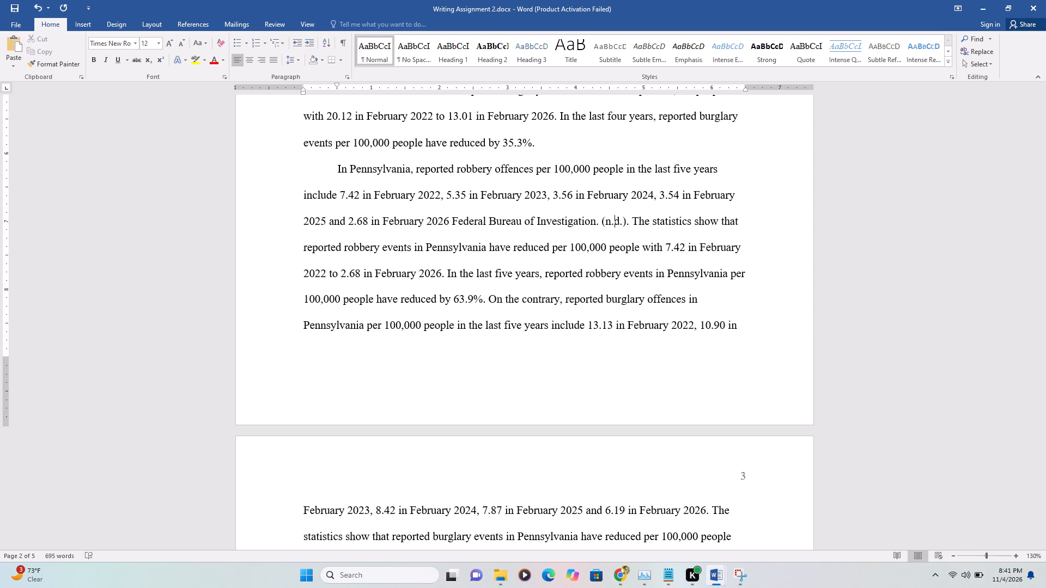
pyautogui.press('Left')
pyautogui.press('Left')
pyautogui.press('Right')
pyautogui.press('Right')
pyautogui.press('Left')
pyautogui.press('Left')
pyautogui.press('BackSpace')
pyautogui.press('BackSpace')
pyautogui.press('BackSpace')
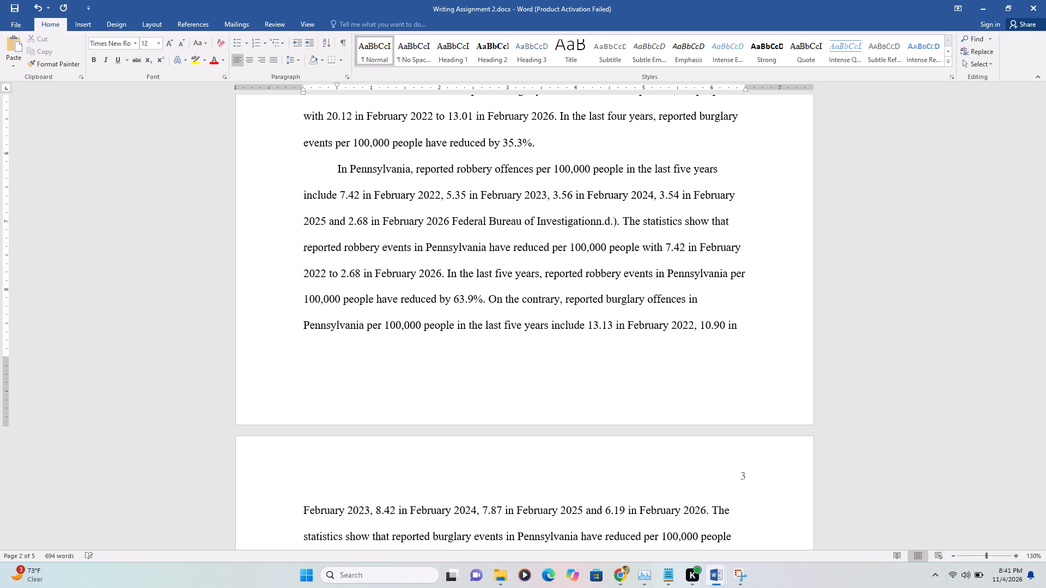
pyautogui.write(',')
pyautogui.press('space')
# Add the opening parenthesis before "Federal Bureau" so the in-text citation reads "(Federal Bureau of Investigation, n.d.)".
pyautogui.press('Left')
pyautogui.press('Left')
pyautogui.press('Left')
pyautogui.press('Left')
pyautogui.press('Left')
pyautogui.press('Left')
pyautogui.press('Left')
pyautogui.press('Left')
pyautogui.press('Left')
pyautogui.press('Left')
pyautogui.press('Left')
pyautogui.press('Left')
pyautogui.press('Left')
pyautogui.press('Left')
pyautogui.press('Left')
pyautogui.press('Left')
pyautogui.press('Left')
pyautogui.press('Left')
pyautogui.press('Left')
pyautogui.press('Left')
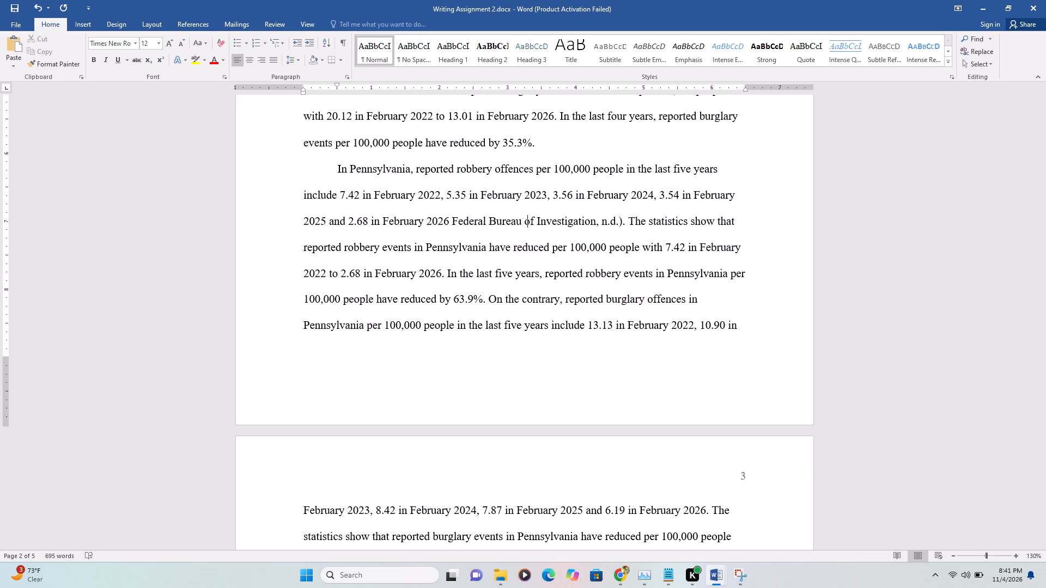
pyautogui.press('Left')
pyautogui.press('Right')
pyautogui.hotkey('shift', '(')
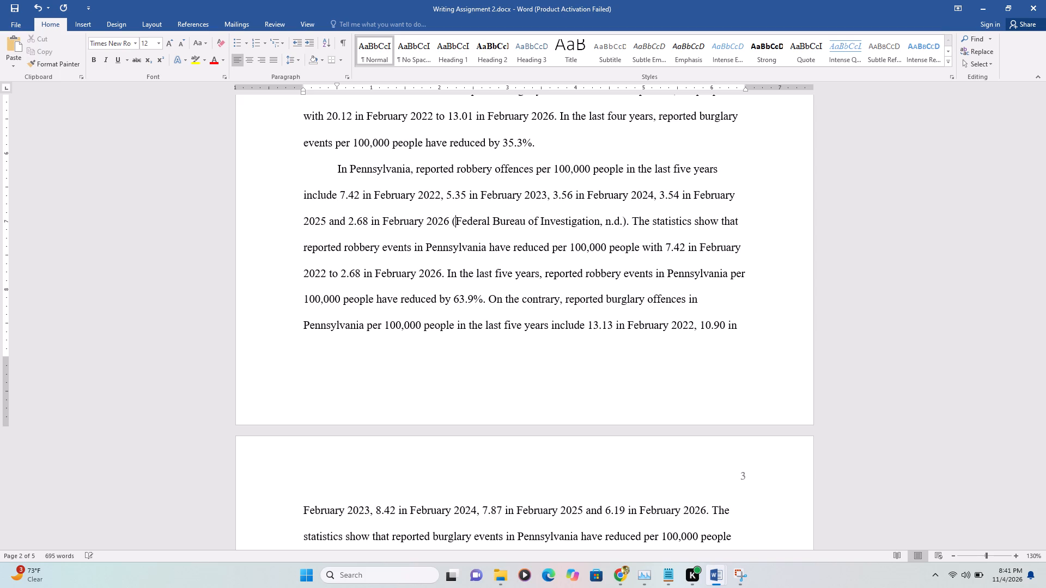
# Sort the two Federal Bureau of Investigation entries under References by paragraph text in ascending order.
pyautogui.scroll(-1, 354, 223)
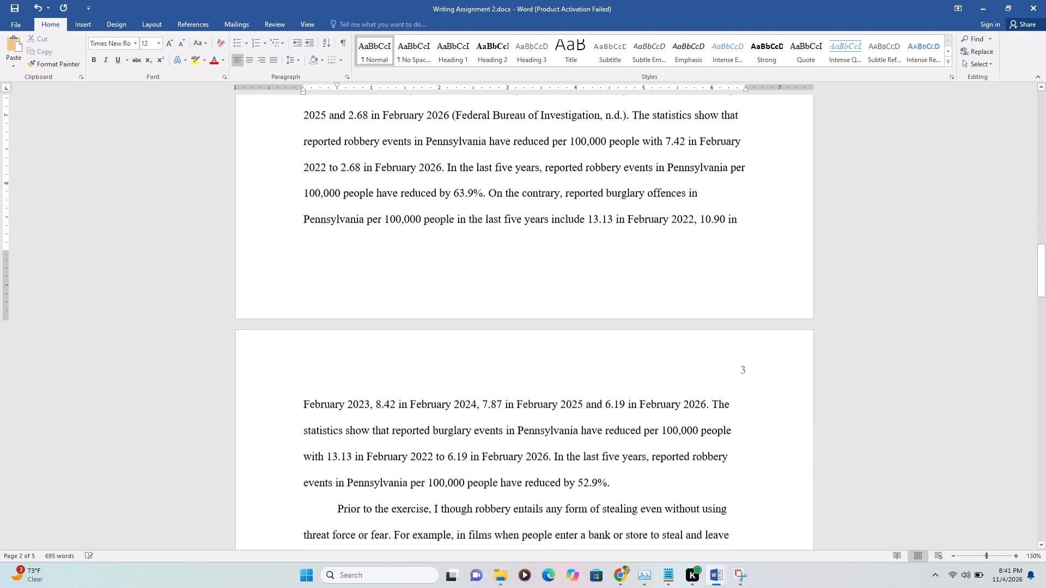
pyautogui.scroll(-9, 354, 223)
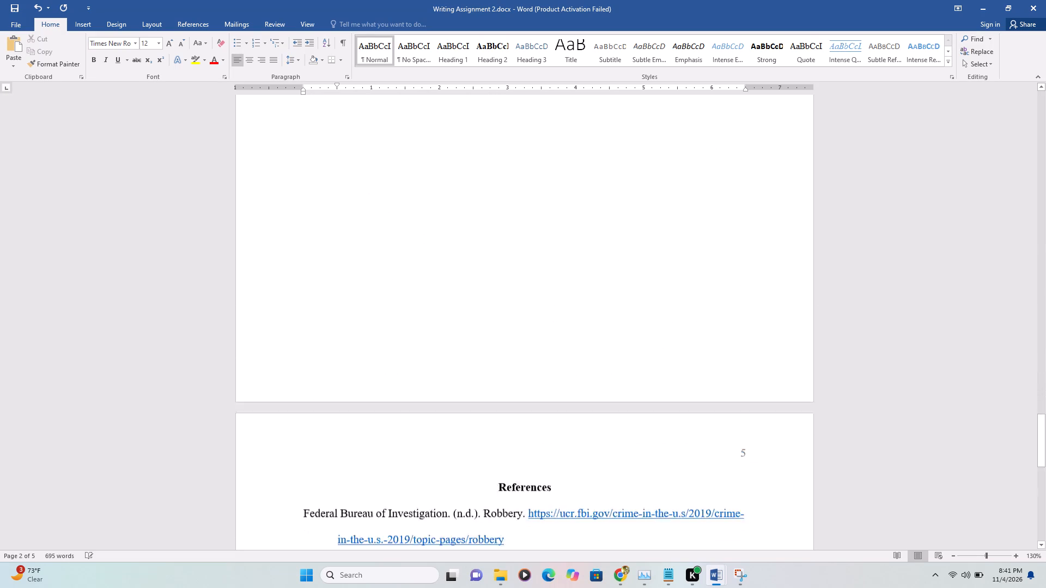
pyautogui.scroll(-2, 354, 223)
pyautogui.scroll(1, 354, 223)
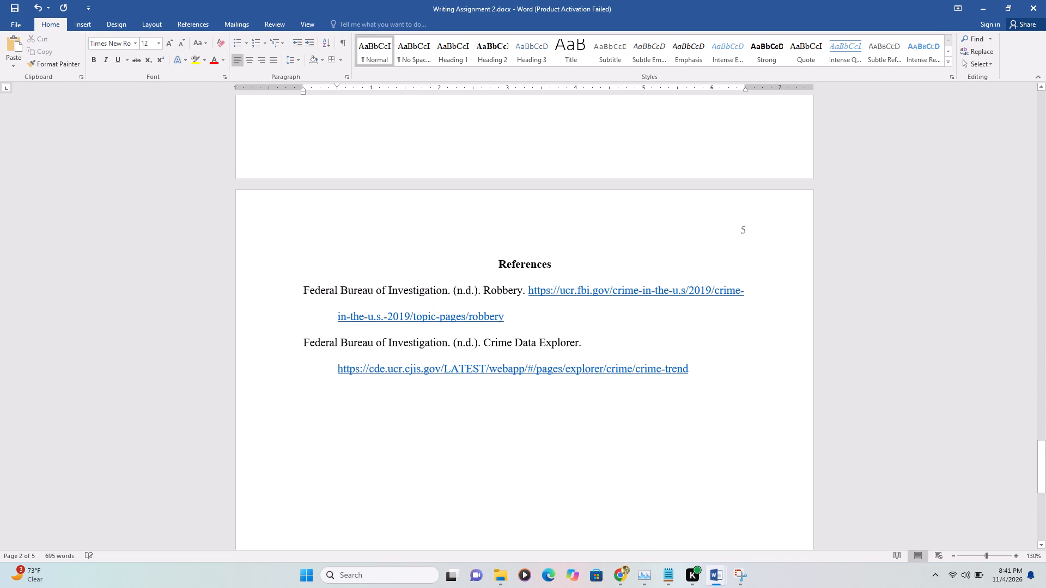
pyautogui.moveTo(699, 374); pyautogui.dragTo(287, 298)
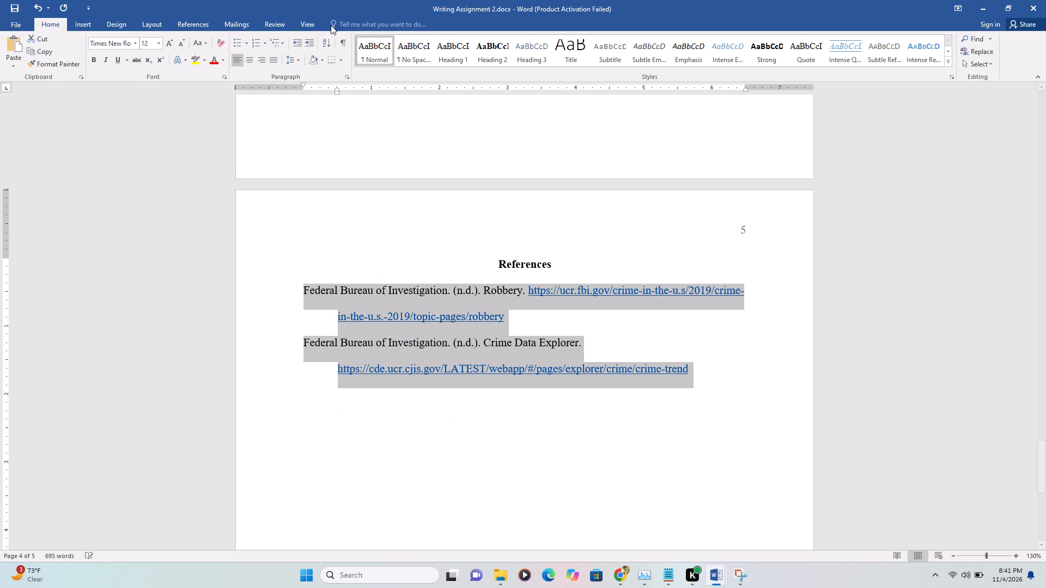
pyautogui.click(329, 40)
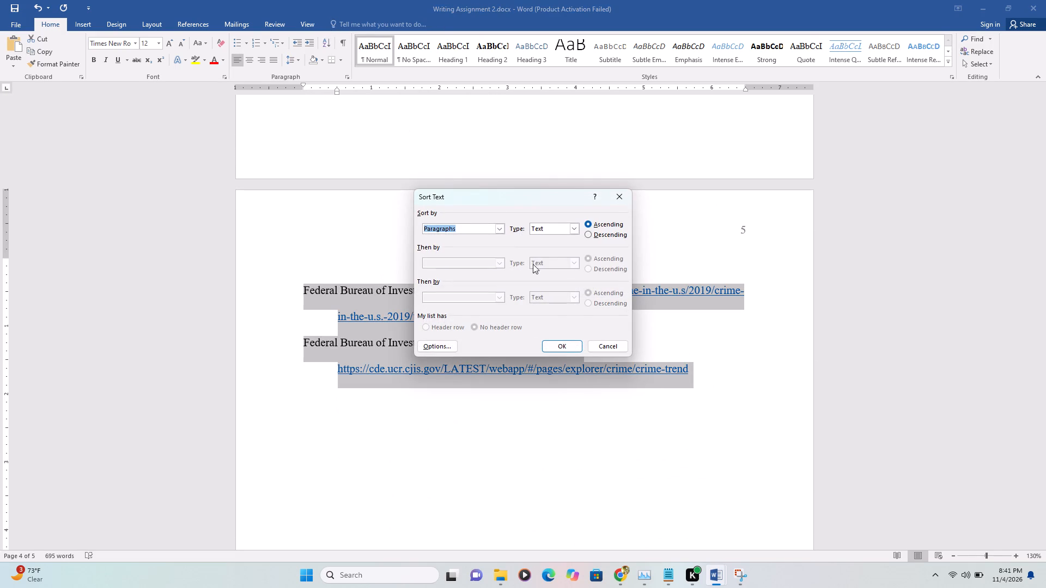
pyautogui.click(564, 342)
pyautogui.click(641, 449)
# Replace the placeholder title on page 2 above the essay's first paragraph with "Writing Assignment 2".
pyautogui.scroll(4, 641, 449)
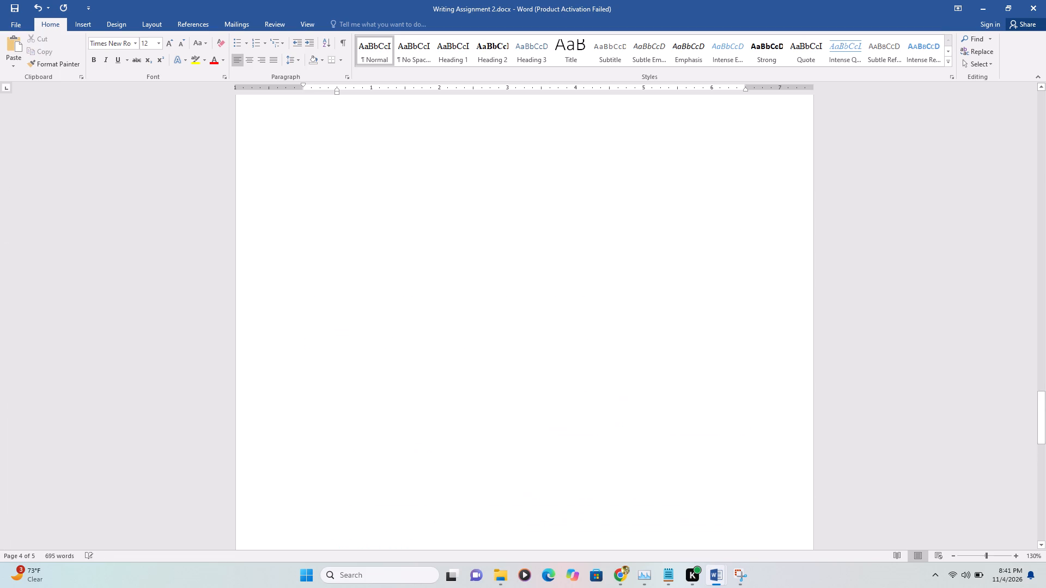
pyautogui.scroll(12, 641, 449)
pyautogui.scroll(-2, 641, 449)
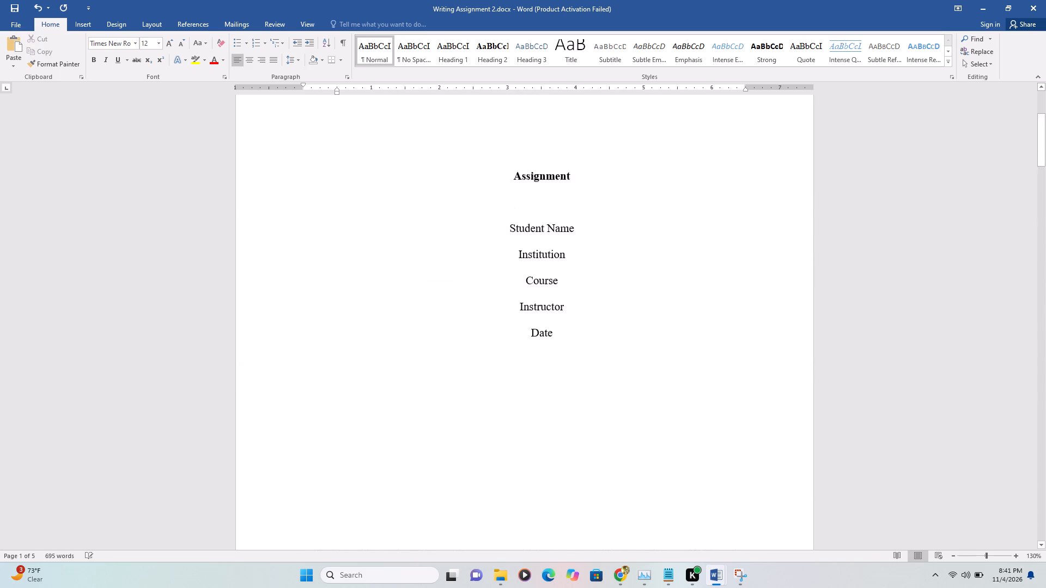
pyautogui.scroll(-1, 641, 449)
pyautogui.tripleClick(512, 474)
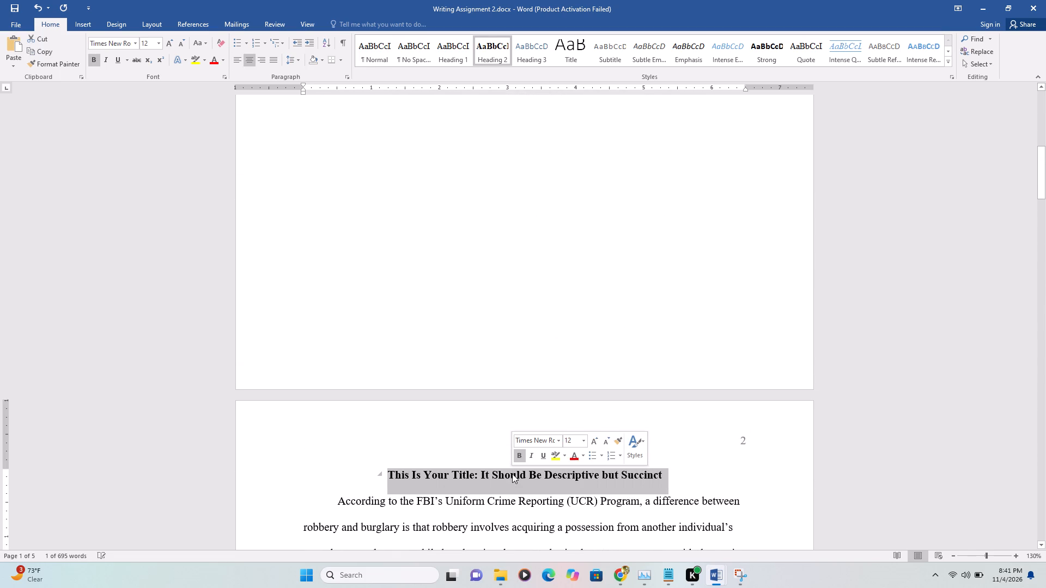
pyautogui.write('Wr')
pyautogui.write('iting Assignment 2')
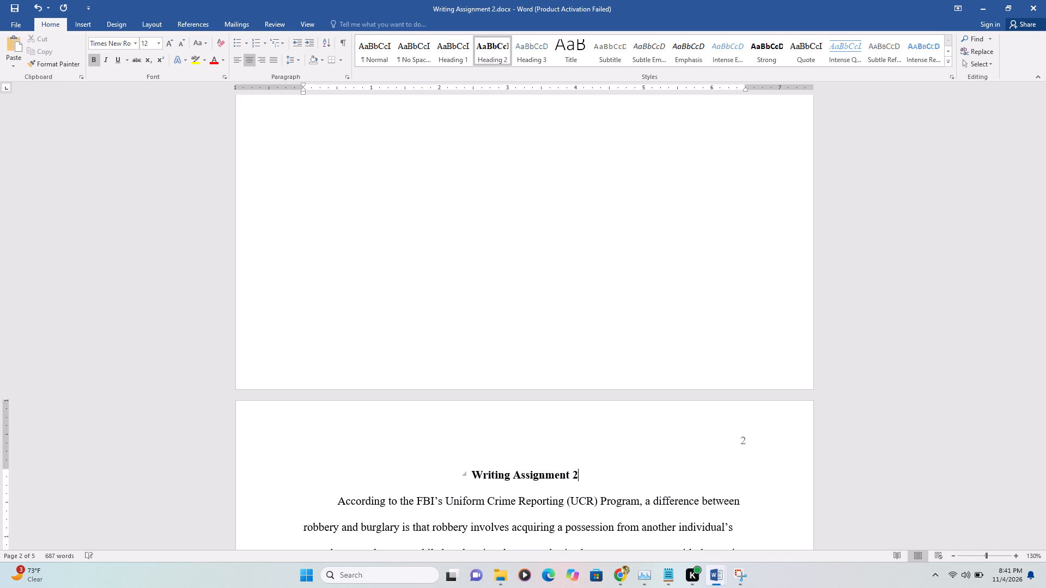
# Save the document.
pyautogui.click(15, 3)
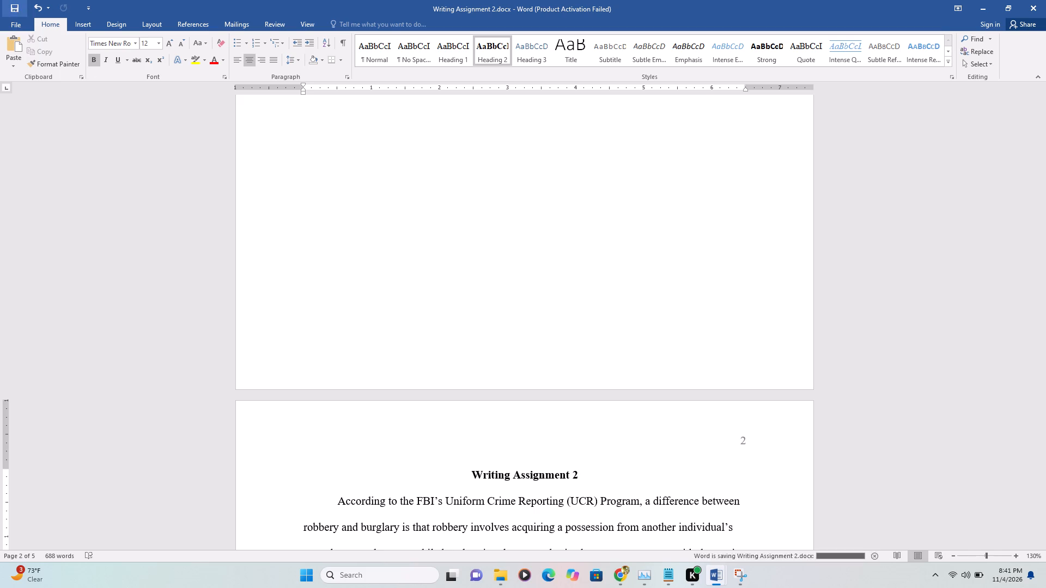
# Review the whole document from the title page through the body paragraphs to the reference list.
pyautogui.scroll(4, 386, 249)
pyautogui.scroll(-8, 386, 249)
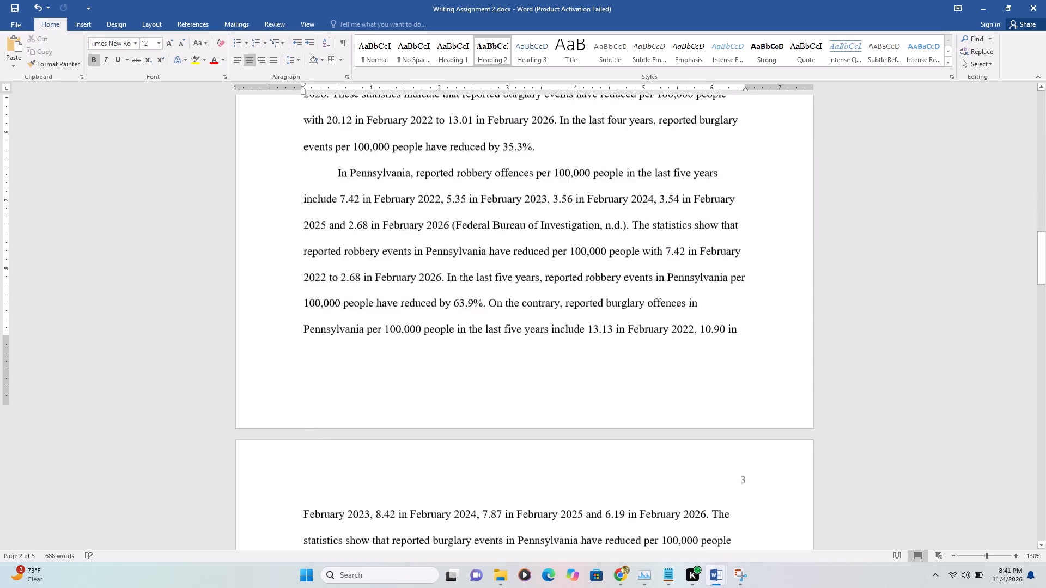
pyautogui.scroll(-10, 386, 249)
pyautogui.scroll(1, 386, 249)
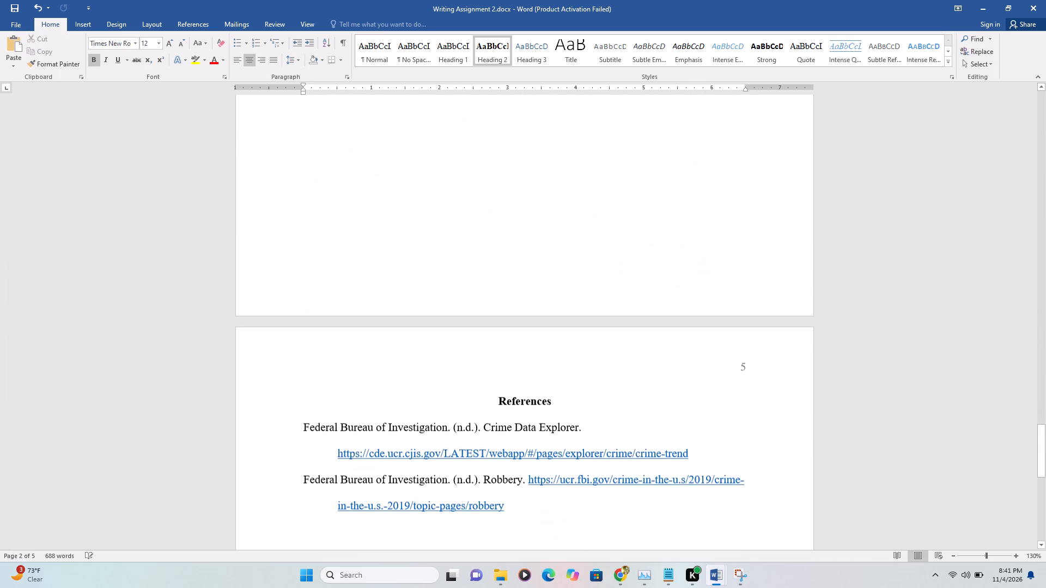
pyautogui.scroll(1, 386, 249)
pyautogui.scroll(-1, 386, 249)
pyautogui.scroll(5, 386, 249)
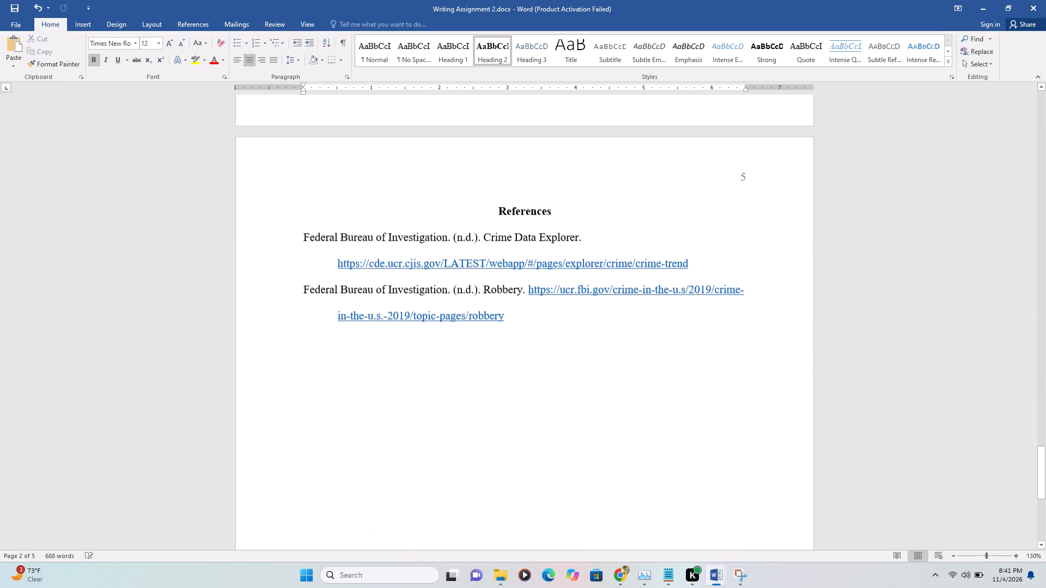
pyautogui.scroll(15, 386, 249)
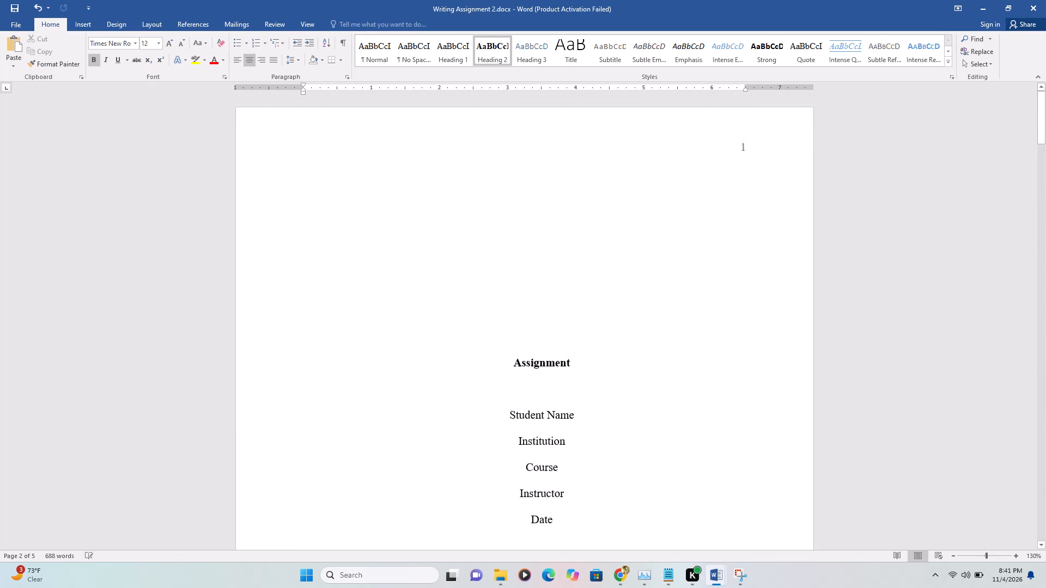
pyautogui.scroll(-14, 386, 249)
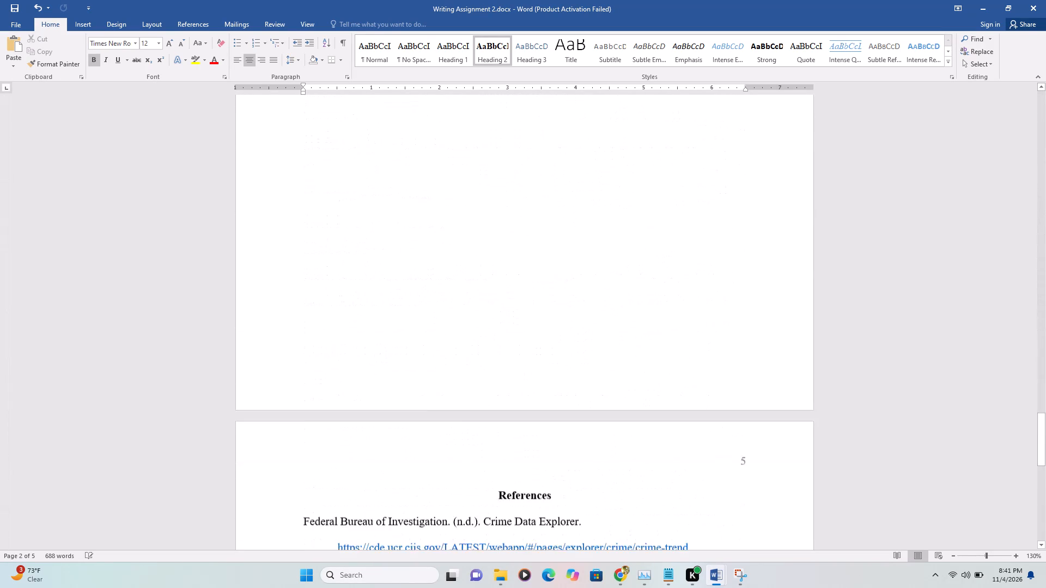
pyautogui.scroll(-2, 386, 249)
# Switch to Chrome and open Grammarly and the Copyleaks AI Detector in new tabs.
pyautogui.click(612, 587)
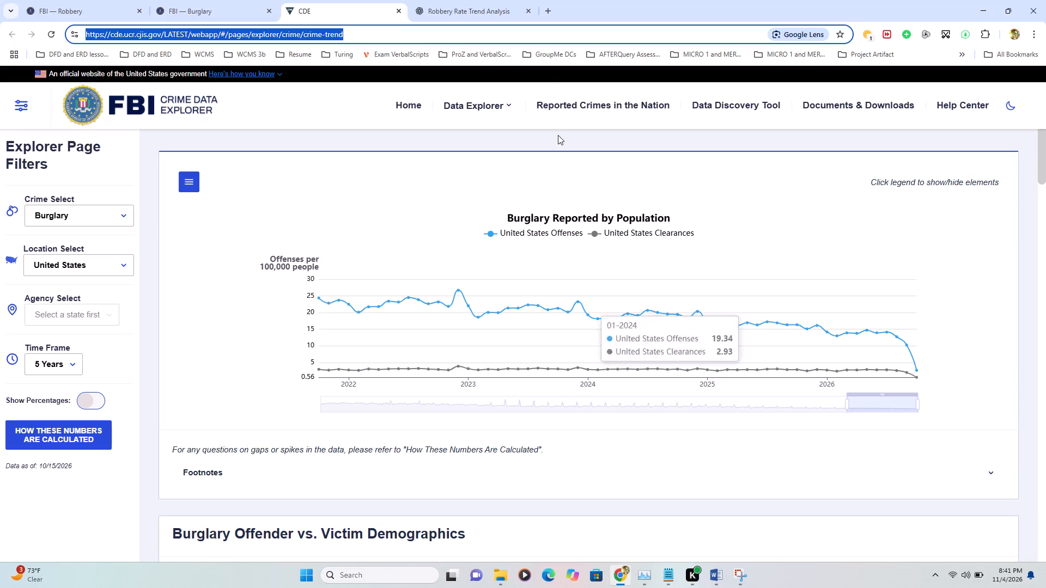
pyautogui.click(548, 5)
pyautogui.write('gra')
pyautogui.click(472, 58)
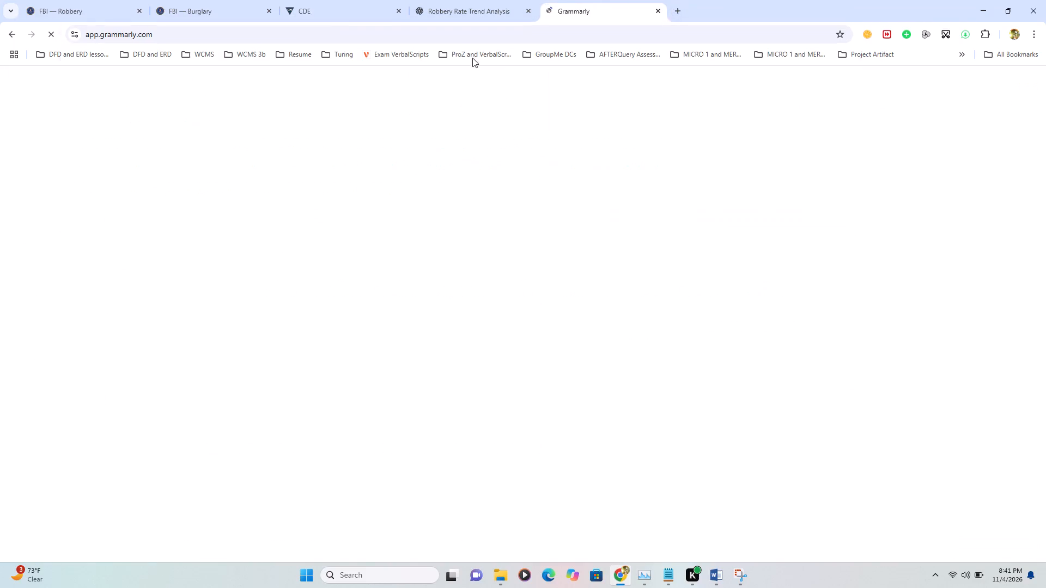
pyautogui.click(683, 10)
pyautogui.write('cop')
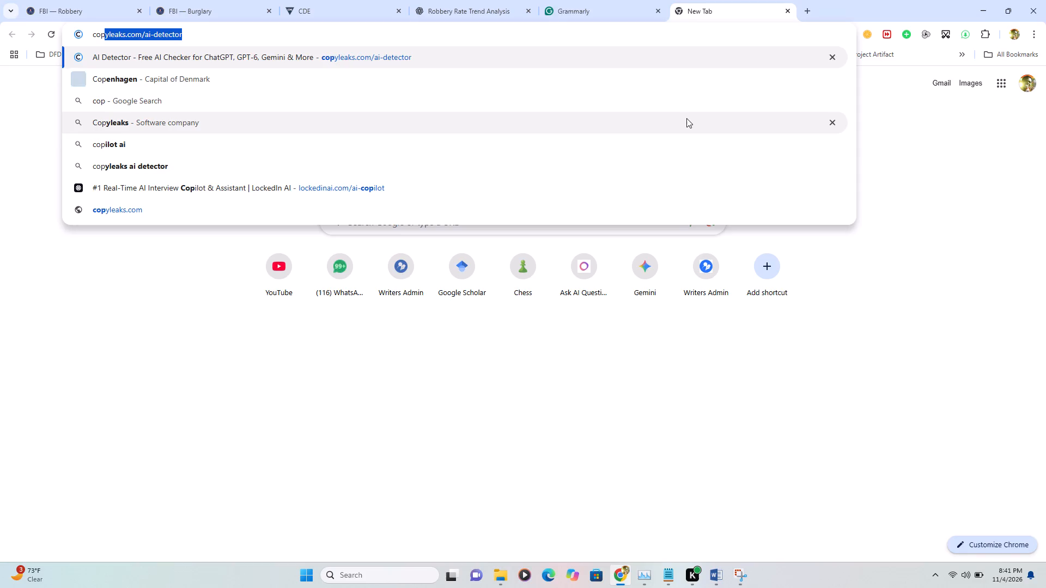
pyautogui.click(583, 53)
# Upload "Writing Assignment 2.docx" from the Desktop folder to Grammarly.
pyautogui.click(569, 0)
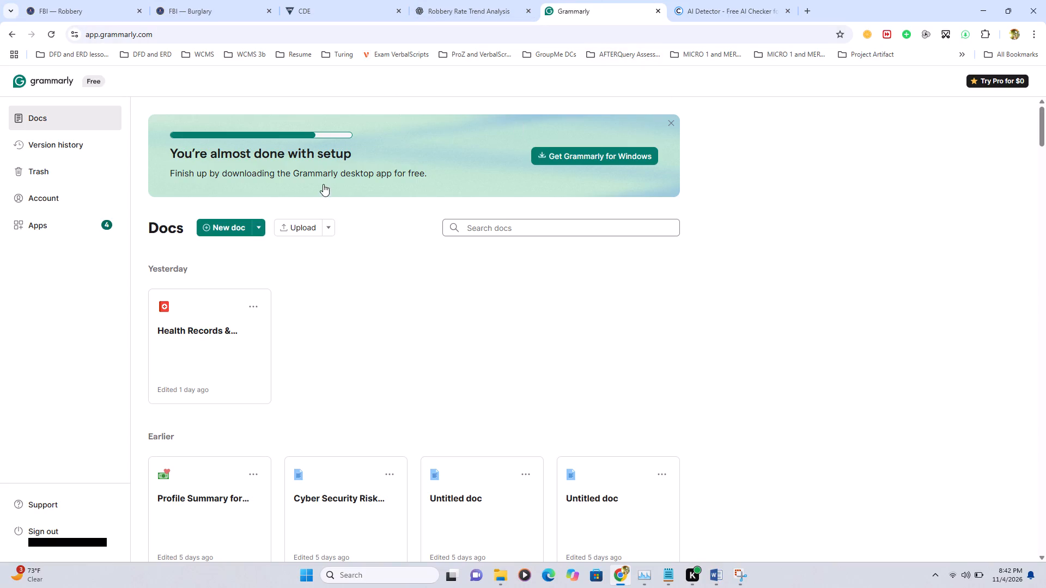
pyautogui.click(288, 233)
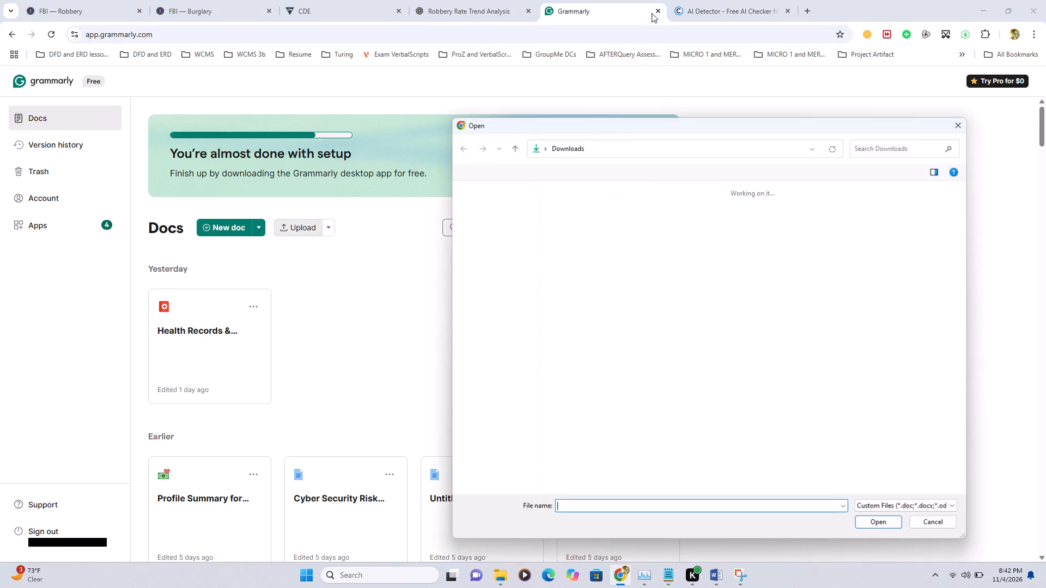
pyautogui.click(497, 262)
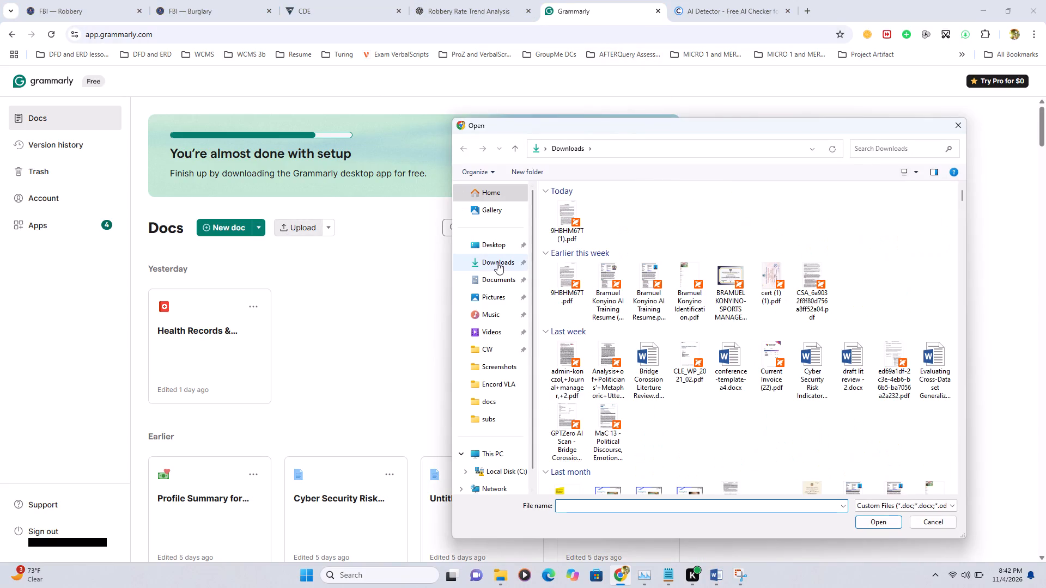
pyautogui.click(493, 244)
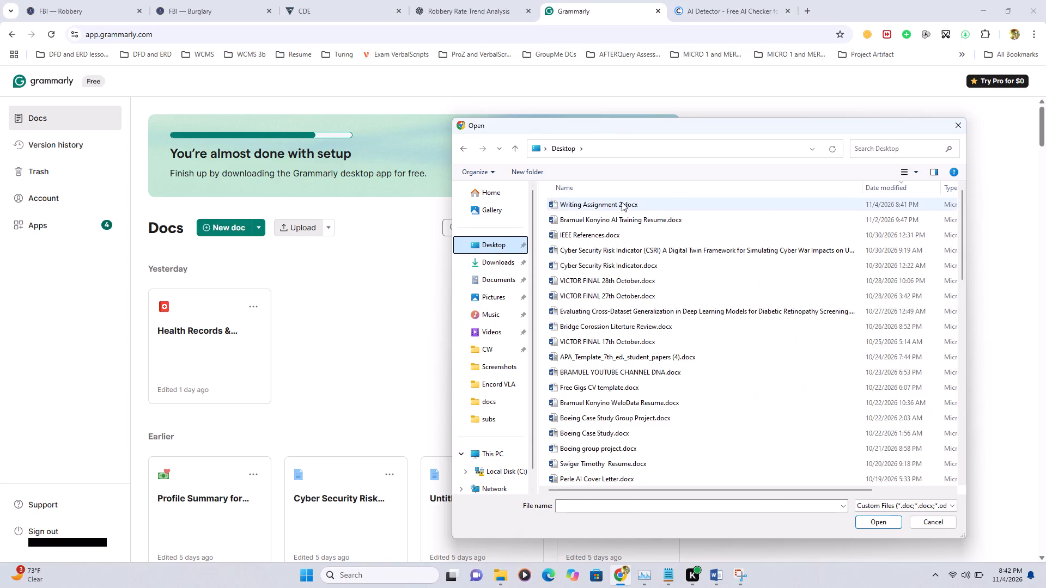
pyautogui.doubleClick(622, 202)
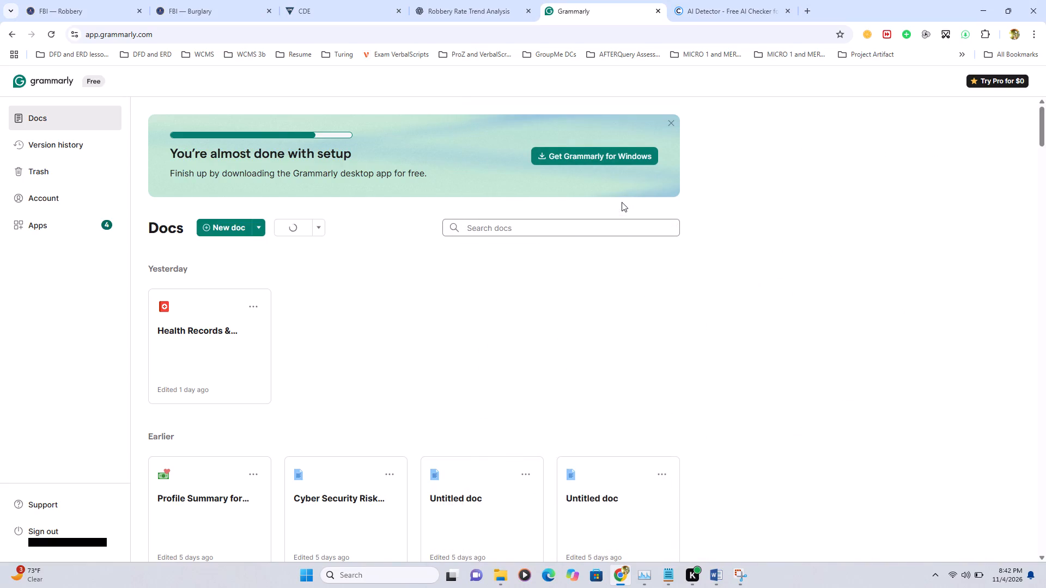
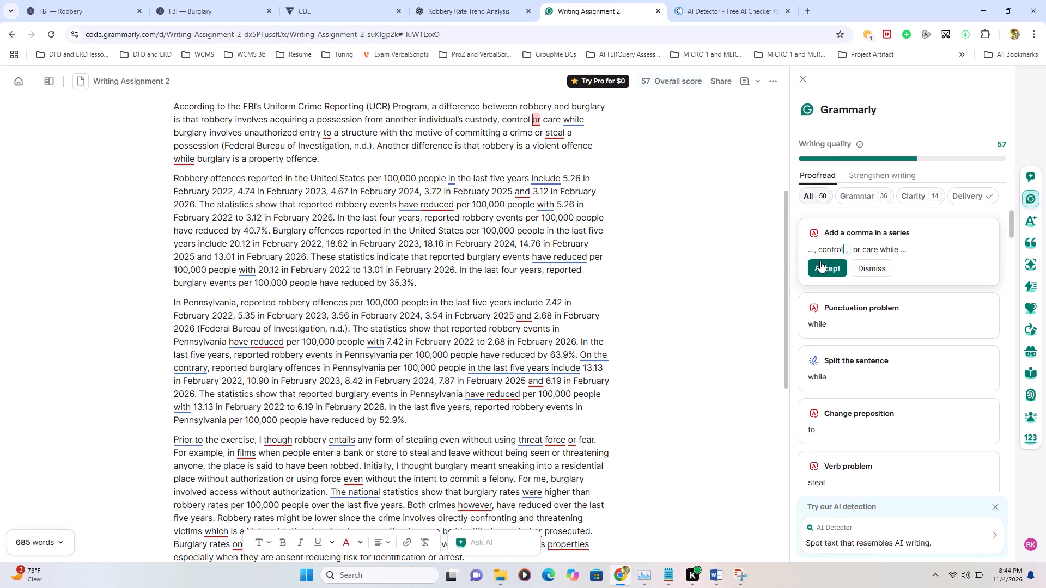
# Accept Grammarly's first-paragraph fixes: commas after "control" and "care", and the split starting a new sentence with "In contrast".
pyautogui.click(835, 265)
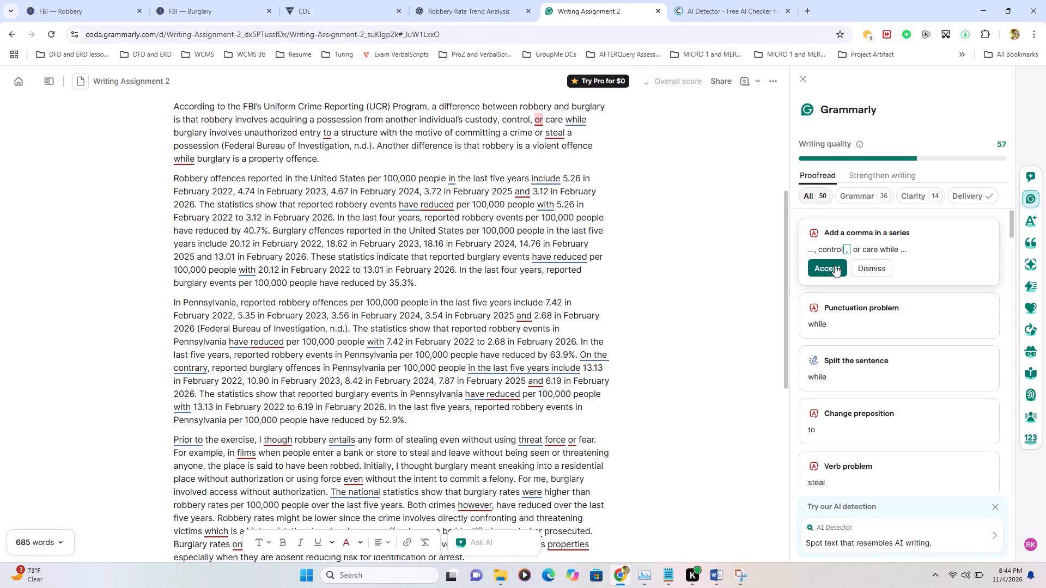
pyautogui.click(821, 270)
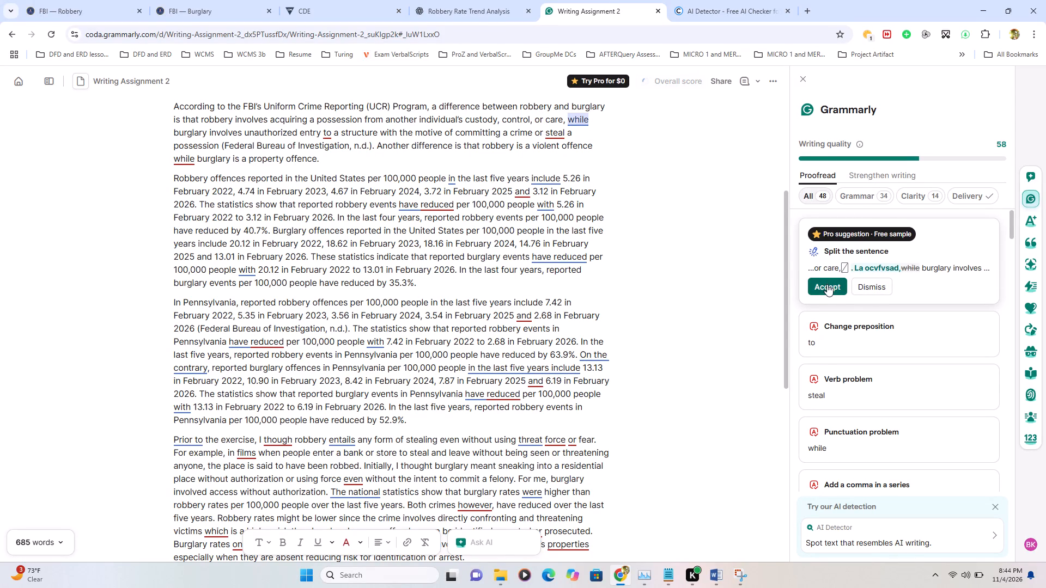
pyautogui.click(843, 231)
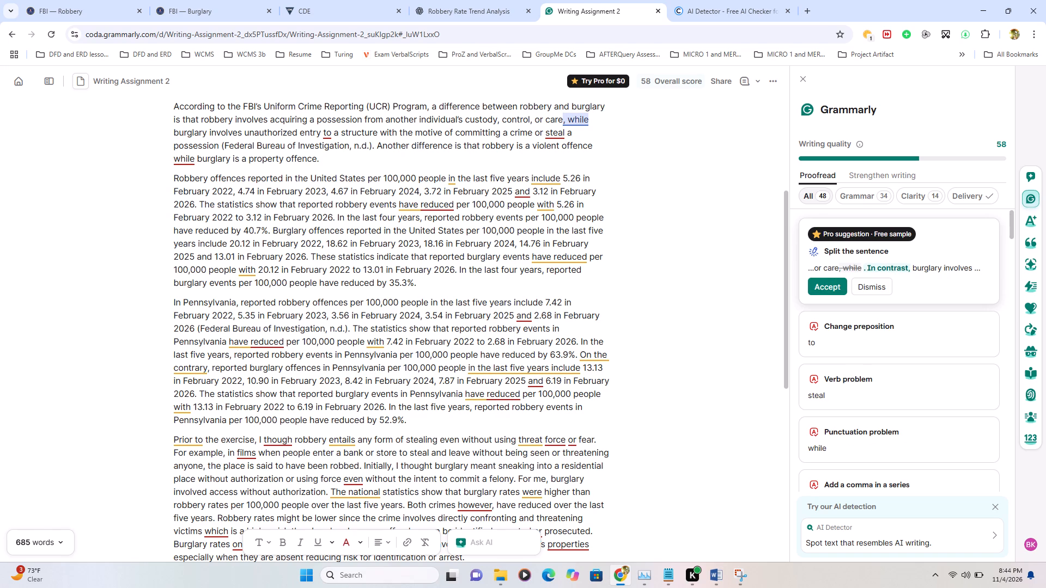
pyautogui.click(825, 283)
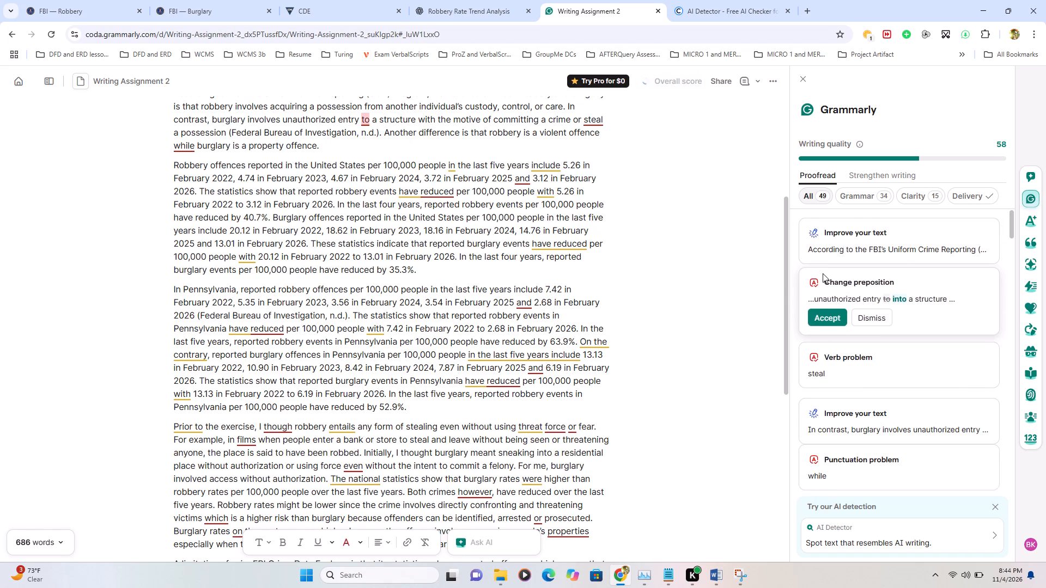
# Dismiss the Pro rewrite of the opening sentence and accept "into", "stealing" and the comma before "while burglary is a property offence".
pyautogui.click(836, 238)
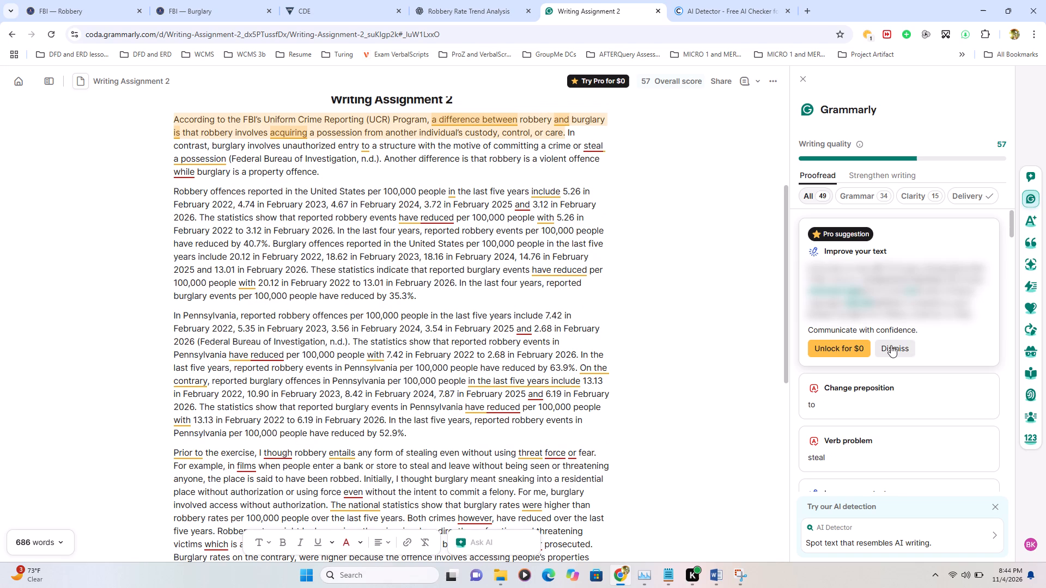
pyautogui.click(891, 345)
pyautogui.click(828, 269)
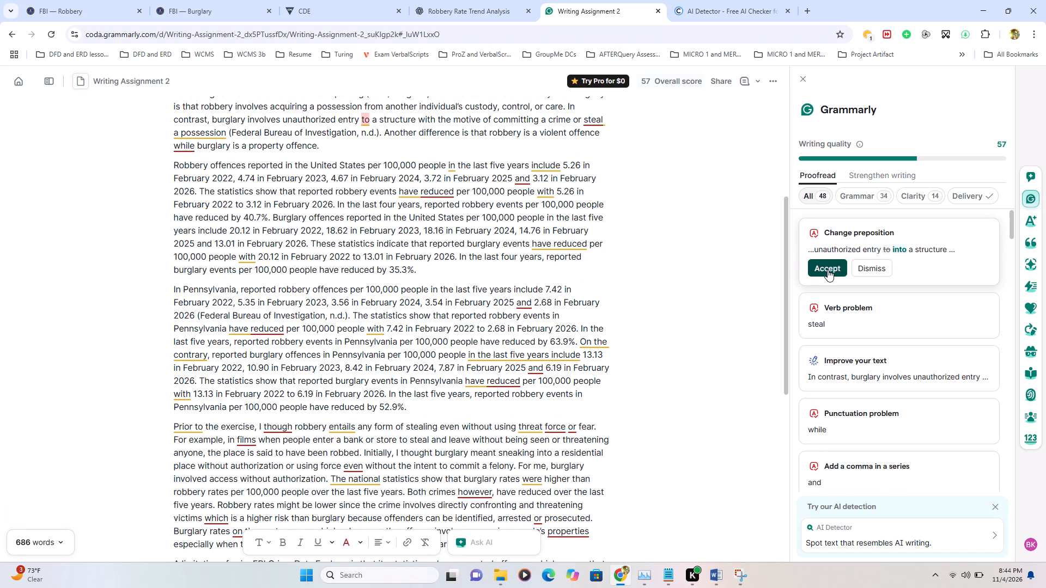
pyautogui.click(830, 268)
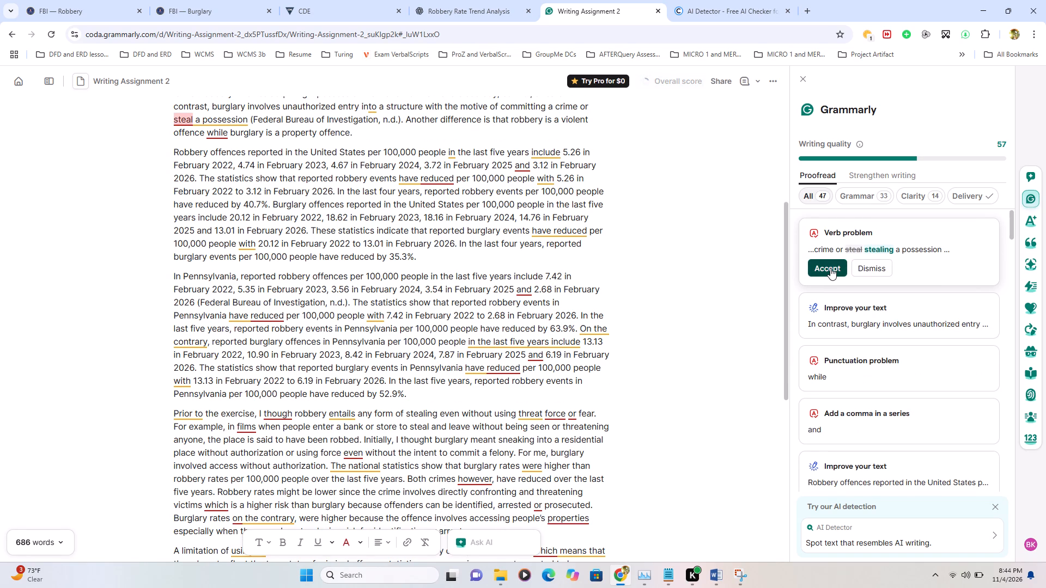
pyautogui.click(880, 310)
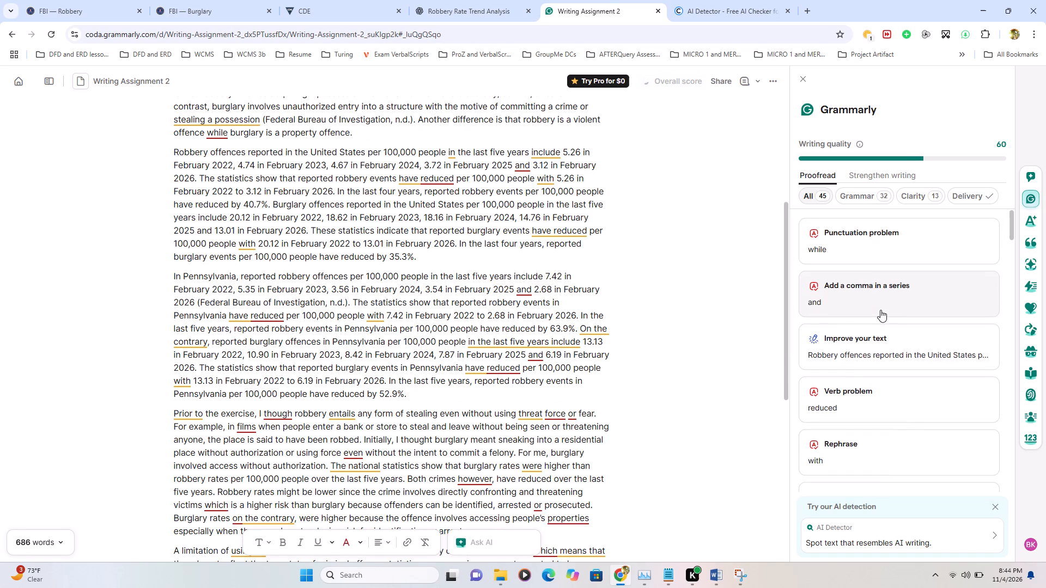
pyautogui.click(845, 246)
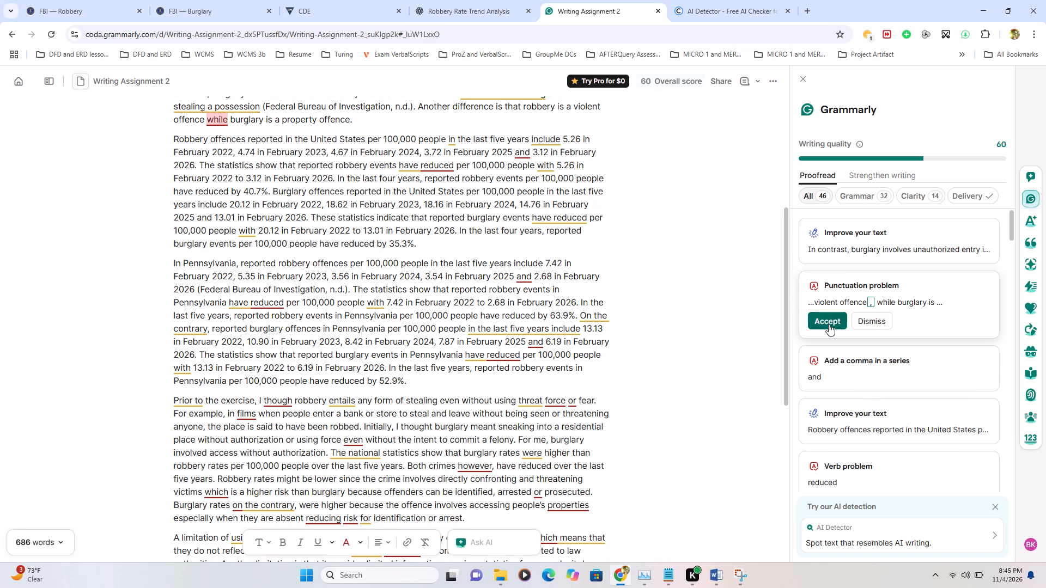
pyautogui.click(829, 324)
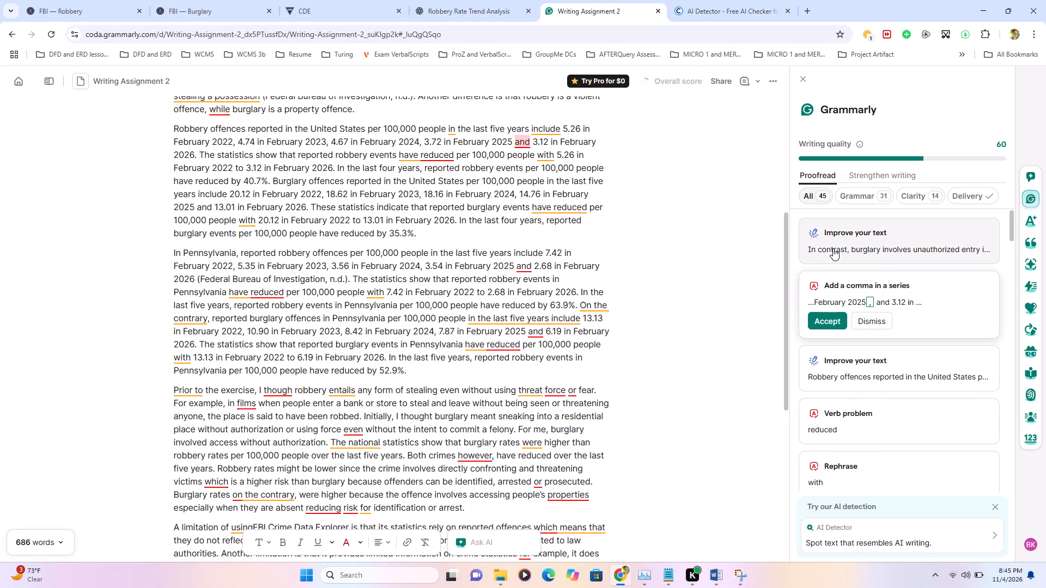
# In the United States statistics paragraph, accept the series comma, filter suggestions to Grammar, and accept "decreased" and the two ", from" replacements.
pyautogui.click(828, 321)
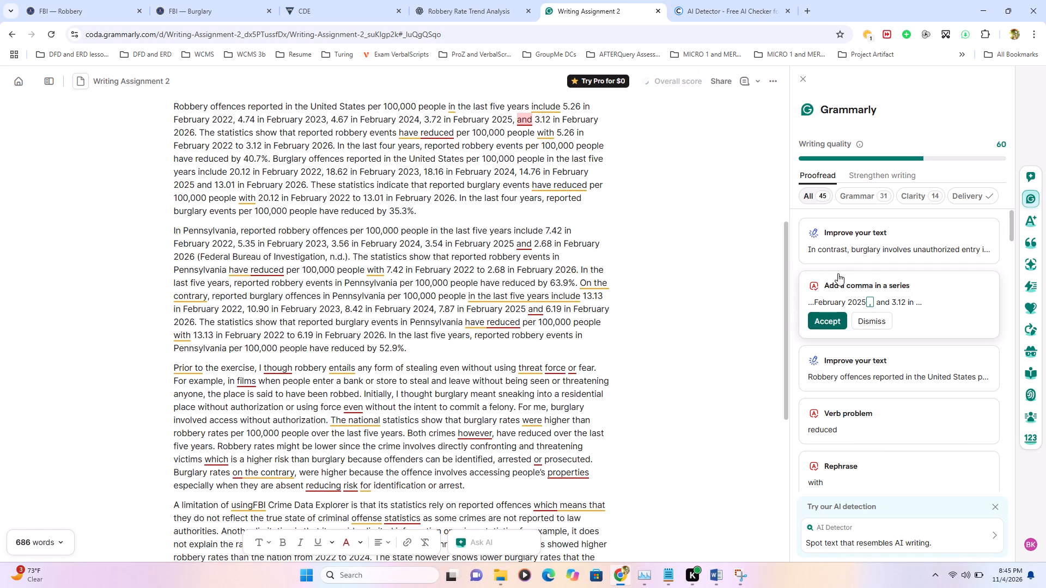
pyautogui.click(841, 240)
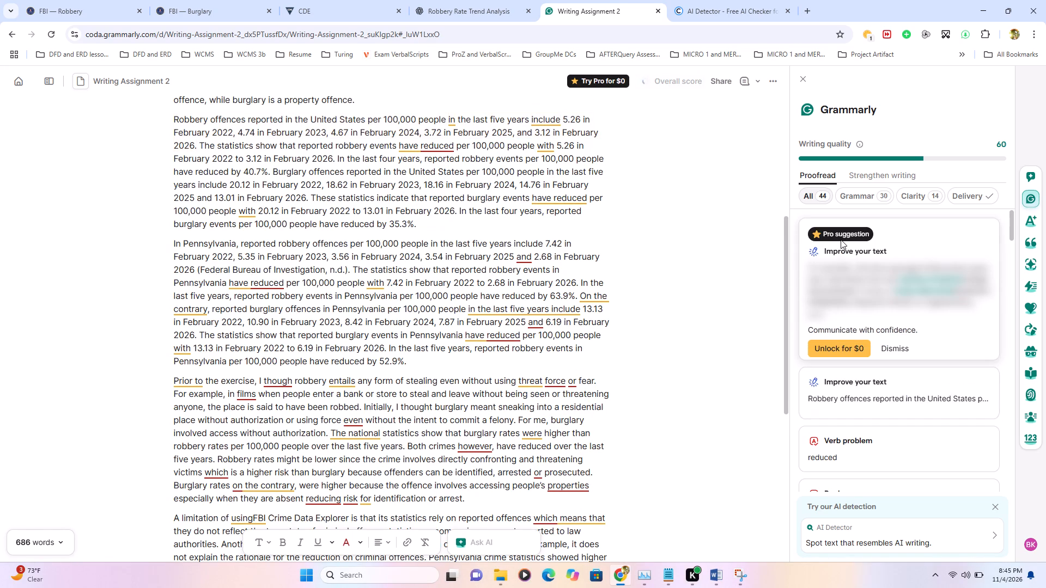
pyautogui.click(862, 194)
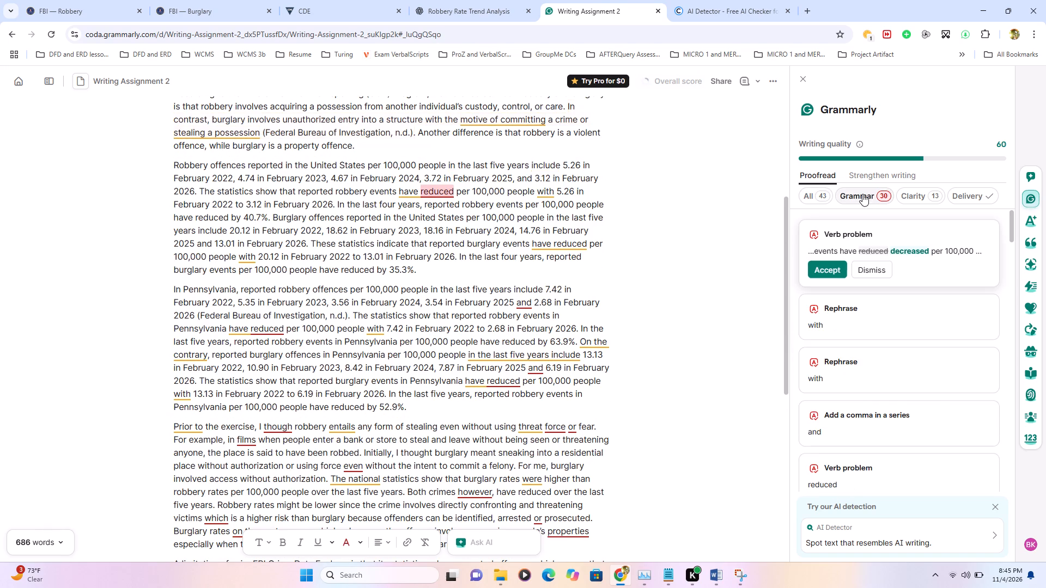
pyautogui.click(829, 272)
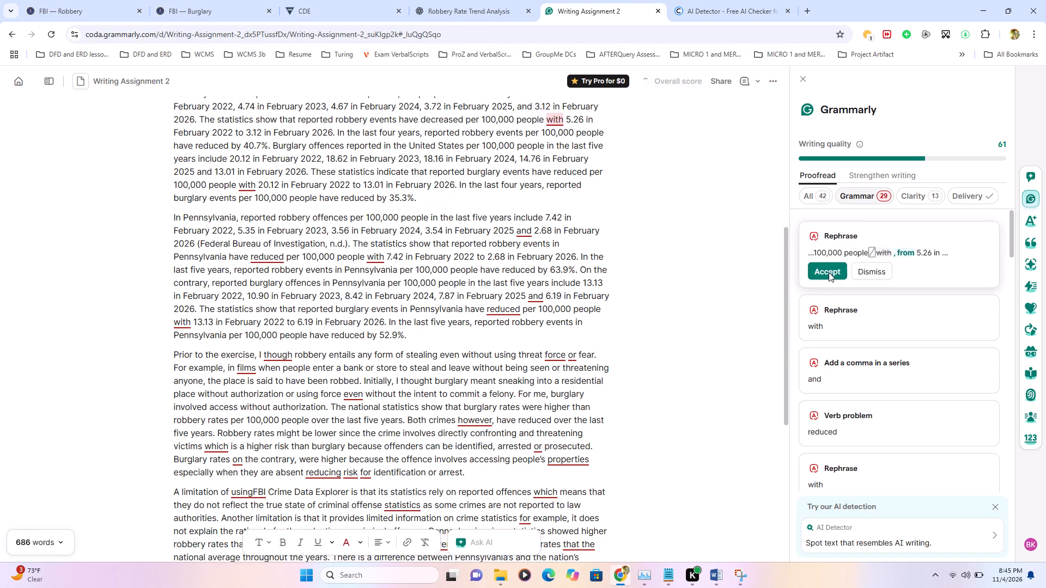
pyautogui.click(829, 272)
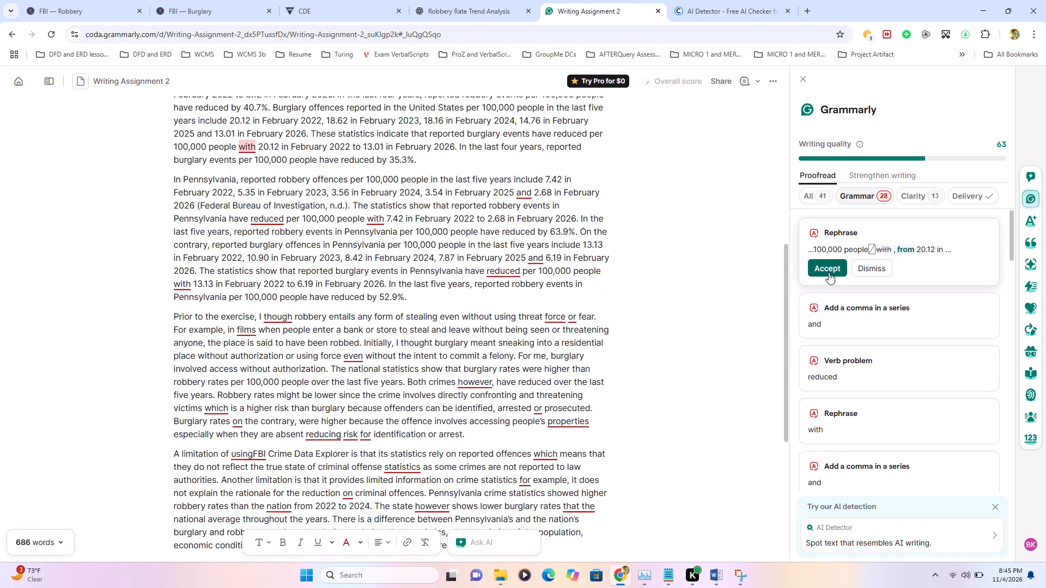
pyautogui.click(829, 272)
# Accept the Pennsylvania paragraph's grammar fixes: commas before "and 2.68" and "and 6.19", "decreased" for "reduced", and "from" for "with".
pyautogui.click(829, 272)
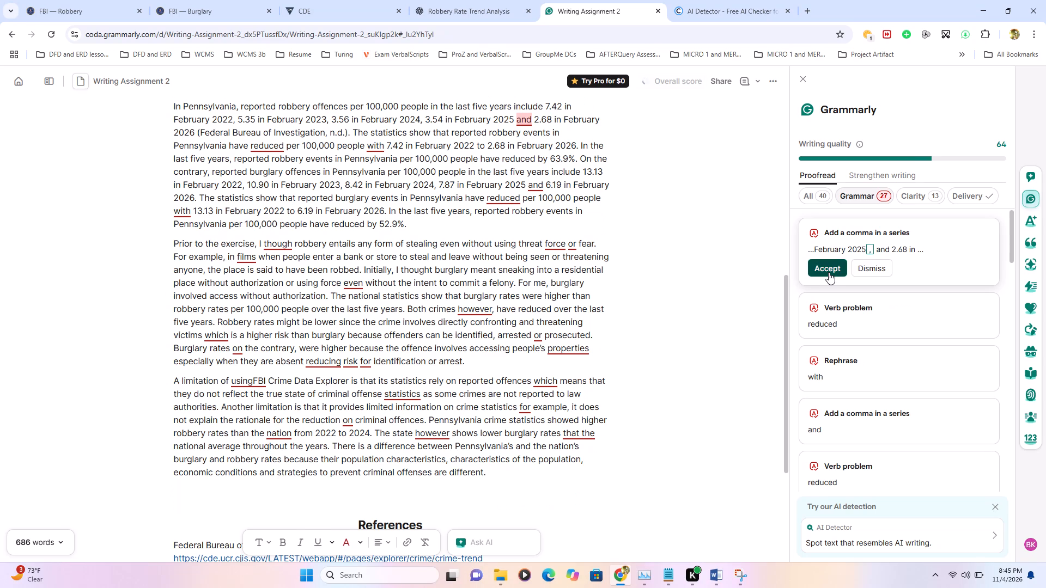
pyautogui.click(829, 272)
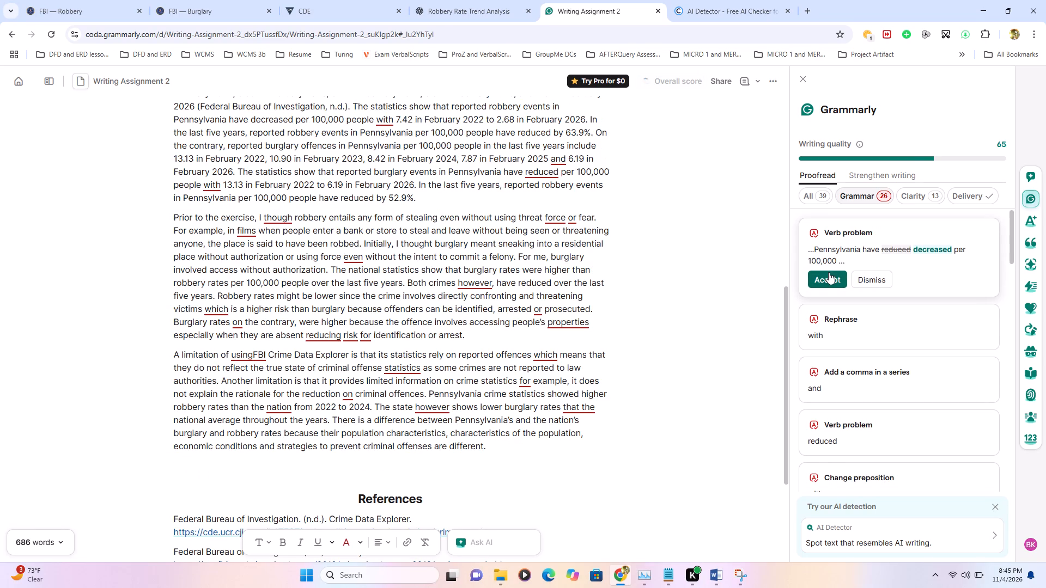
pyautogui.click(829, 272)
pyautogui.click(829, 272)
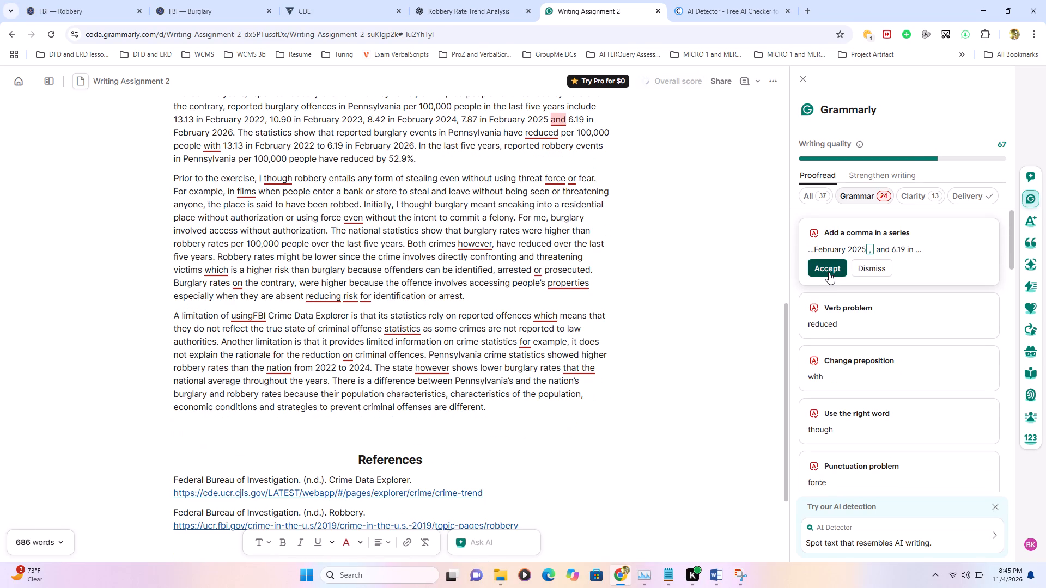
pyautogui.click(829, 272)
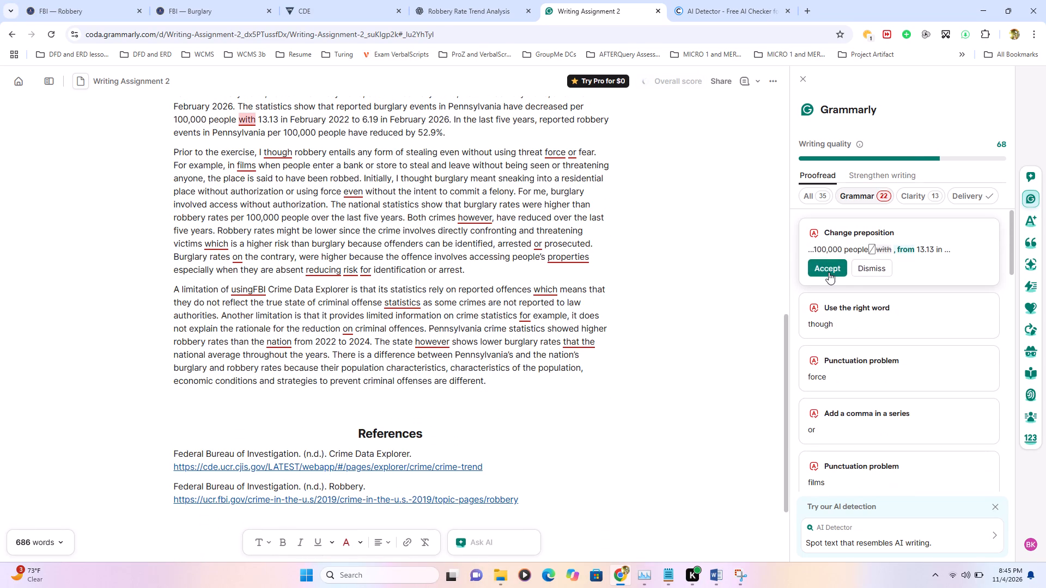
pyautogui.click(829, 272)
# Accept the fixes in the first half of the "Prior to the exercise" paragraph, including "thought", "entailed", "threat, force, or fear" and "Both crimes, however,".
pyautogui.click(829, 272)
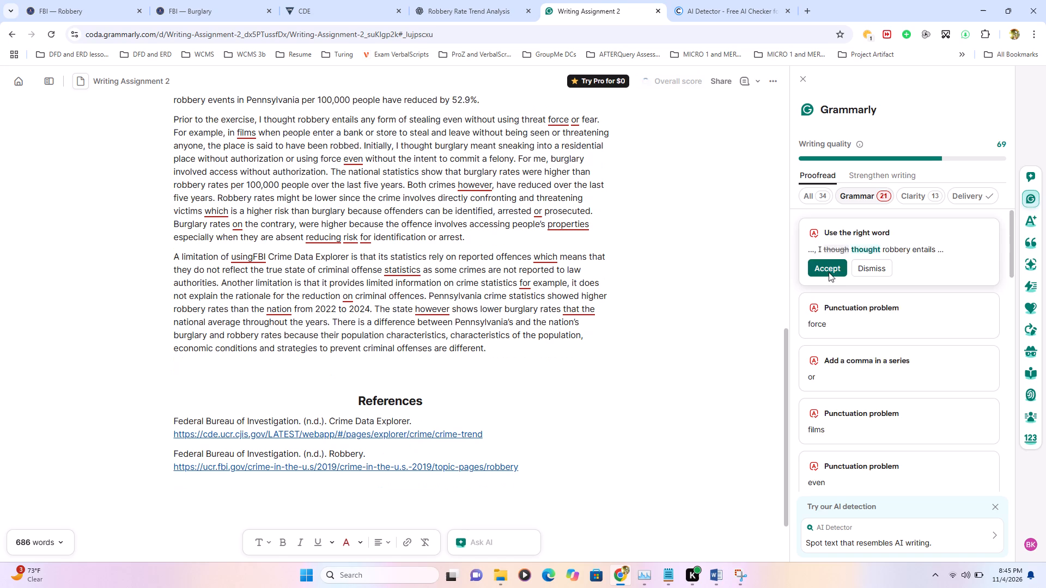
pyautogui.click(829, 272)
pyautogui.click(829, 272)
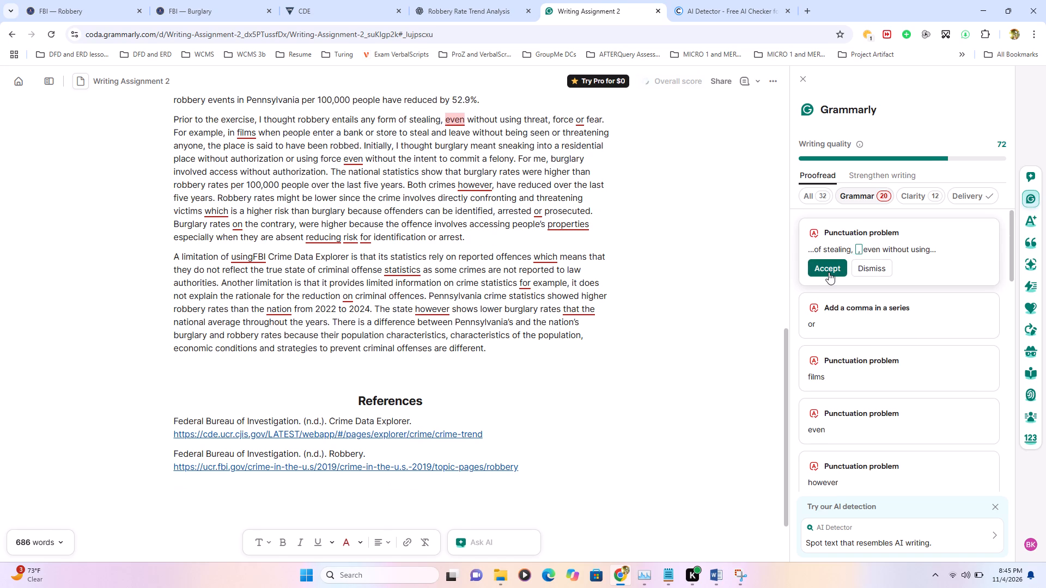
pyautogui.click(829, 272)
pyautogui.click(829, 272)
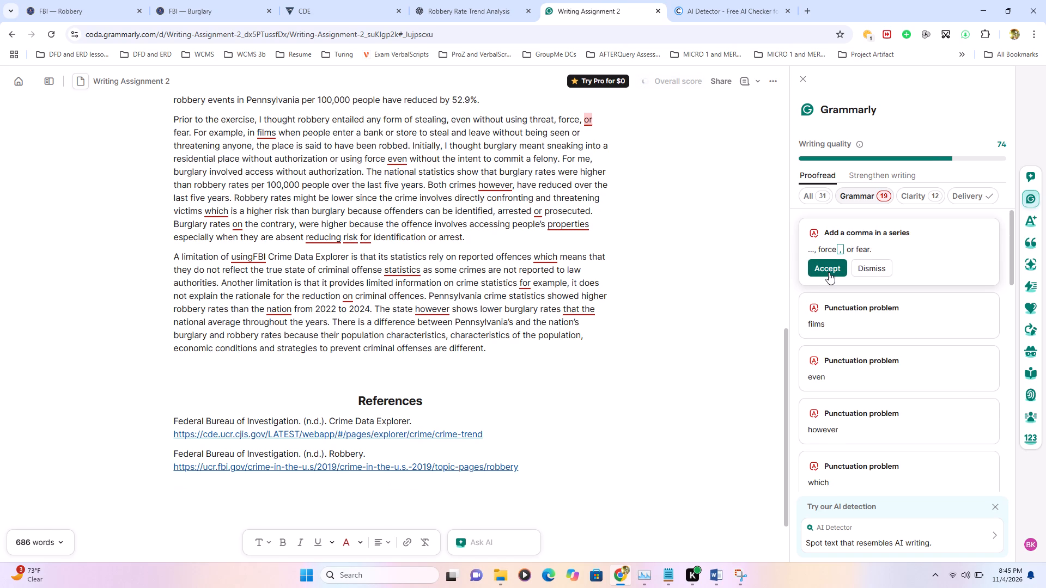
pyautogui.click(829, 272)
pyautogui.click(829, 272)
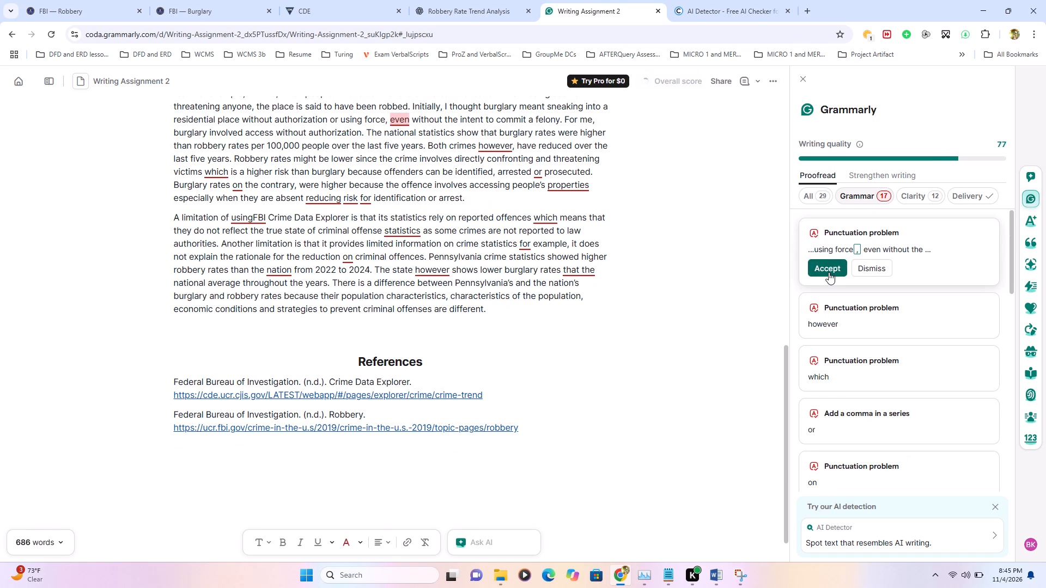
pyautogui.click(829, 272)
pyautogui.click(829, 272)
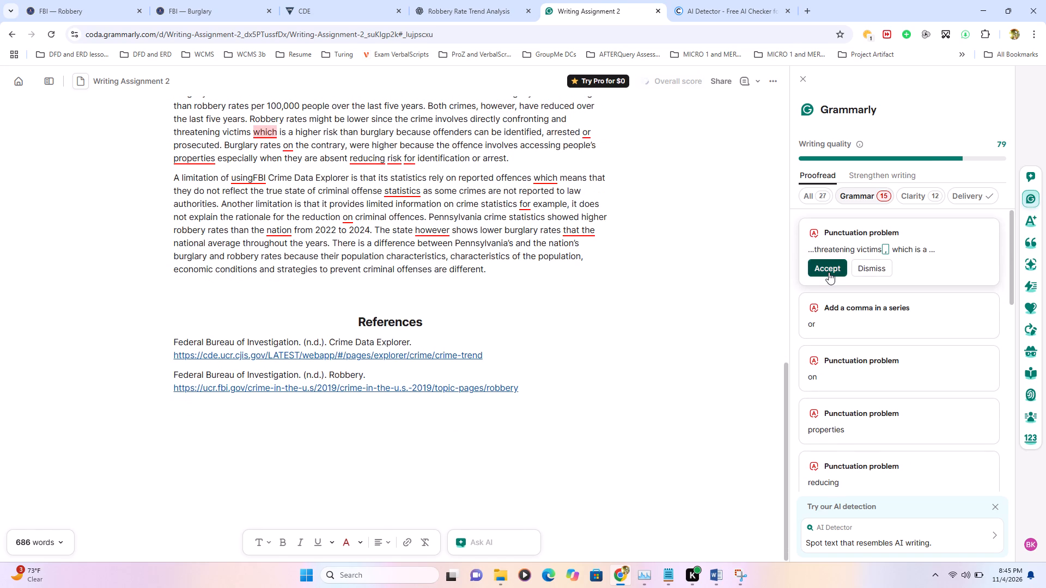
# Accept the remaining fixes in that paragraph: commas from "victims, which" through "absent, reducing", plus the wording "the risk of identification".
pyautogui.click(829, 272)
pyautogui.click(829, 272)
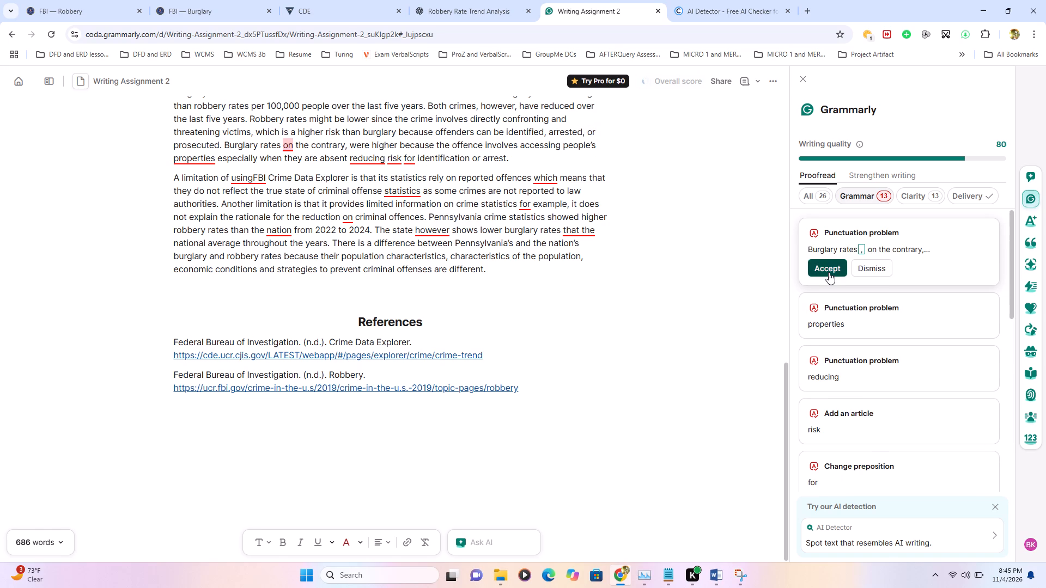
pyautogui.click(829, 272)
pyautogui.click(829, 272)
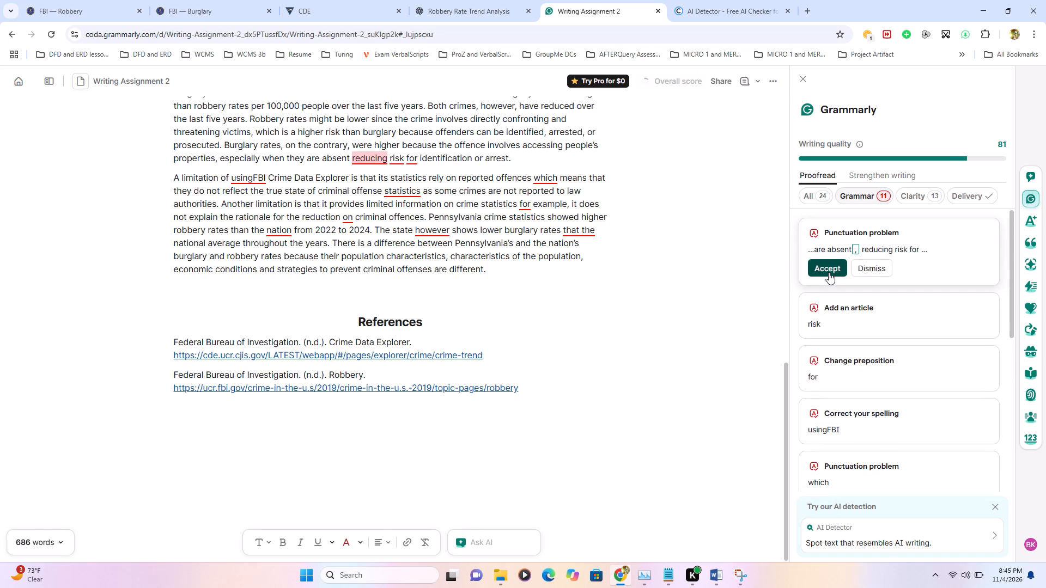
pyautogui.click(829, 272)
pyautogui.click(829, 272)
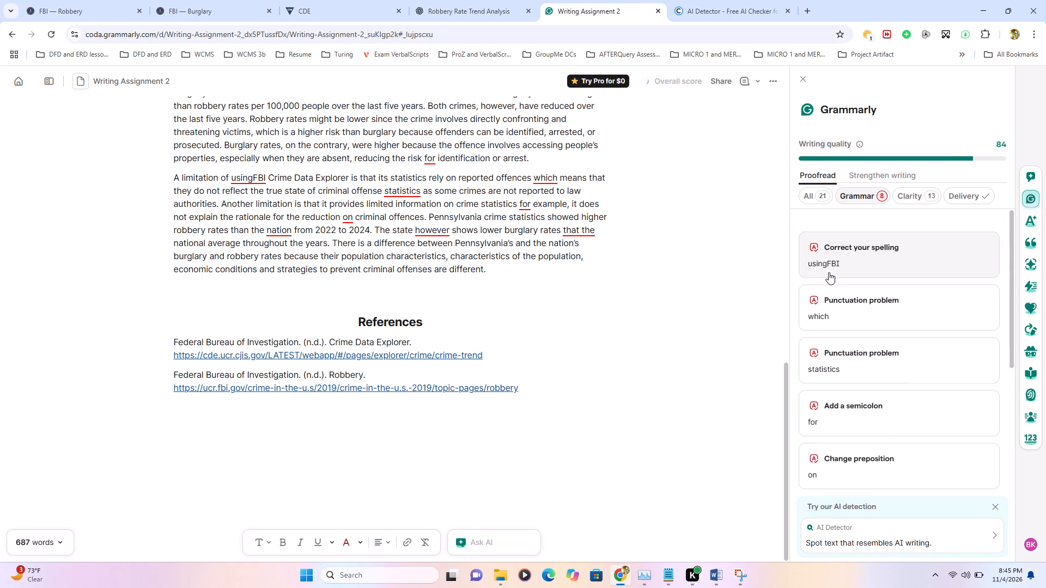
pyautogui.click(824, 244)
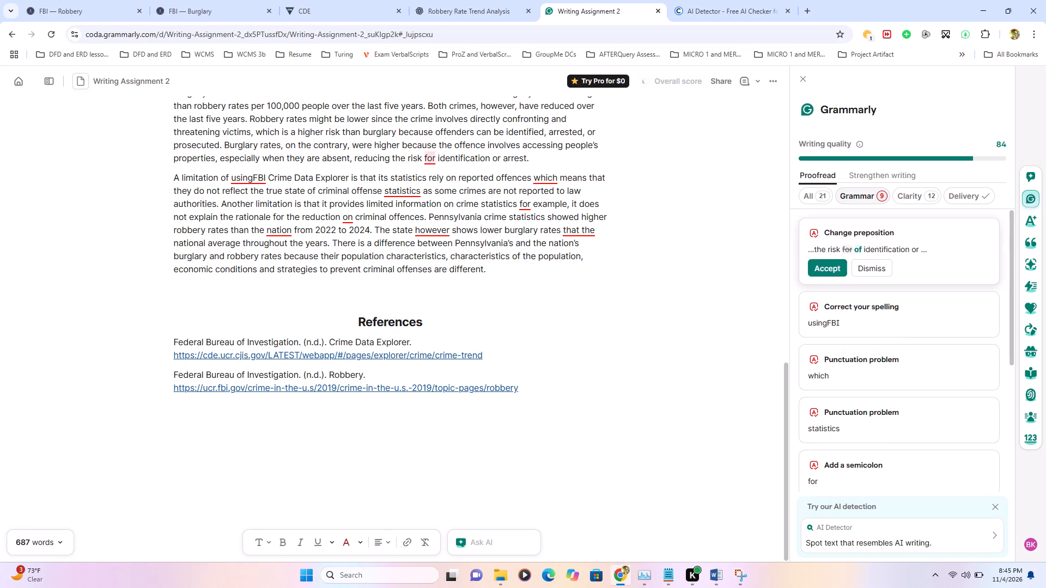
pyautogui.click(824, 267)
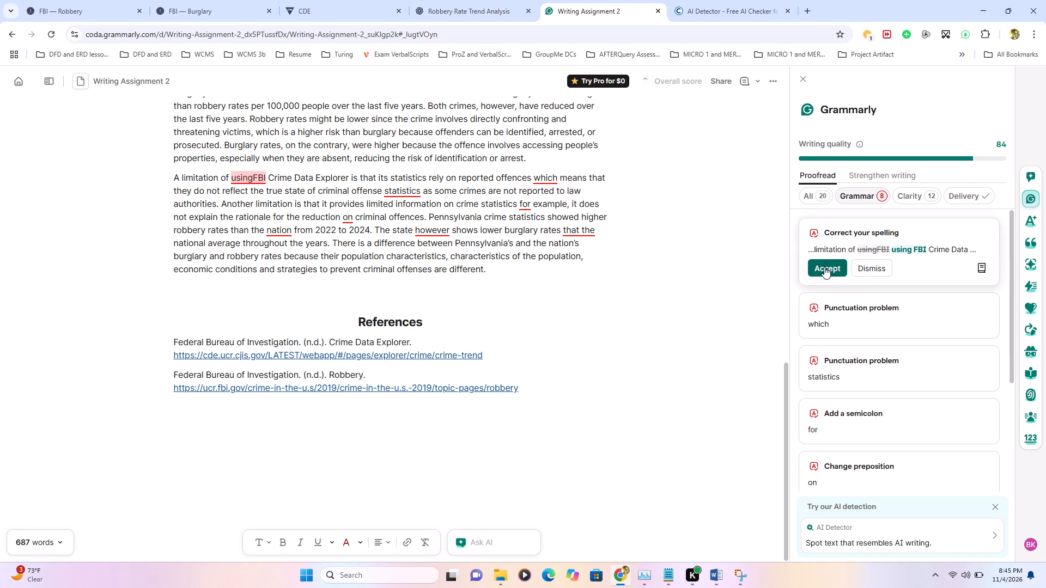
# Accept the limitations paragraph's grammar fixes, including "using FBI", "statistics; for example", "reduction in", "national average", "than the" and "The state, however,".
pyautogui.click(824, 267)
pyautogui.click(824, 267)
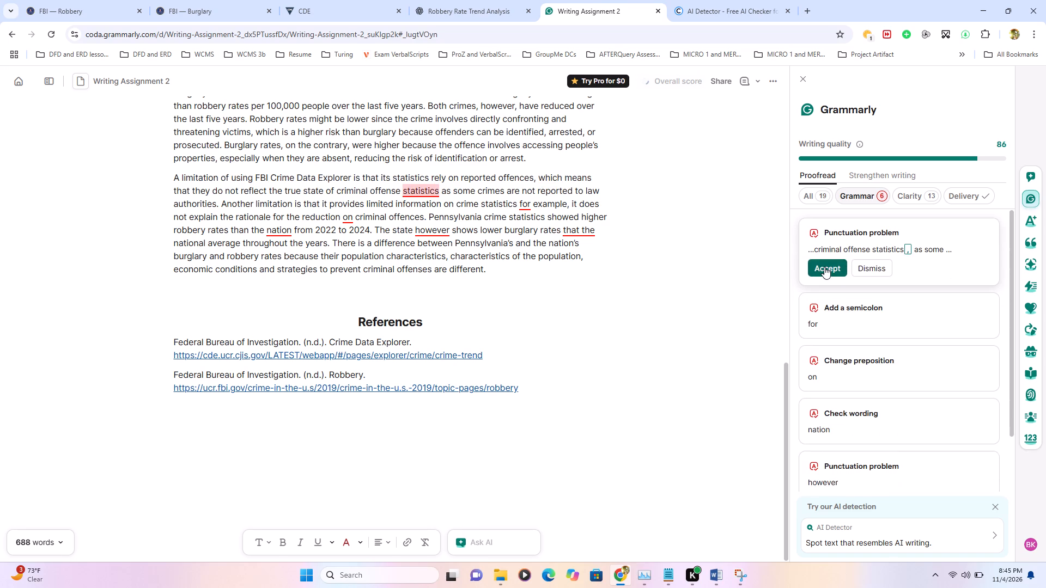
pyautogui.click(824, 267)
pyautogui.click(824, 267)
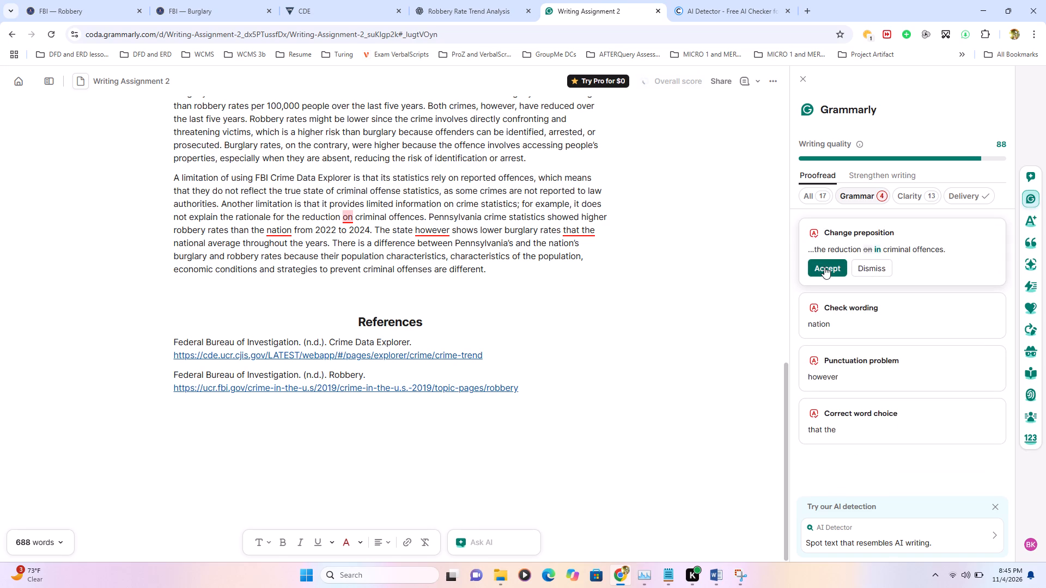
pyautogui.click(824, 267)
pyautogui.click(824, 267)
pyautogui.click(824, 267)
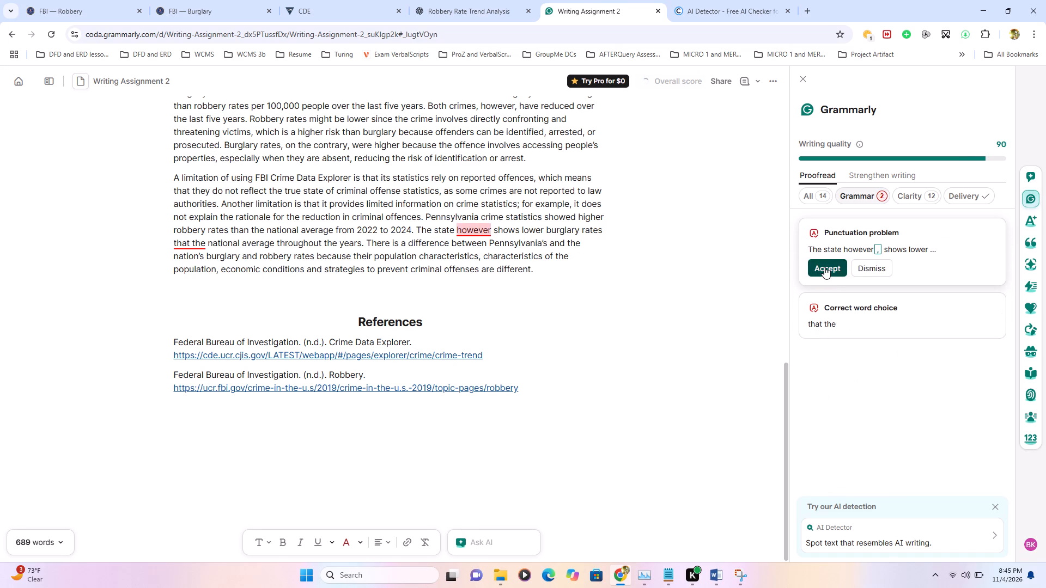
pyautogui.click(824, 267)
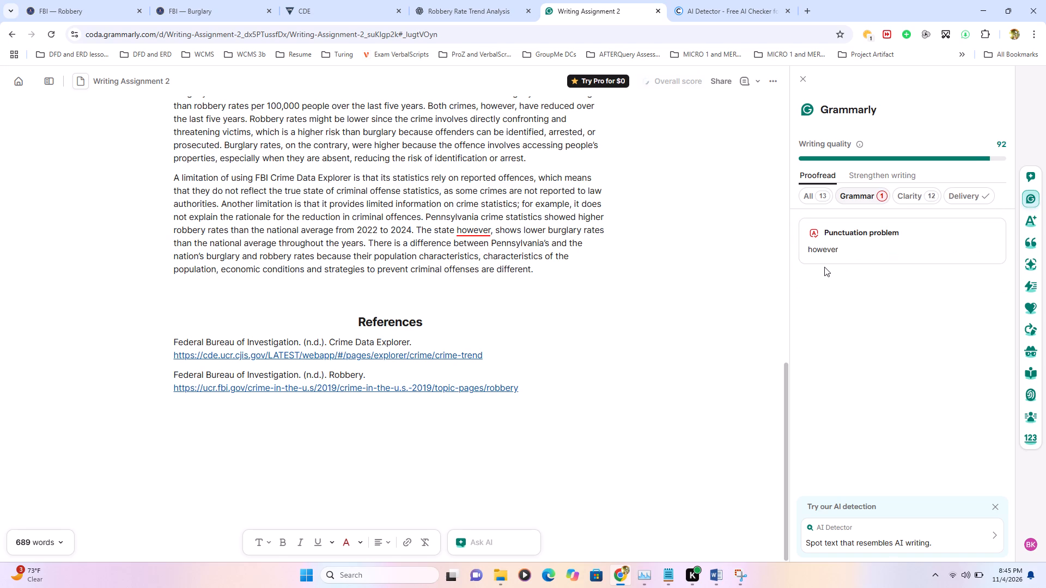
pyautogui.click(825, 220)
pyautogui.click(830, 266)
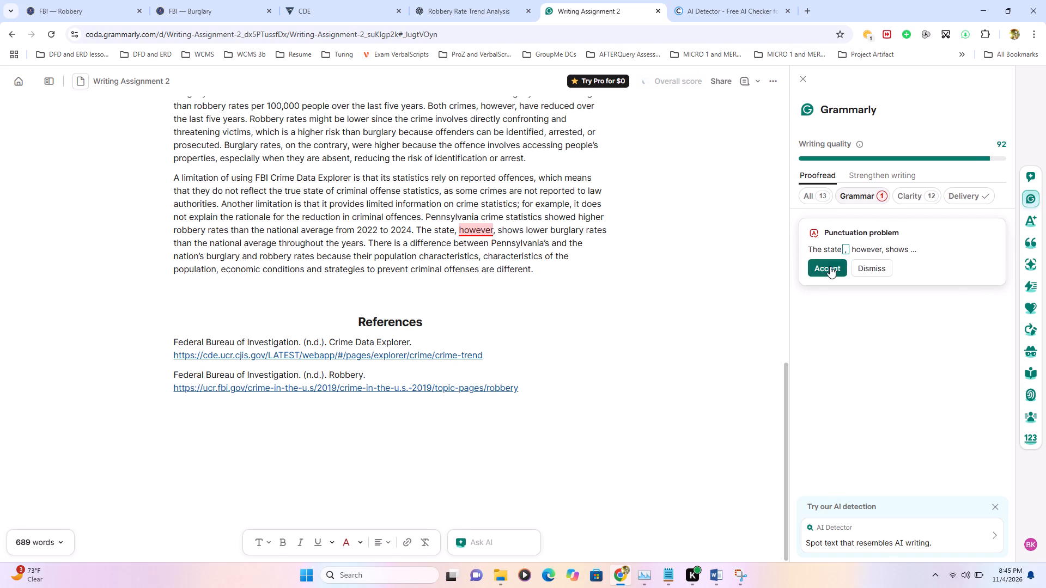
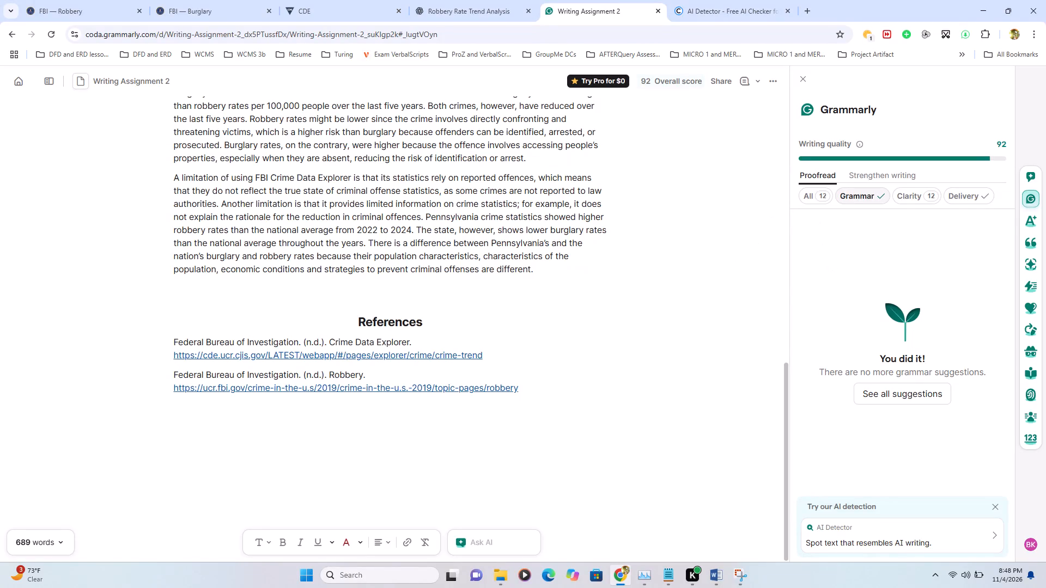
# Switch to Word and save a copy of the Writing Assignment 2 document on the Desktop as "Writing Assignment Two.docx".
pyautogui.click(777, 79)
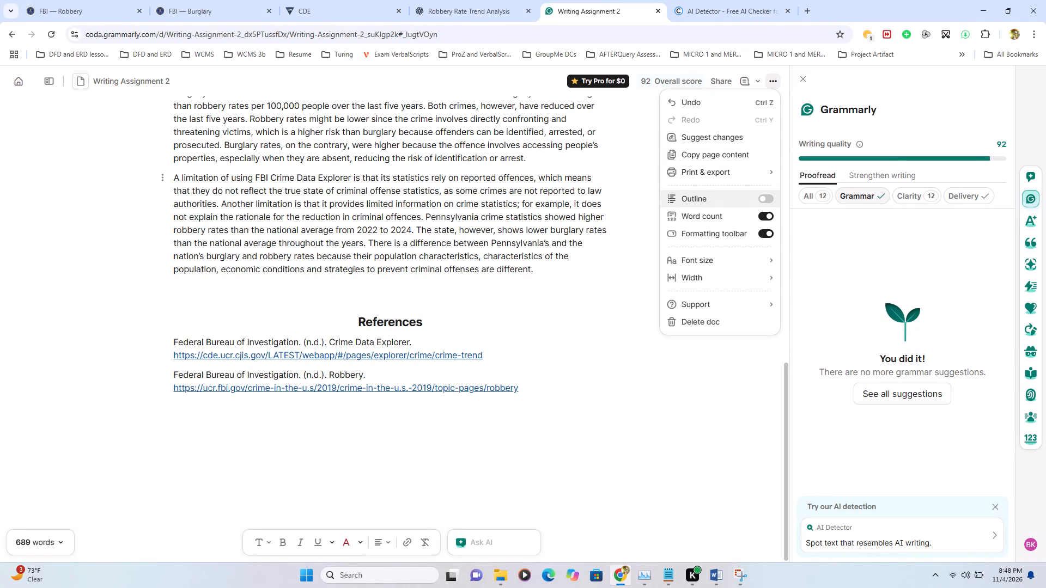
pyautogui.click(719, 581)
pyautogui.click(747, 503)
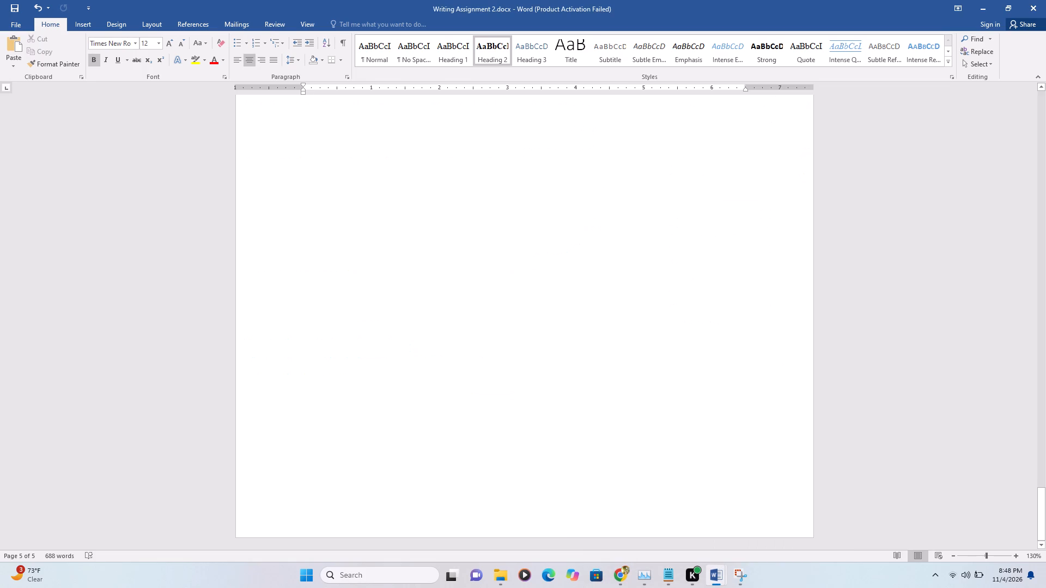
pyautogui.click(17, 30)
pyautogui.click(24, 134)
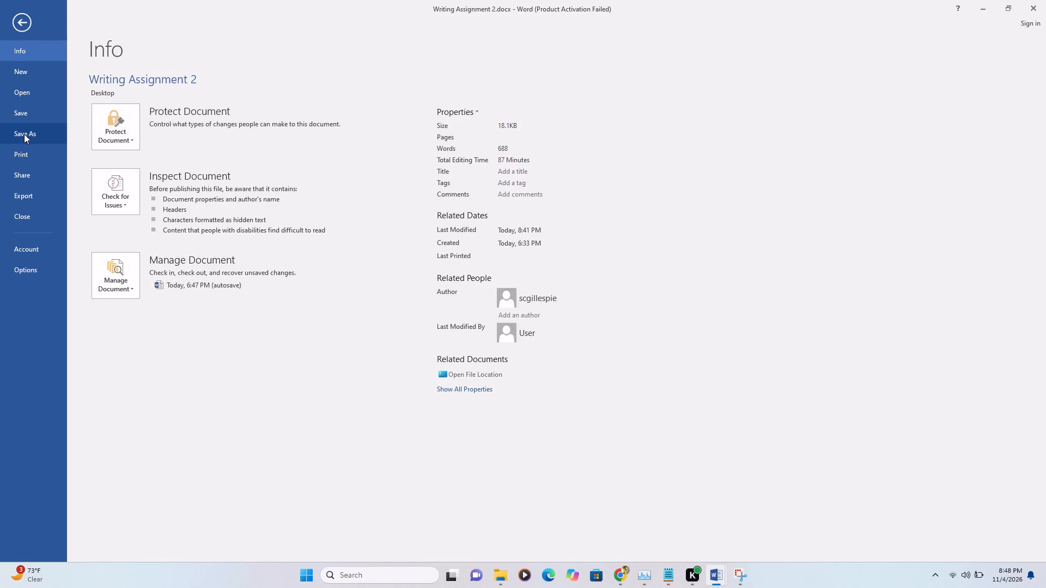
pyautogui.click(289, 109)
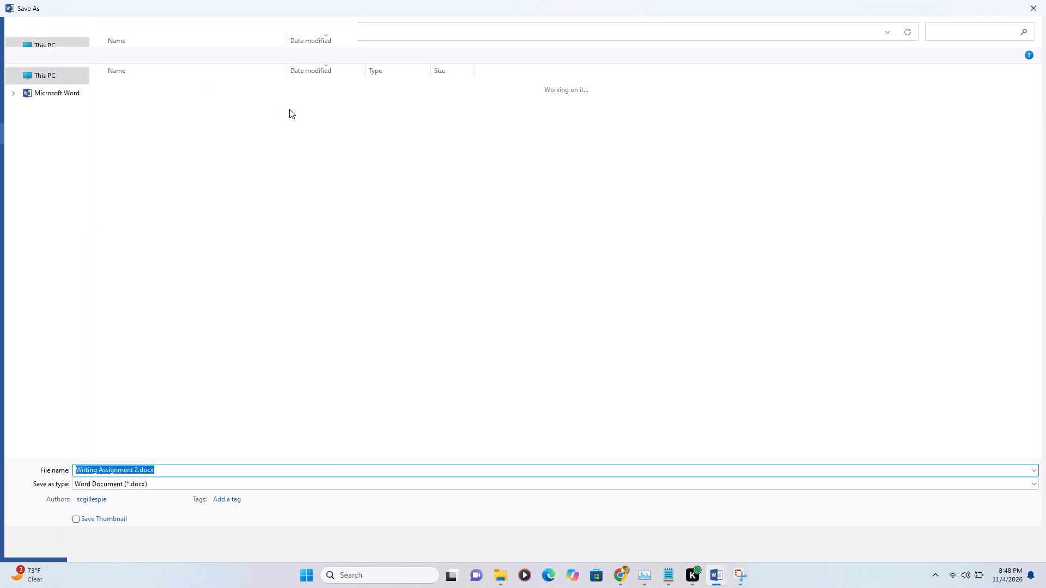
pyautogui.click(135, 468)
pyautogui.click(136, 469)
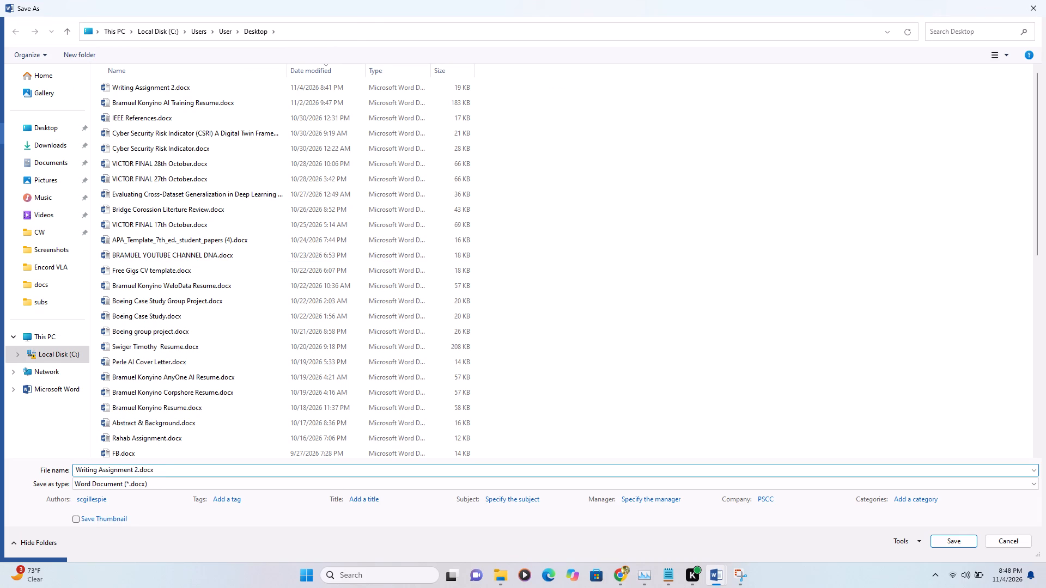
pyautogui.press('BackSpace')
pyautogui.write('Tw')
pyautogui.press('o')
pyautogui.press('Return')
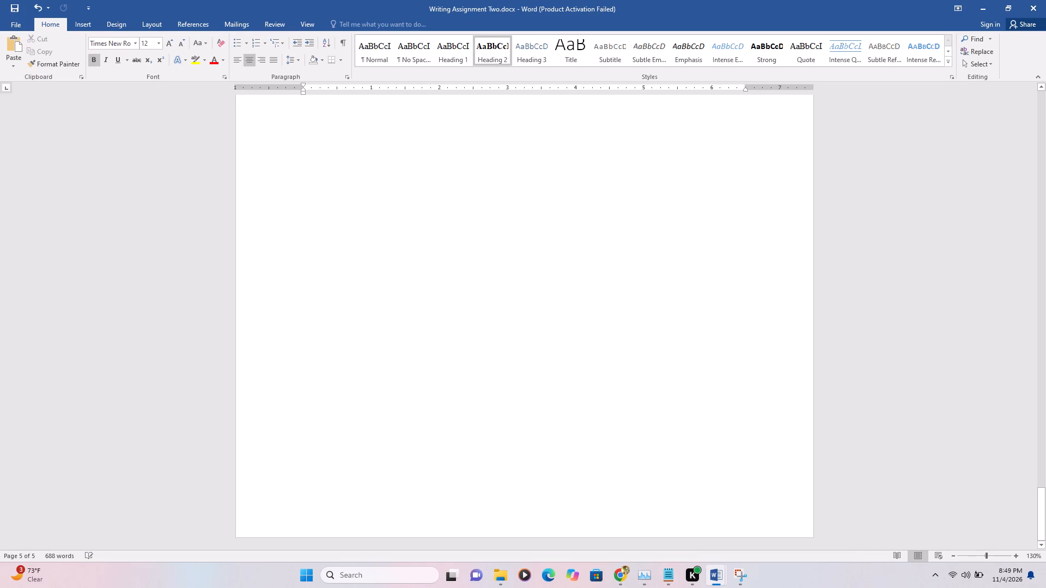
# In the Grammarly document, copy the corrected body text from "According to the FBI's" through "criminal offenses are different.".
pyautogui.click(617, 579)
pyautogui.scroll(2, 598, 376)
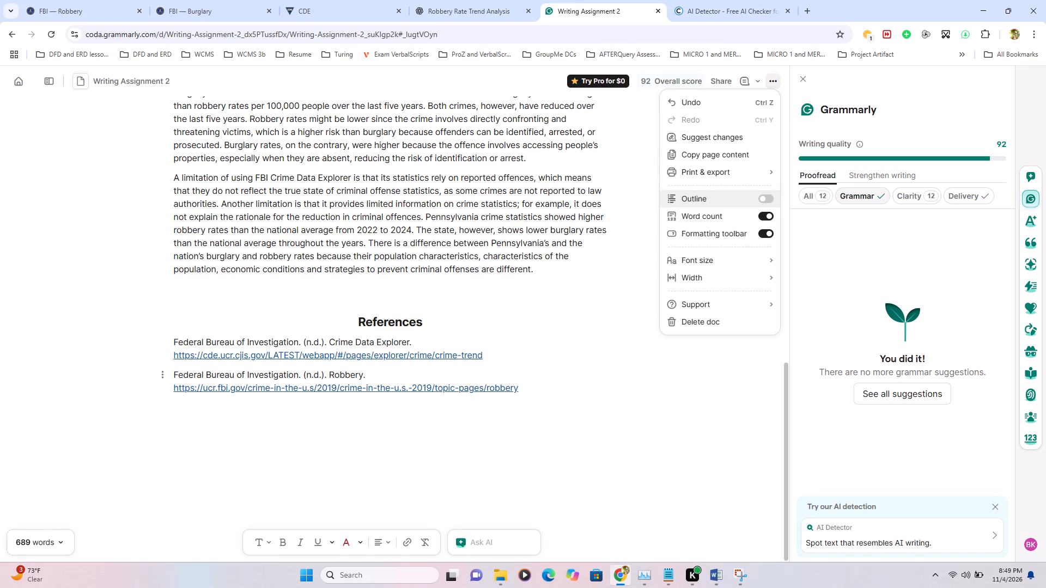
pyautogui.scroll(2, 598, 376)
pyautogui.click(565, 289)
pyautogui.scroll(4, 565, 289)
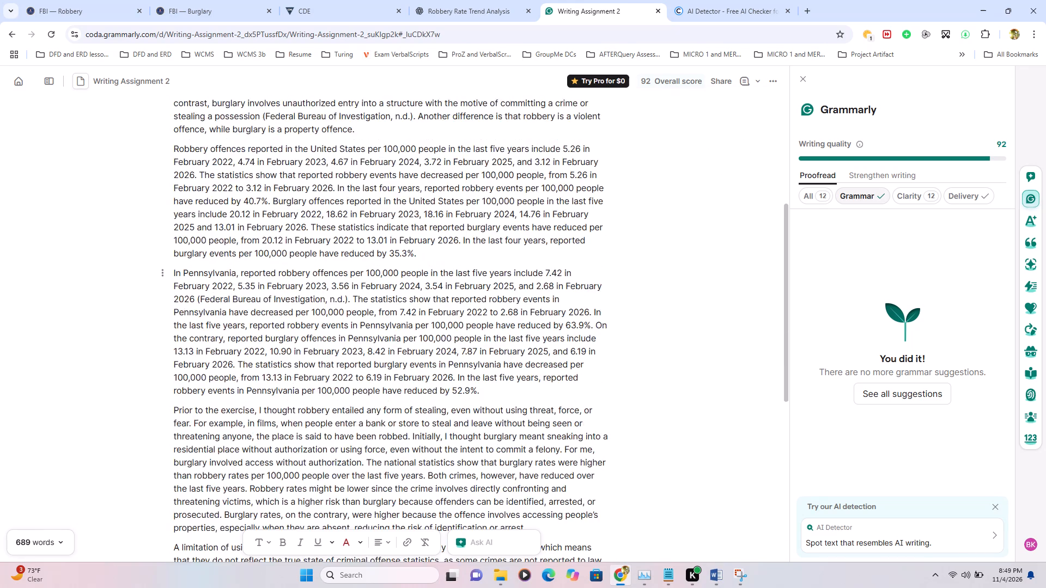
pyautogui.scroll(2, 565, 289)
pyautogui.moveTo(175, 212); pyautogui.dragTo(412, 254)
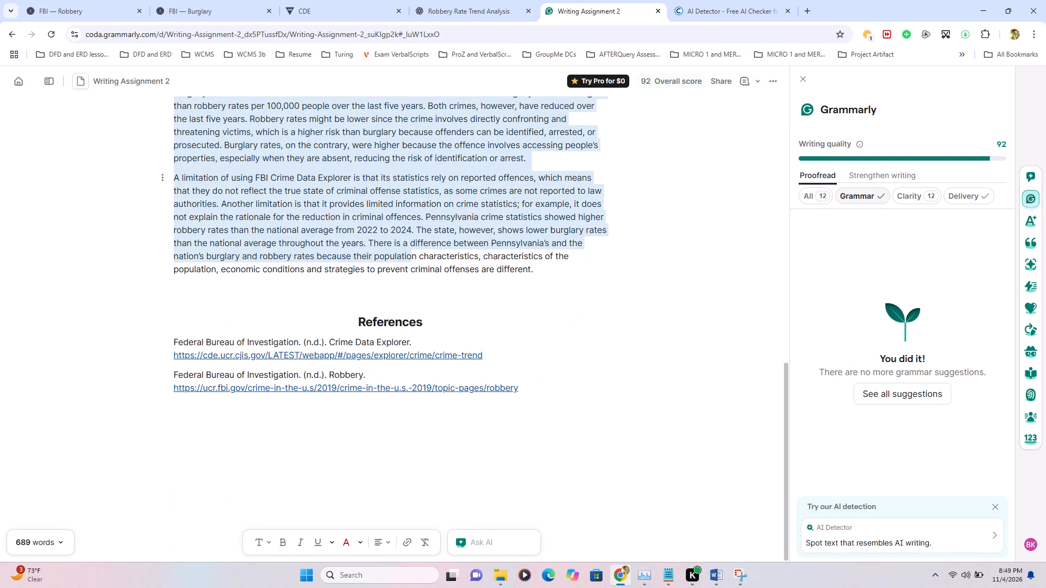
pyautogui.moveTo(412, 254); pyautogui.dragTo(533, 274)
pyautogui.rightClick(475, 189)
pyautogui.click(531, 260)
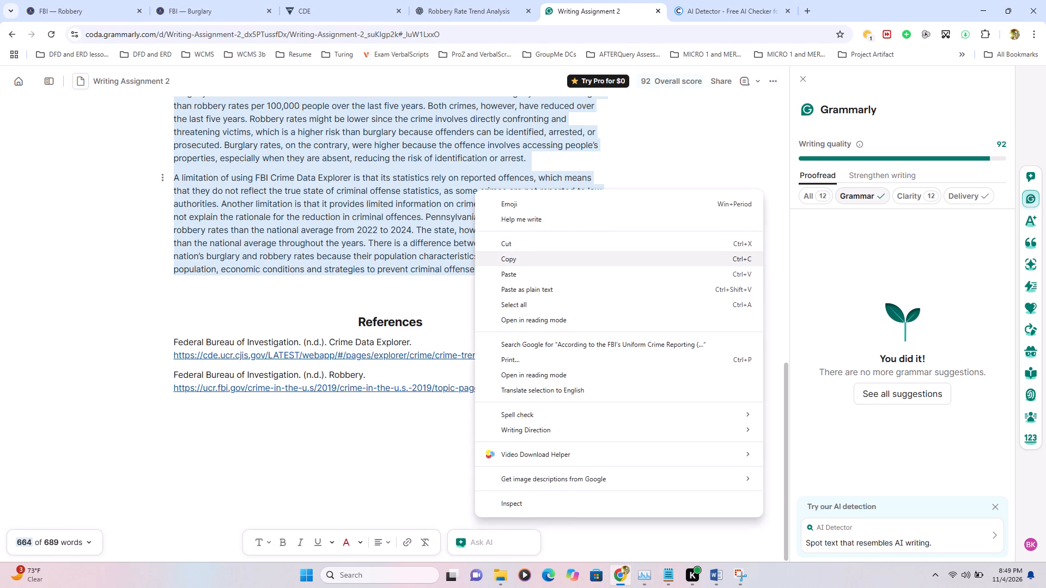
# In Writing Assignment Two.docx, replace all body paragraphs between the title and the References page with the copied text, merging formatting.
pyautogui.click(715, 578)
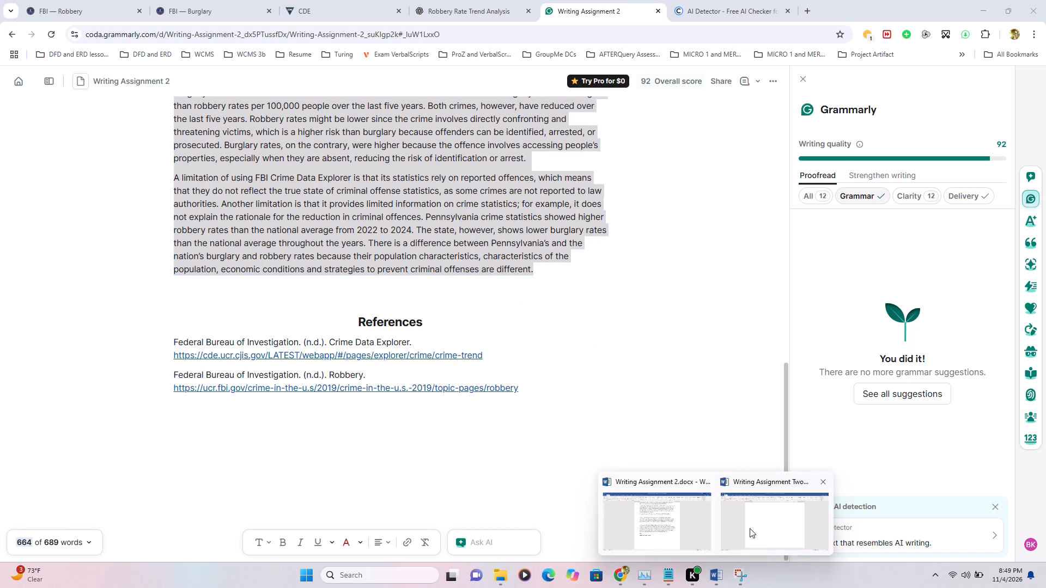
pyautogui.click(744, 526)
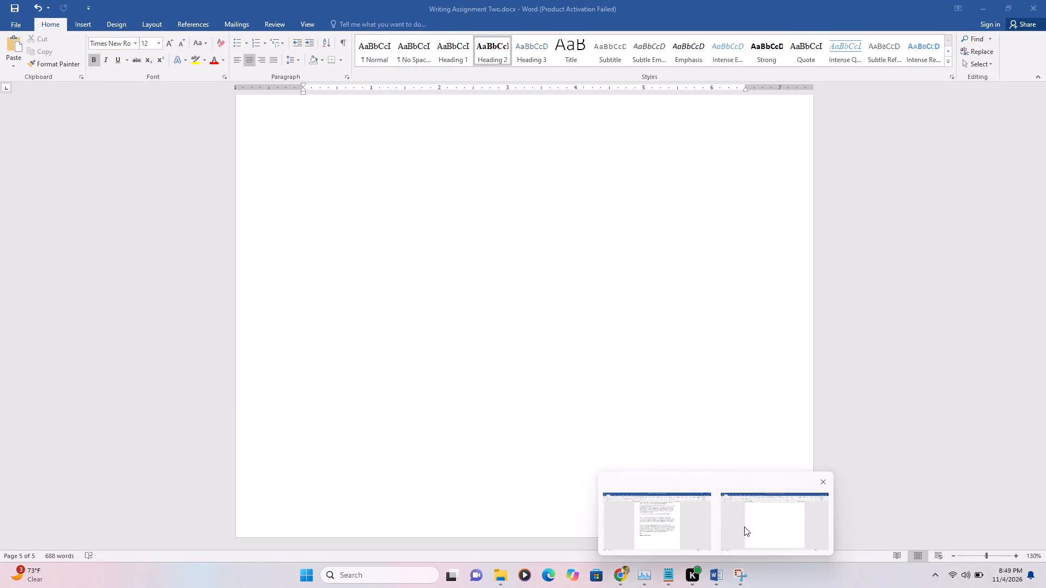
pyautogui.scroll(9, 683, 406)
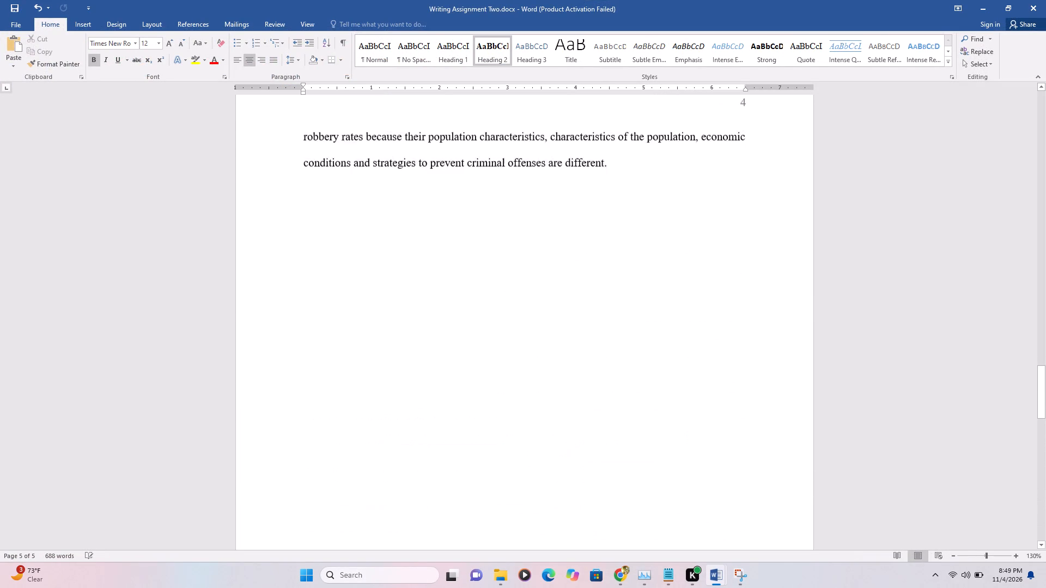
pyautogui.scroll(12, 683, 406)
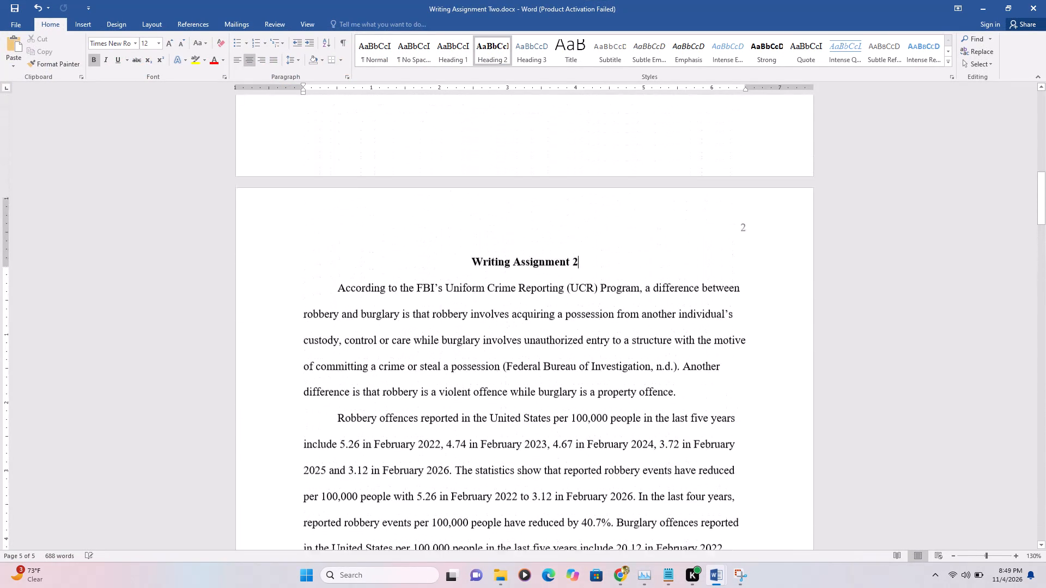
pyautogui.moveTo(339, 301); pyautogui.dragTo(388, 389)
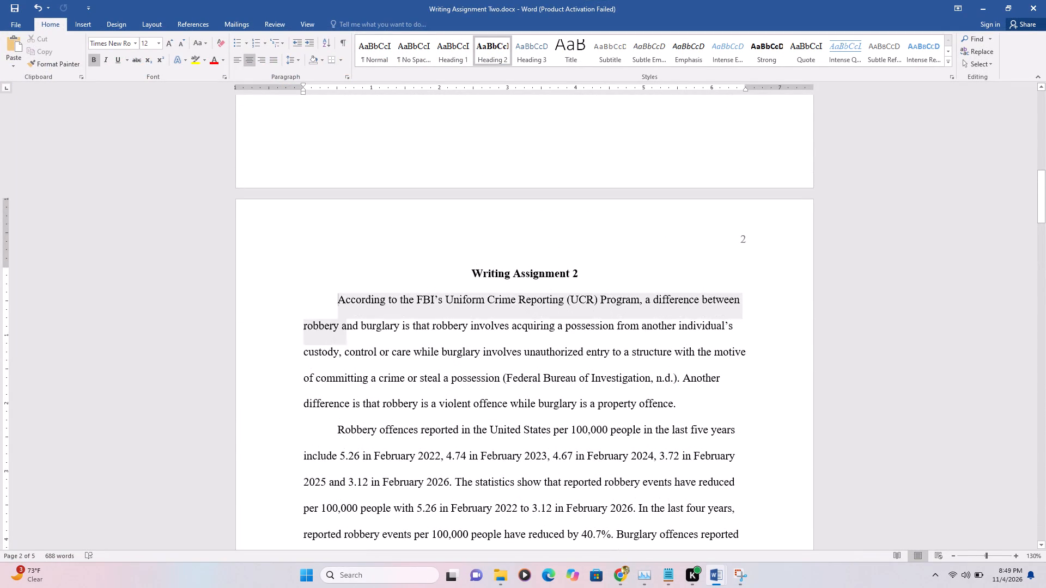
pyautogui.moveTo(388, 389); pyautogui.dragTo(496, 587)
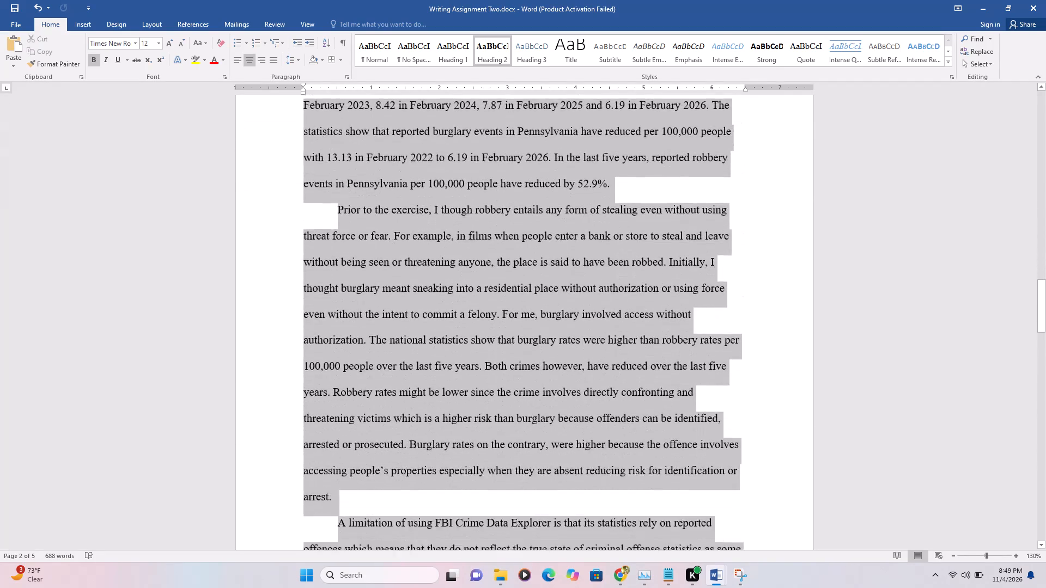
pyautogui.moveTo(496, 587); pyautogui.dragTo(599, 393)
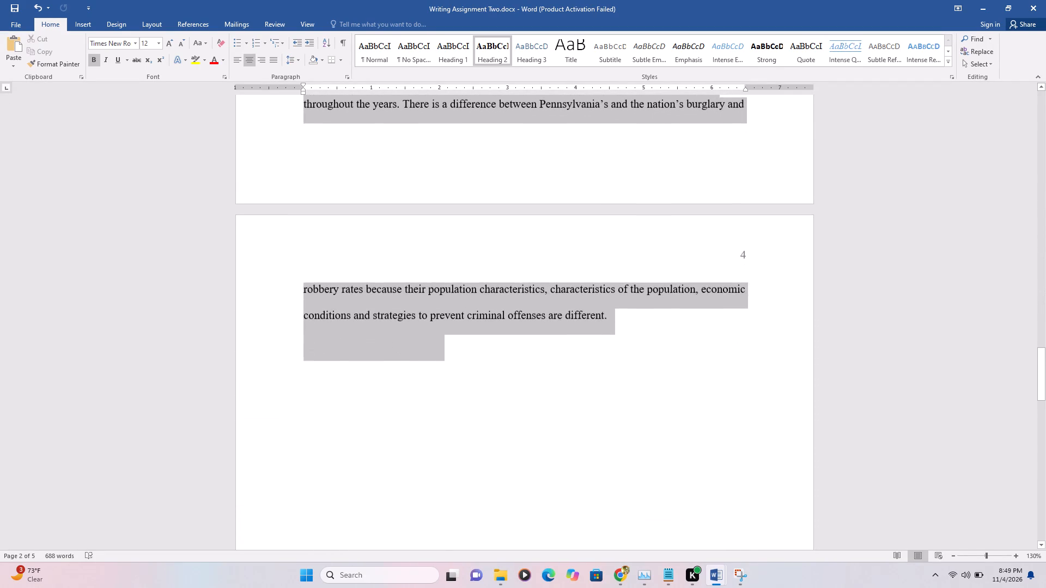
pyautogui.moveTo(599, 393); pyautogui.dragTo(611, 316)
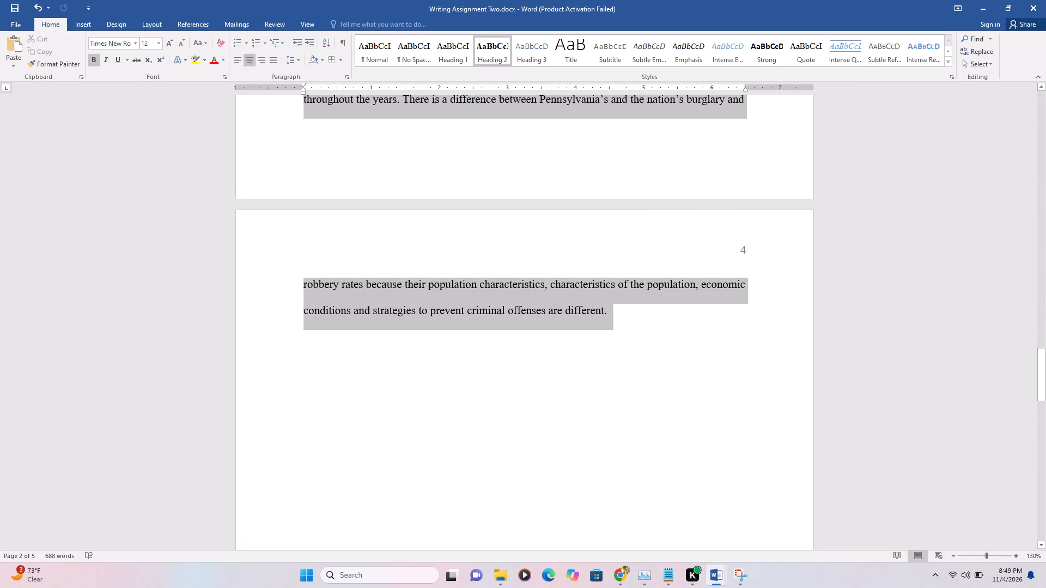
pyautogui.moveTo(611, 316); pyautogui.dragTo(609, 315)
pyautogui.moveTo(609, 315); pyautogui.dragTo(608, 311)
pyautogui.moveTo(608, 311); pyautogui.dragTo(606, 311)
pyautogui.rightClick(552, 298)
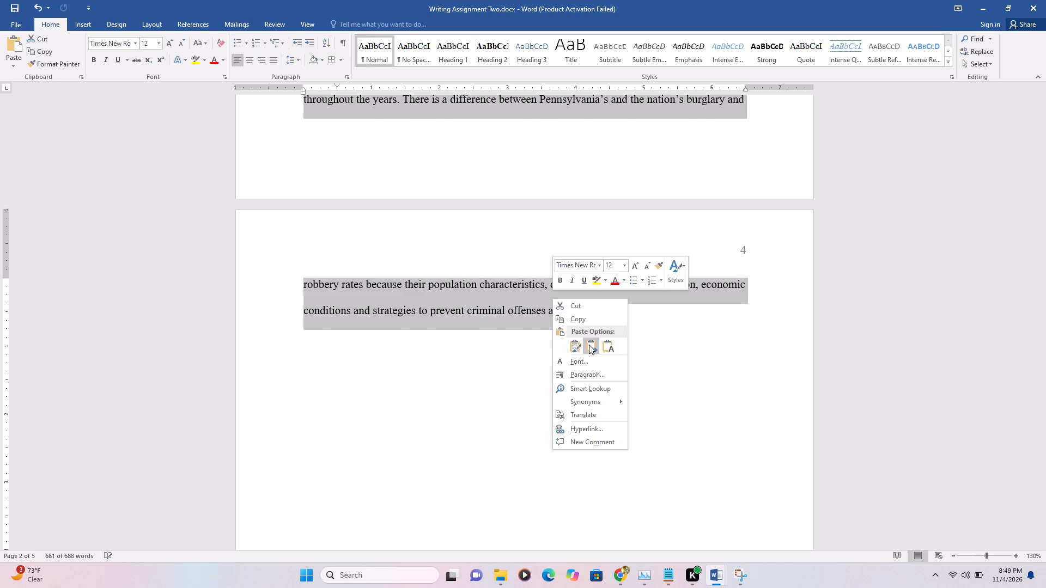
pyautogui.click(589, 346)
# Review the pasted paragraphs and the References page of Writing Assignment Two.docx for correct text and formatting.
pyautogui.scroll(3, 589, 346)
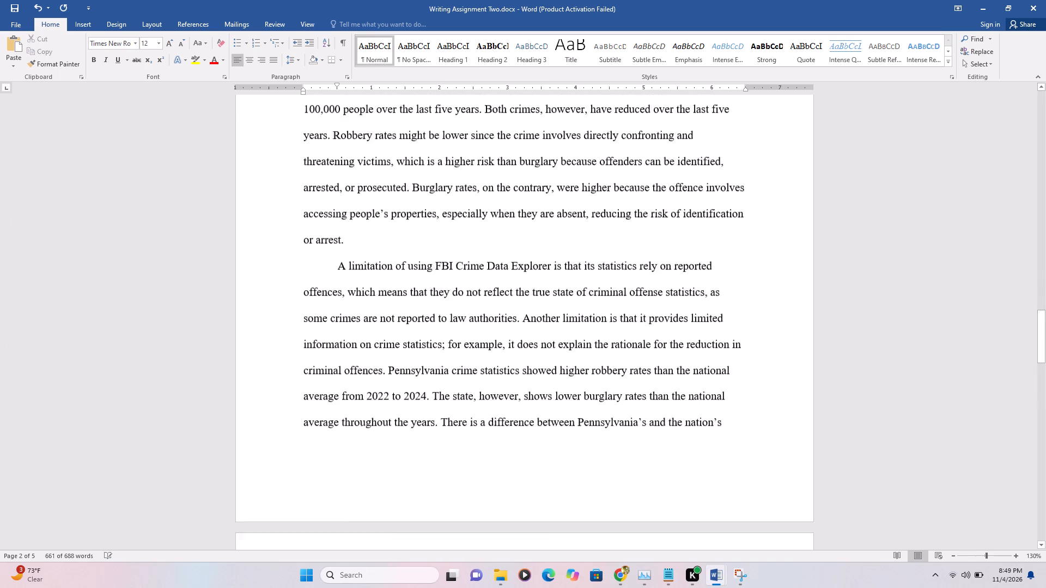
pyautogui.scroll(9, 589, 346)
pyautogui.scroll(-3, 589, 346)
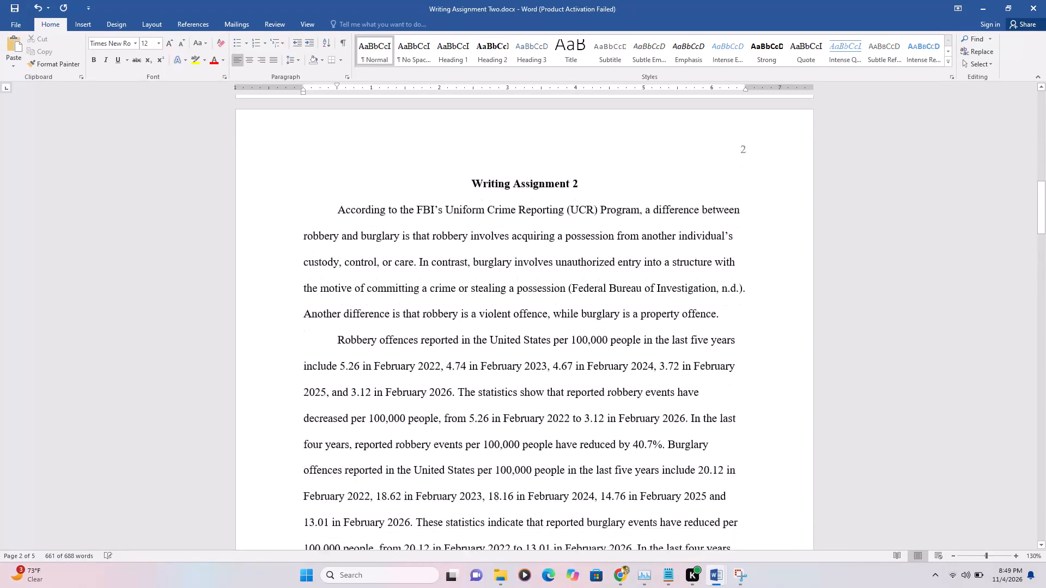
pyautogui.scroll(-3, 589, 346)
pyautogui.scroll(3, 589, 346)
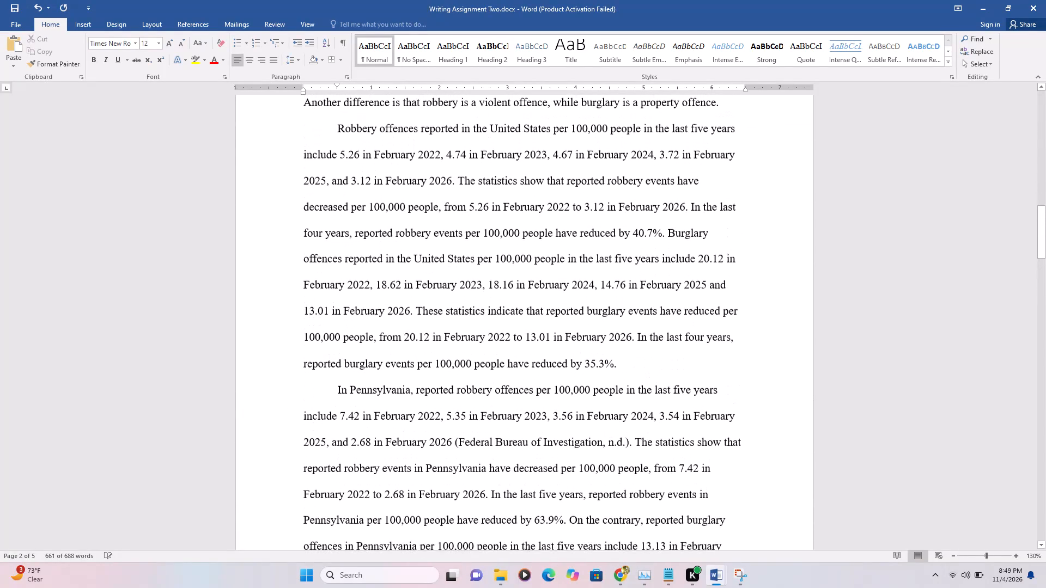
pyautogui.scroll(2, 589, 346)
pyautogui.scroll(-3, 589, 346)
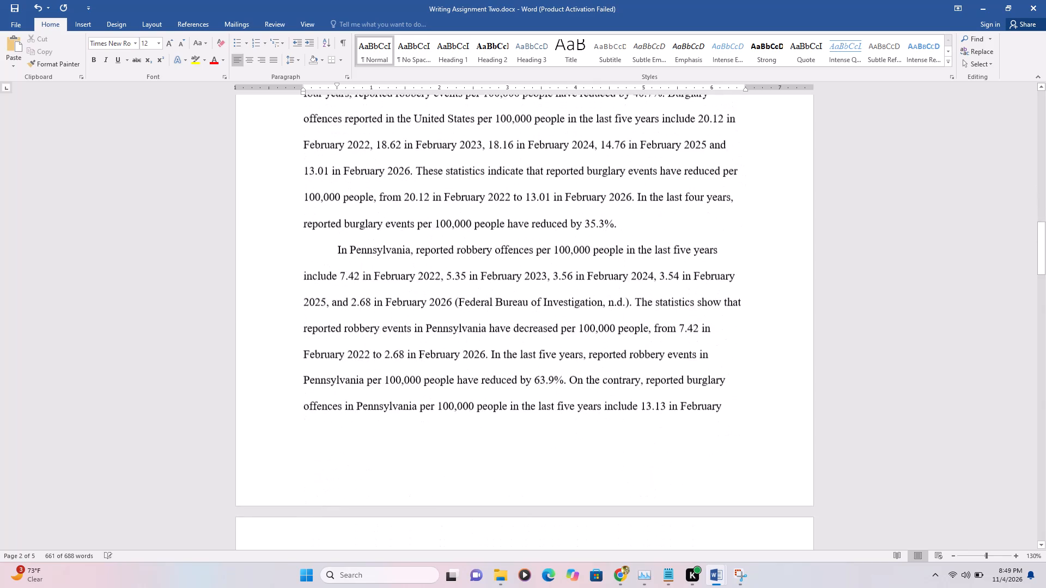
pyautogui.scroll(-7, 589, 346)
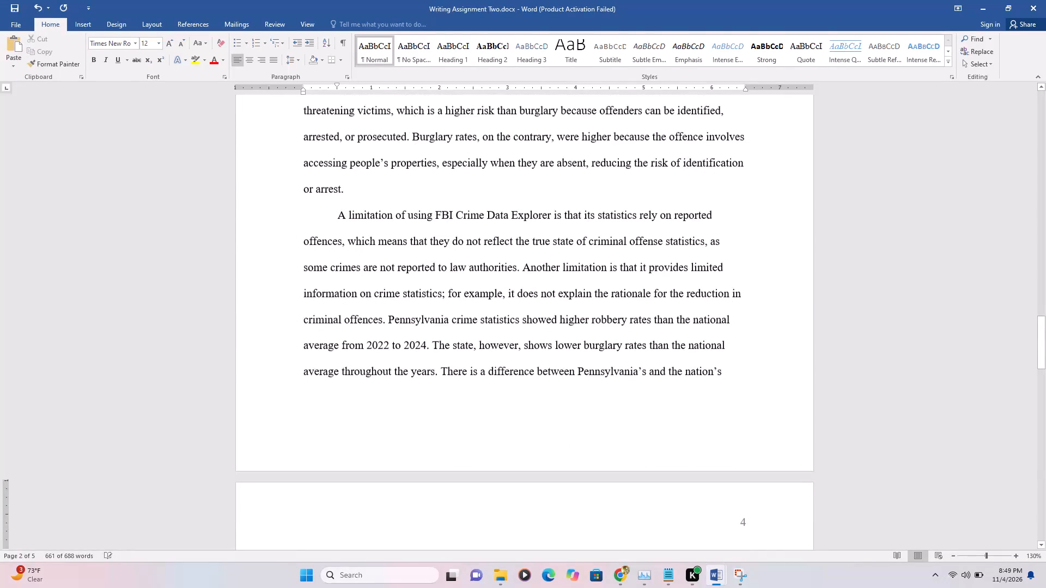
pyautogui.scroll(-3, 589, 346)
pyautogui.scroll(7, 589, 346)
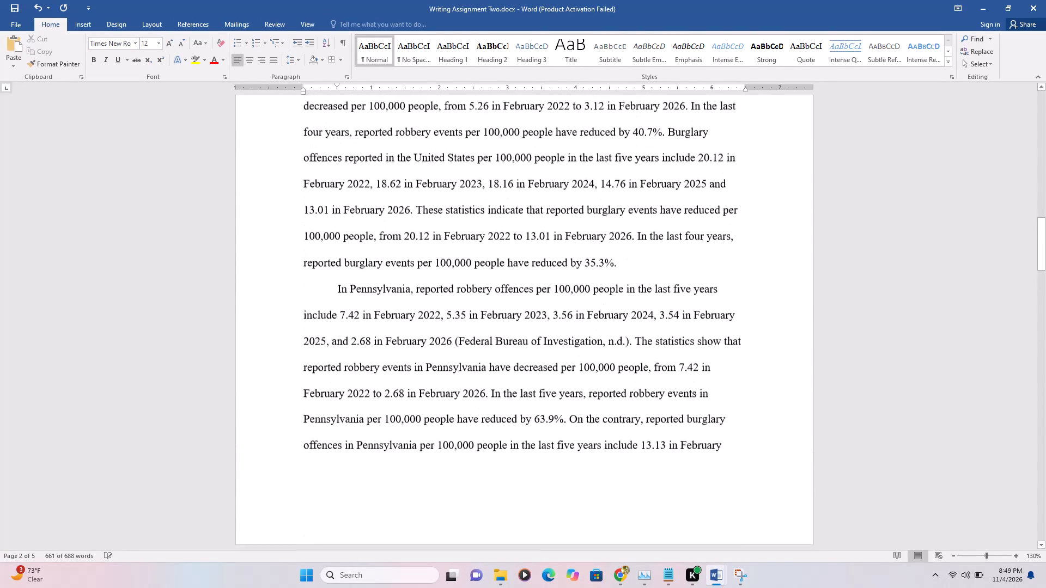
pyautogui.scroll(6, 589, 346)
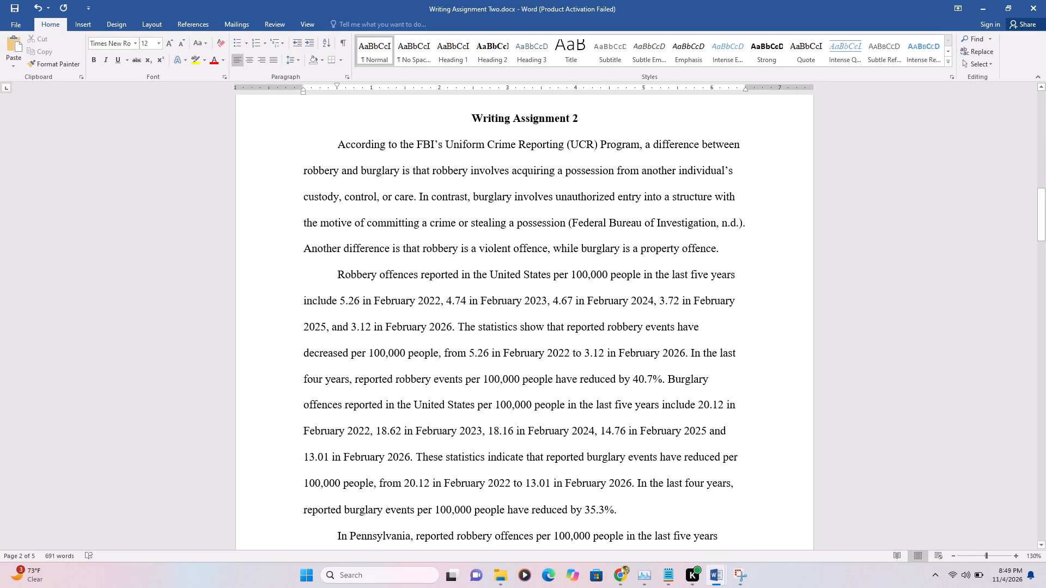
pyautogui.scroll(1, 476, 335)
pyautogui.scroll(-1, 476, 335)
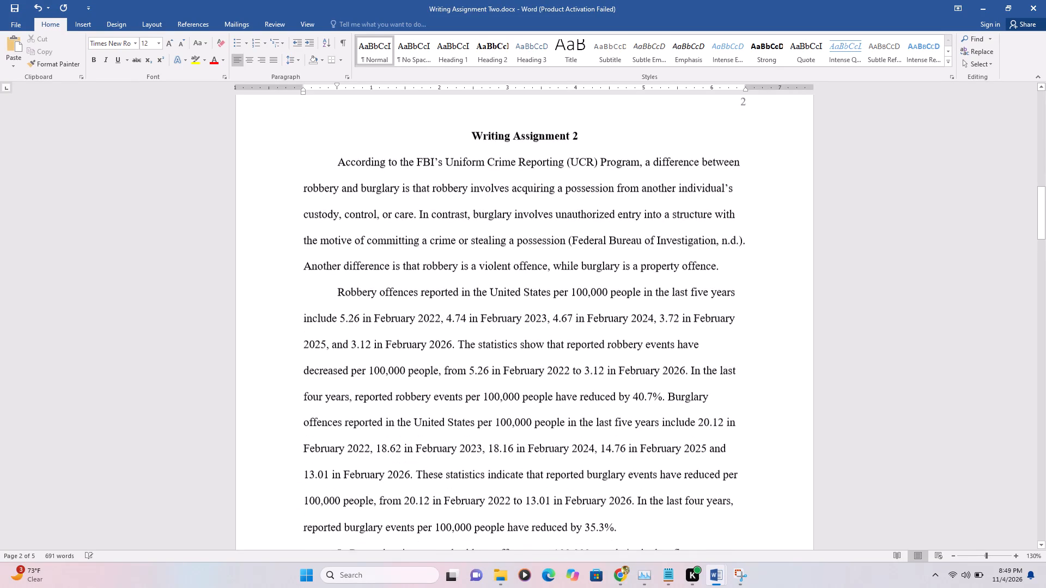
pyautogui.scroll(-1, 476, 335)
pyautogui.scroll(2, 476, 335)
pyautogui.scroll(-1, 476, 335)
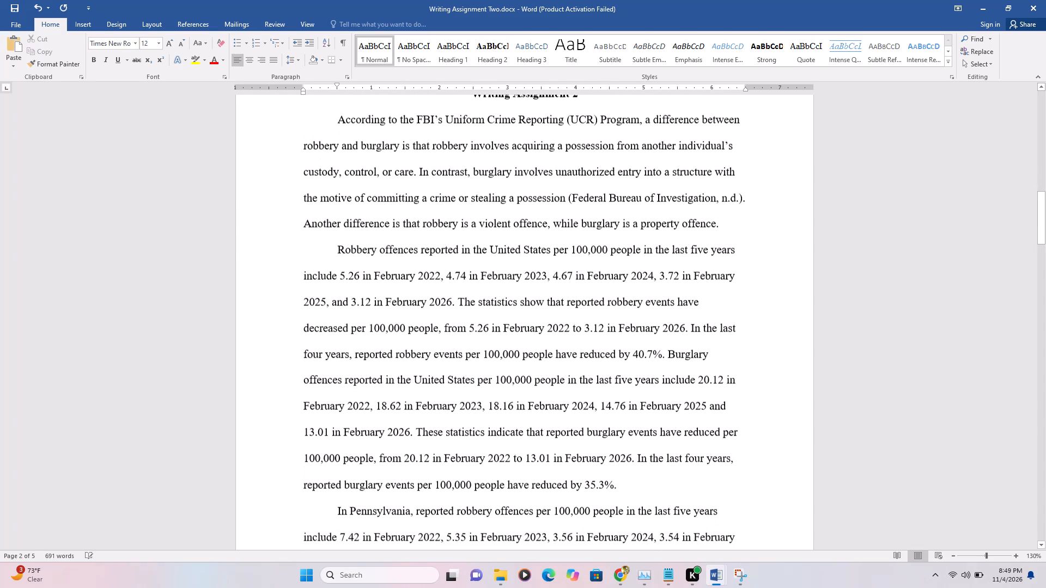
pyautogui.scroll(-3, 476, 335)
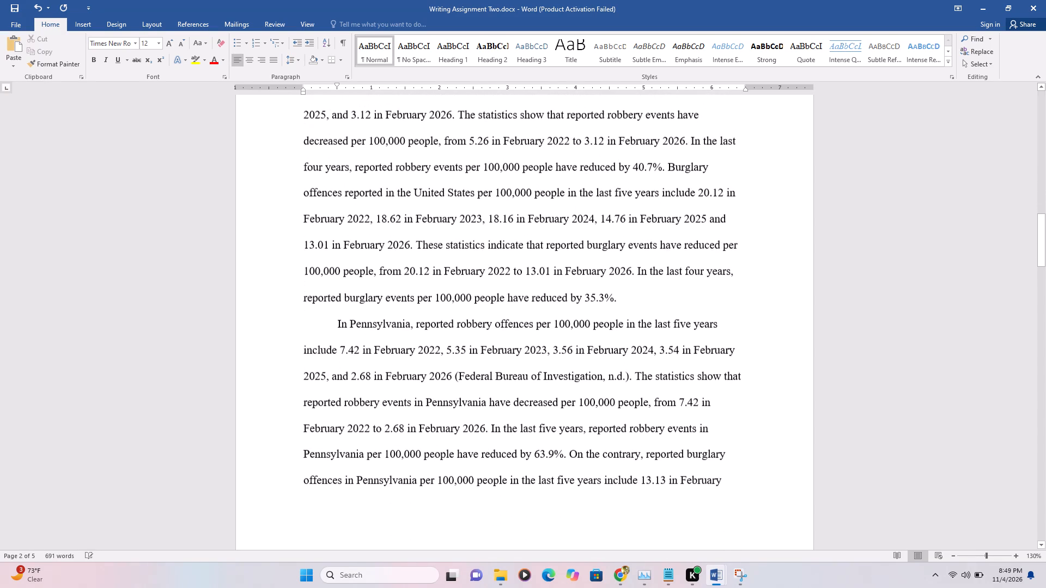
pyautogui.scroll(-8, 476, 335)
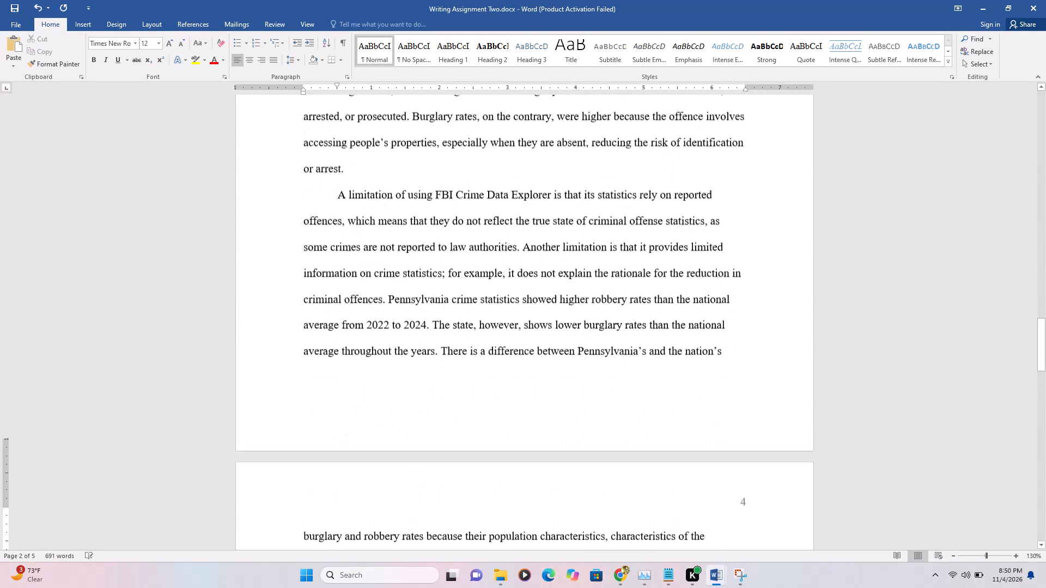
pyautogui.scroll(-8, 476, 335)
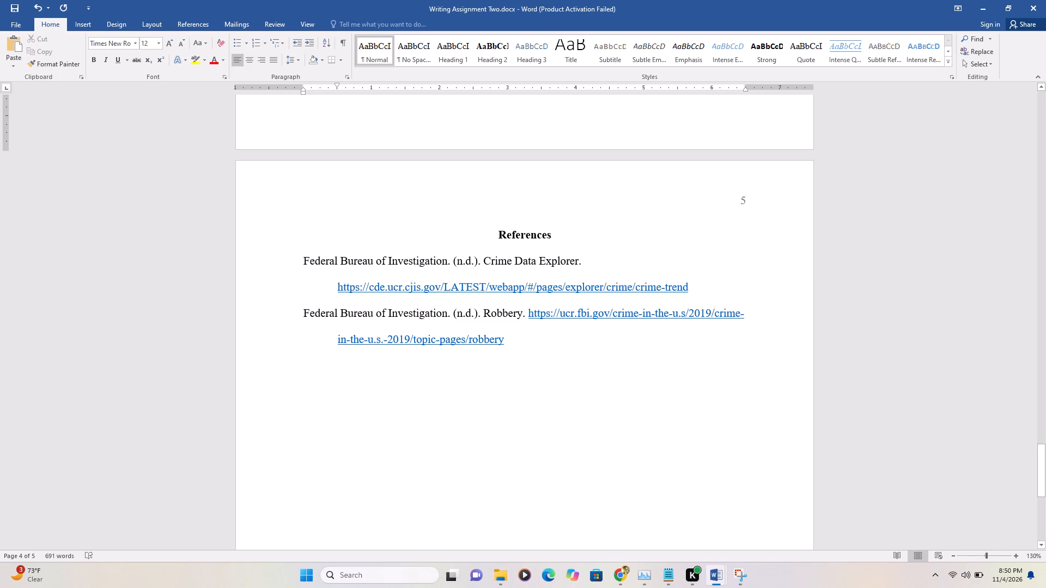
# Copy the citation "(Federal Bureau of Investigation, n.d.)" from the first paragraph, insert it after "3.12 in February 2026" with a preceding space, and save.
pyautogui.scroll(14, 519, 246)
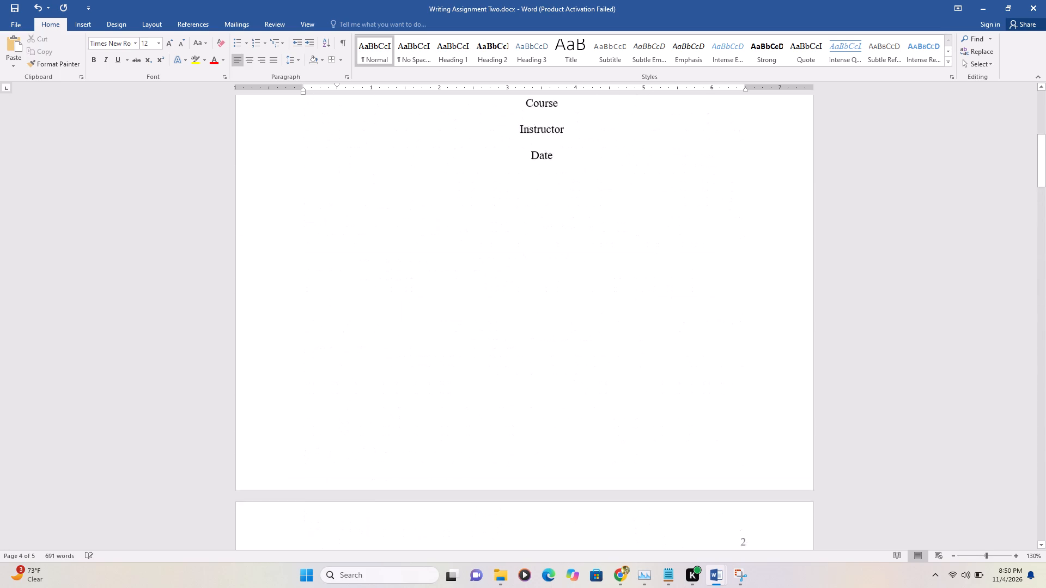
pyautogui.scroll(-4, 519, 246)
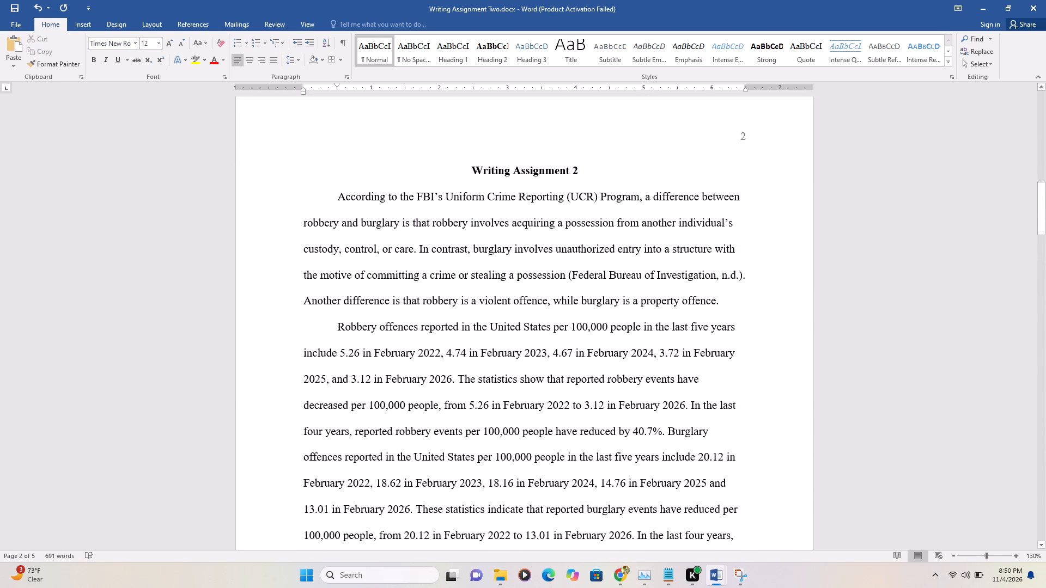
pyautogui.moveTo(568, 274); pyautogui.dragTo(730, 289)
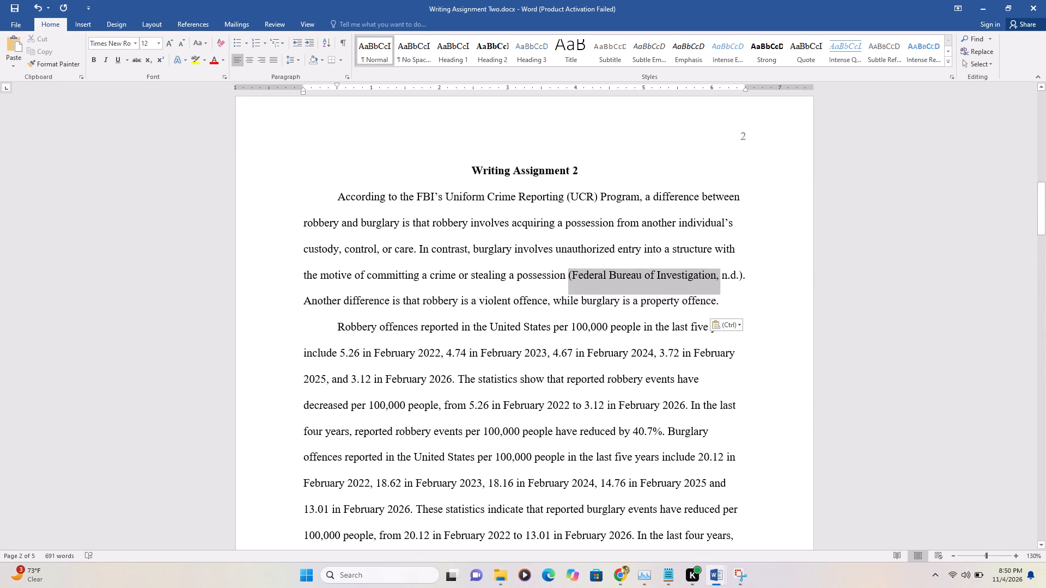
pyautogui.moveTo(730, 289); pyautogui.dragTo(742, 272)
pyautogui.rightClick(703, 277)
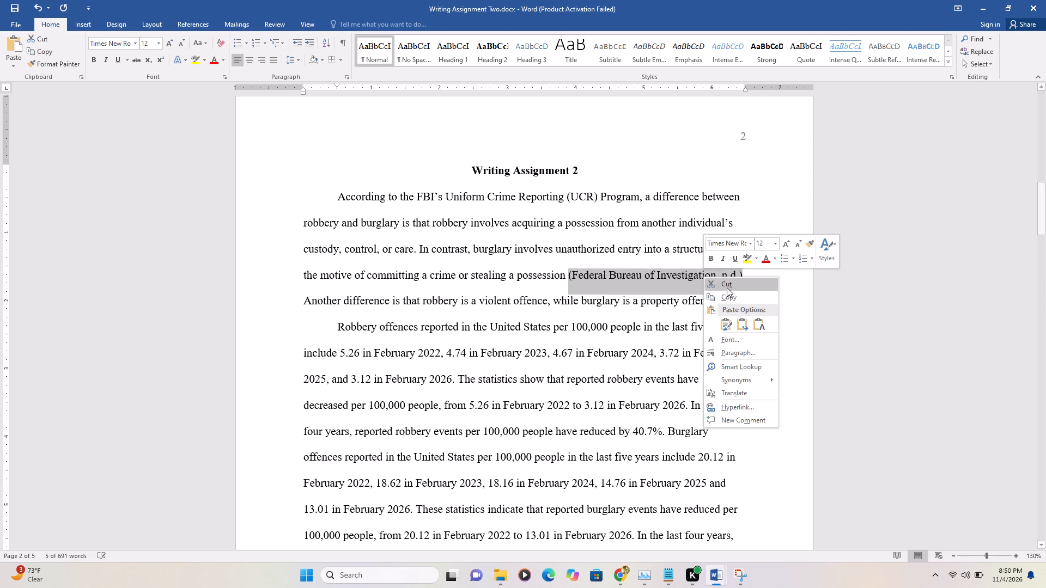
pyautogui.click(734, 294)
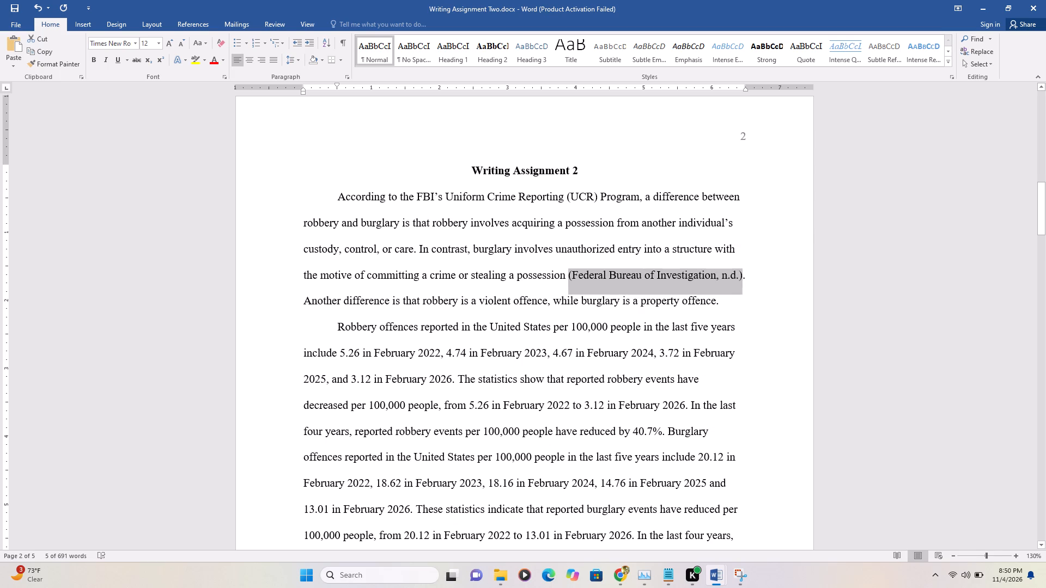
pyautogui.click(453, 382)
pyautogui.rightClick(451, 381)
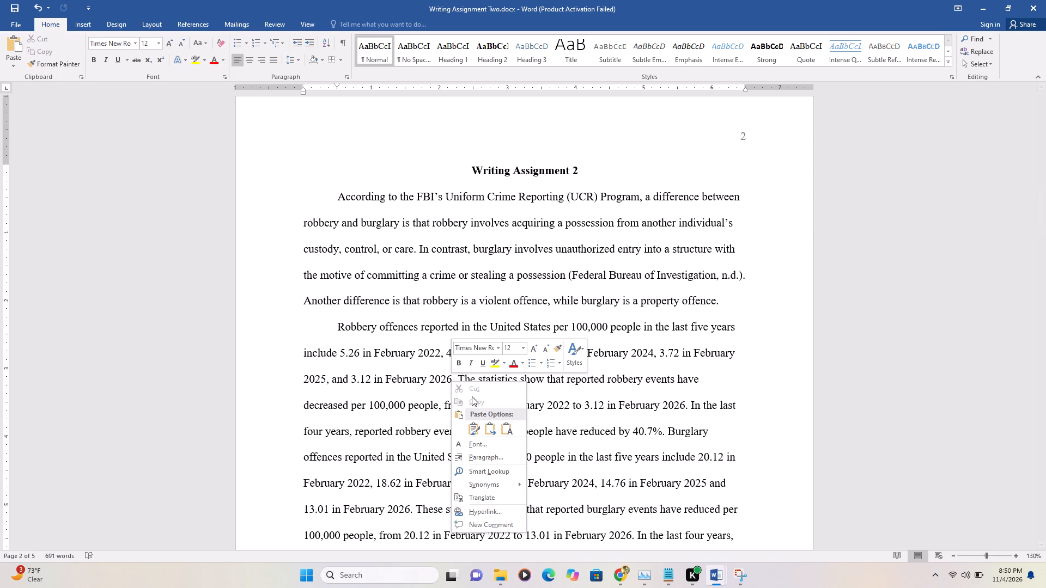
pyautogui.click(485, 422)
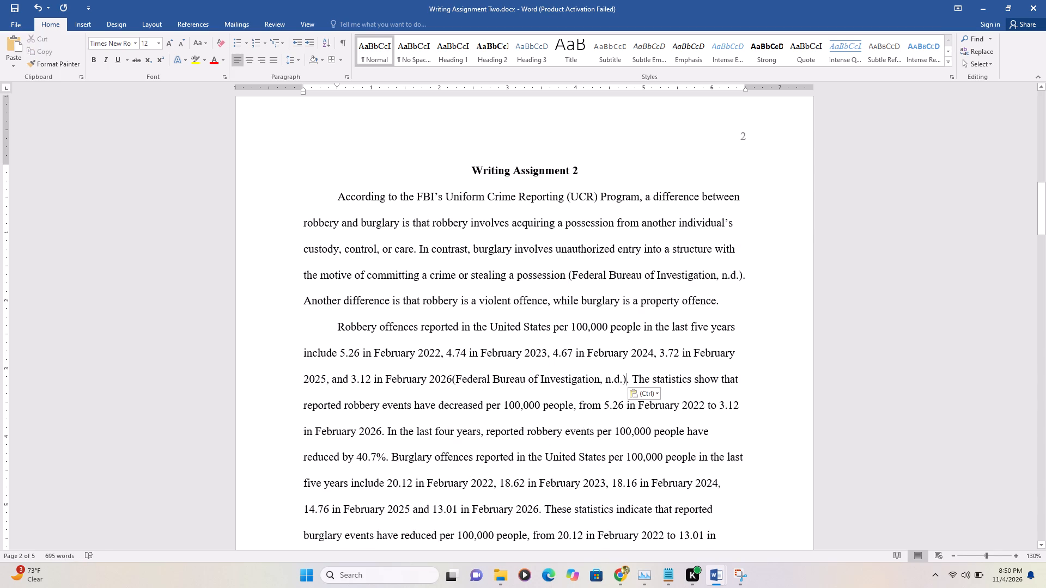
pyautogui.press('Left')
pyautogui.click(451, 378)
pyautogui.press('space')
pyautogui.hotkey('ctrl', 's')
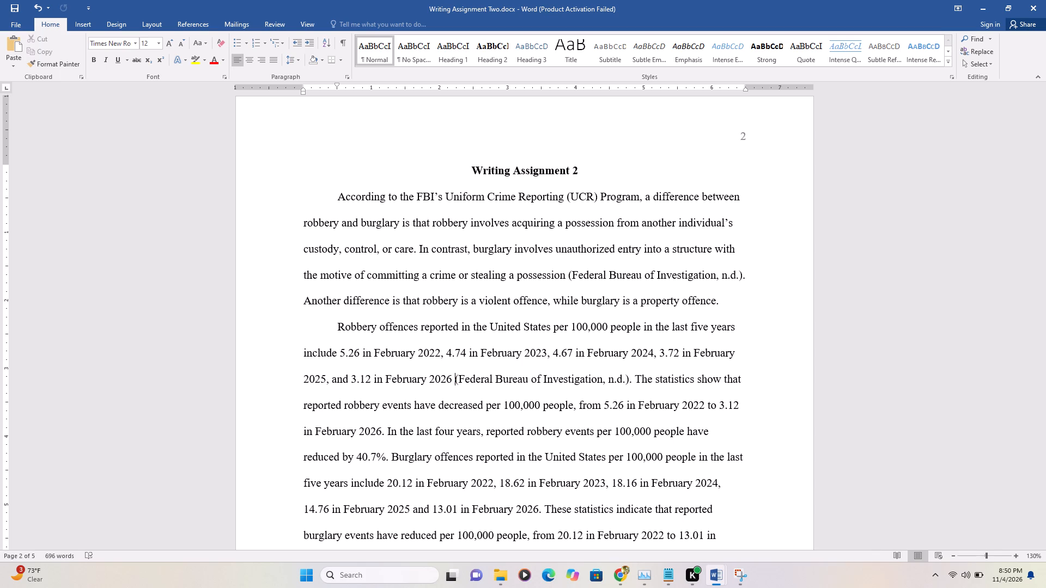
pyautogui.moveTo(336, 197); pyautogui.dragTo(567, 587)
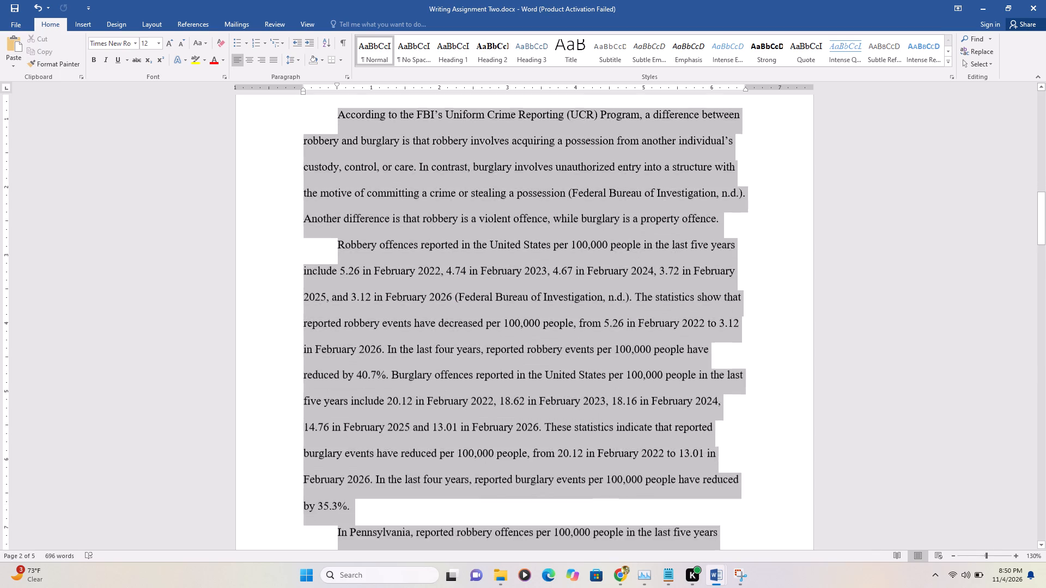
pyautogui.moveTo(567, 587); pyautogui.dragTo(602, 554)
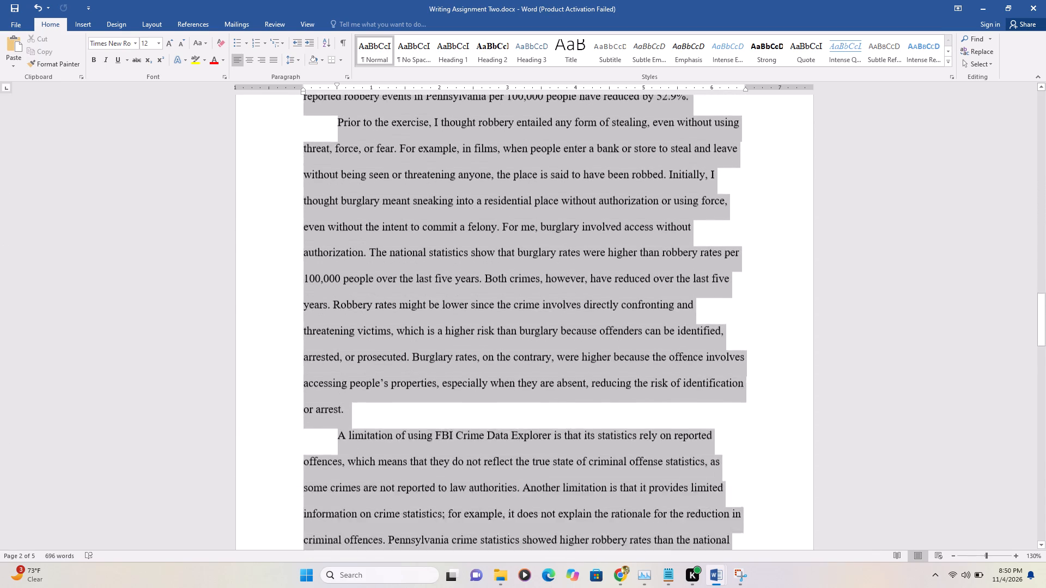
pyautogui.moveTo(602, 554); pyautogui.dragTo(723, 566)
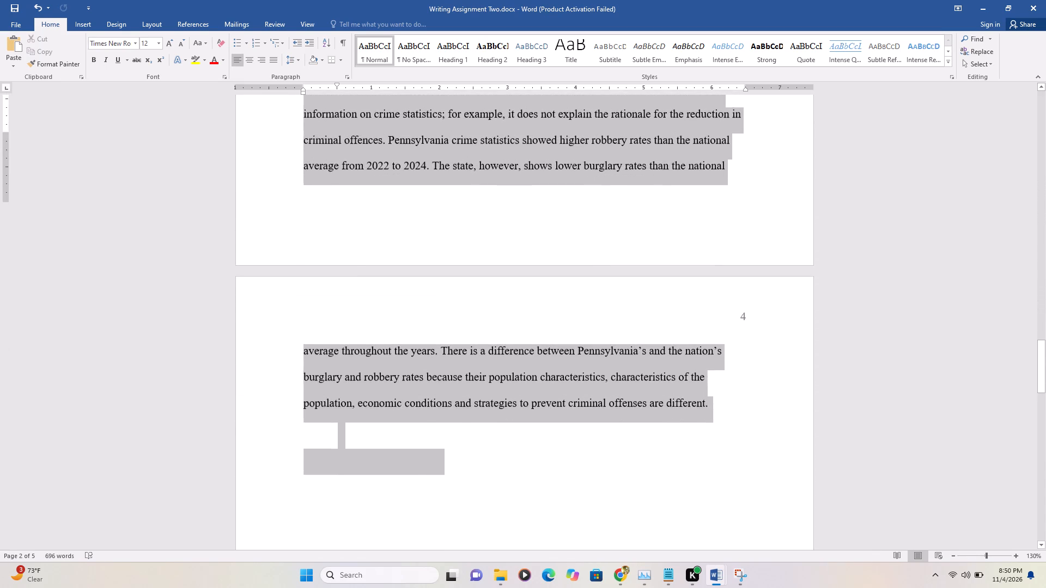
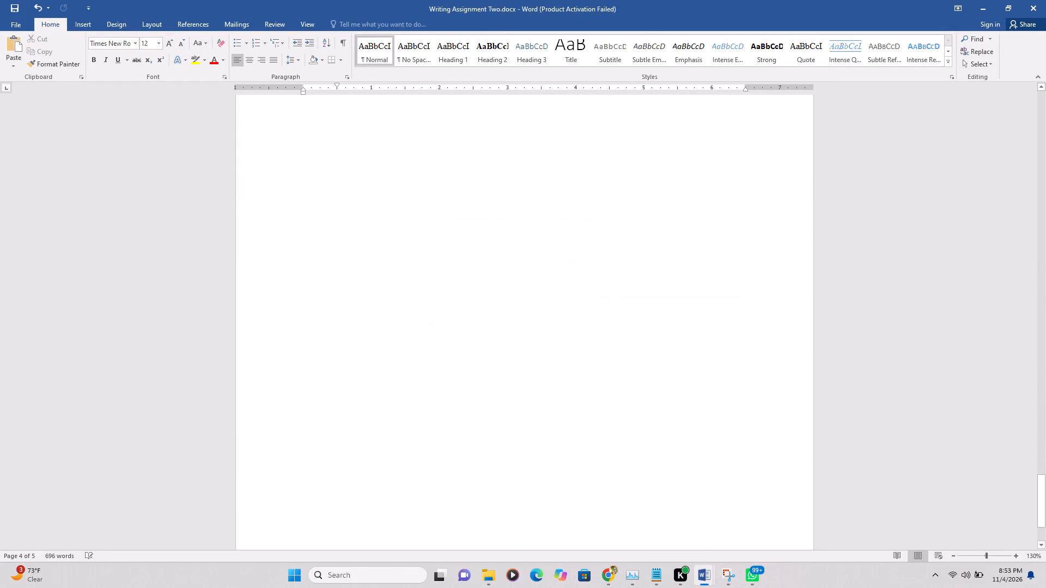
pyautogui.scroll(13, 653, 326)
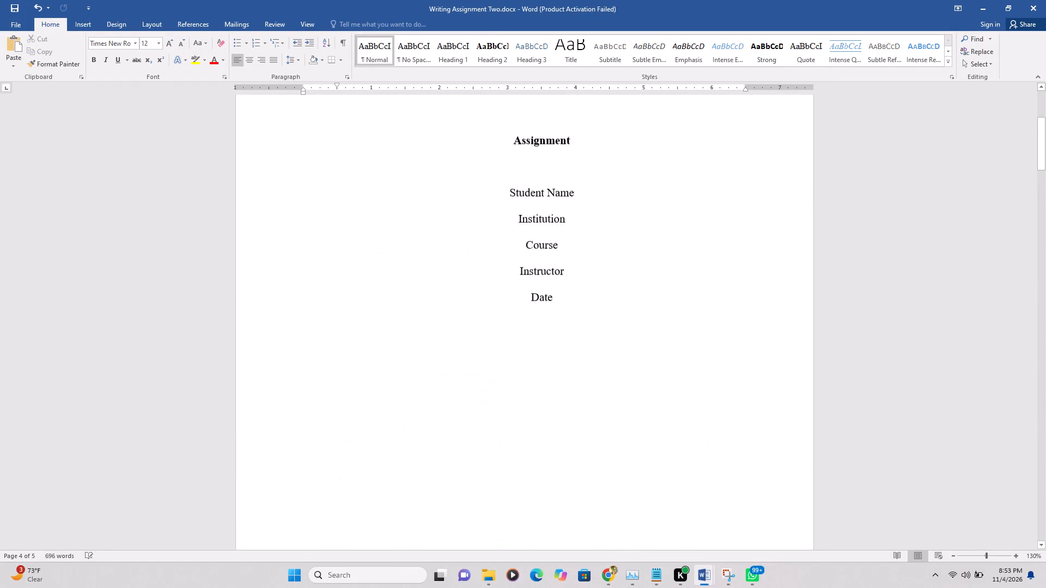
pyautogui.scroll(1, 653, 326)
pyautogui.scroll(-5, 653, 326)
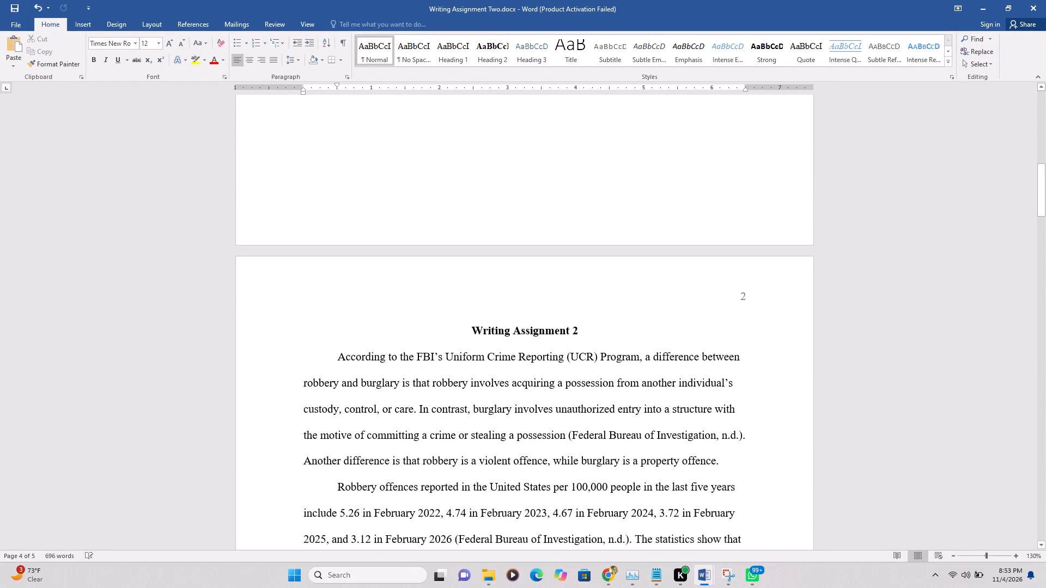